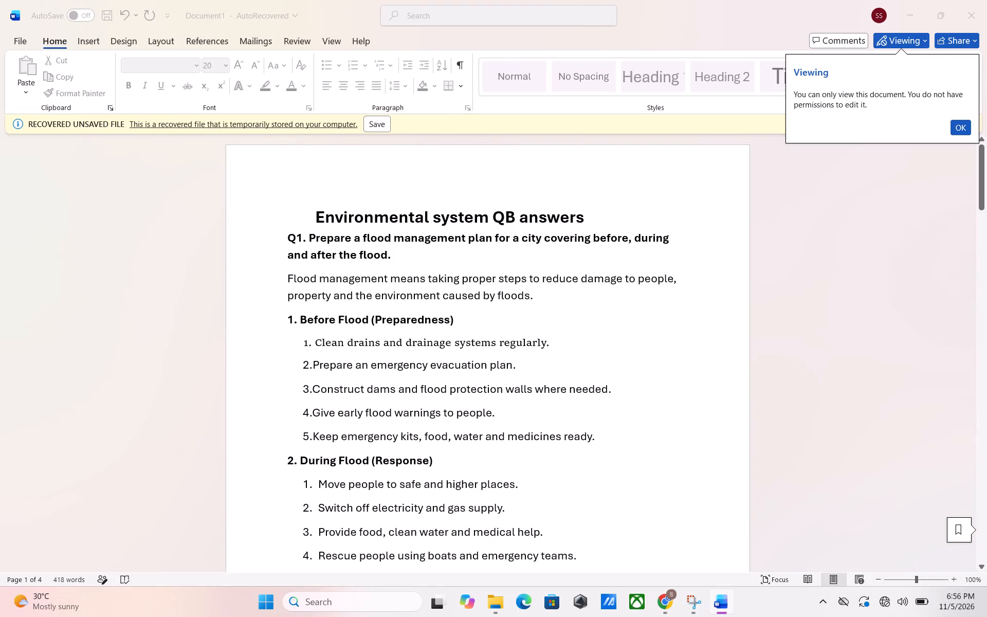
Dismiss the viewing notice and look through the recovered question bank document, including the greenhouse gas table.
click(820, 220)
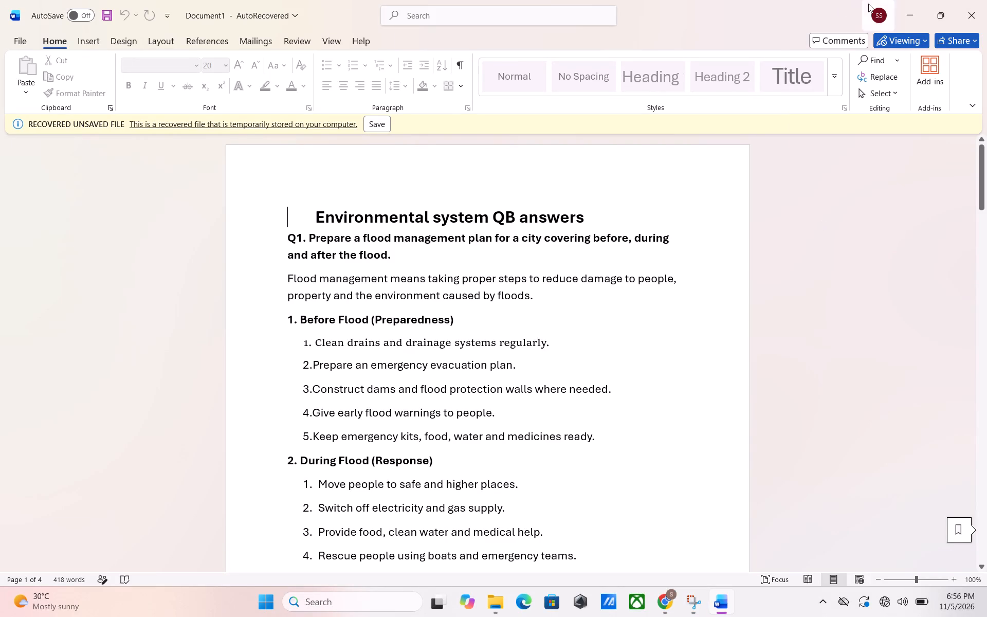
click(93, 38)
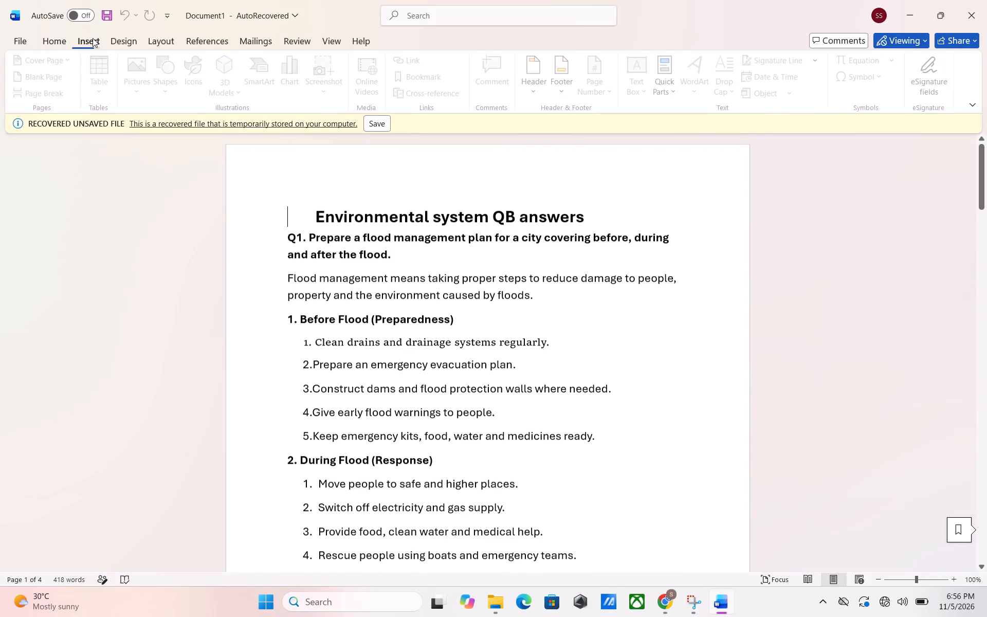
click(59, 39)
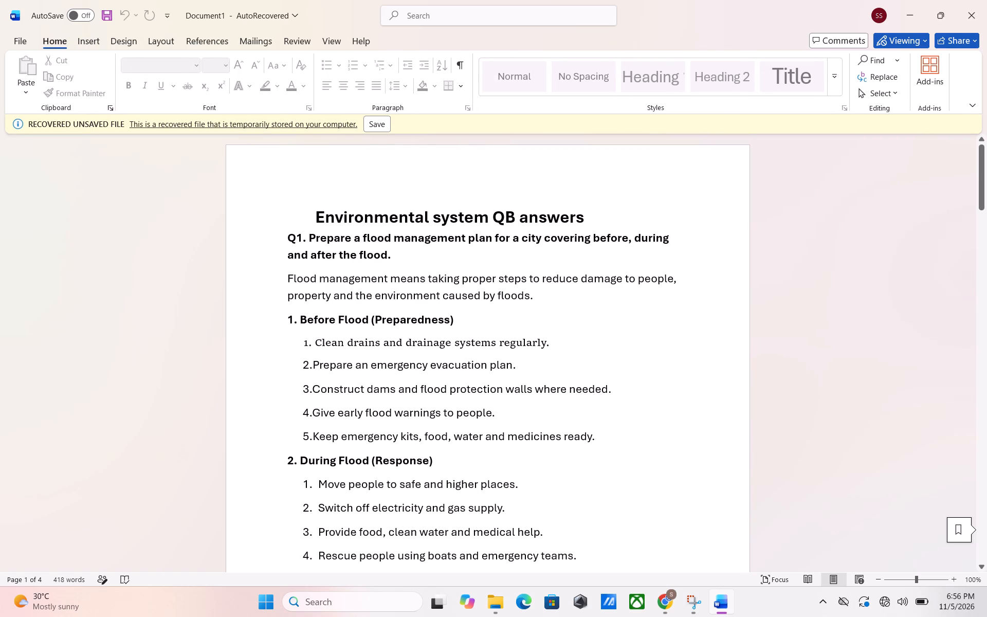
scroll(332, 263, down, 9)
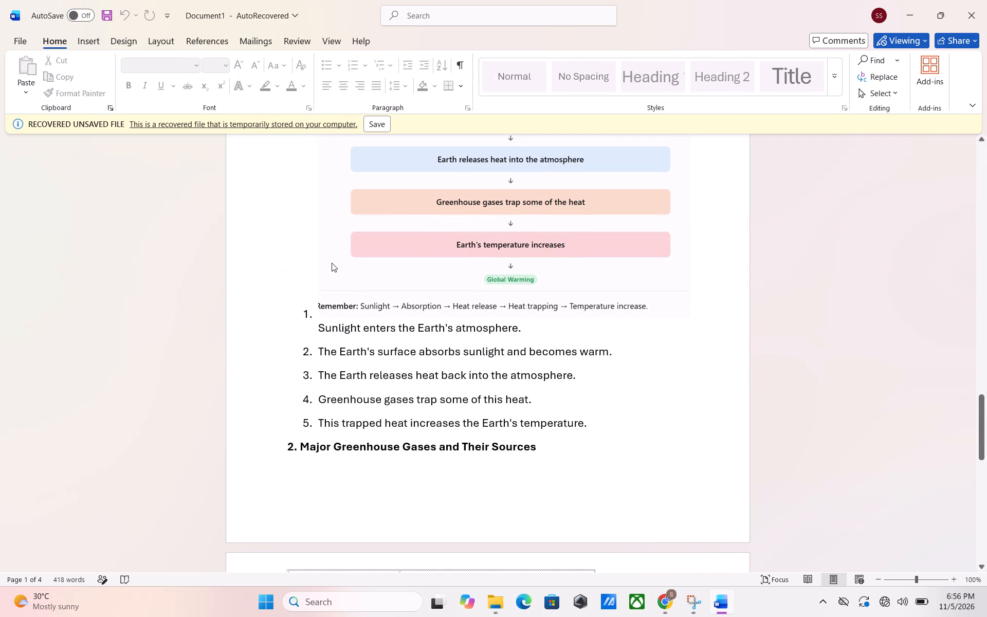
scroll(332, 263, down, 4)
scroll(332, 263, up, 6)
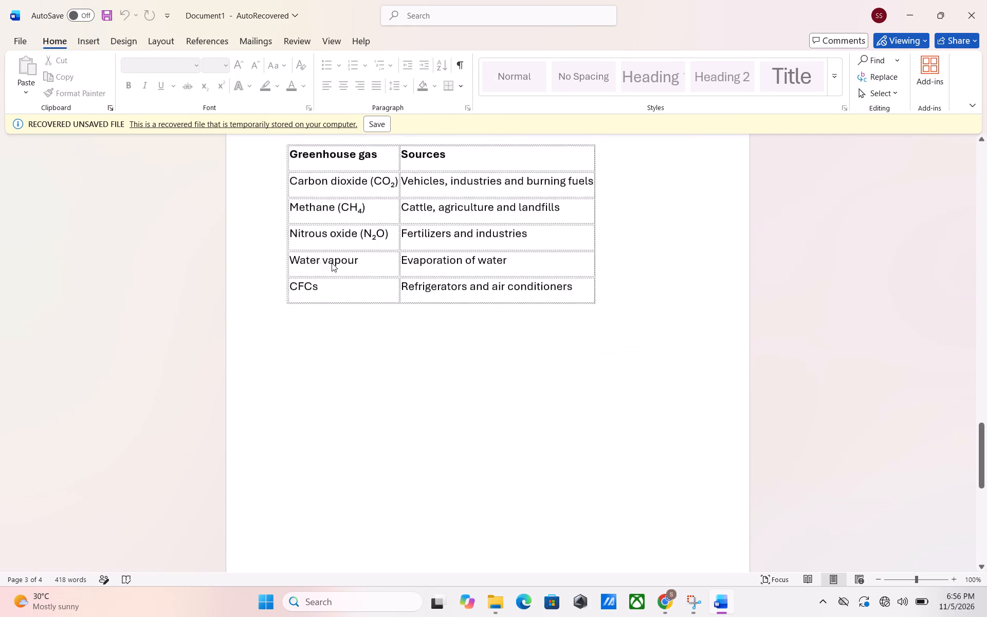
scroll(332, 263, up, 17)
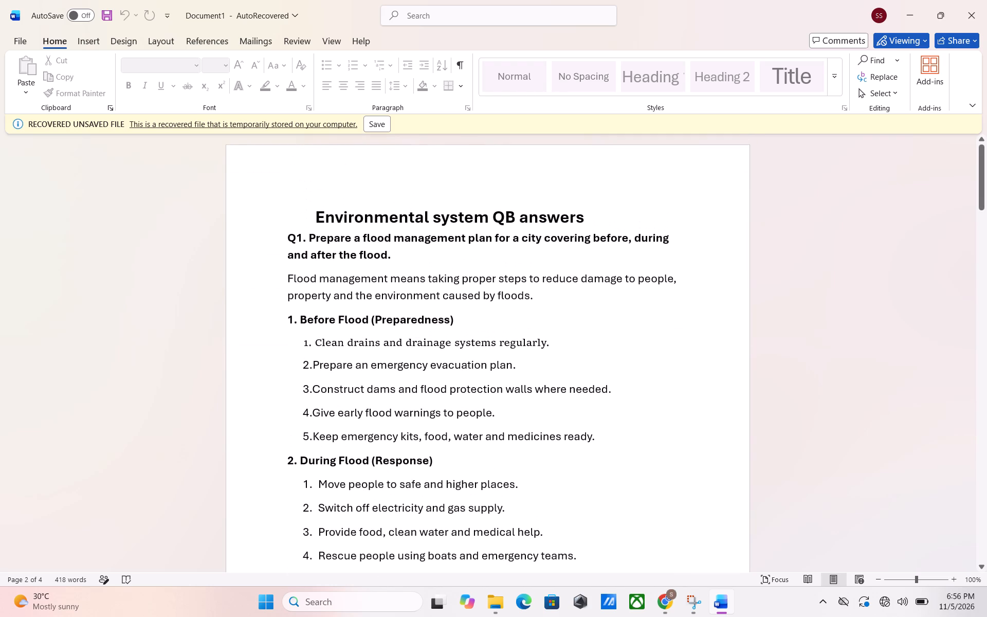
scroll(332, 263, up, 7)
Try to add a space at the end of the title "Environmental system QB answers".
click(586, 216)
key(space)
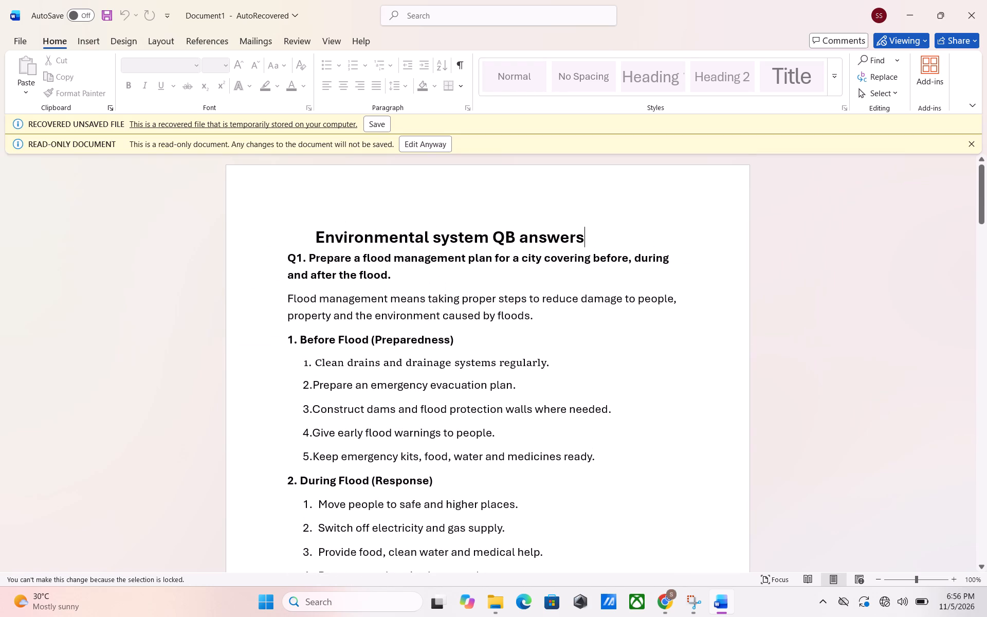
Review the document's existing answers through to the greenhouse effect diagram and the greenhouse gas sources table.
scroll(586, 202, down, 7)
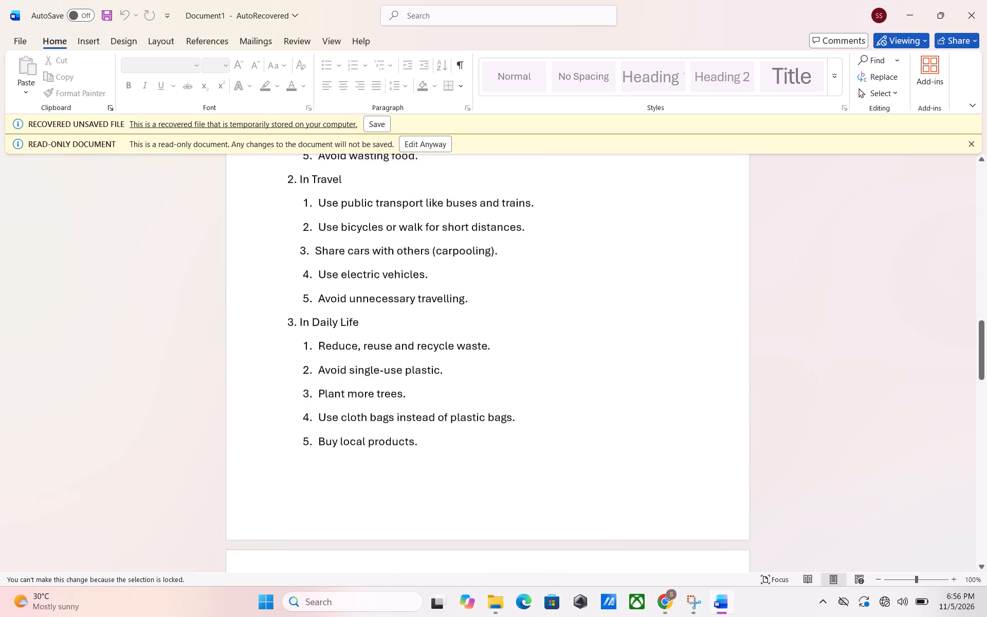
scroll(586, 202, down, 7)
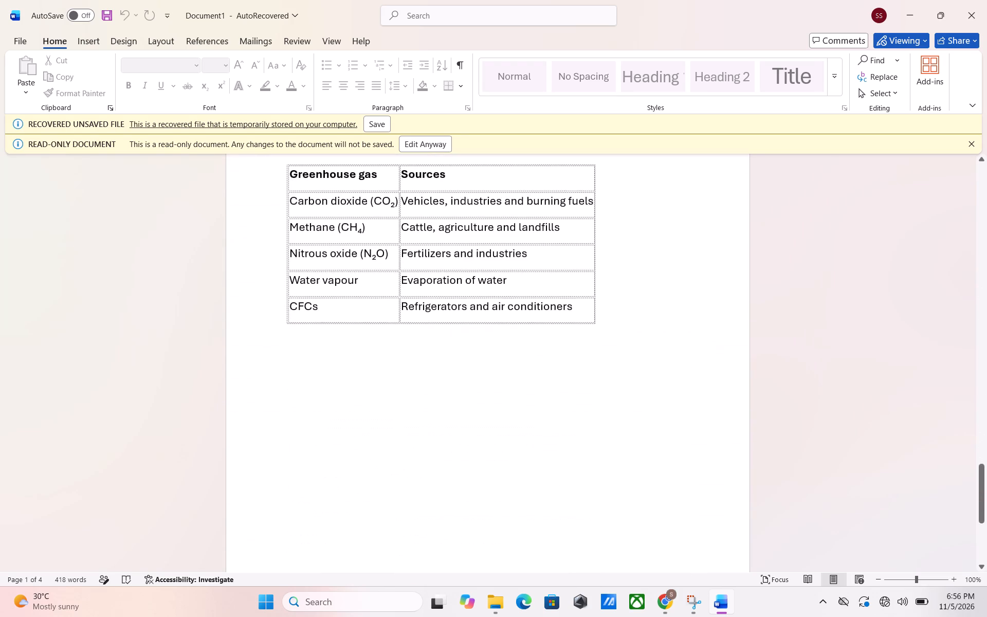
scroll(586, 202, down, 1)
scroll(586, 202, up, 1)
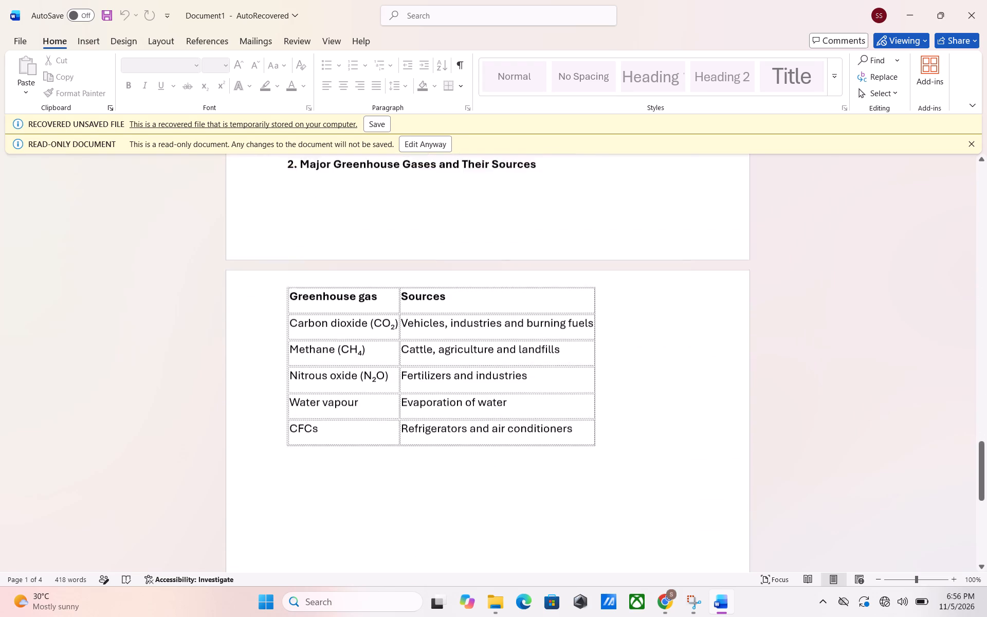
scroll(586, 202, up, 2)
scroll(586, 202, down, 1)
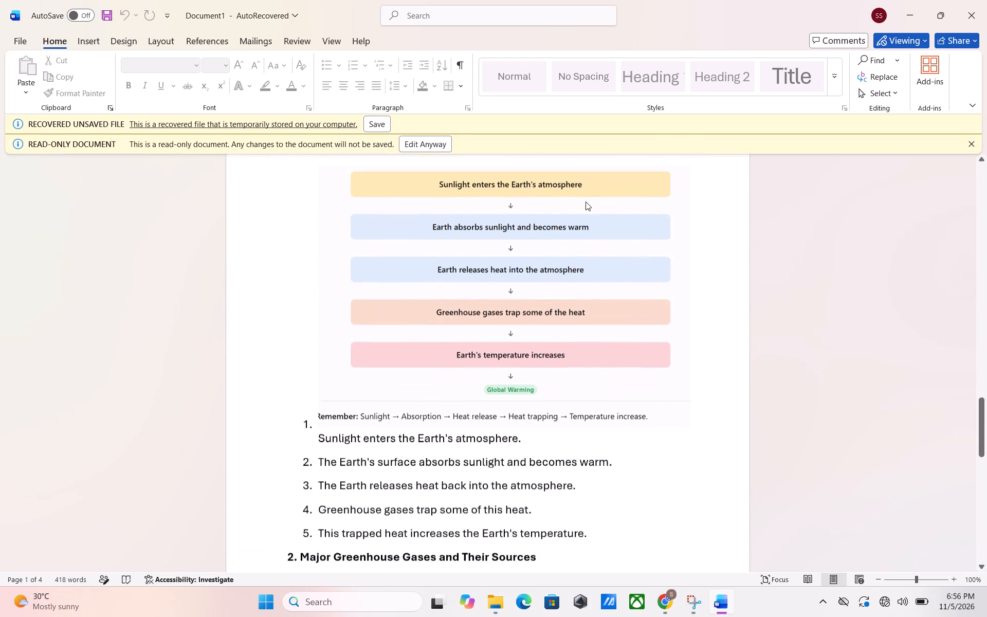
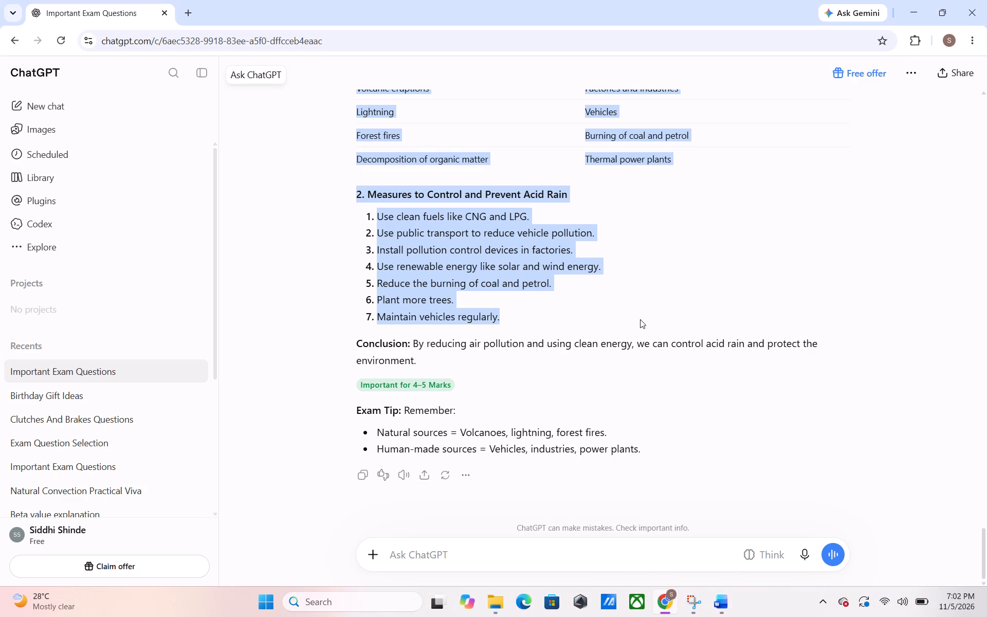
scroll(640, 319, up, 1)
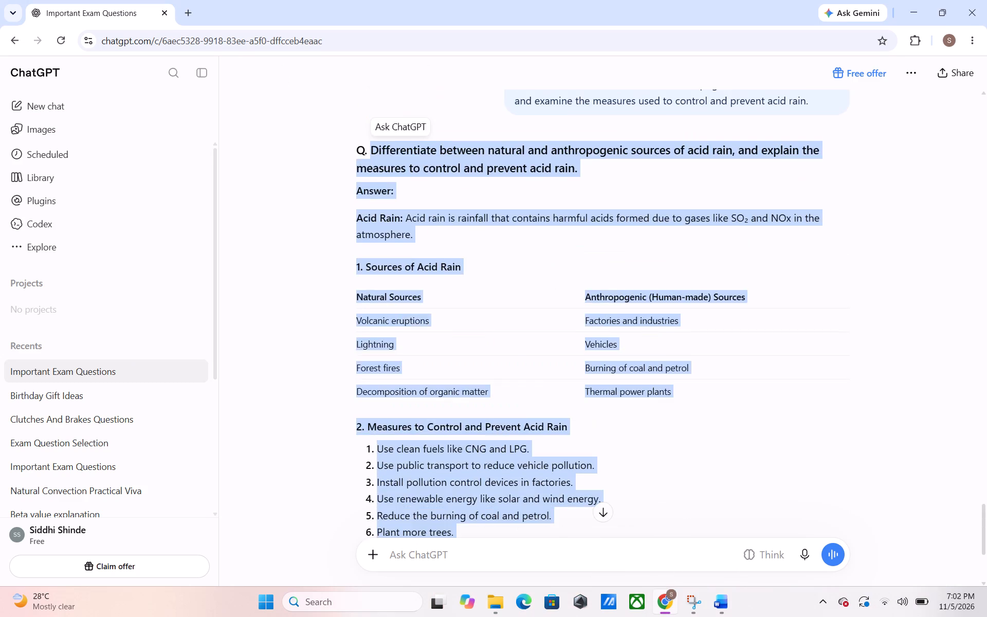
scroll(640, 319, up, 1)
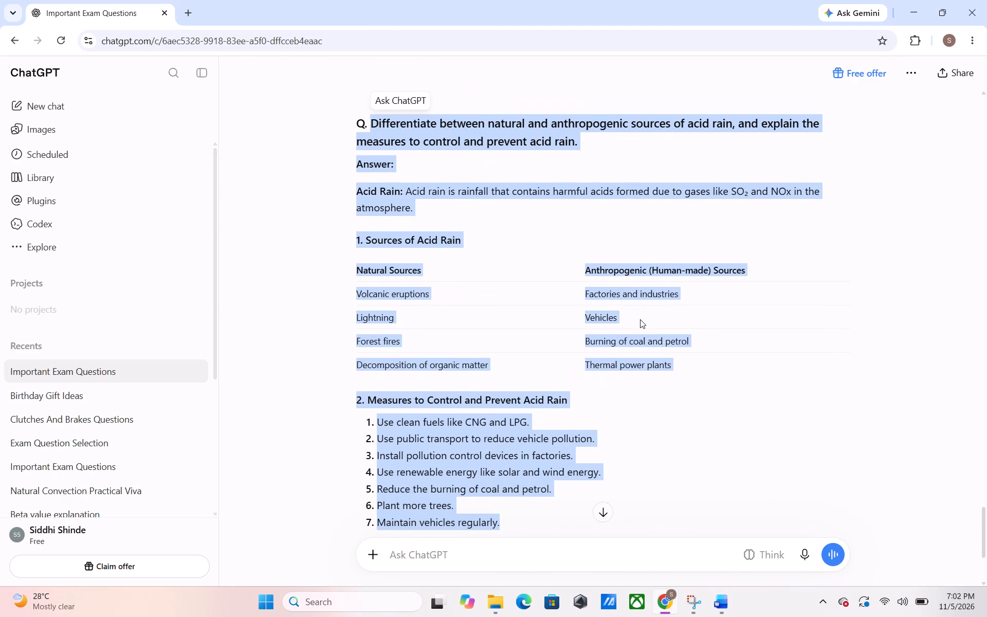
right_click(640, 319)
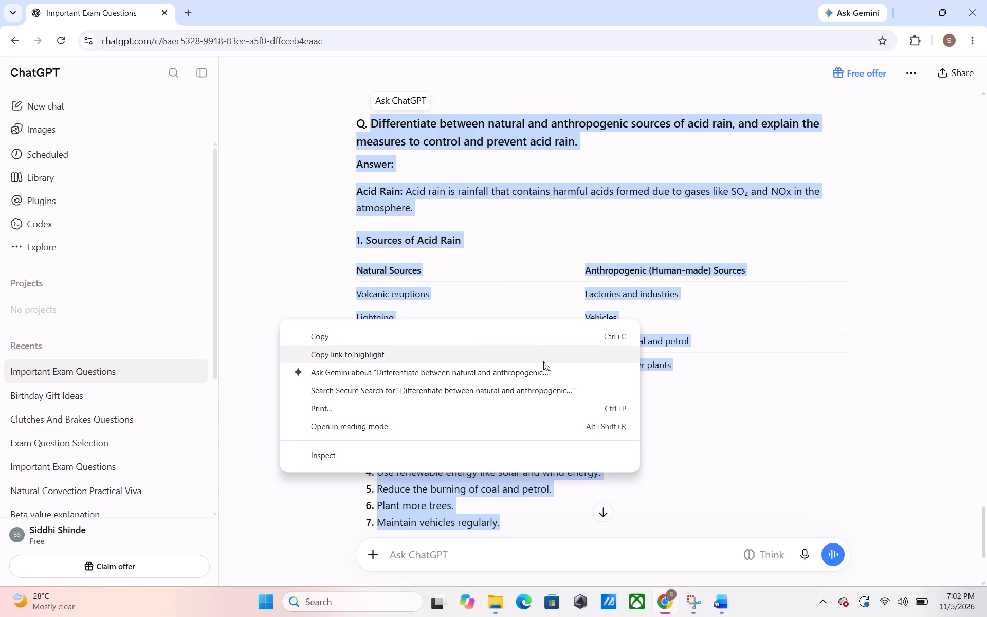
click(538, 340)
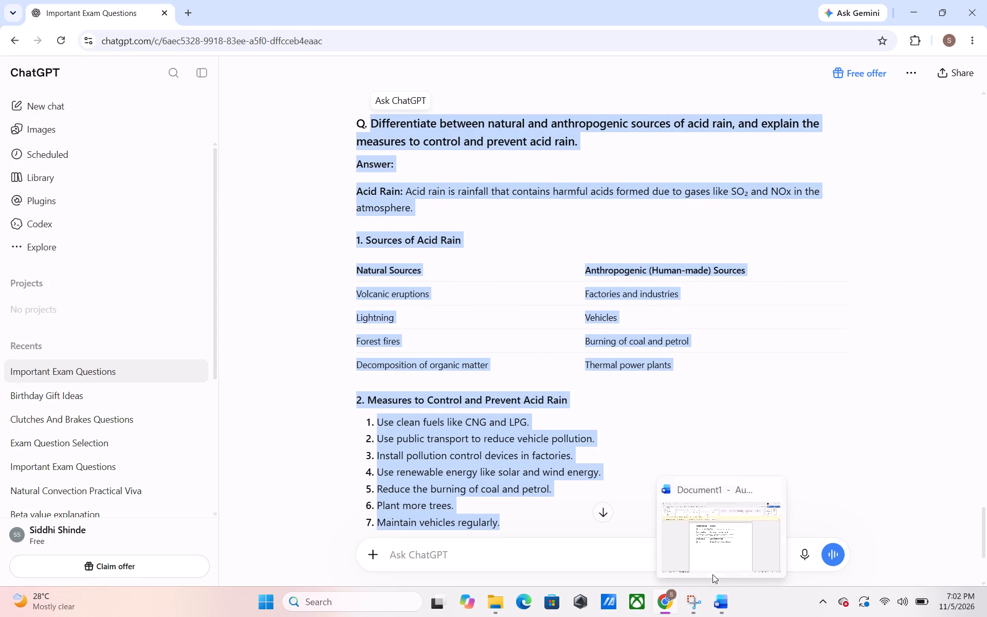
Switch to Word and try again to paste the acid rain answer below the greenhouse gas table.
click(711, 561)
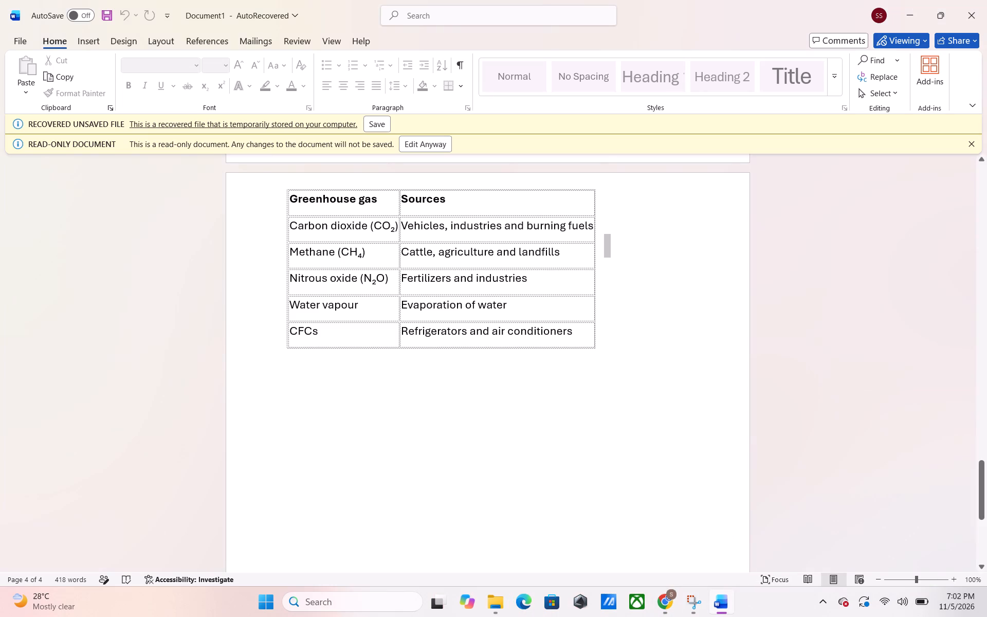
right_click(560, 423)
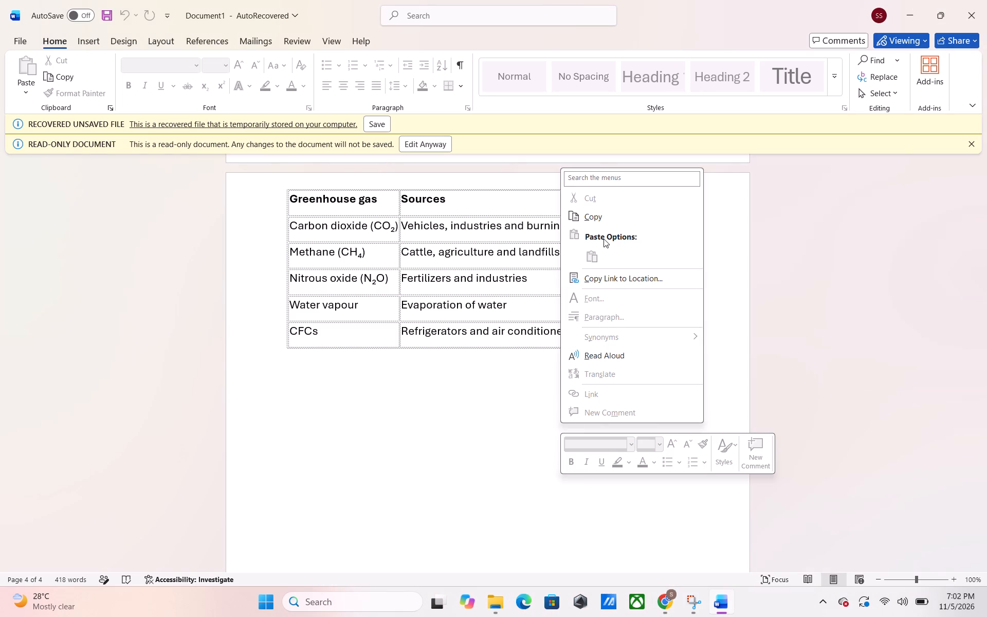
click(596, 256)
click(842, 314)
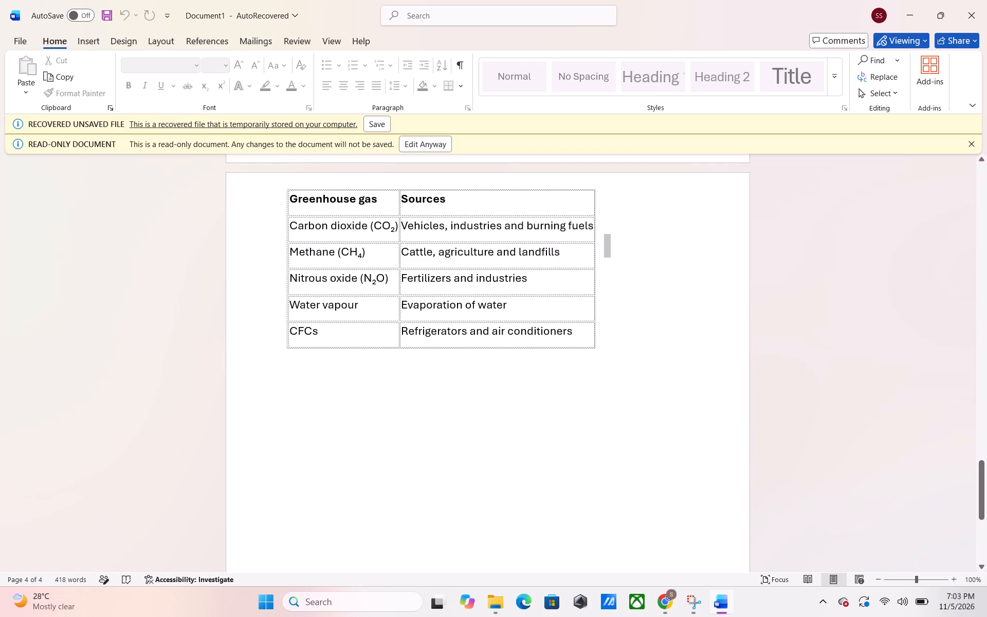
Review the document's earlier answers, from the greenhouse effect section back to the Q1 flood management plan.
scroll(599, 281, up, 3)
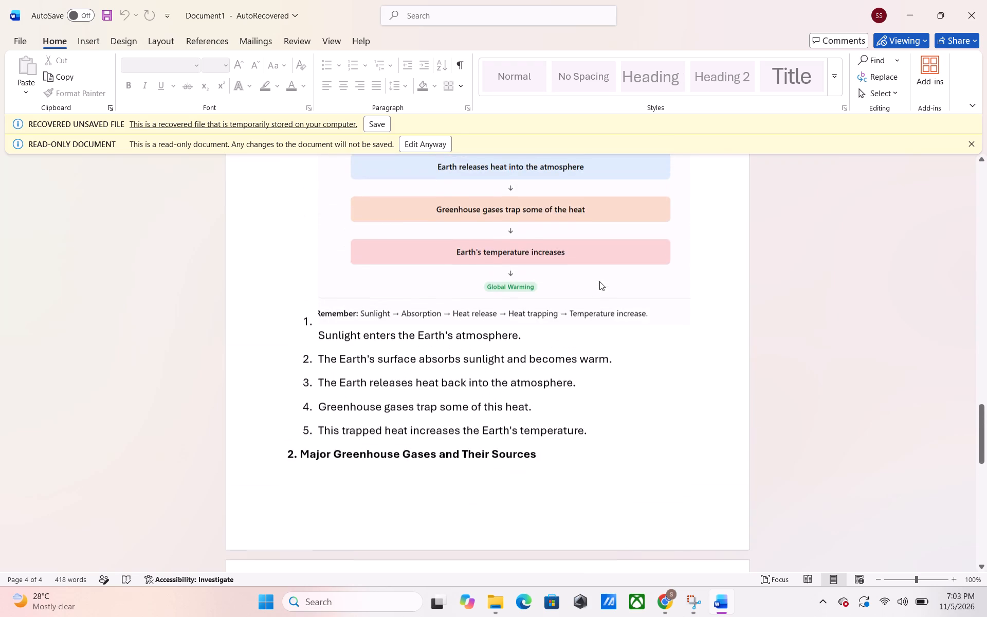
scroll(599, 281, up, 4)
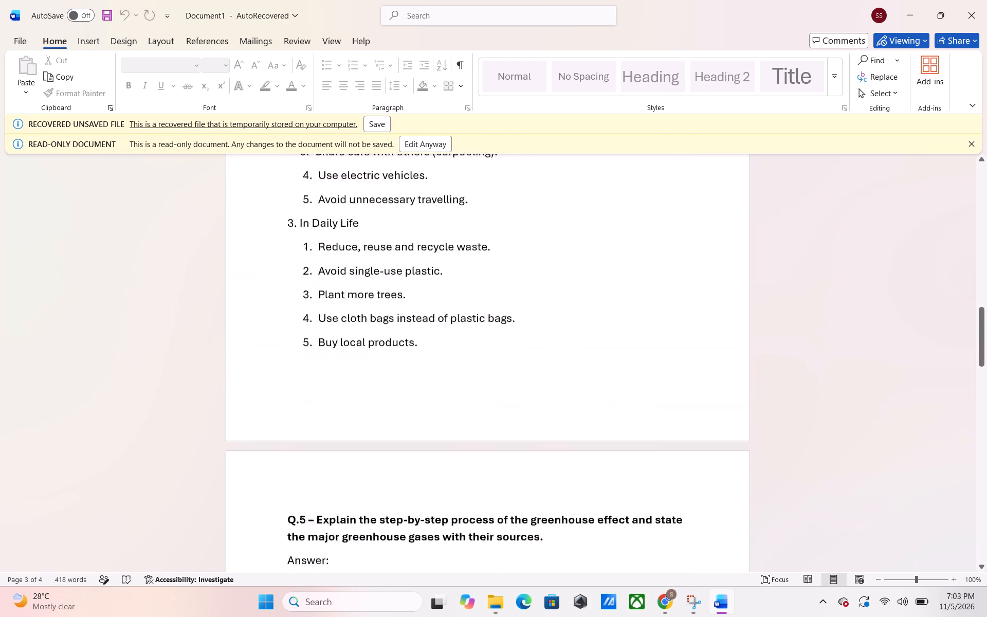
scroll(599, 281, up, 5)
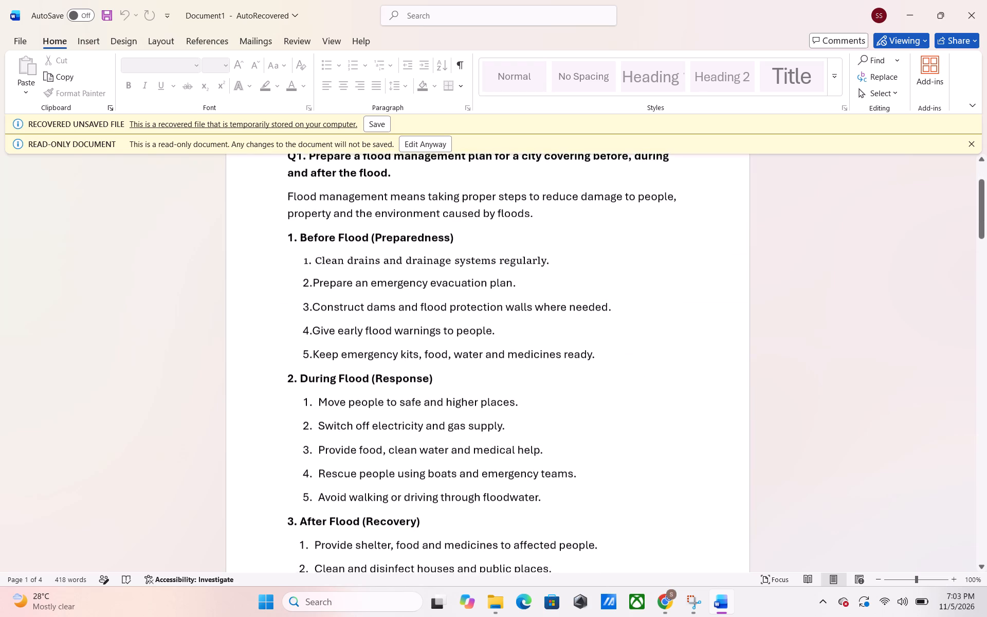
scroll(599, 281, down, 2)
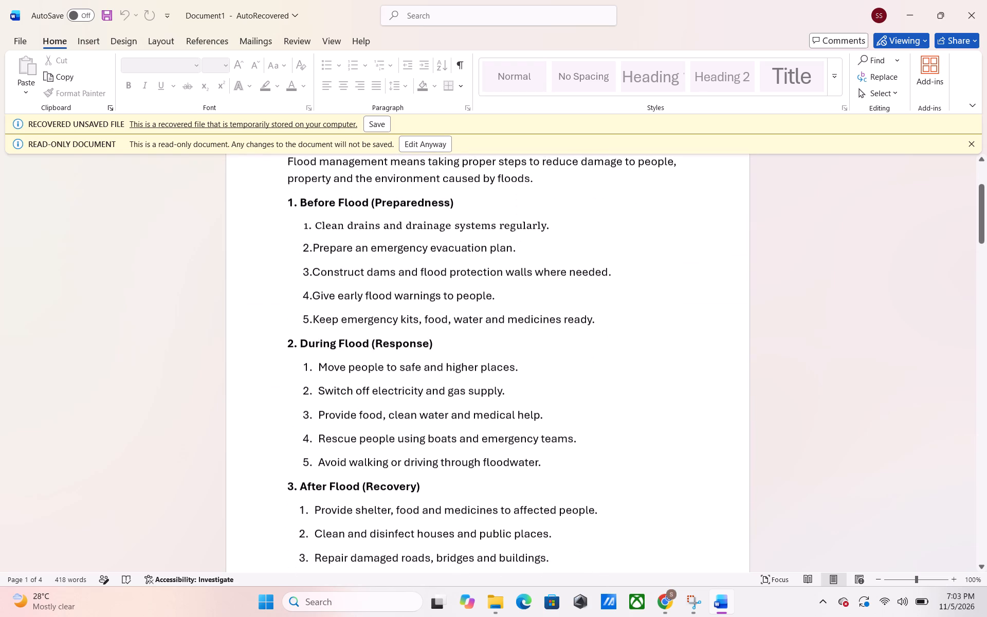
scroll(602, 259, down, 1)
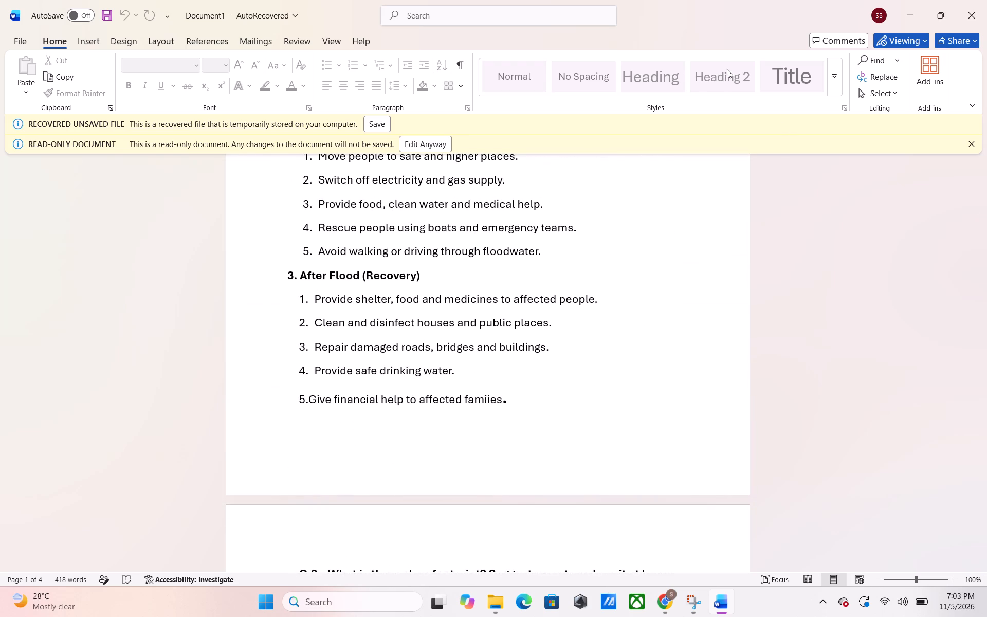
Export the document as a PDF named "es notes" in the Documents folder, with standard optimization and opening after publishing.
click(14, 39)
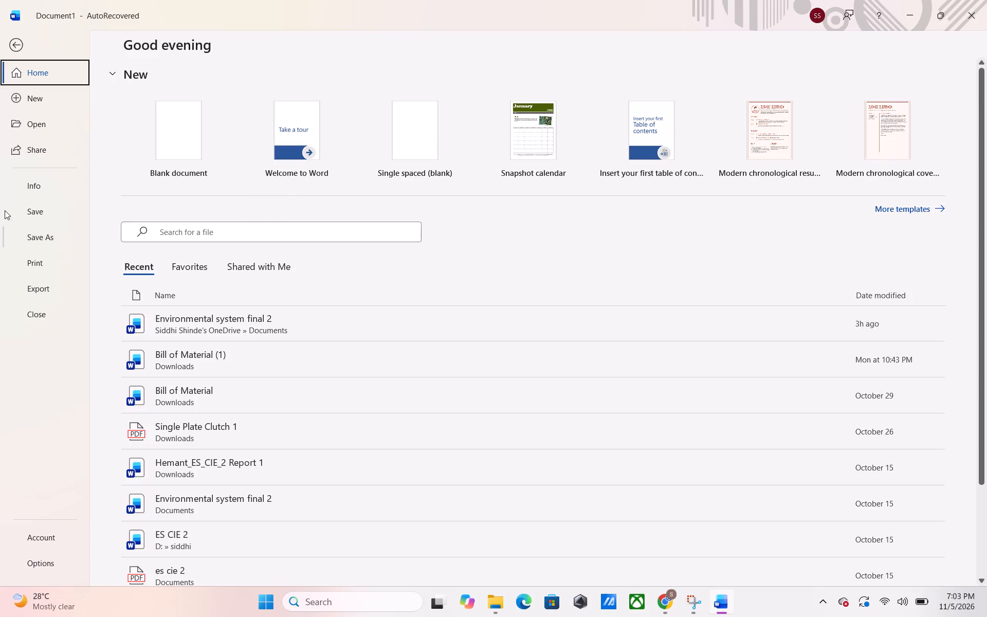
click(49, 239)
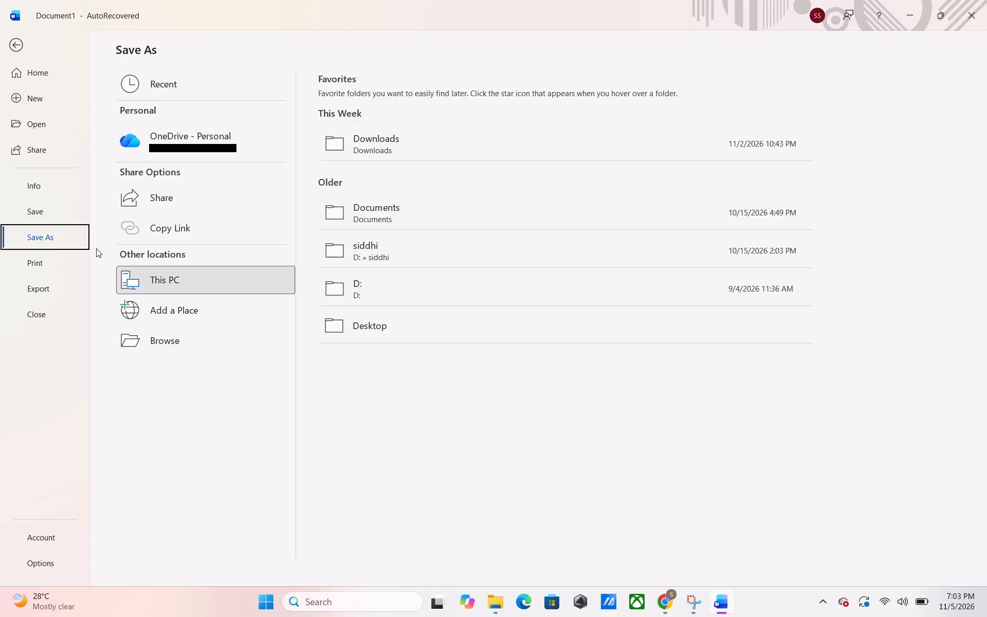
click(41, 291)
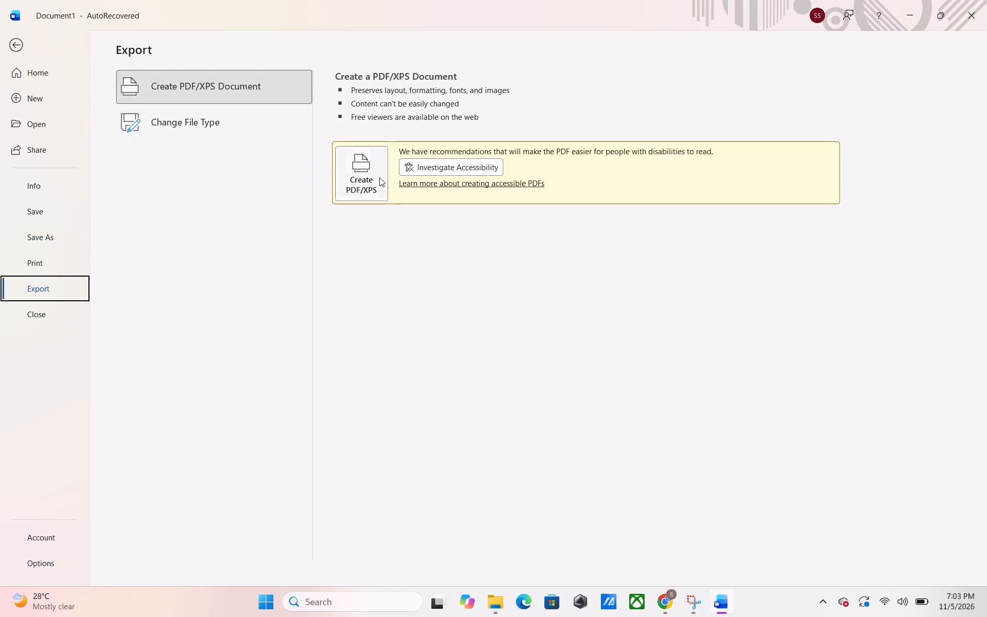
click(360, 173)
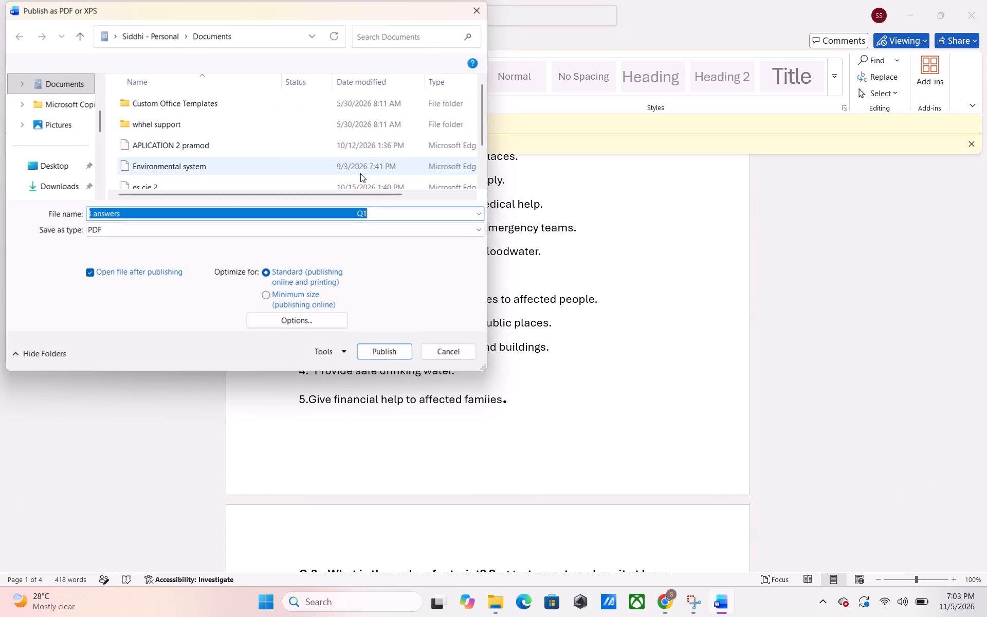
key(BackSpace)
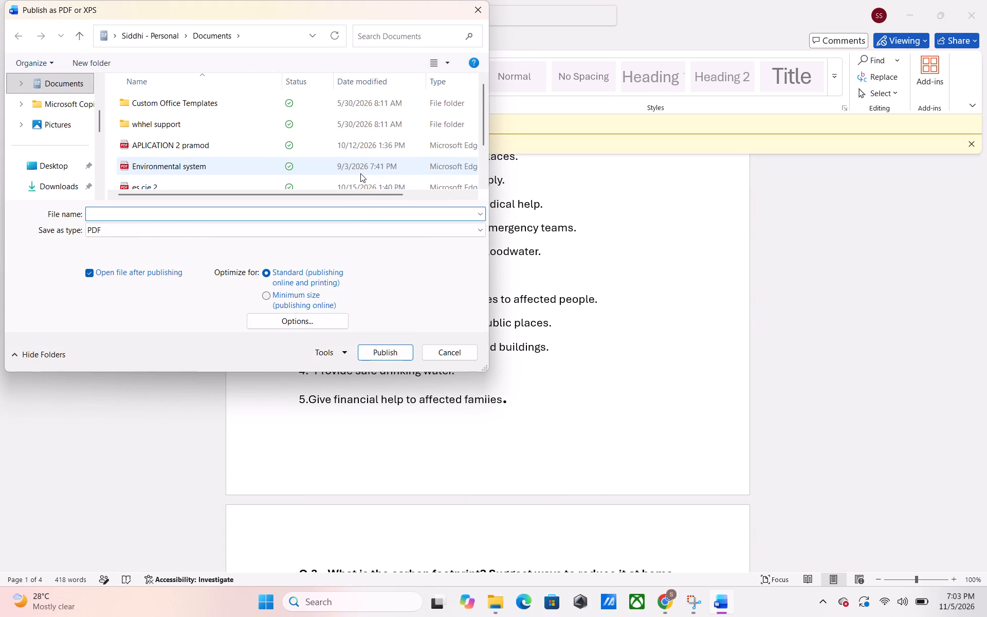
text(es)
key(space)
text(notes)
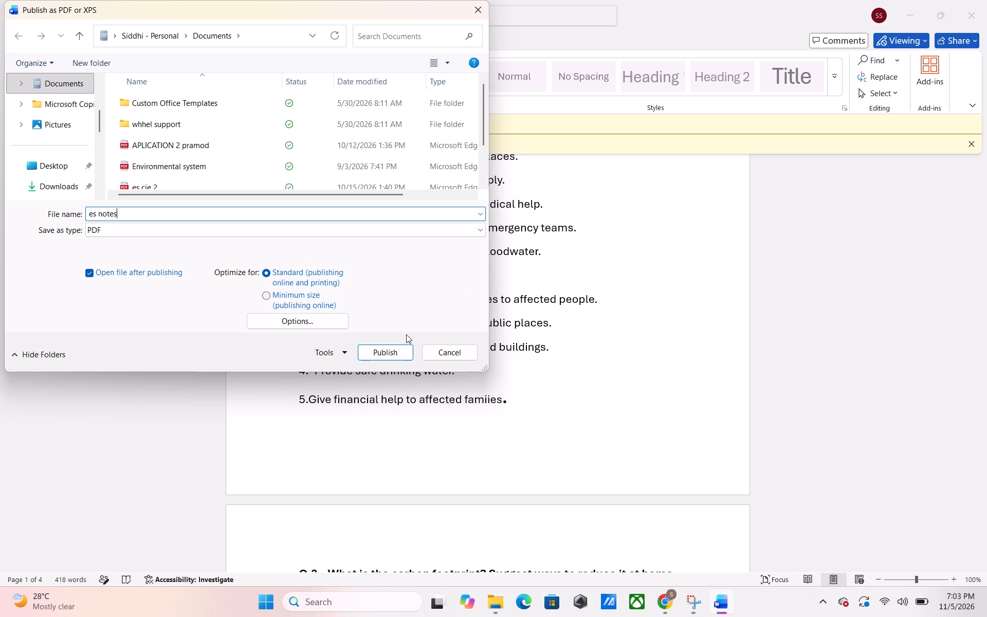
click(399, 359)
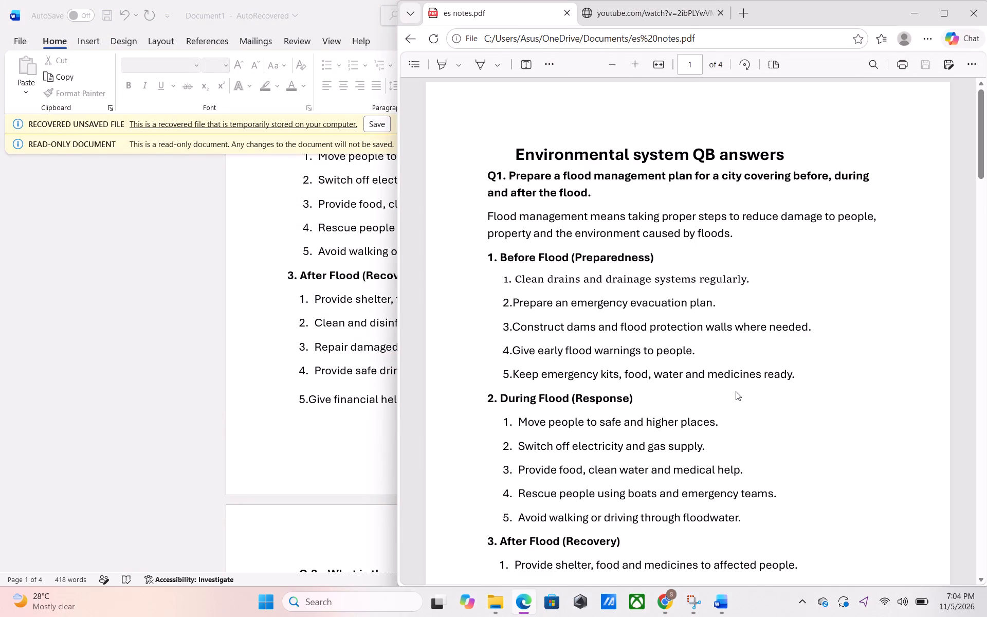
Look through the exported "es notes" PDF to the greenhouse gas table on its last page.
scroll(736, 391, down, 17)
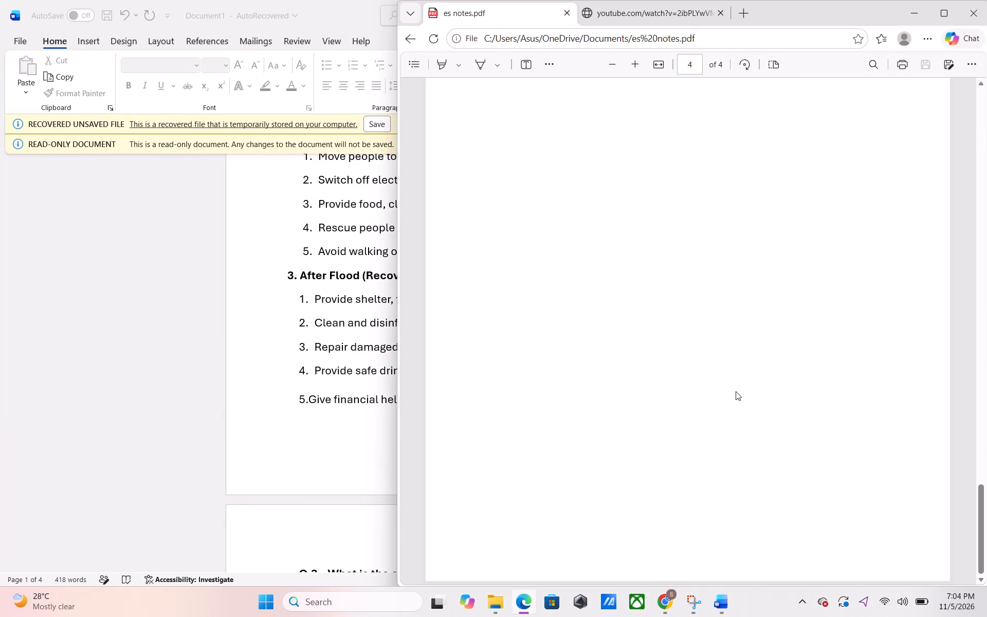
scroll(736, 391, down, 1)
scroll(736, 391, up, 2)
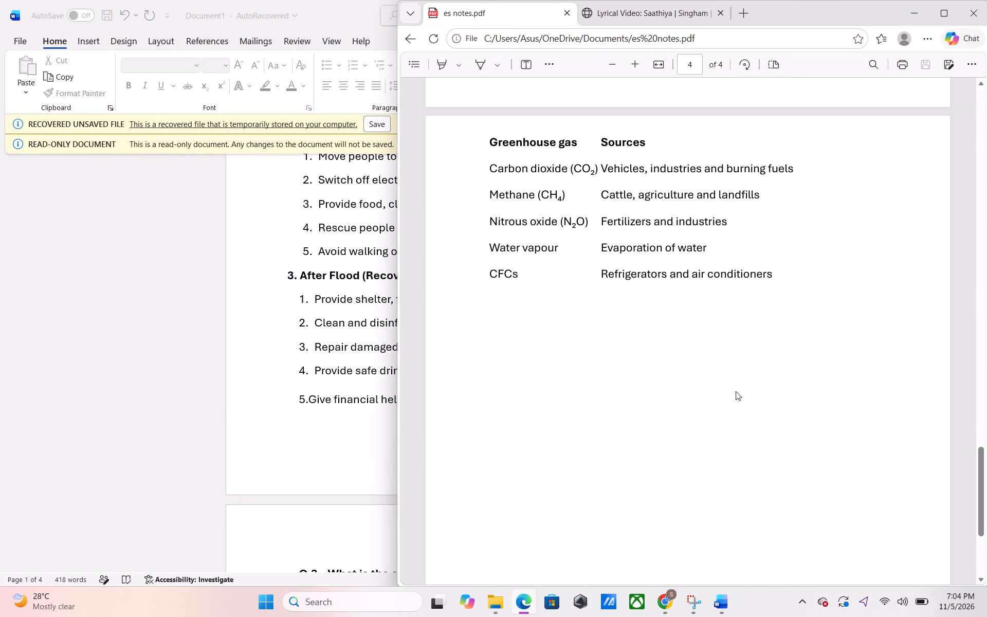
Switch back to Word and enable editing of the read-only recovered document.
click(113, 275)
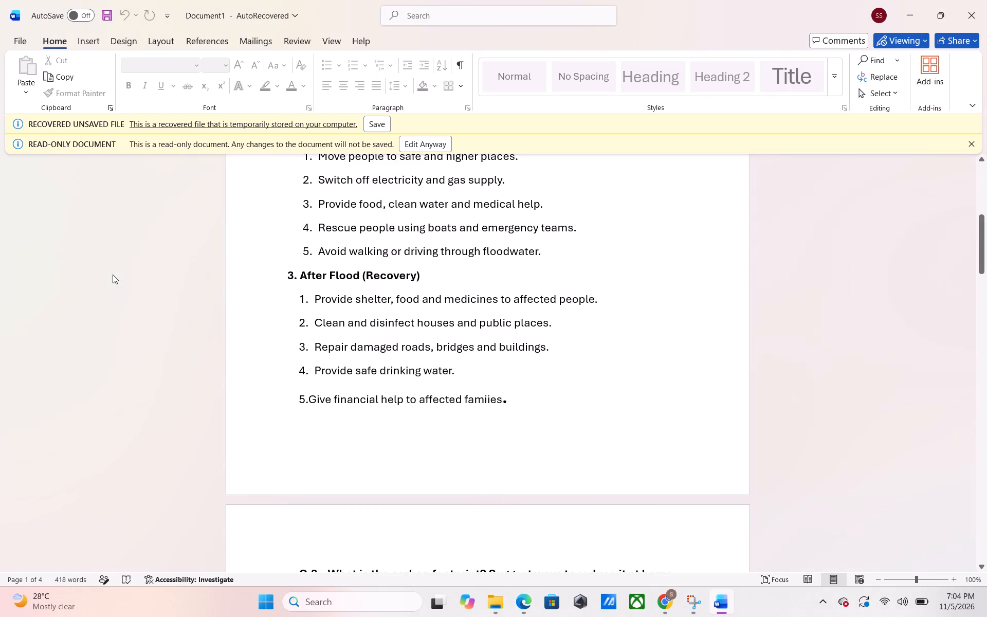
scroll(357, 262, up, 15)
scroll(357, 262, up, 8)
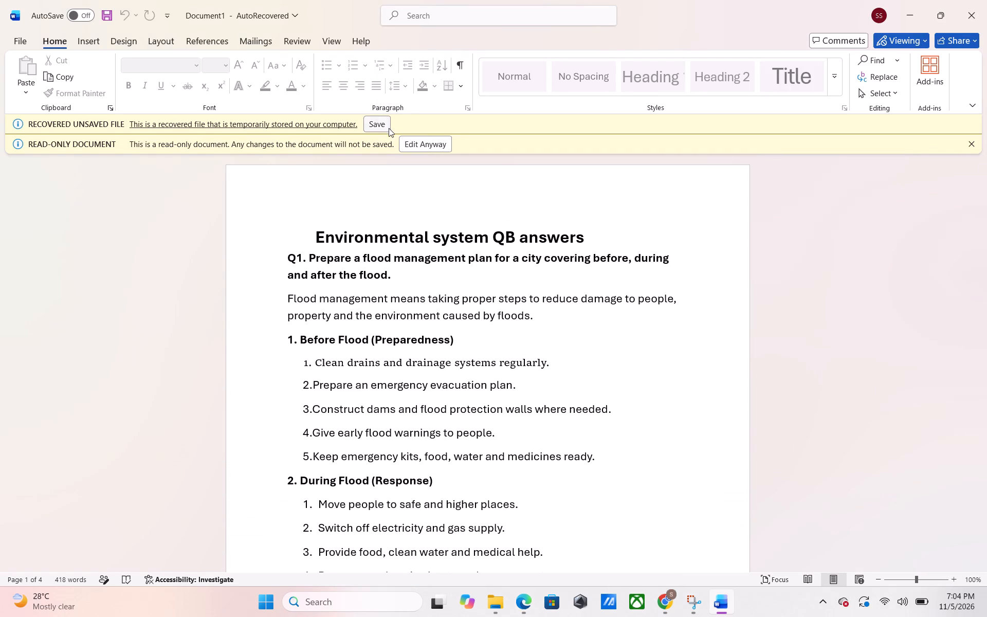
click(444, 148)
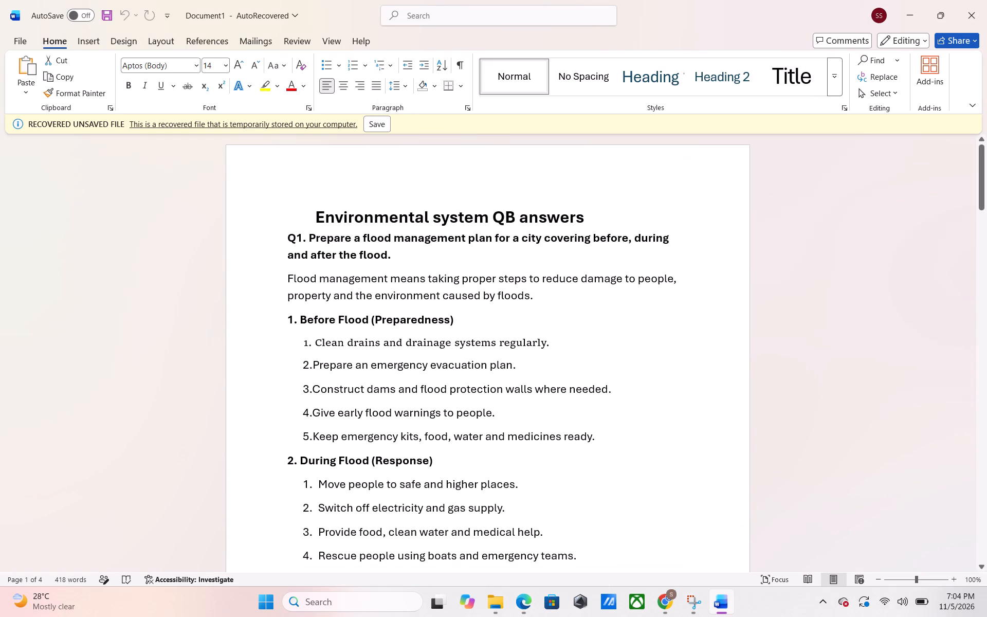
Paste the copied acid rain answer below the greenhouse gas table on page 4.
scroll(440, 201, down, 3)
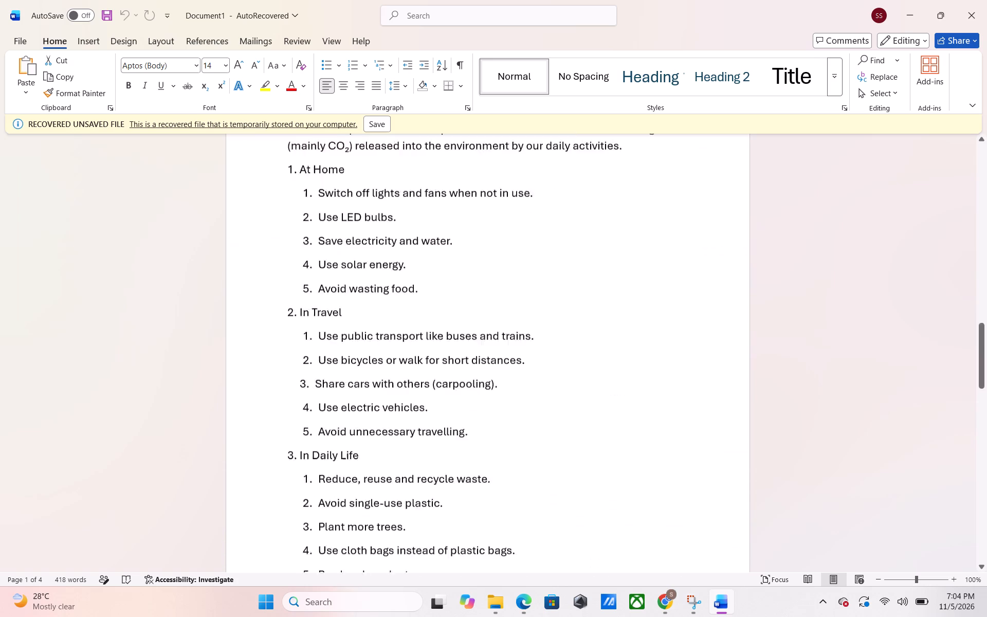
scroll(440, 201, down, 8)
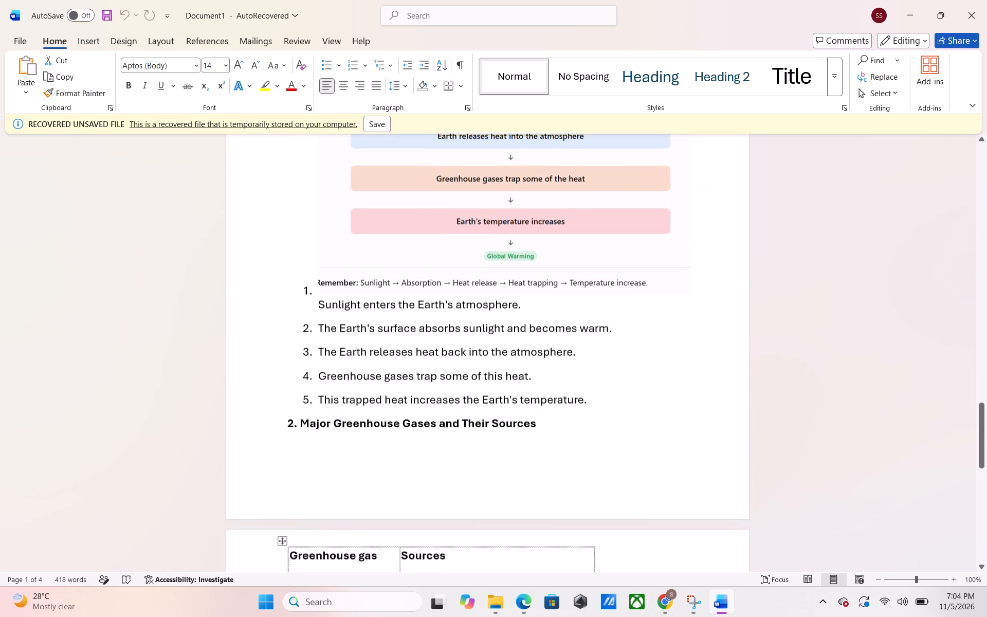
scroll(440, 201, down, 6)
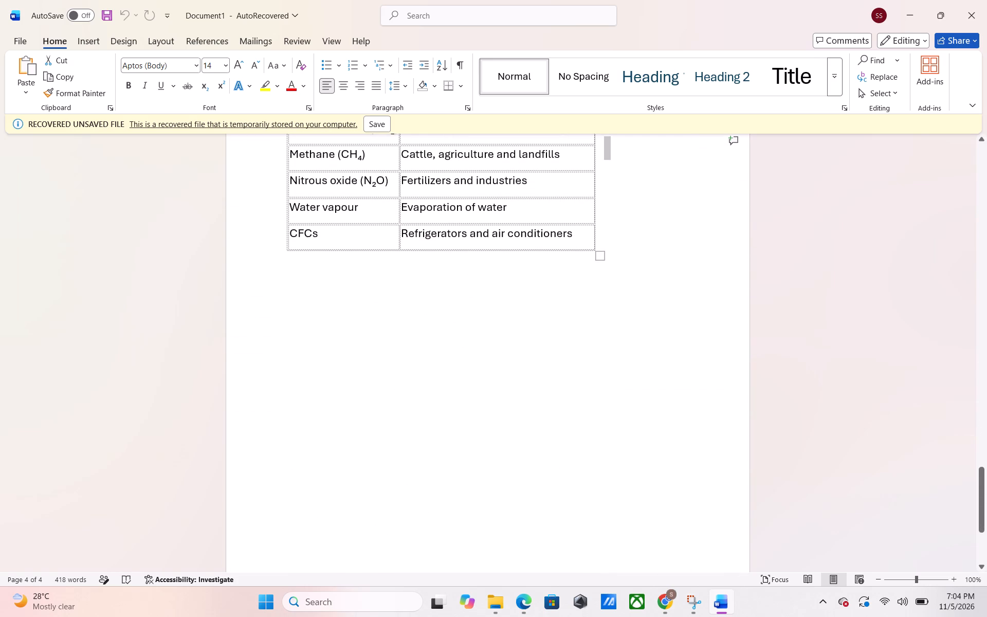
right_click(397, 300)
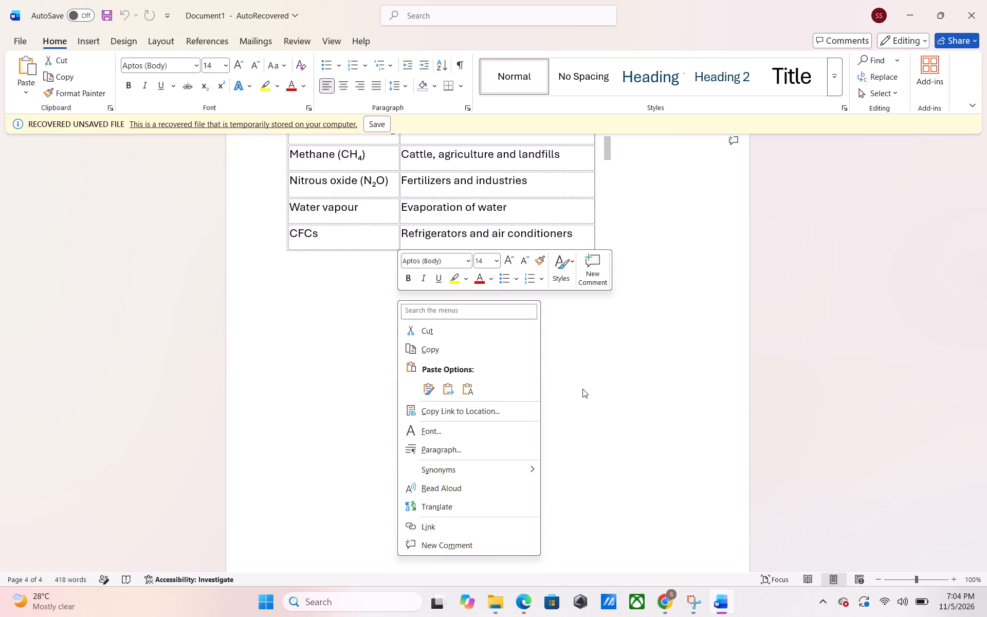
click(582, 389)
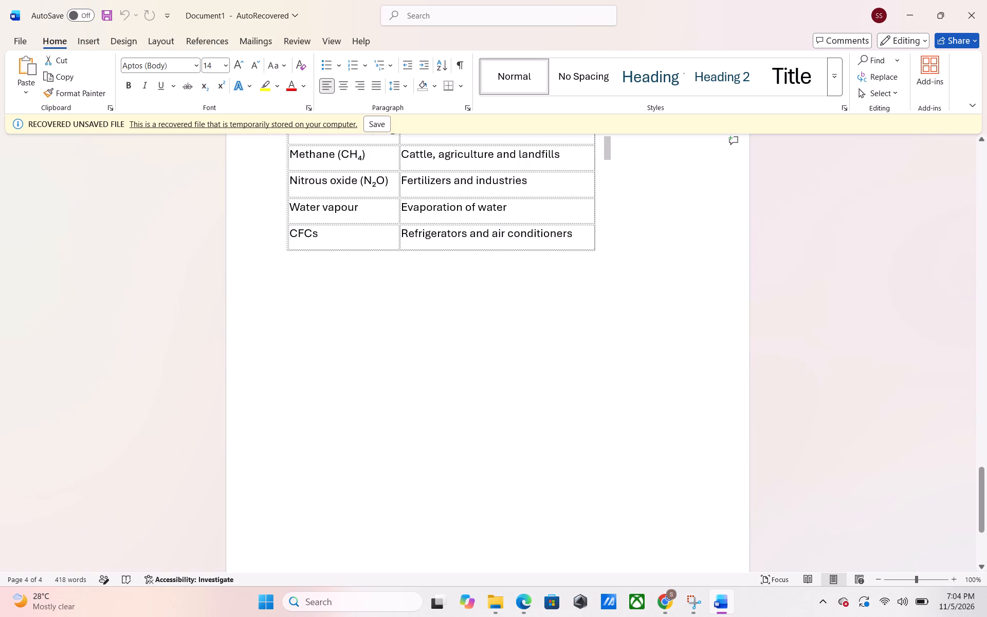
key(ctrl+v)
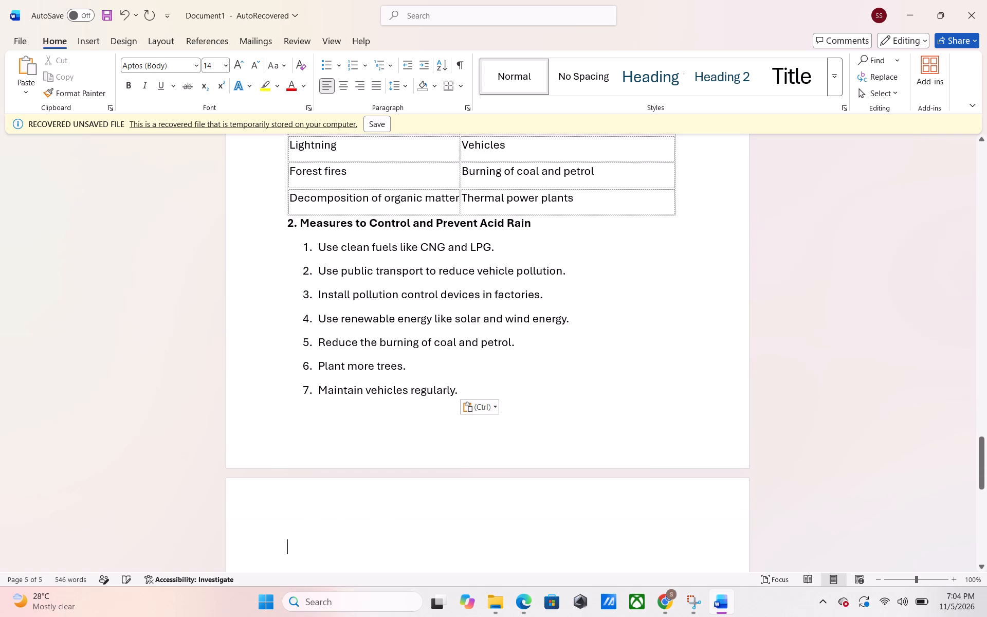
Insert a space before "Methane" in the greenhouse gas table after checking the pasted acid rain answer's layout.
scroll(415, 241, up, 2)
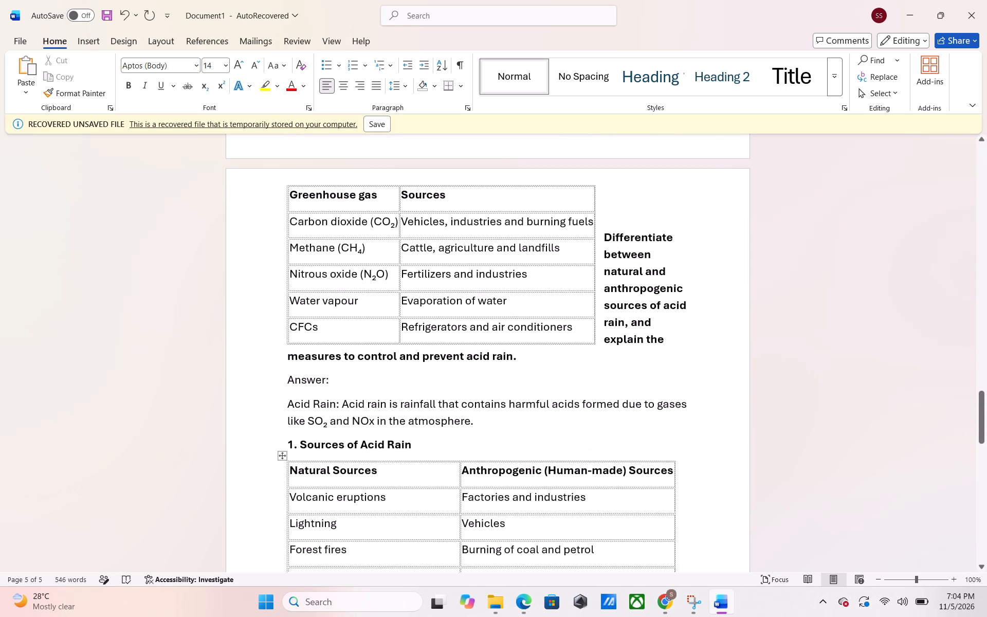
scroll(415, 241, up, 2)
scroll(415, 241, down, 2)
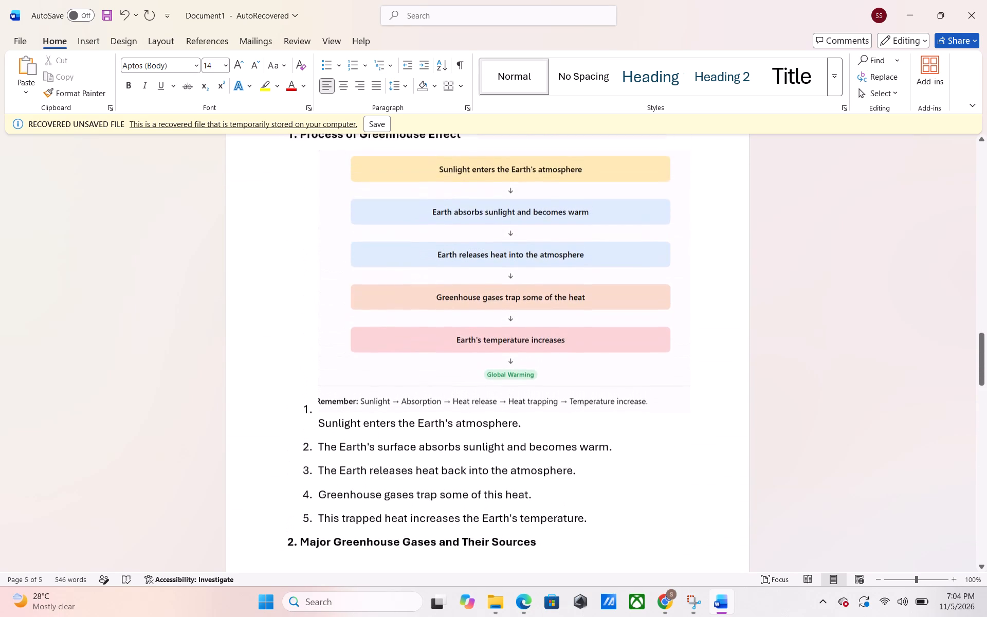
scroll(415, 241, down, 3)
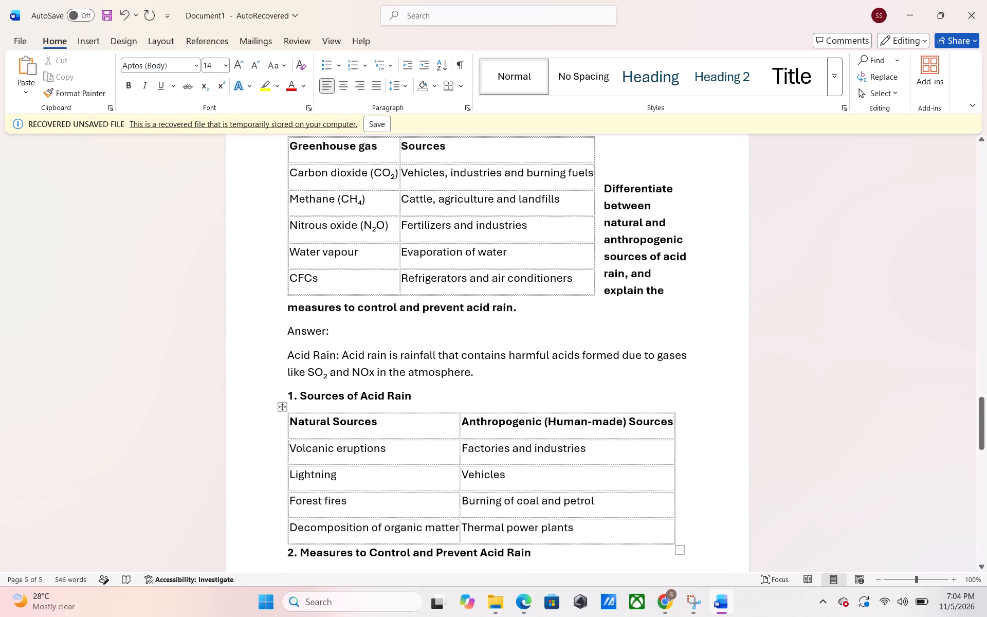
scroll(415, 241, down, 1)
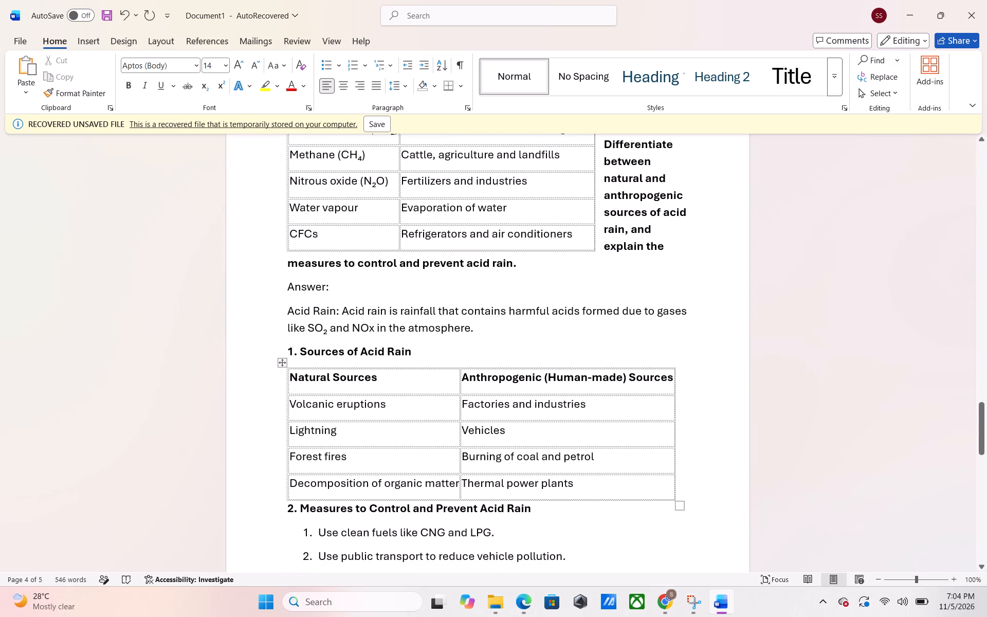
click(601, 144)
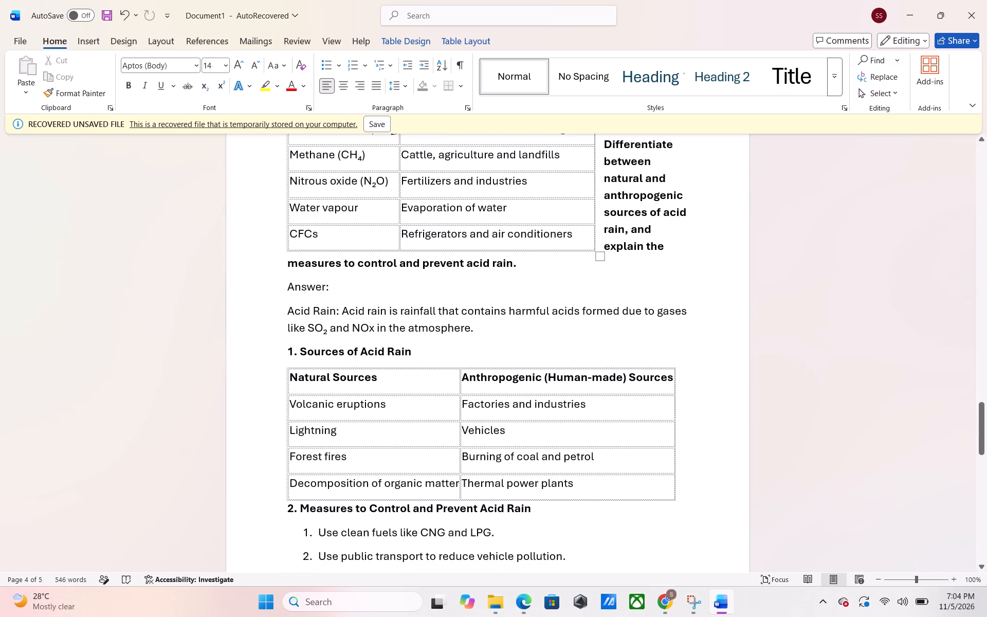
key(space)
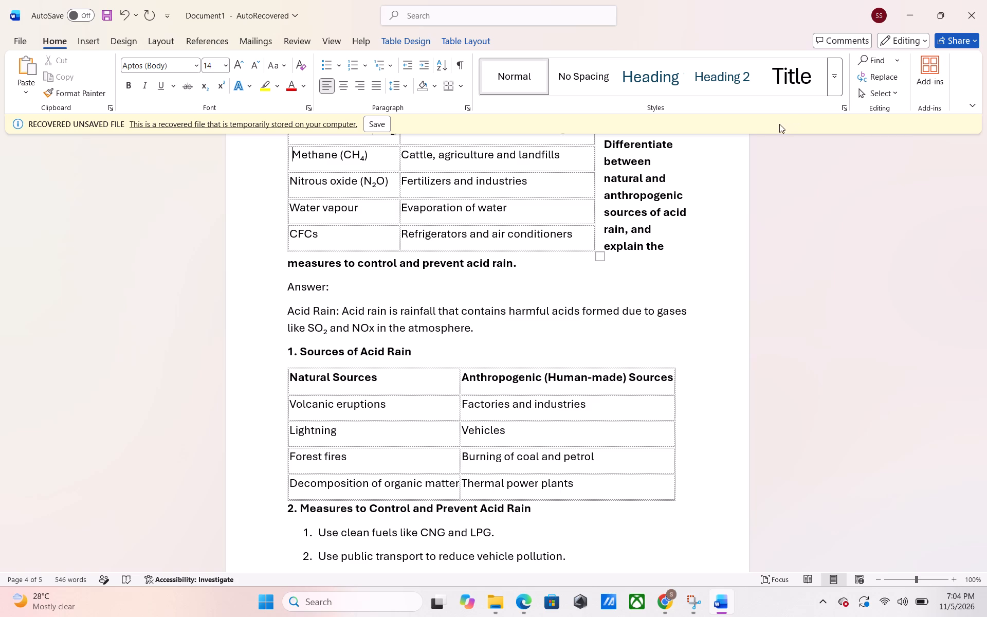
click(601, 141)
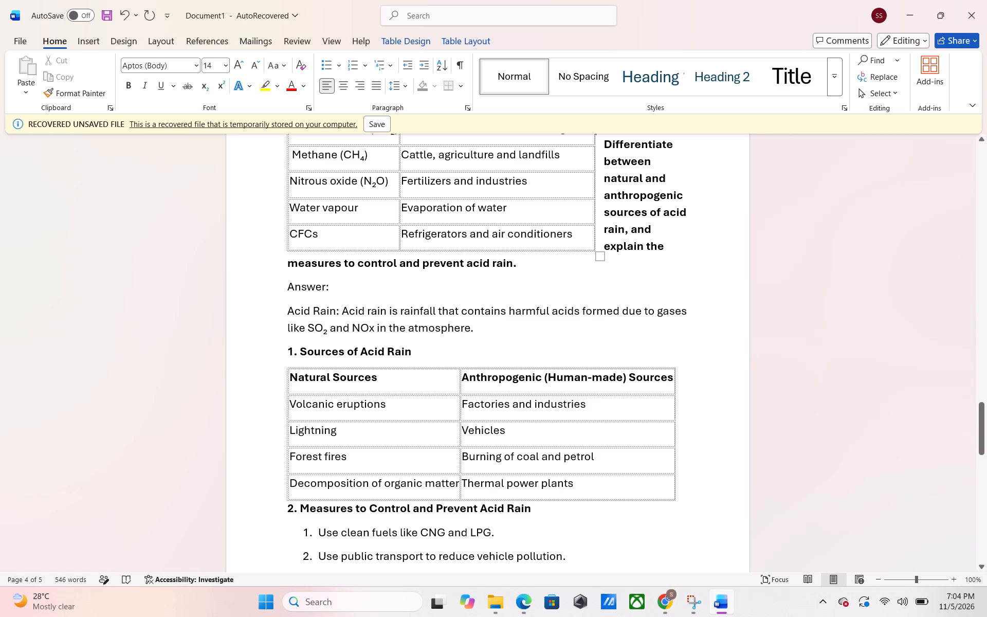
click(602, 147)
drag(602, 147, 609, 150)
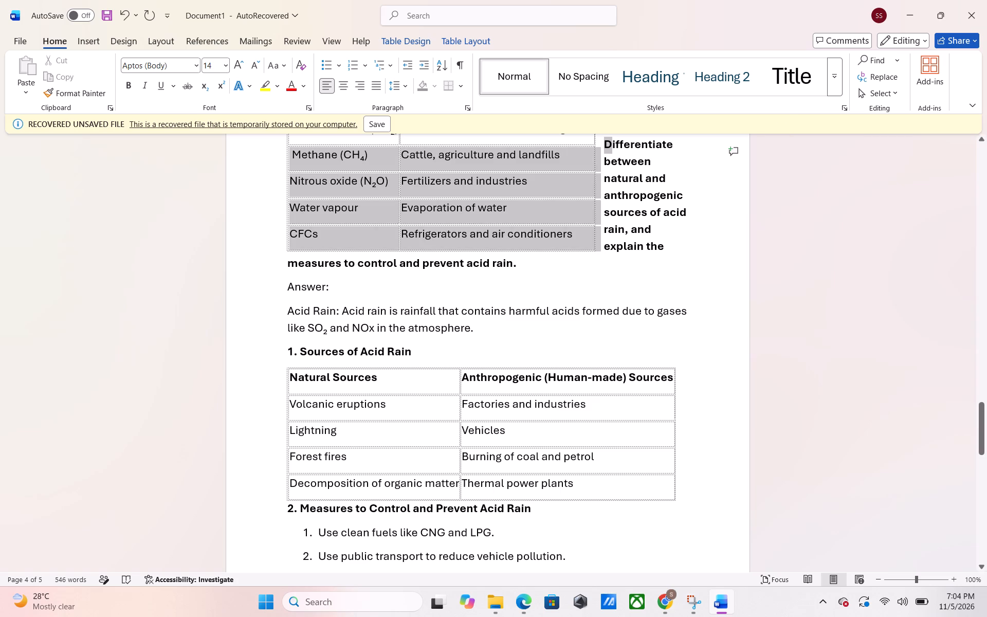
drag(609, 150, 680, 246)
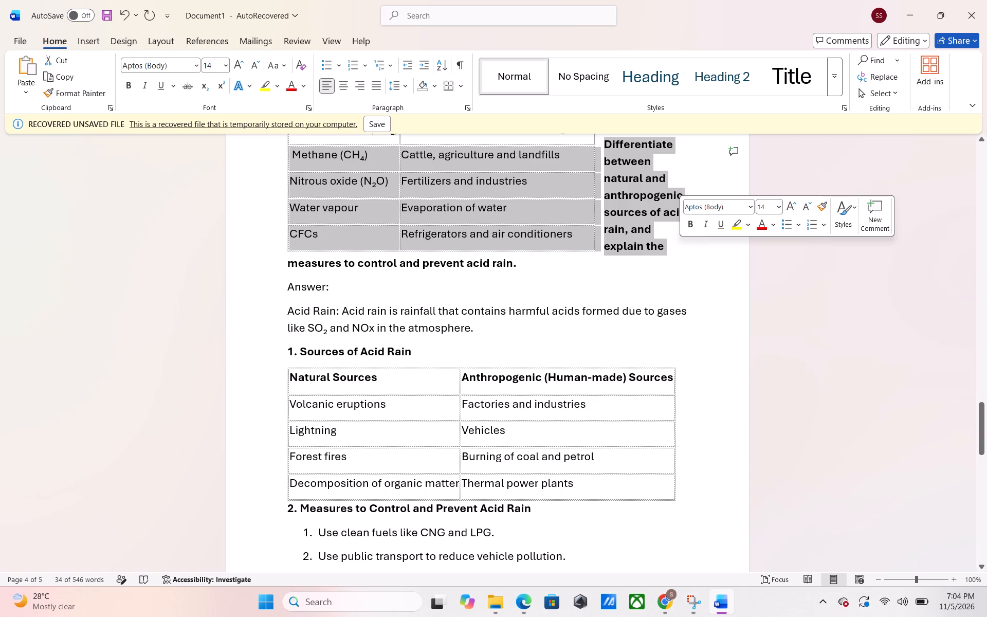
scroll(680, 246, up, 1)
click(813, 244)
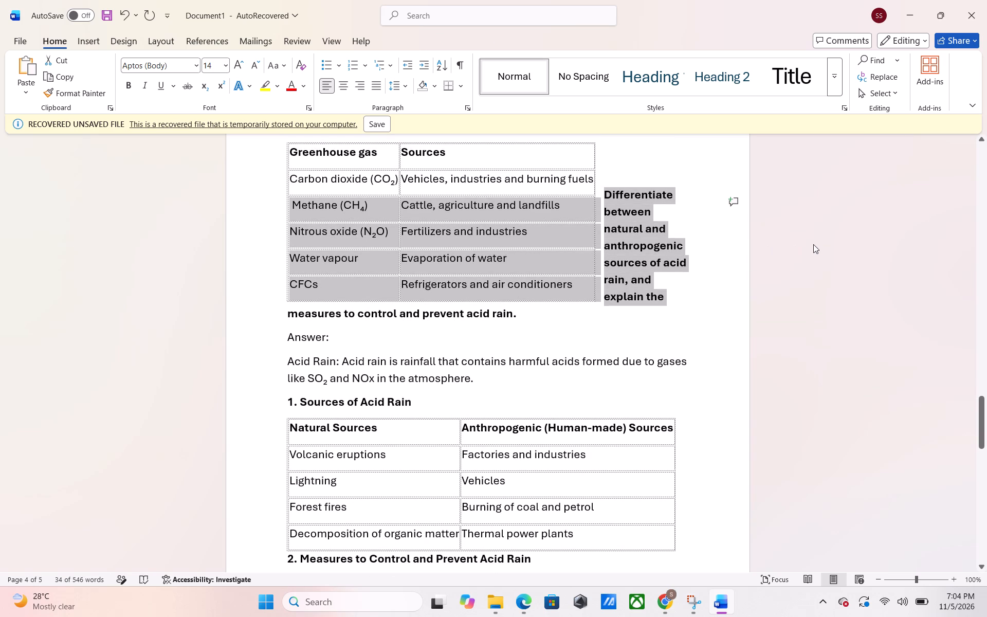
Insert spaces before "Differentiate" in the acid rain question so that it wraps onto the next line.
click(605, 193)
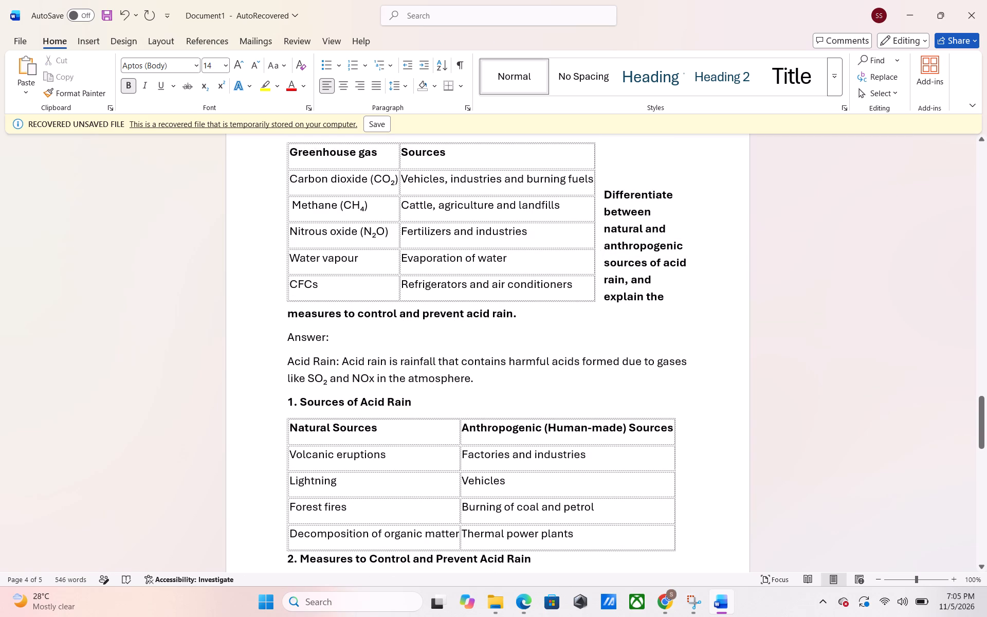
key(space)
key(space)
key(space)
key(space)
key(space)
key(space)
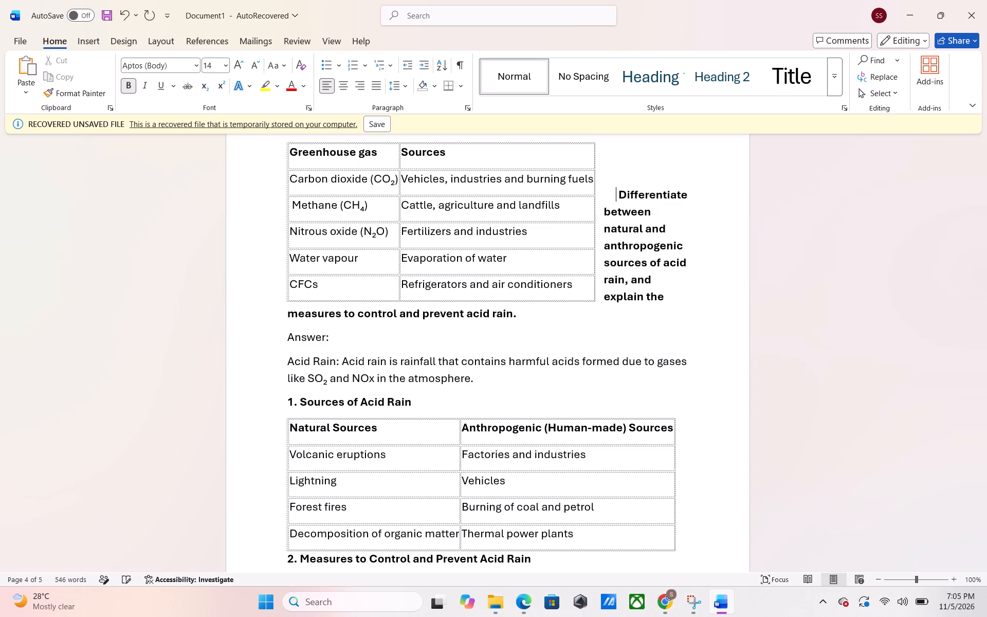
key(space)
key(space)
key(space)
key(space)
key(space)
key(space)
key(space)
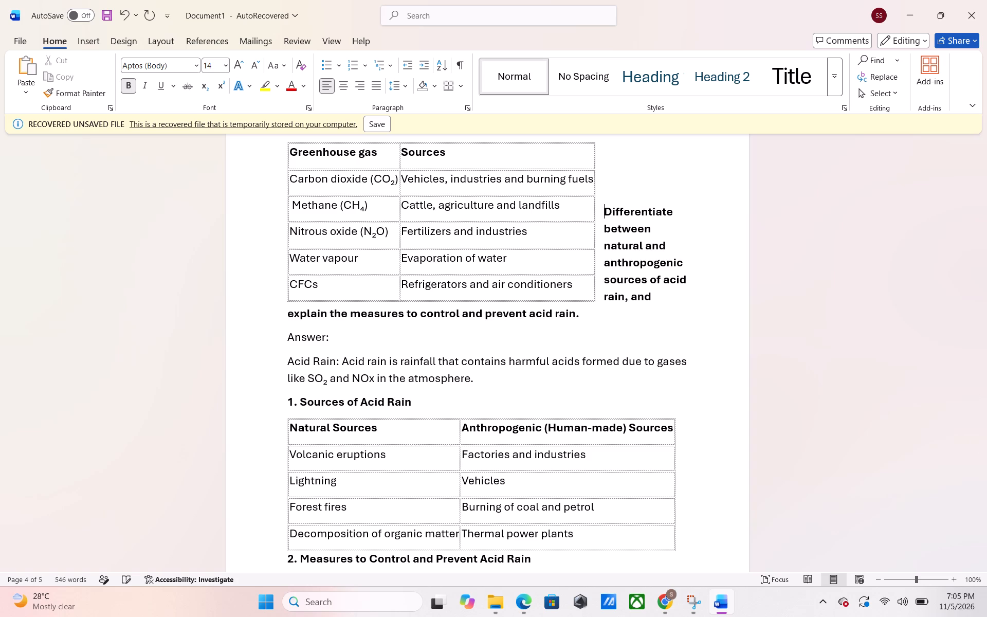
key(space)
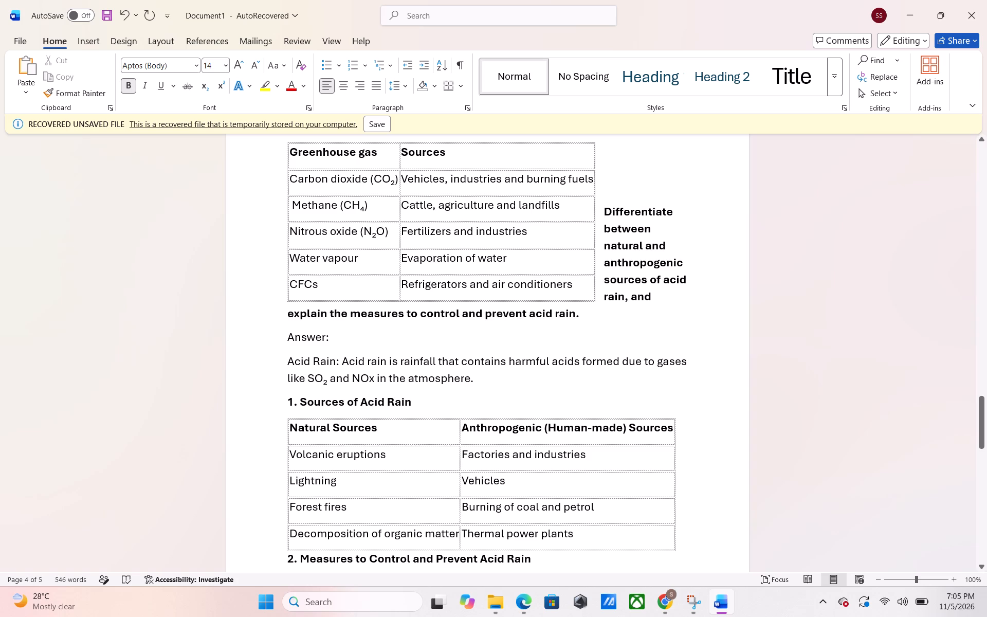
Try to shift the acid rain question further by adding more spaces before "Differentiate" and "between".
click(606, 209)
key(space)
key(space)
key(space)
key(space)
key(space)
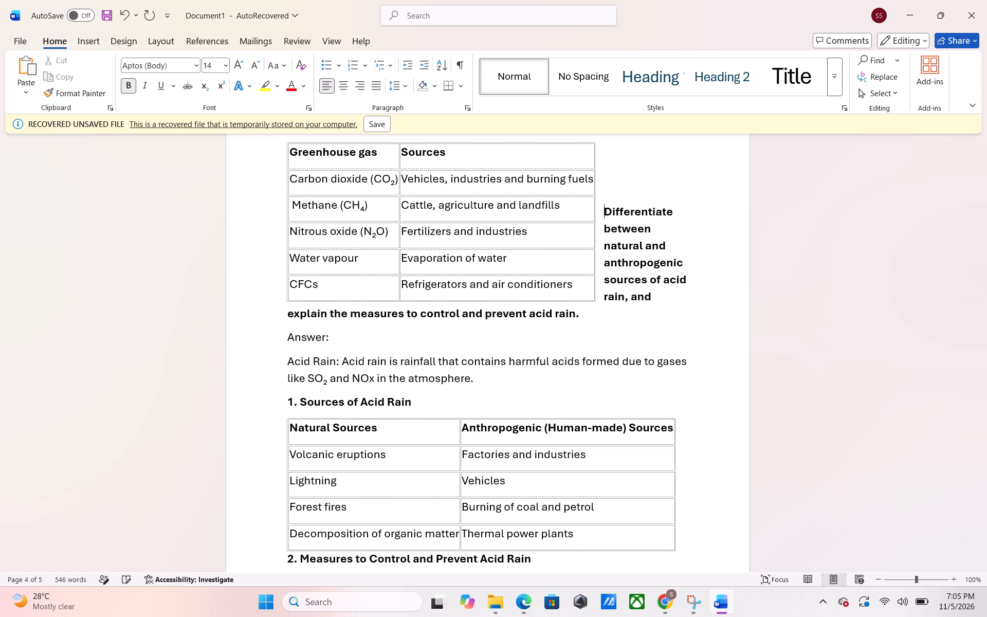
click(606, 224)
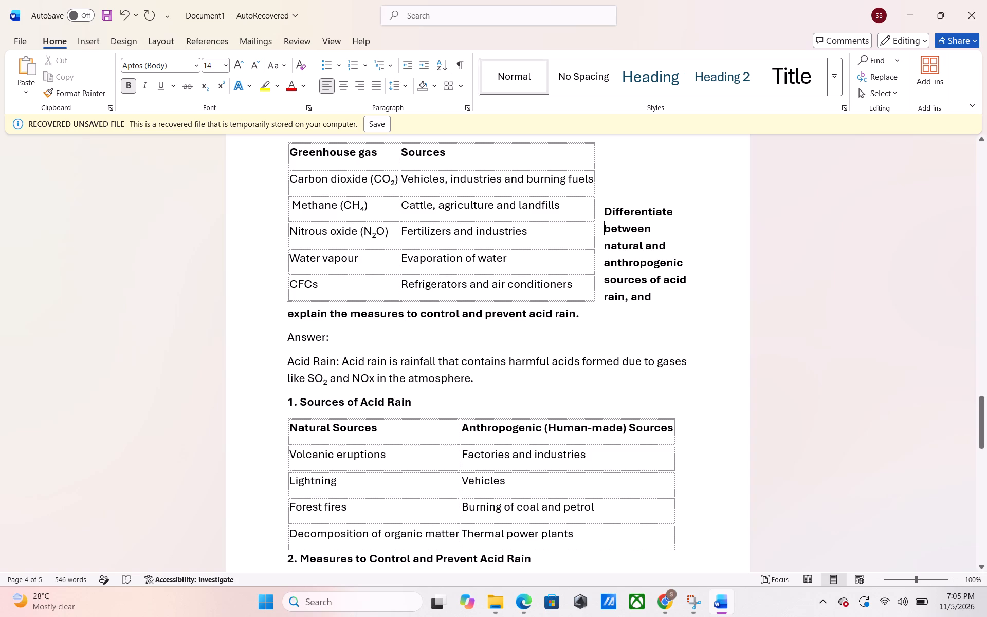
key(space)
key(space)
key(space)
key(space)
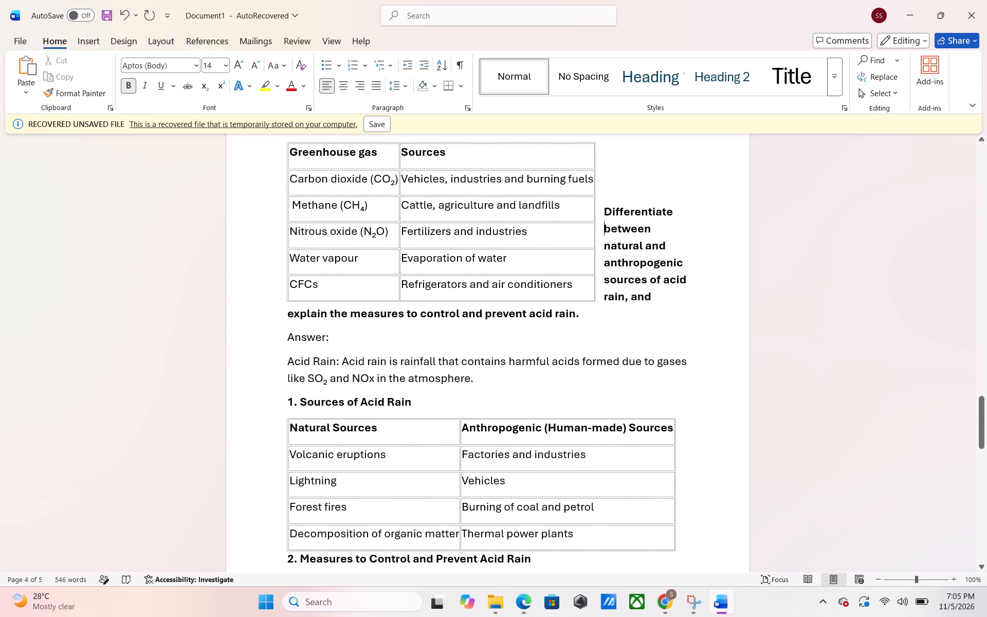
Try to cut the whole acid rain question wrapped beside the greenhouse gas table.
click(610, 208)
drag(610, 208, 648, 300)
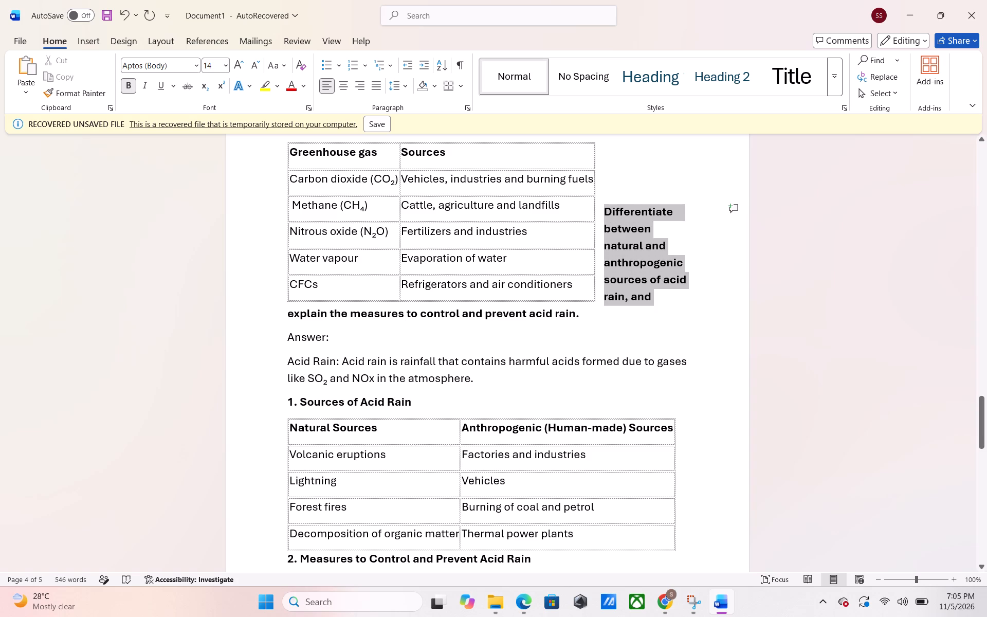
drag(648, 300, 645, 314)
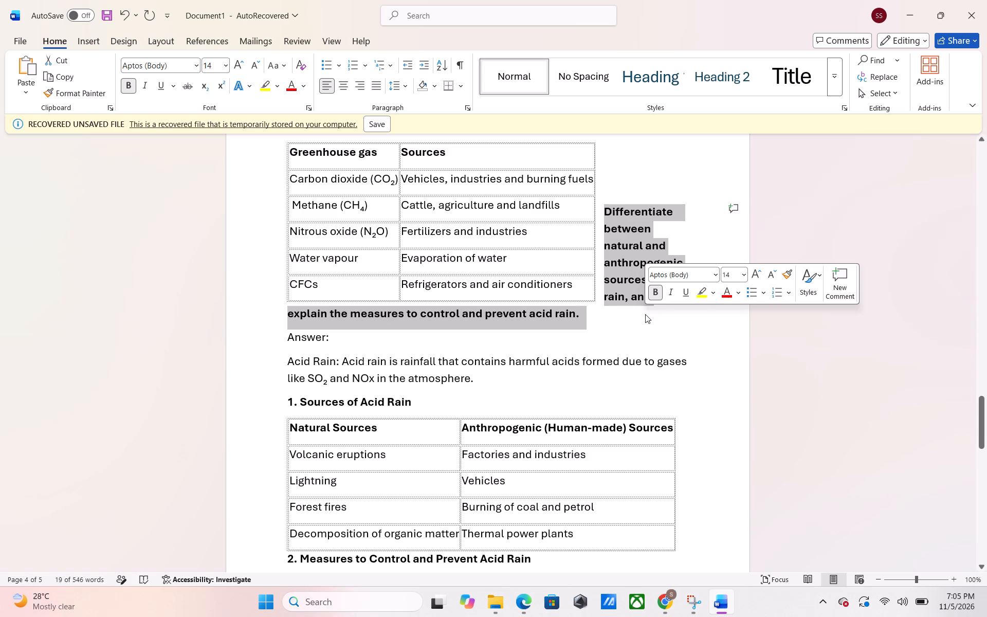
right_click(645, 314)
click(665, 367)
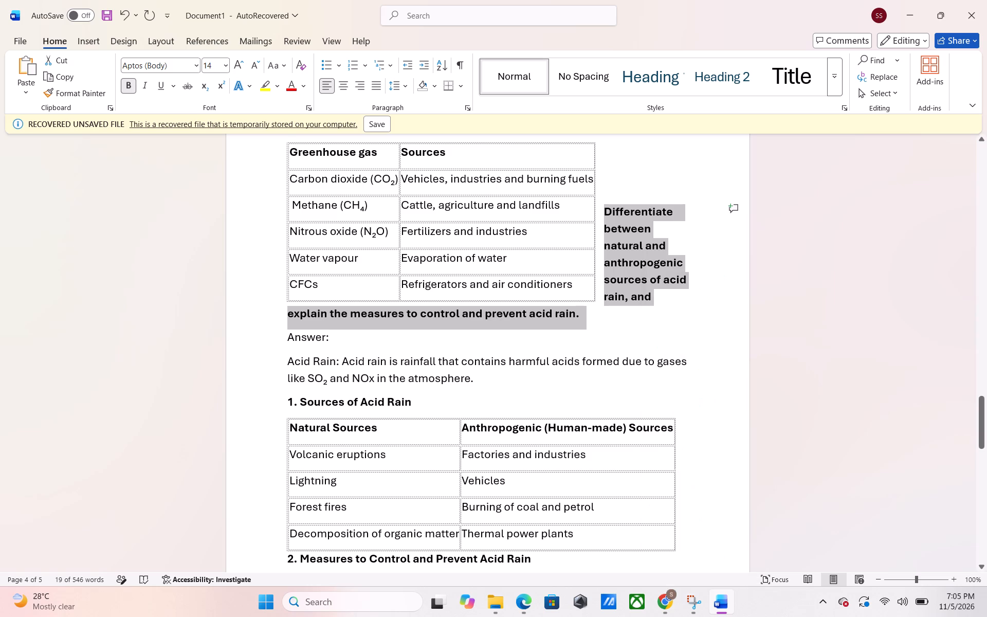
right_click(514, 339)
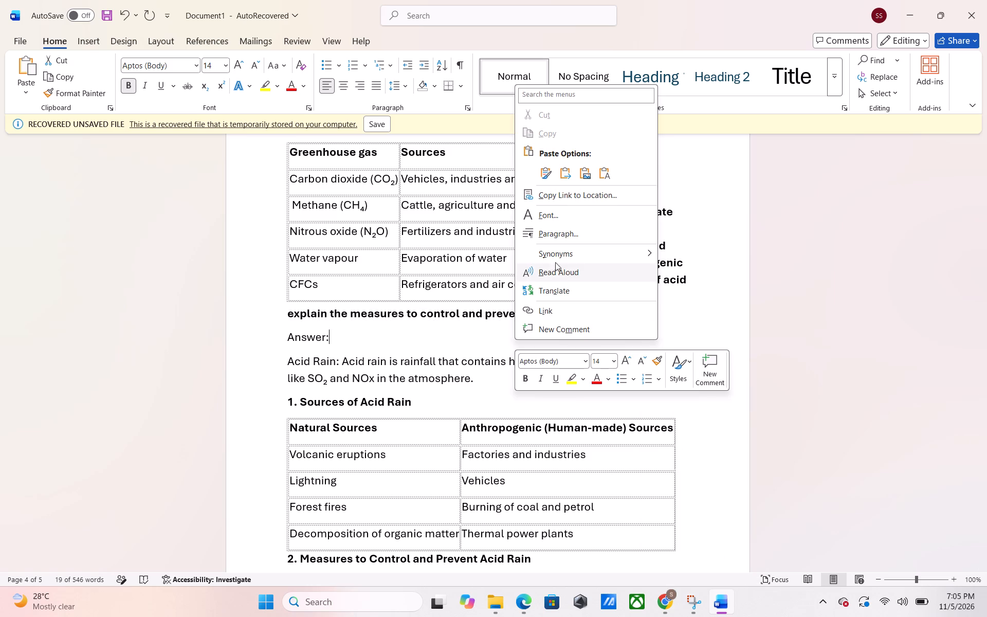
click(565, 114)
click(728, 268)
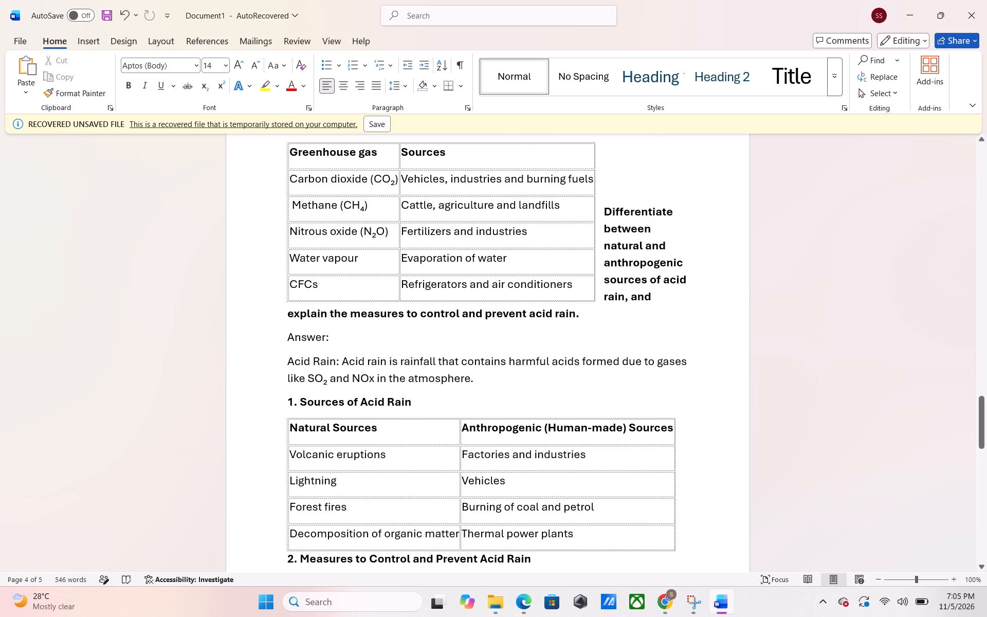
Cut the acid rain question from after "Dif" in "Differentiate" through "prevent acid rain.".
drag(602, 212, 662, 280)
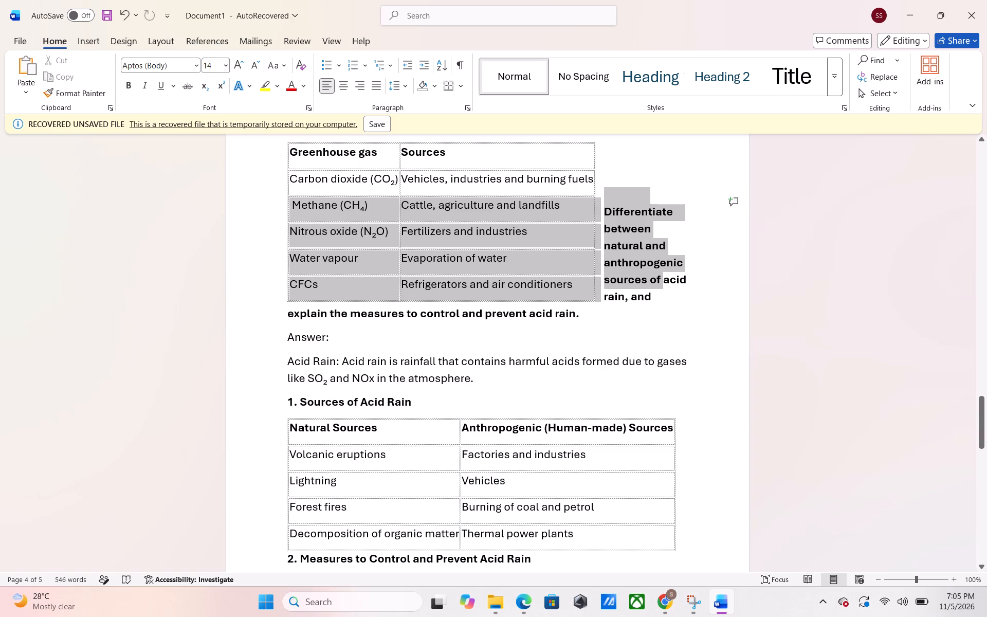
drag(662, 280, 659, 298)
drag(651, 322, 650, 313)
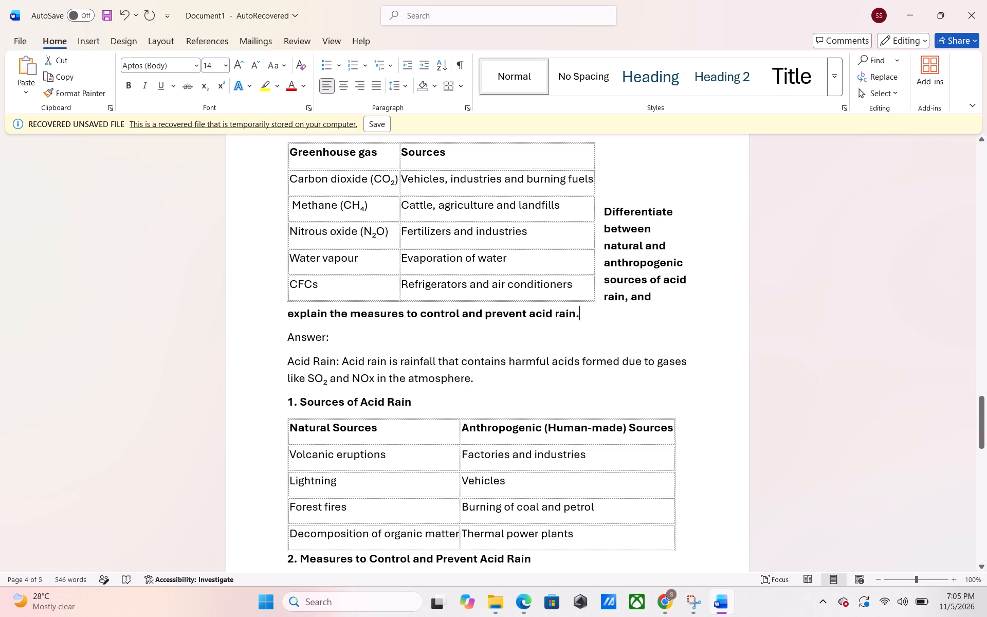
drag(650, 313, 621, 210)
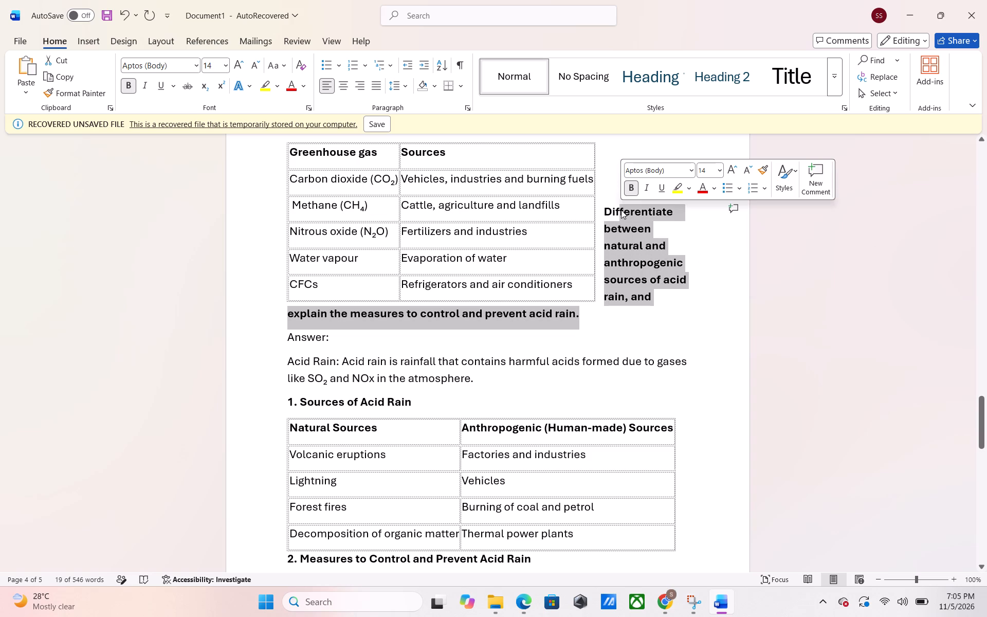
right_click(621, 210)
click(636, 237)
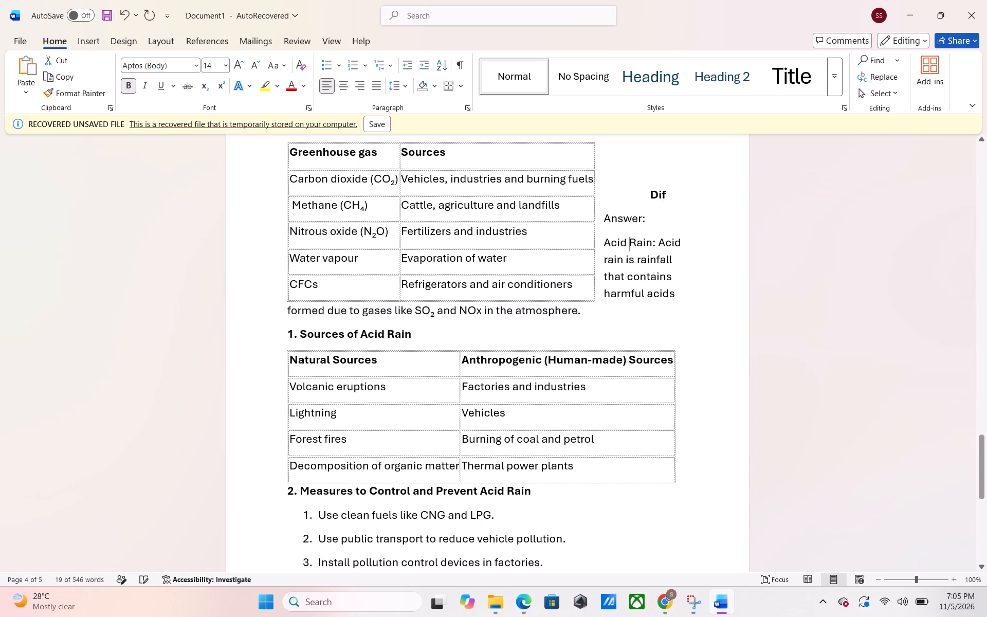
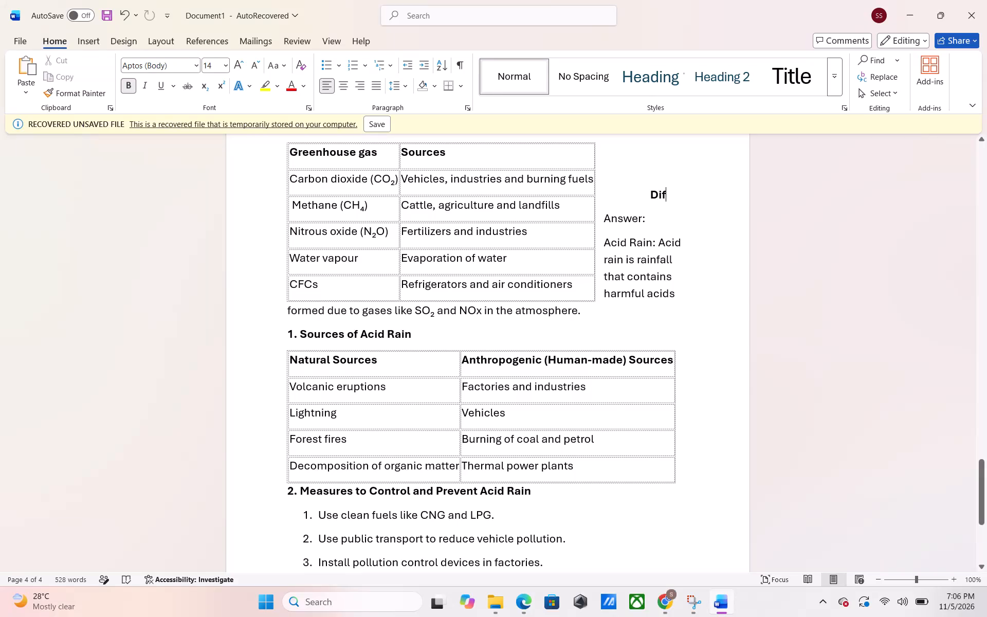
Cut the remaining acid rain content from "Dif" beside the greenhouse gas table through the end of the document.
click(653, 193)
drag(653, 193, 694, 194)
drag(694, 194, 744, 524)
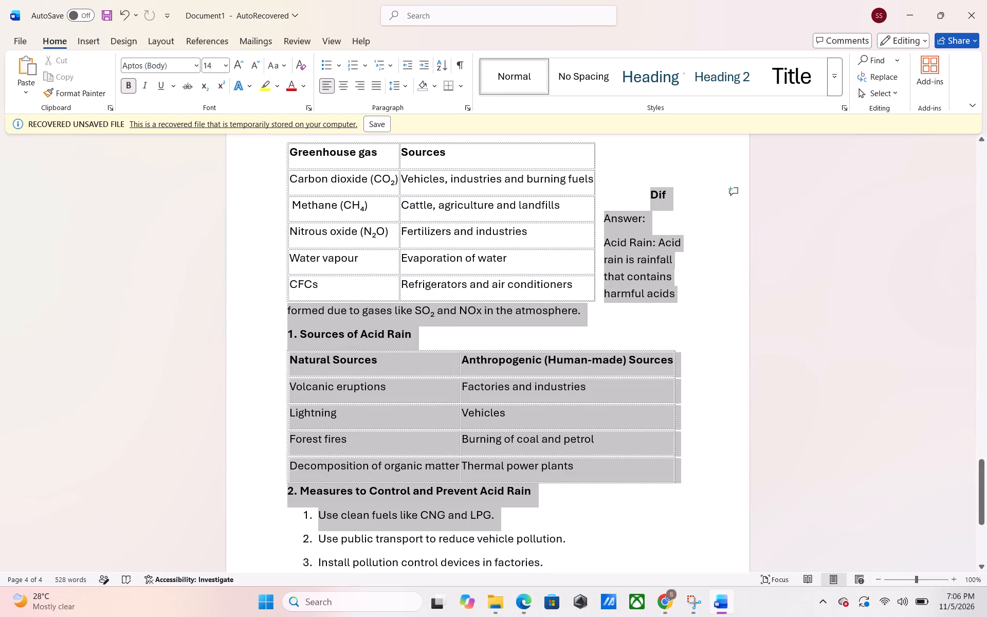
drag(744, 524, 738, 616)
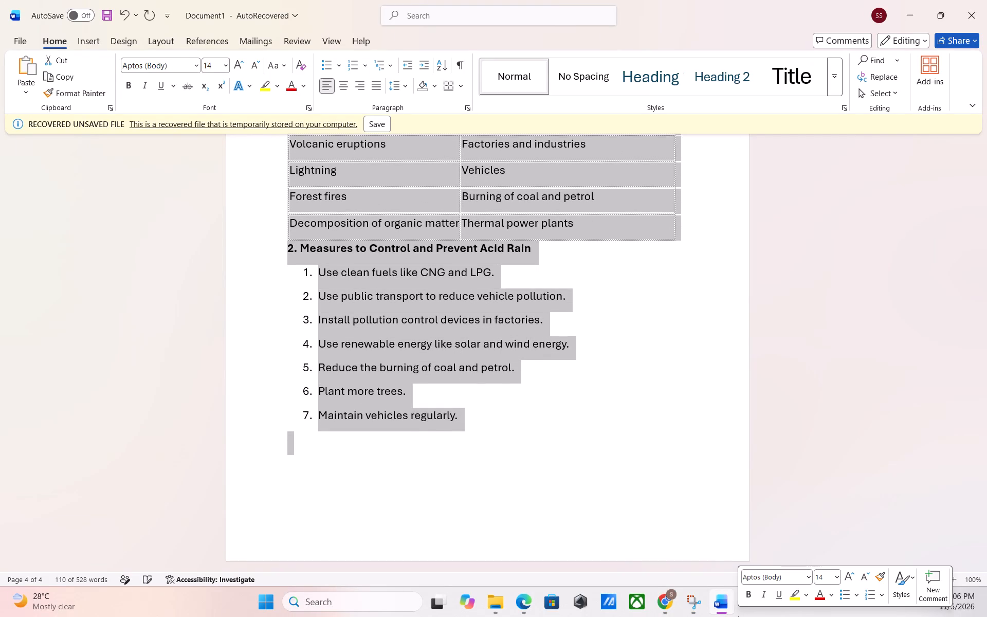
right_click(738, 616)
click(685, 540)
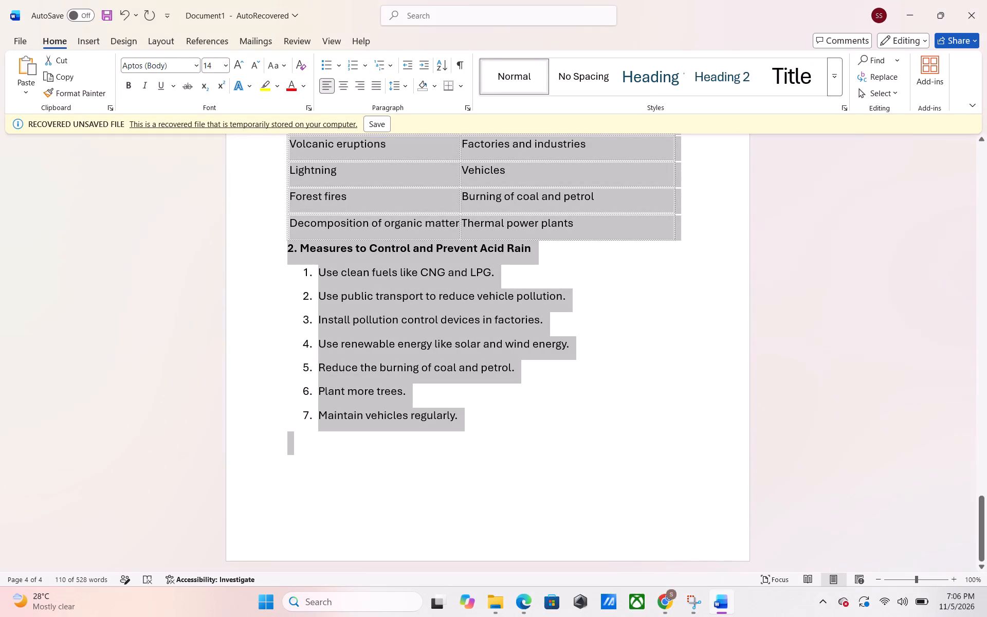
scroll(626, 461, up, 2)
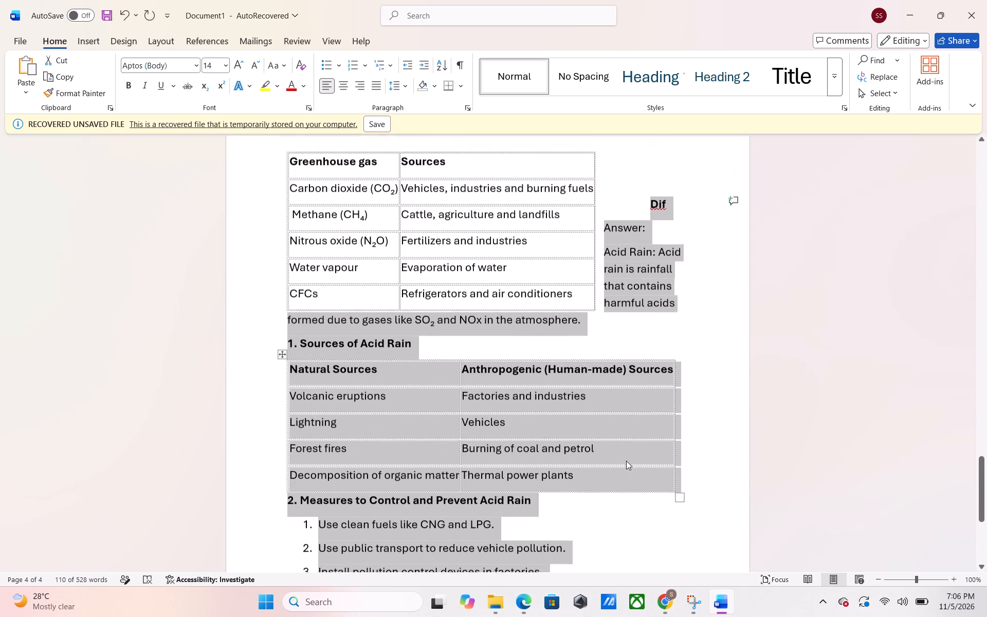
scroll(626, 461, up, 1)
right_click(676, 342)
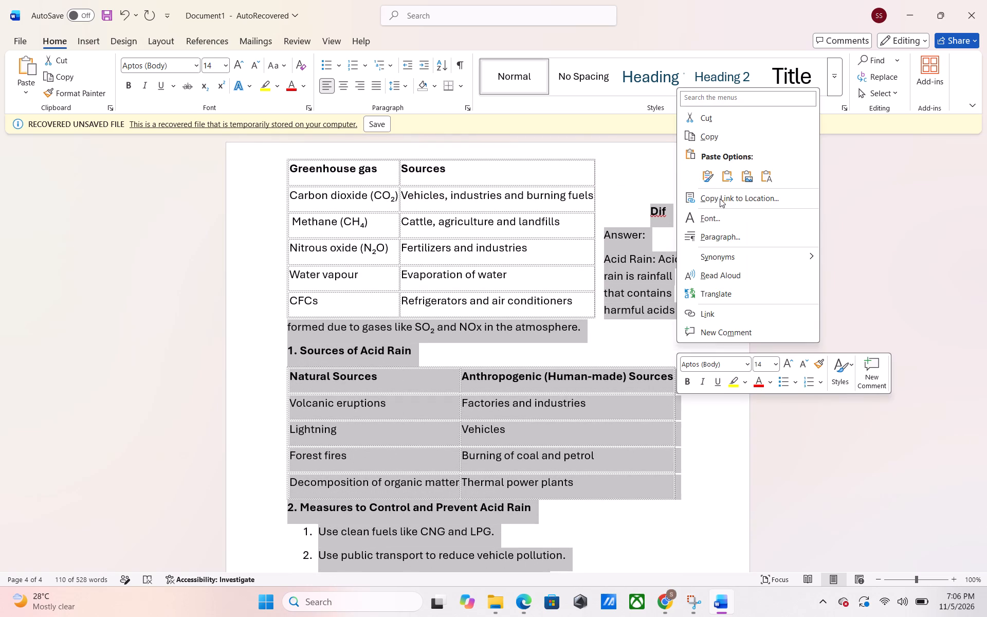
click(720, 119)
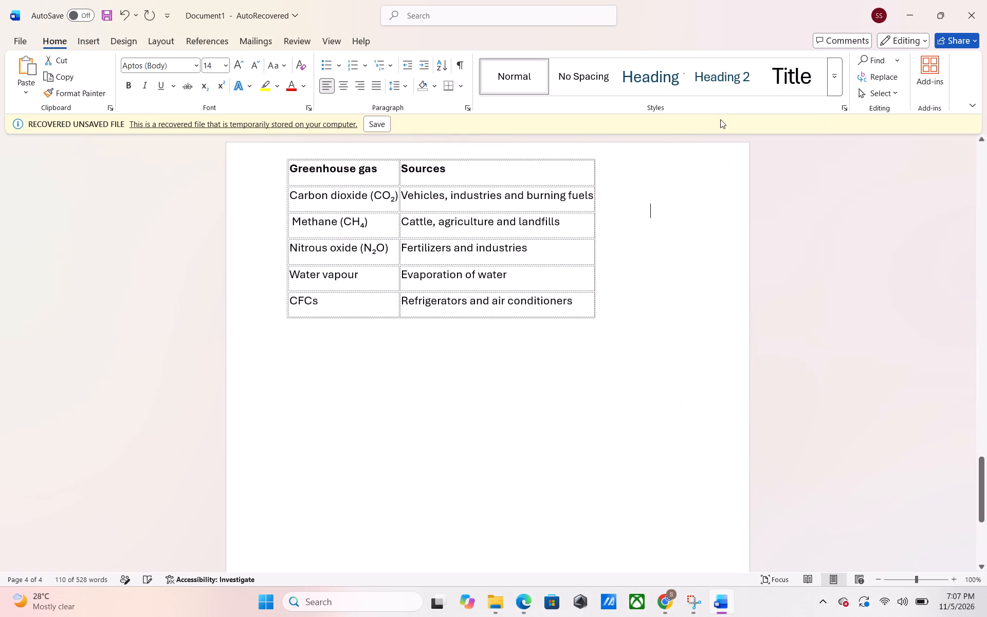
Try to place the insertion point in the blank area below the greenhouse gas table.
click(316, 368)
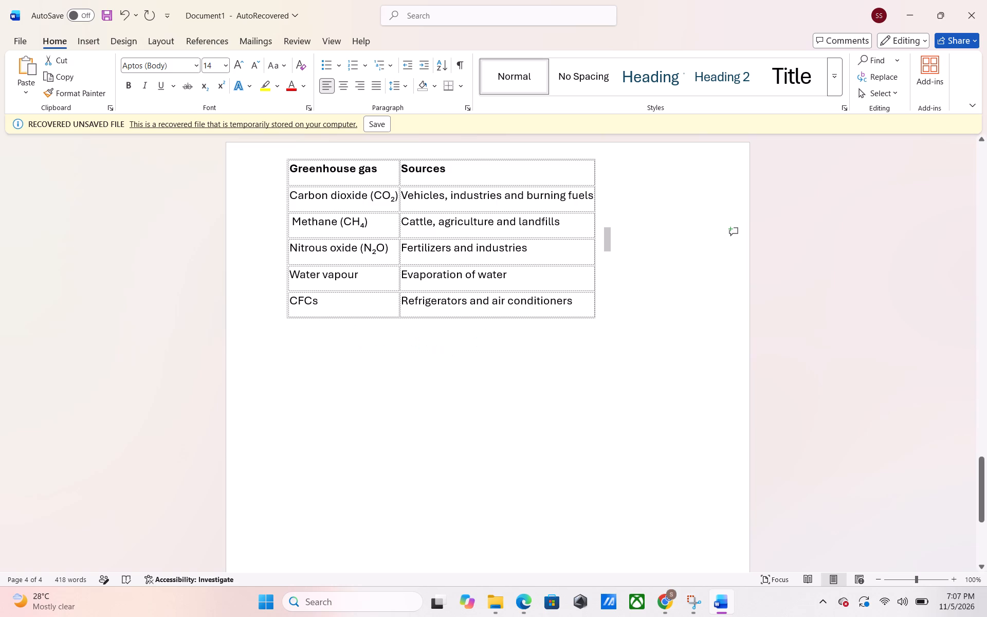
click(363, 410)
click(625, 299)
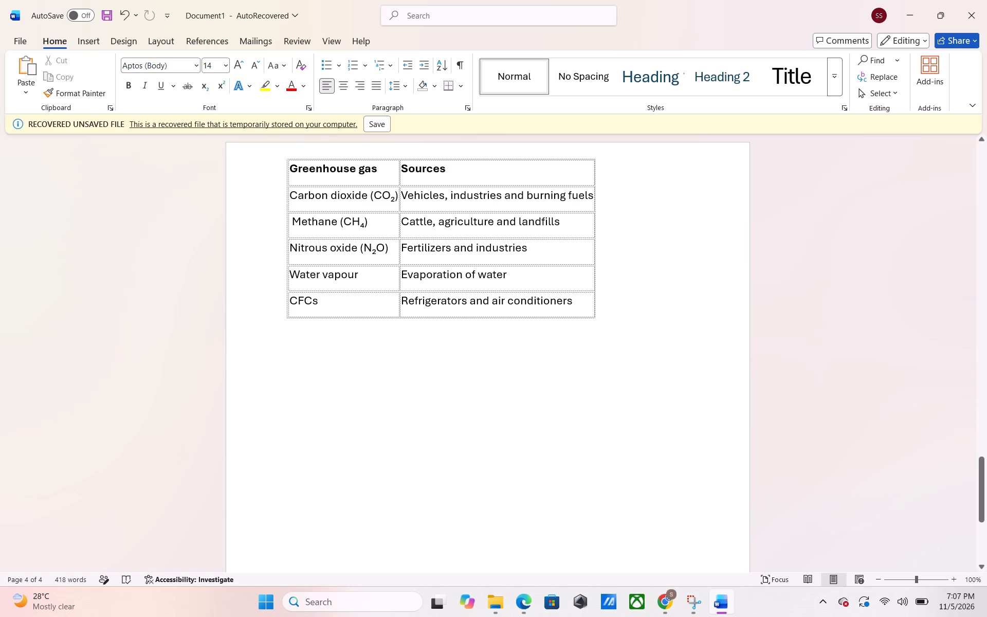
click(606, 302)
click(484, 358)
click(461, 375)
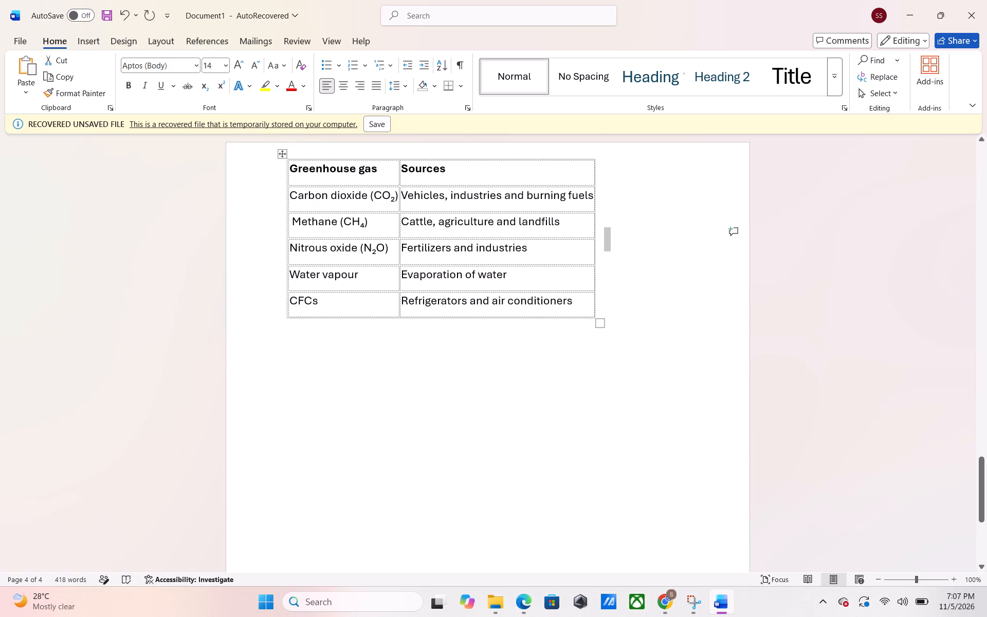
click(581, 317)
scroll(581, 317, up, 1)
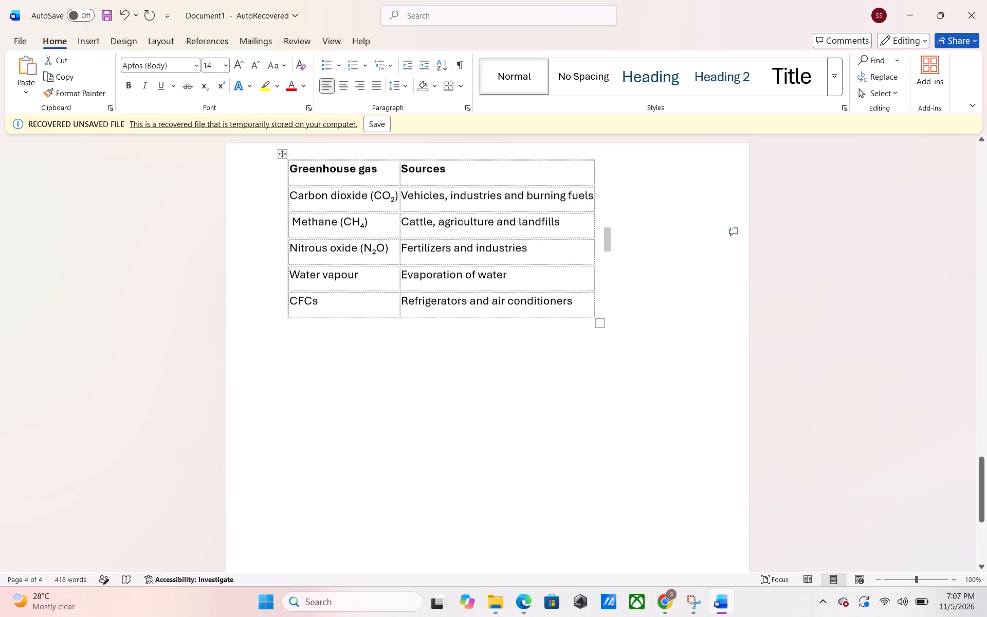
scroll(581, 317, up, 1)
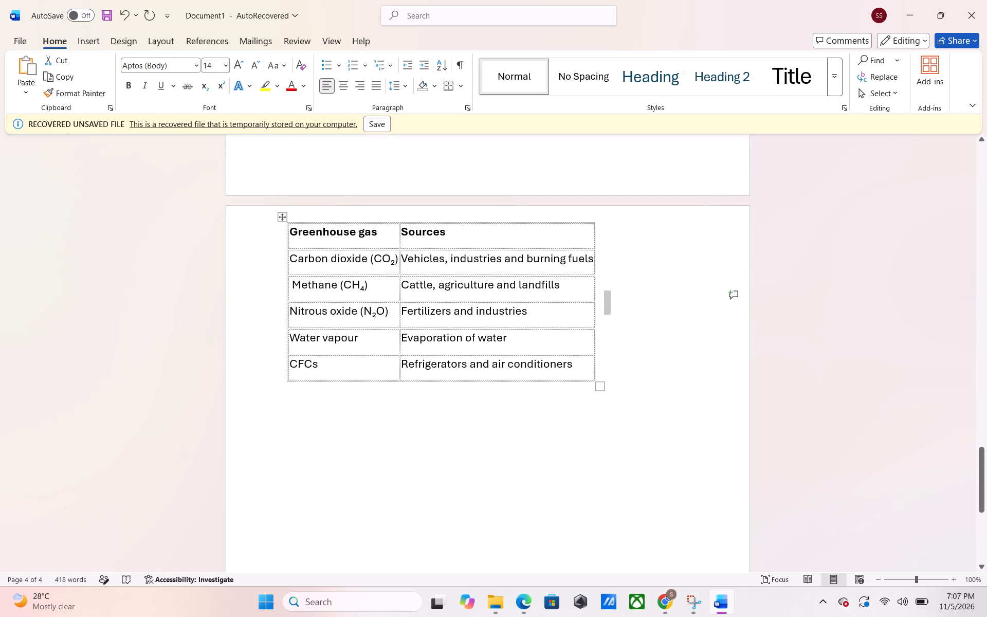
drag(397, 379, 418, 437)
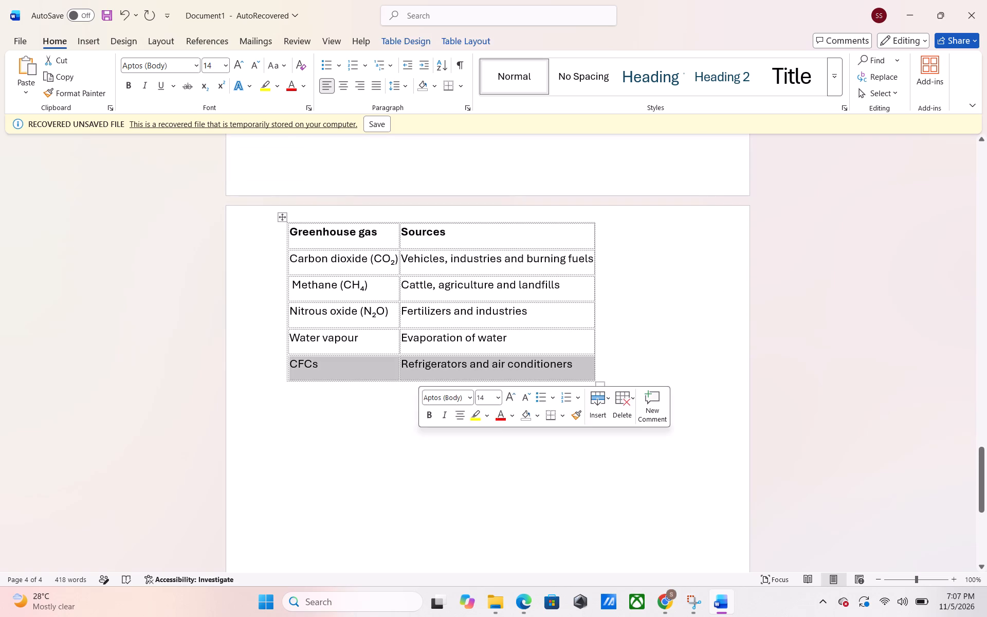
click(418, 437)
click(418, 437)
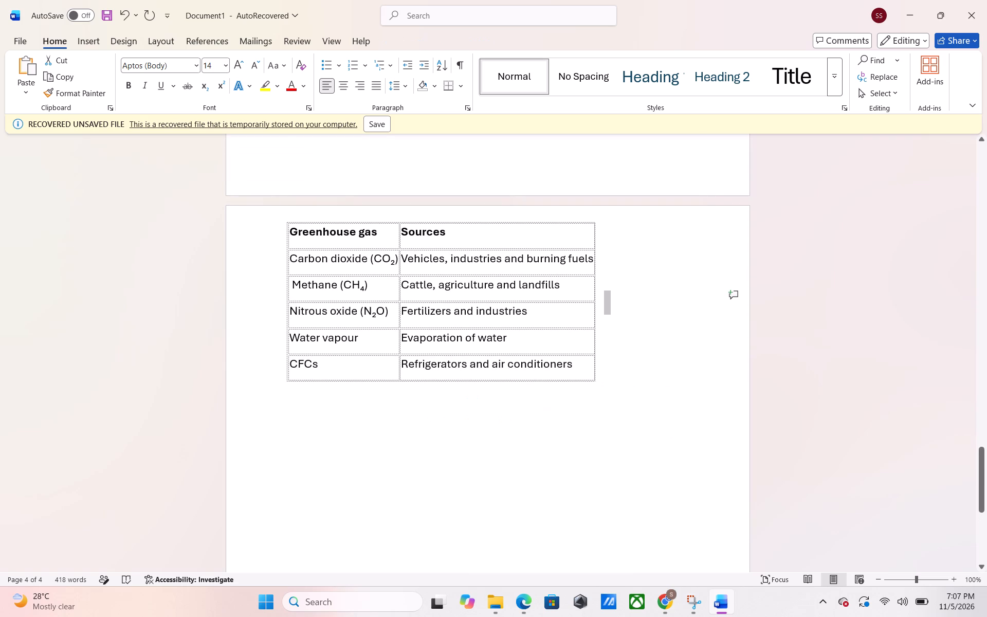
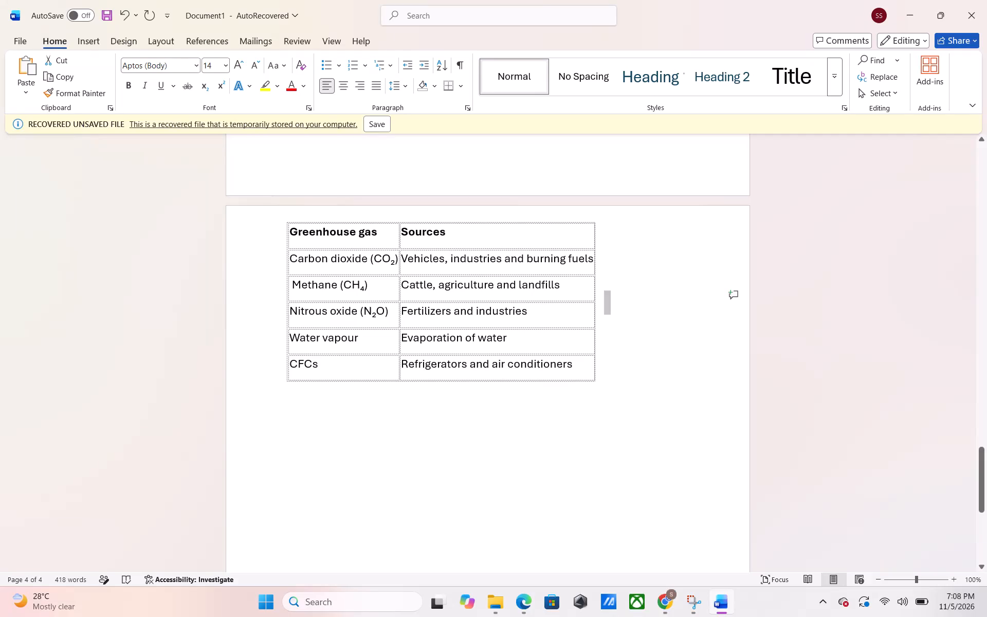
Enlarge the greenhouse gas table slightly in width and height, keeping its two columns in proportion.
click(638, 332)
click(615, 344)
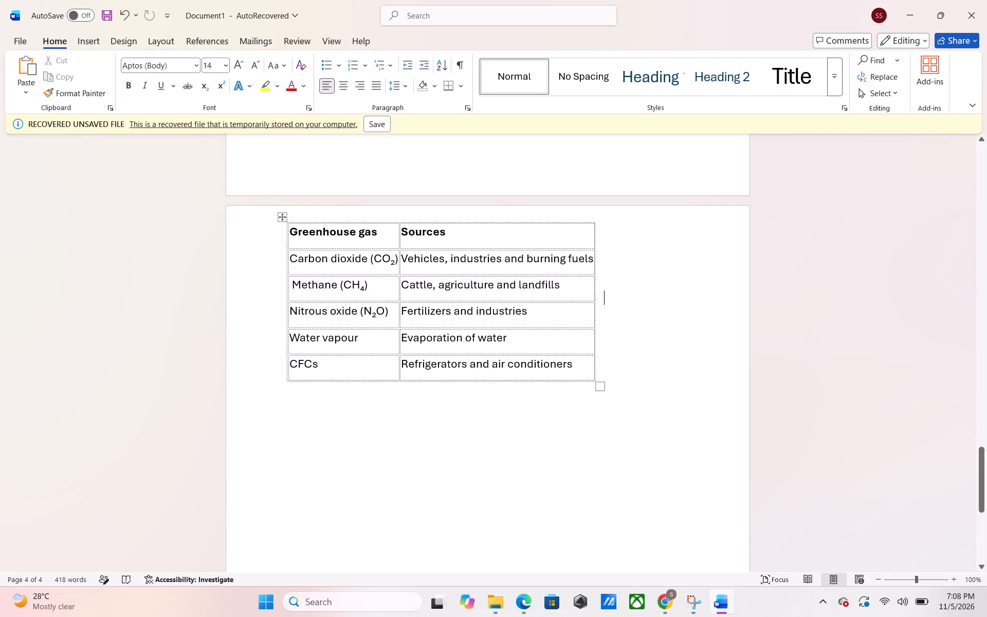
click(575, 360)
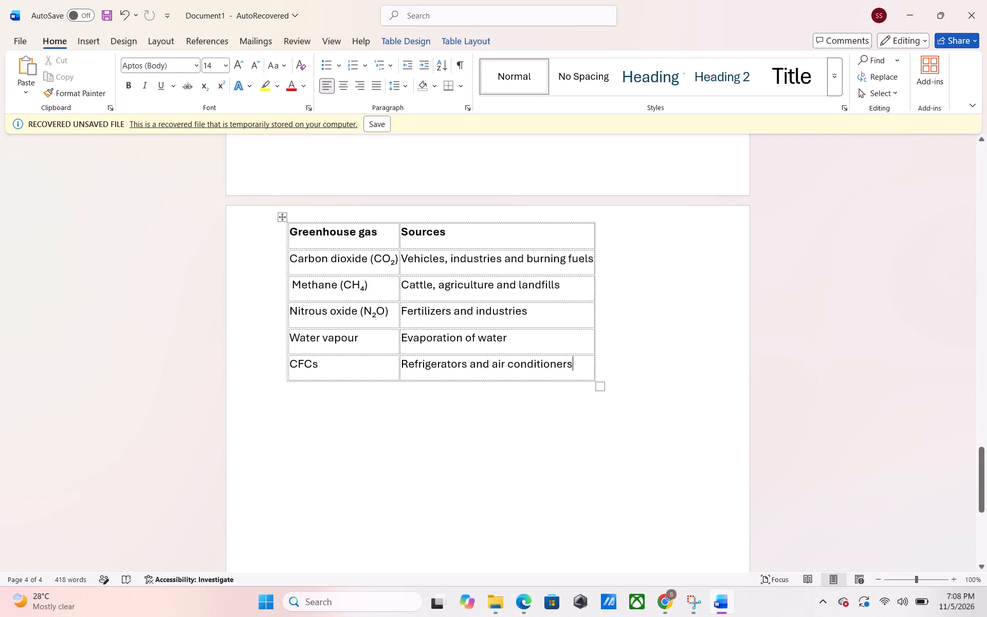
drag(597, 385, 636, 415)
click(522, 439)
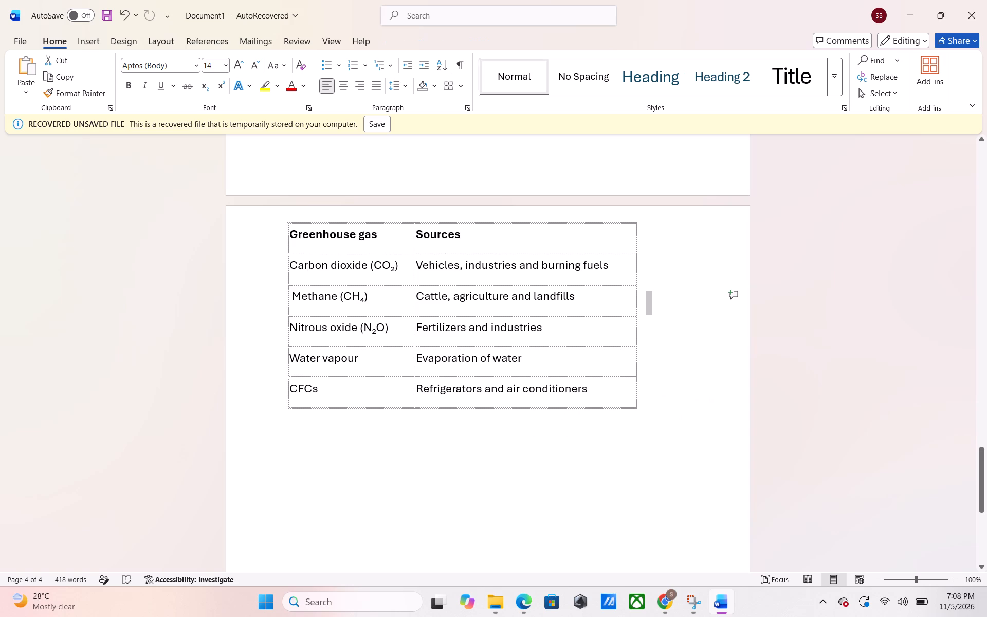
click(397, 447)
click(293, 426)
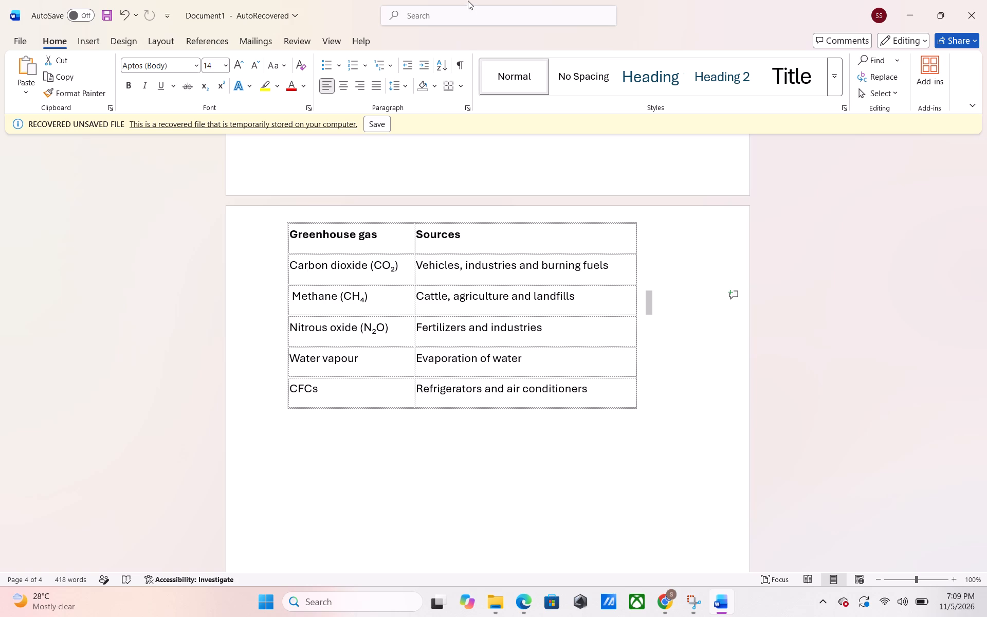
Draw a border line along the top edge of the greenhouse gas table with the Draw Table tool.
click(464, 85)
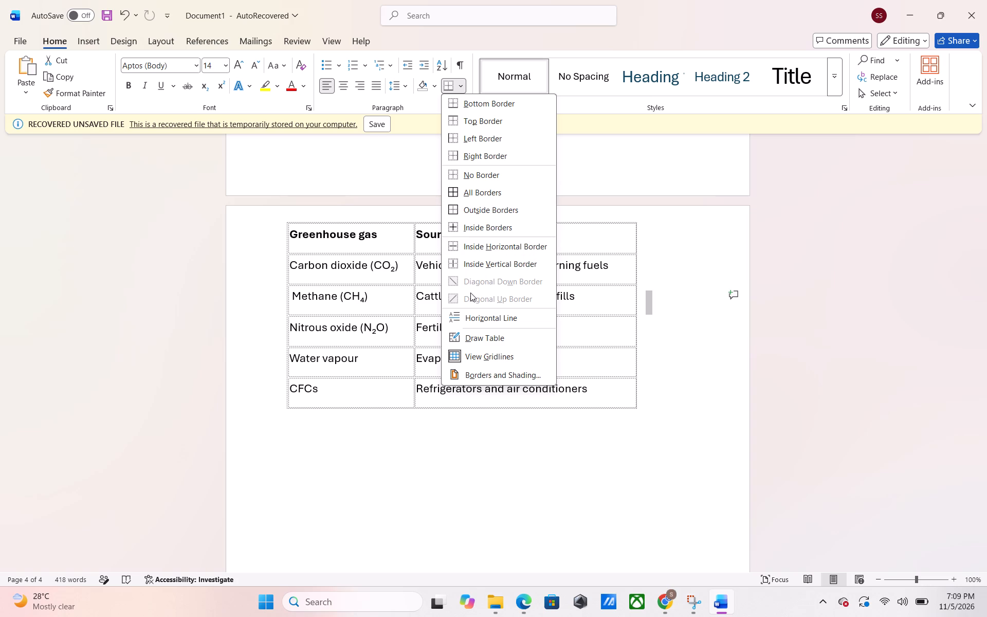
click(482, 341)
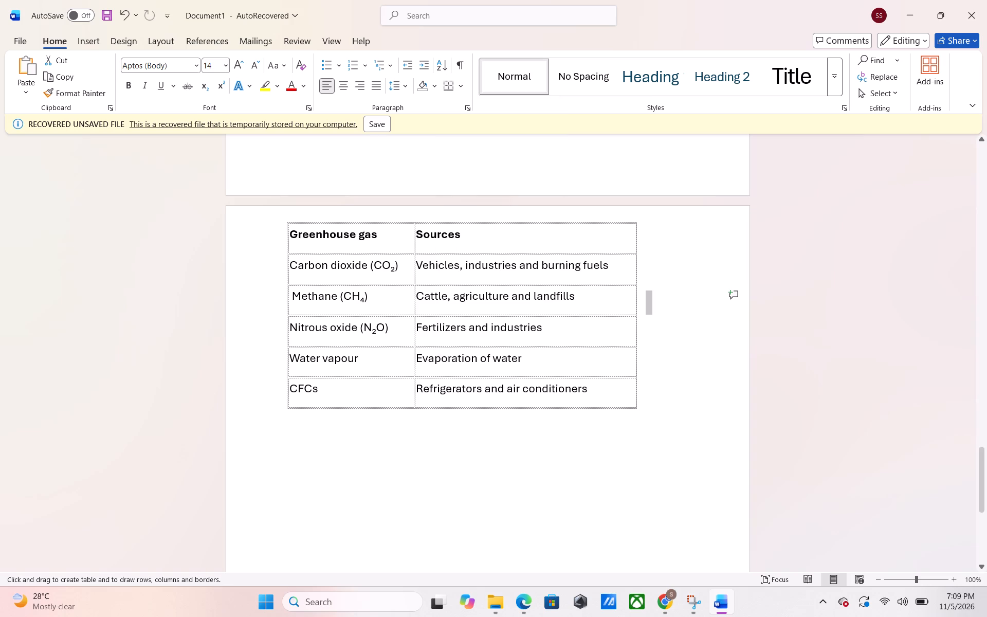
drag(287, 224, 391, 221)
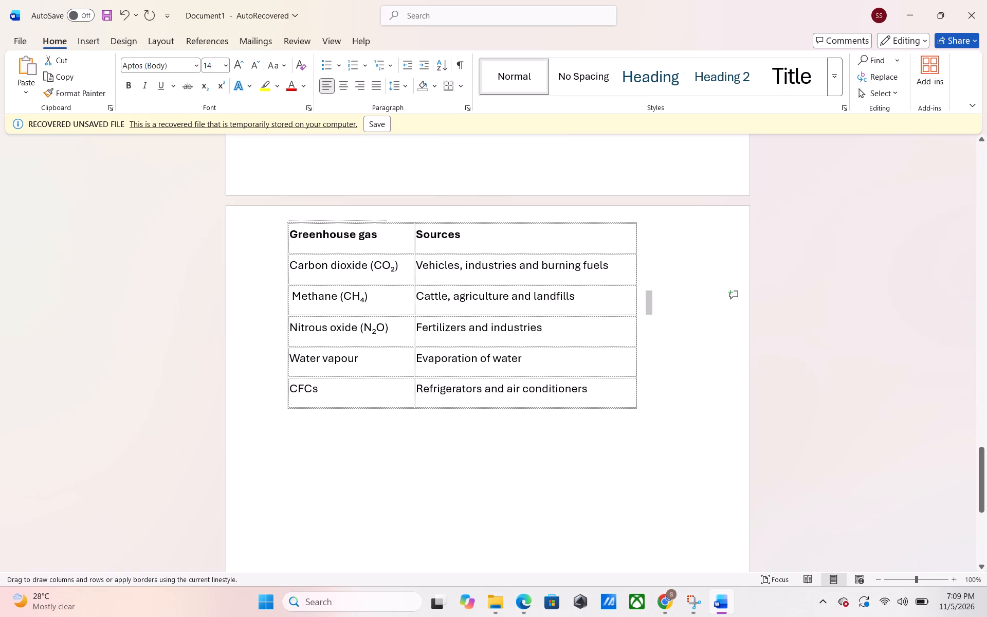
drag(391, 221, 505, 230)
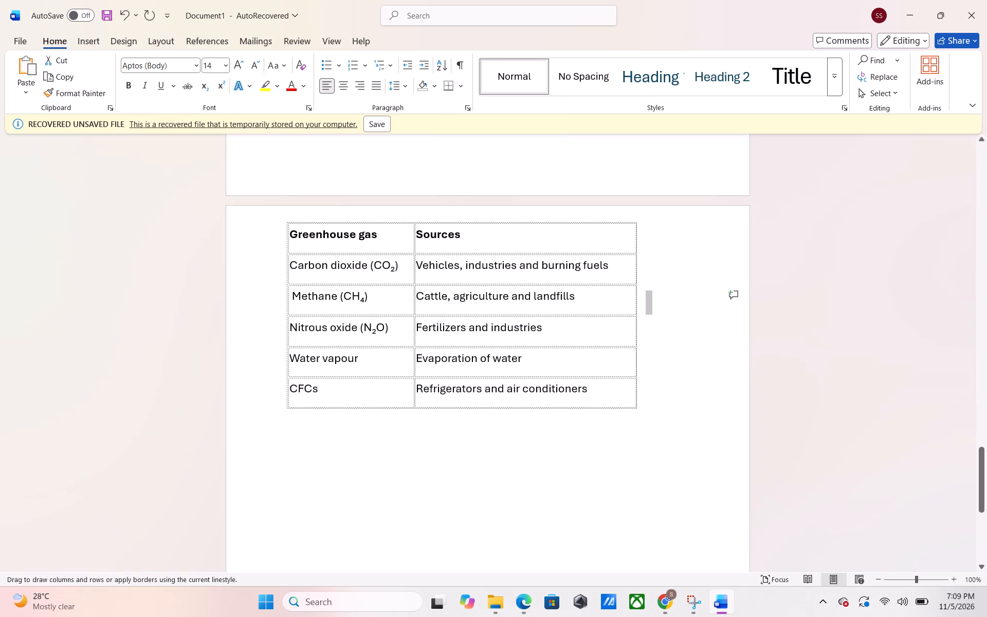
drag(505, 230, 505, 229)
click(505, 229)
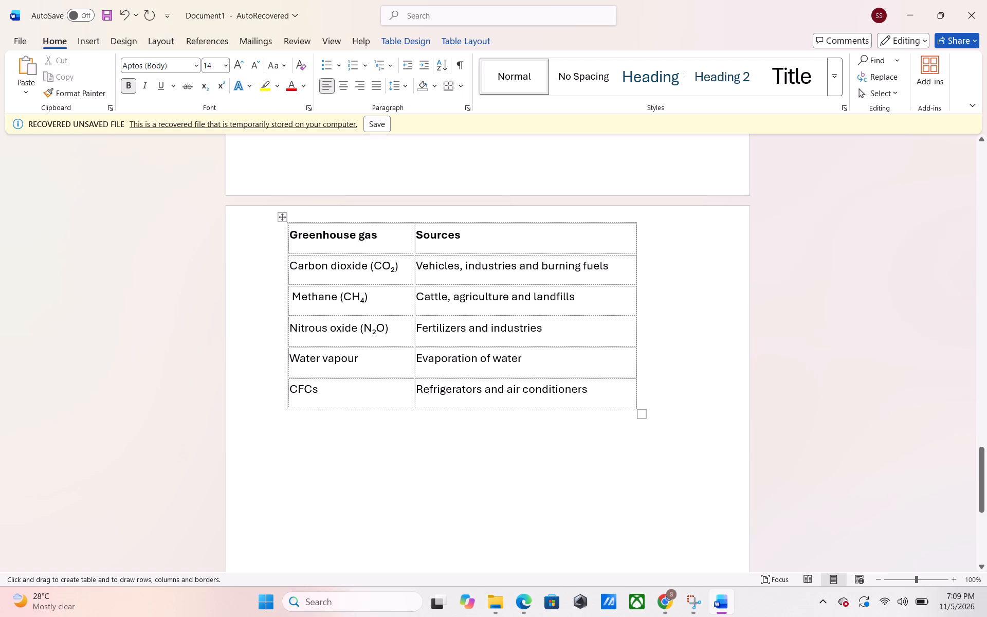
click(447, 441)
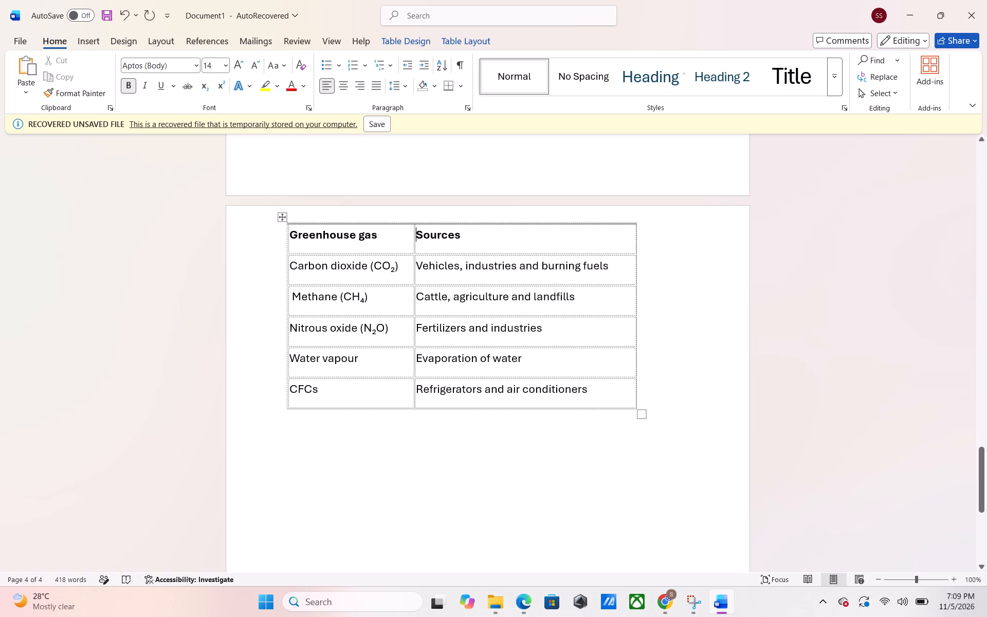
Resize the greenhouse gas table so it extends almost to the right edge of the page.
drag(637, 222, 641, 222)
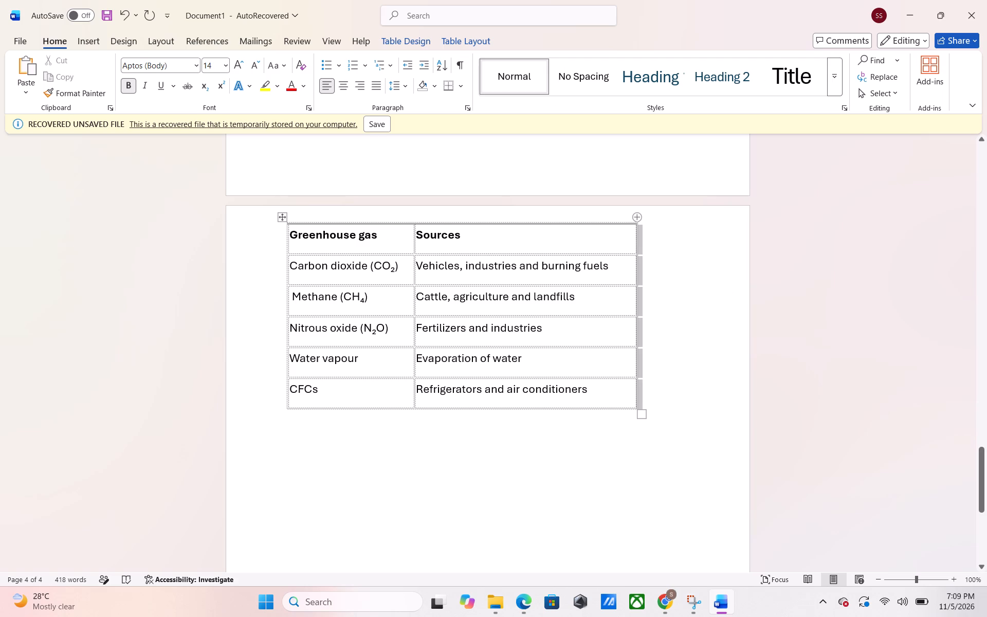
drag(641, 222, 710, 216)
click(674, 273)
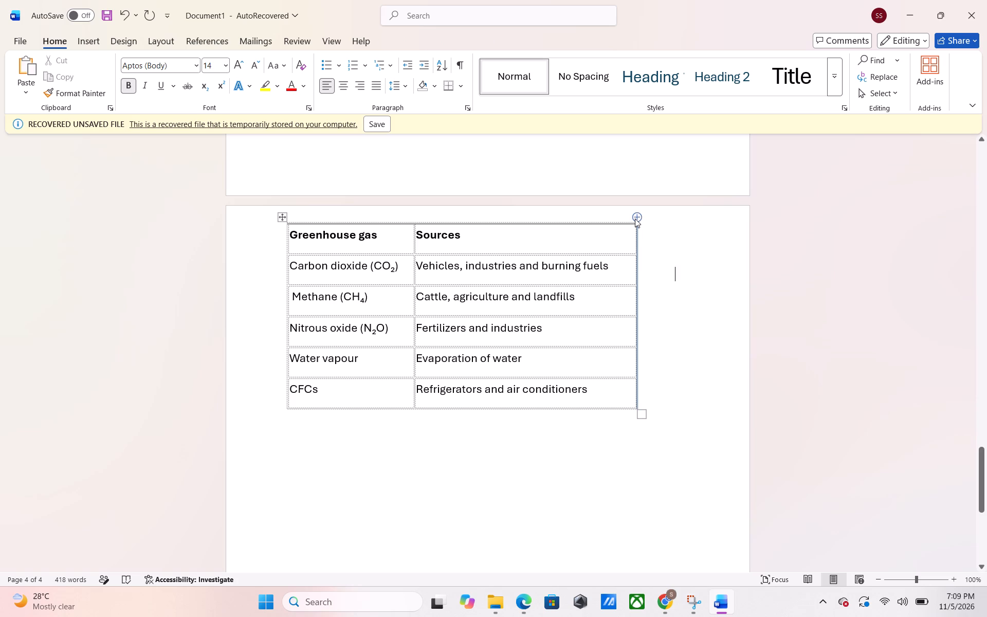
drag(635, 219, 523, 289)
drag(523, 289, 639, 413)
drag(639, 413, 655, 425)
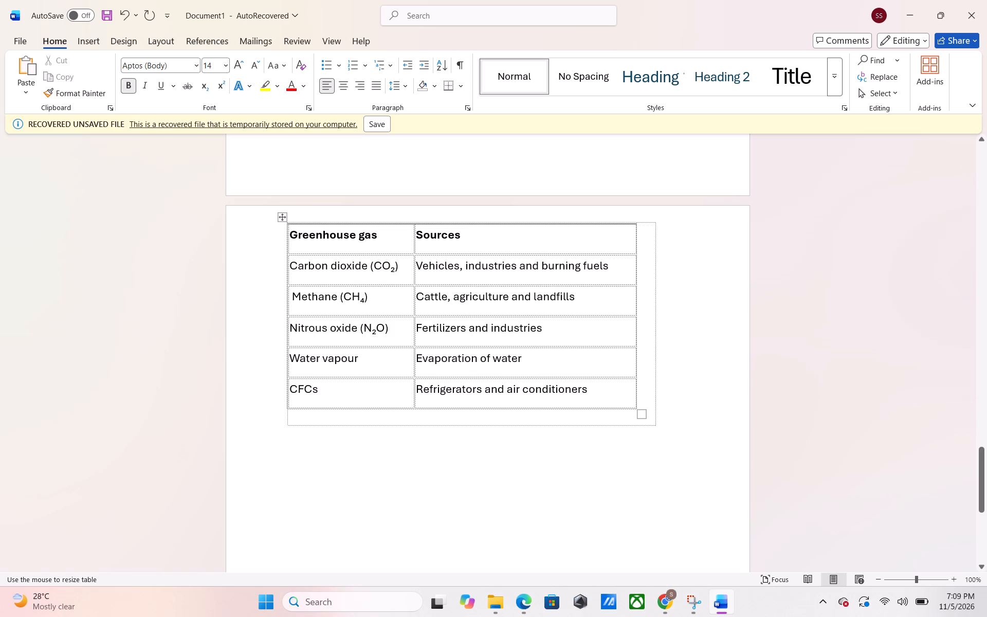
drag(655, 425, 739, 434)
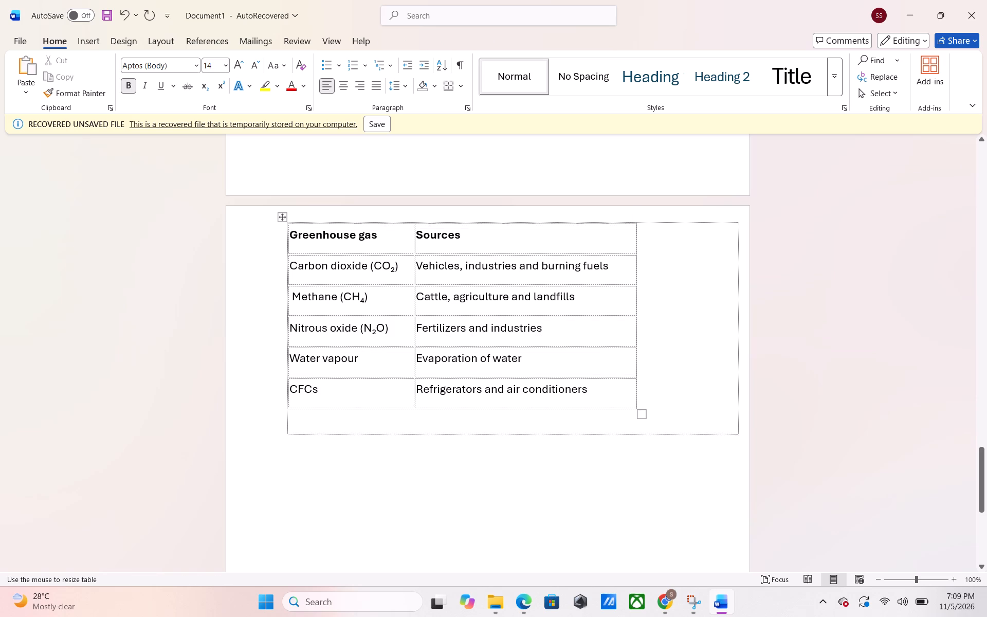
drag(739, 434, 740, 432)
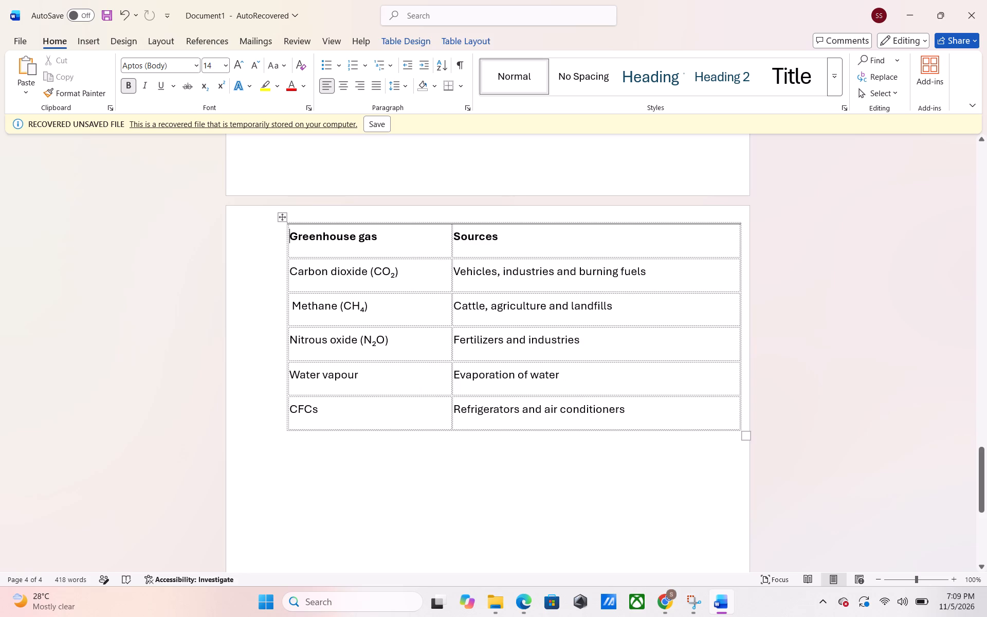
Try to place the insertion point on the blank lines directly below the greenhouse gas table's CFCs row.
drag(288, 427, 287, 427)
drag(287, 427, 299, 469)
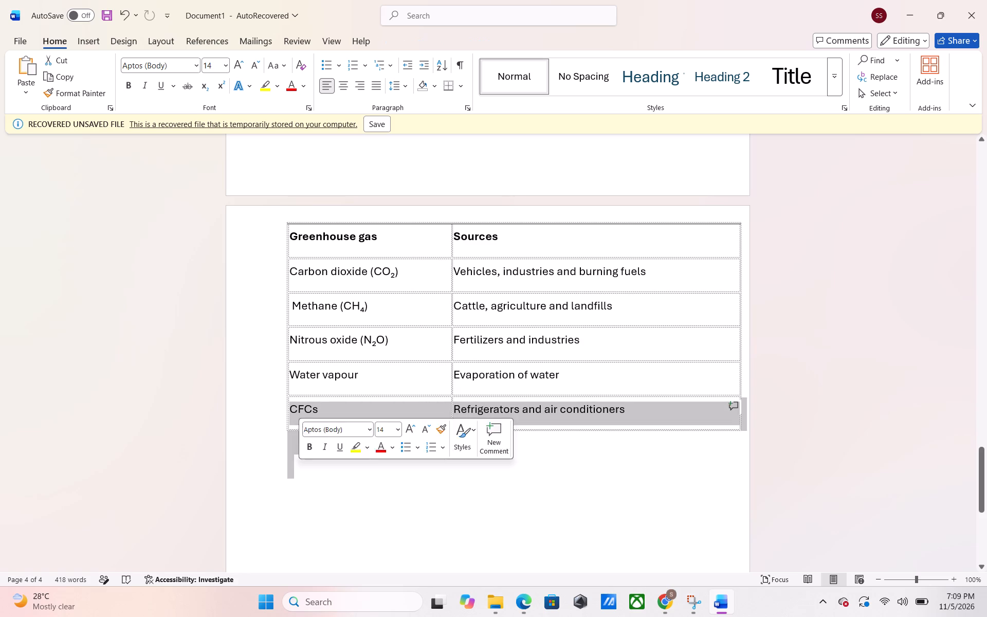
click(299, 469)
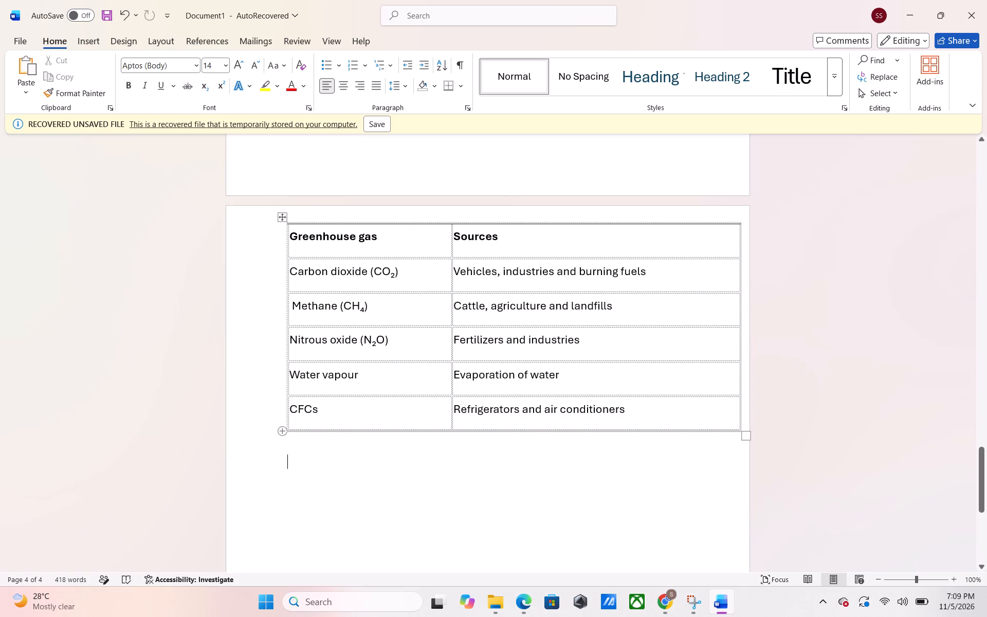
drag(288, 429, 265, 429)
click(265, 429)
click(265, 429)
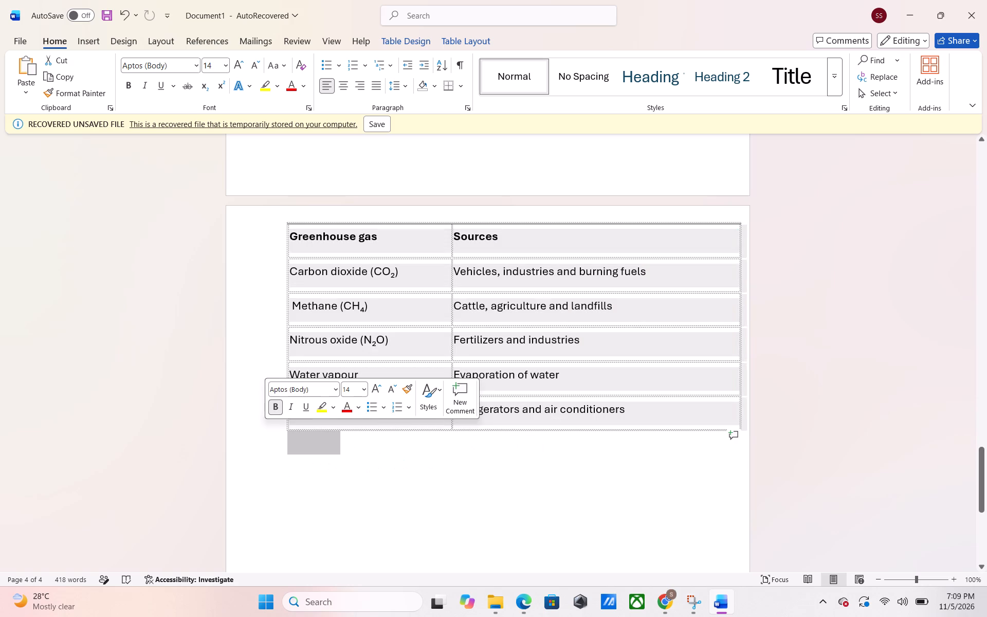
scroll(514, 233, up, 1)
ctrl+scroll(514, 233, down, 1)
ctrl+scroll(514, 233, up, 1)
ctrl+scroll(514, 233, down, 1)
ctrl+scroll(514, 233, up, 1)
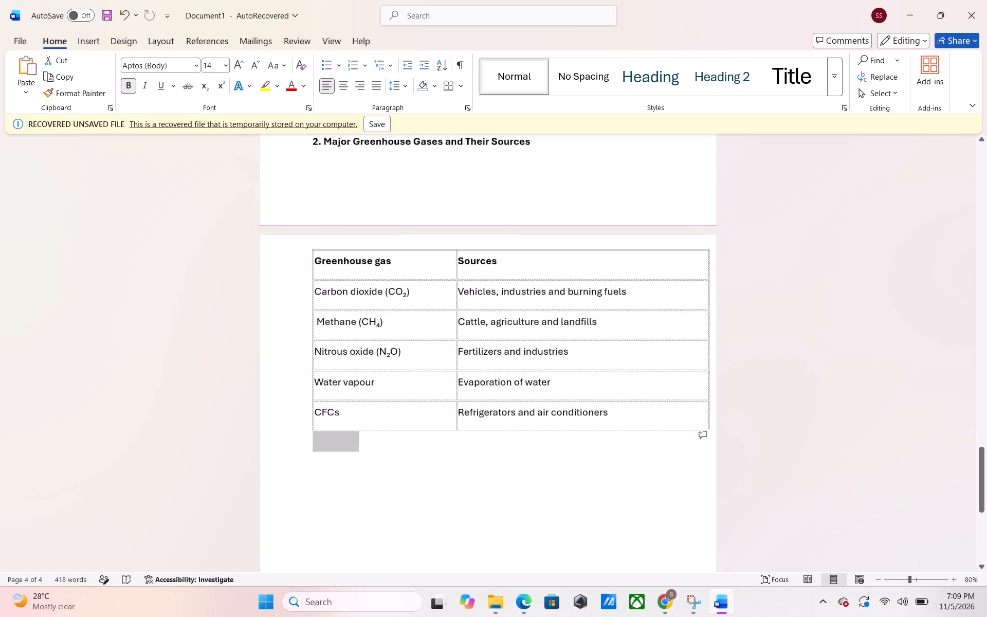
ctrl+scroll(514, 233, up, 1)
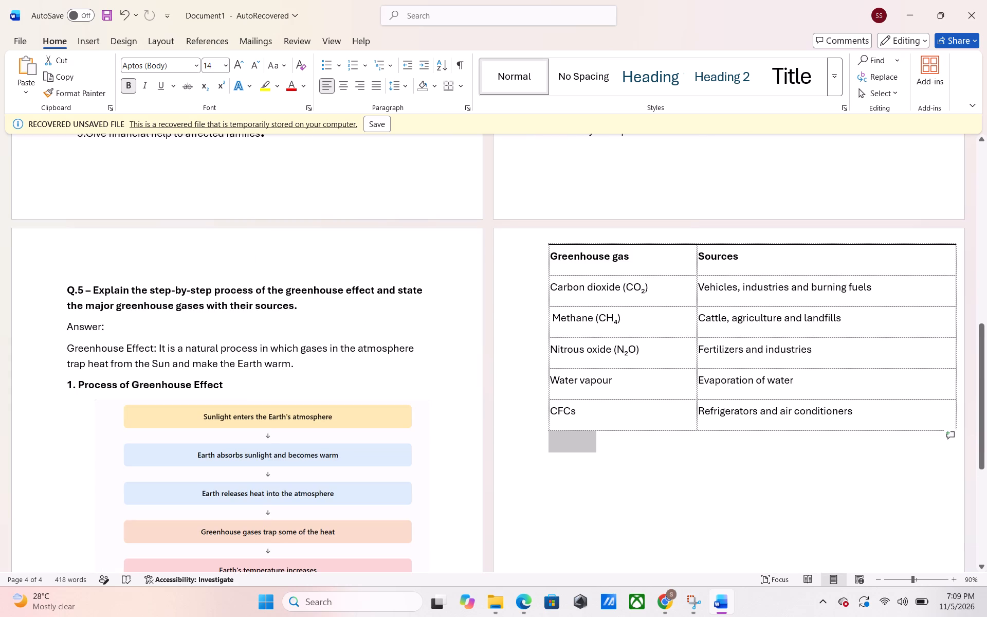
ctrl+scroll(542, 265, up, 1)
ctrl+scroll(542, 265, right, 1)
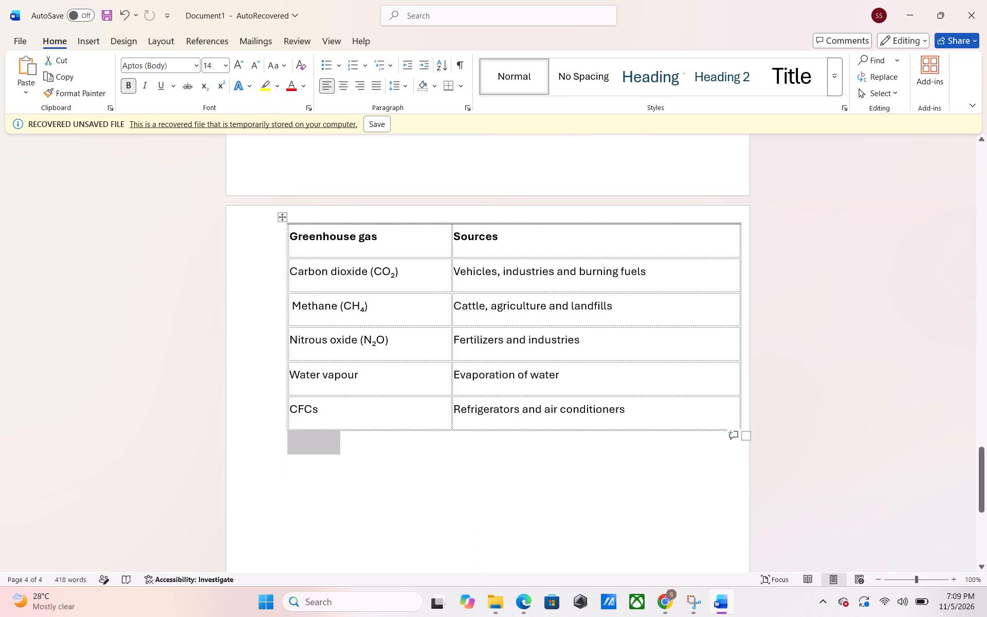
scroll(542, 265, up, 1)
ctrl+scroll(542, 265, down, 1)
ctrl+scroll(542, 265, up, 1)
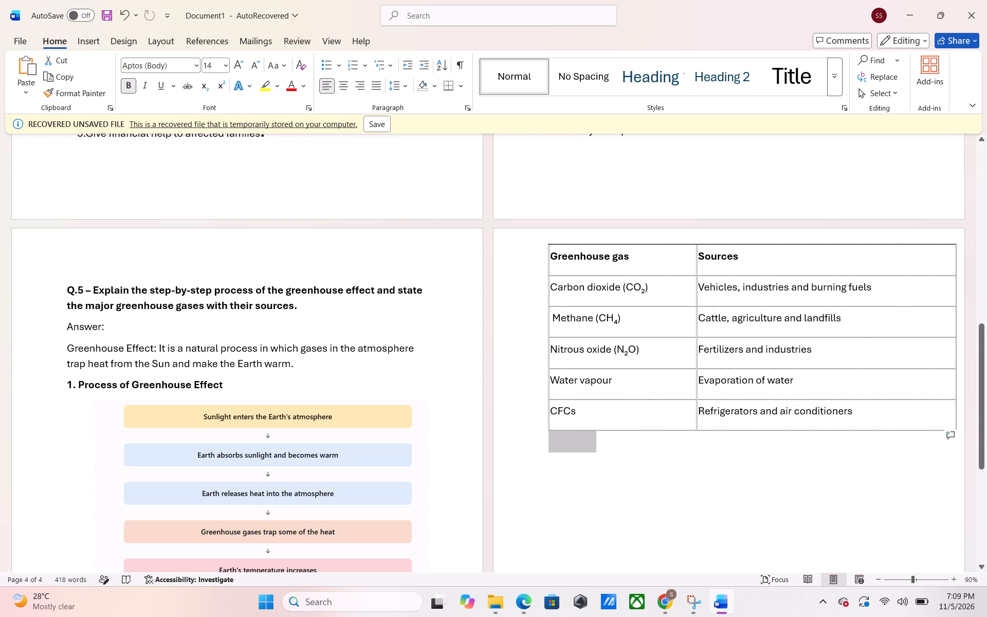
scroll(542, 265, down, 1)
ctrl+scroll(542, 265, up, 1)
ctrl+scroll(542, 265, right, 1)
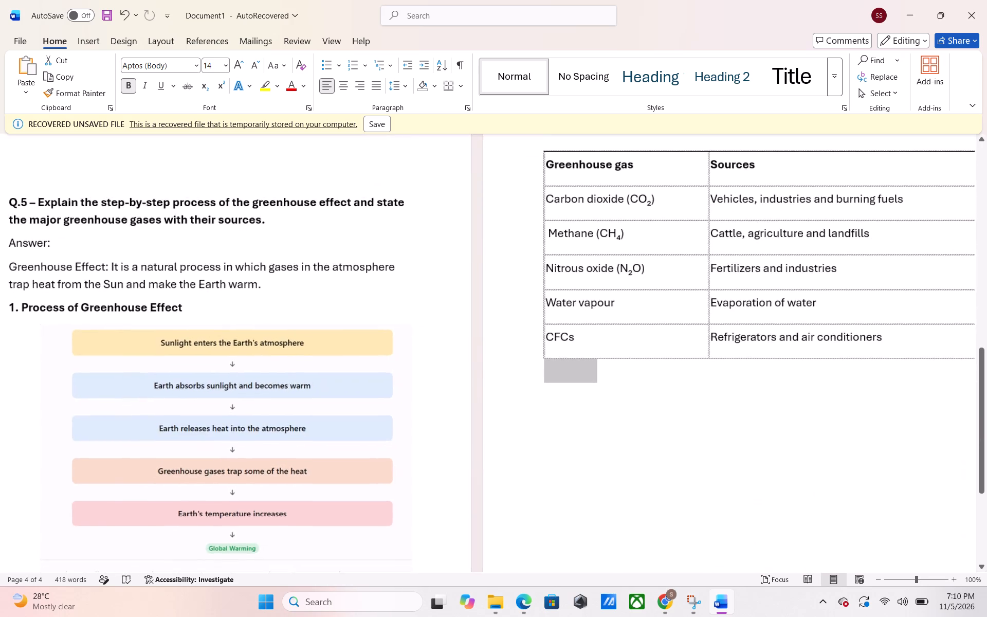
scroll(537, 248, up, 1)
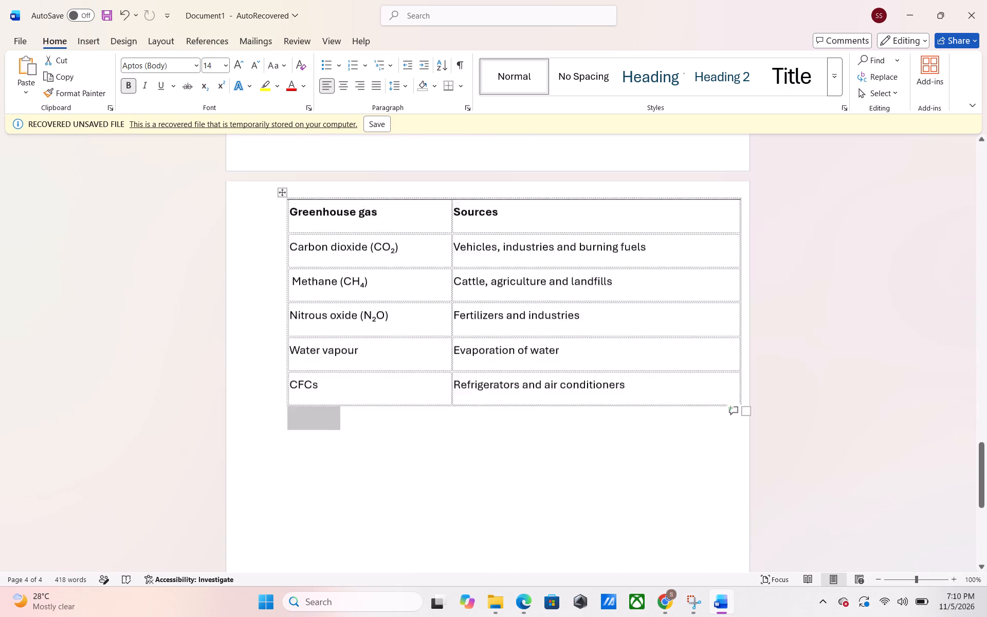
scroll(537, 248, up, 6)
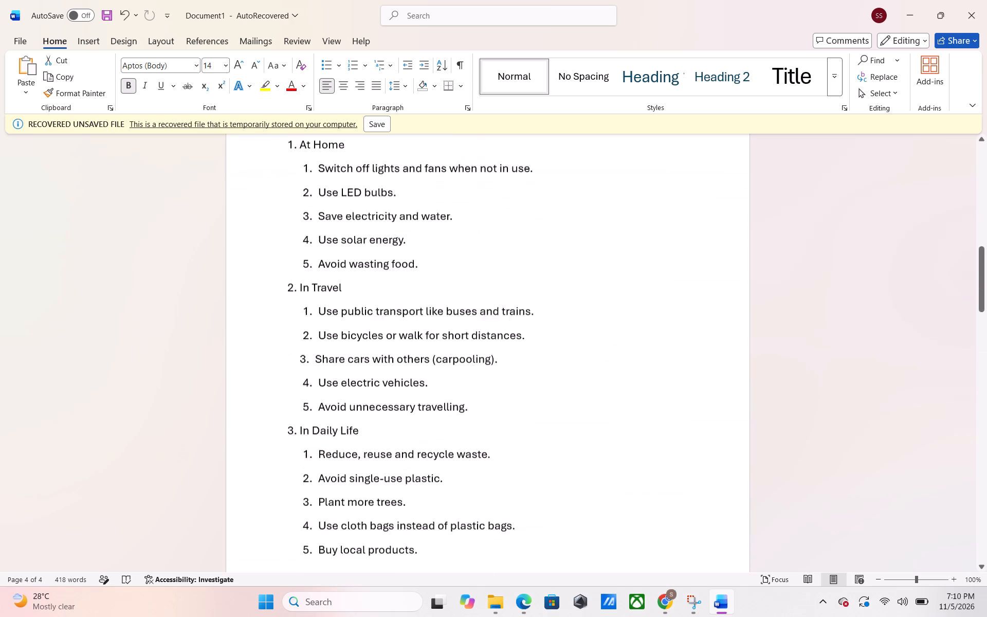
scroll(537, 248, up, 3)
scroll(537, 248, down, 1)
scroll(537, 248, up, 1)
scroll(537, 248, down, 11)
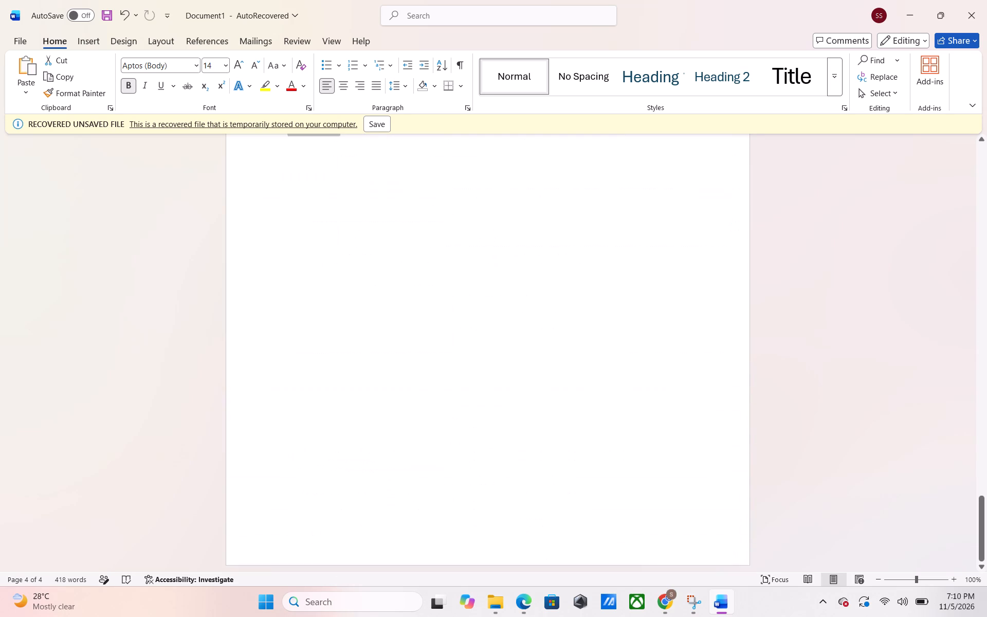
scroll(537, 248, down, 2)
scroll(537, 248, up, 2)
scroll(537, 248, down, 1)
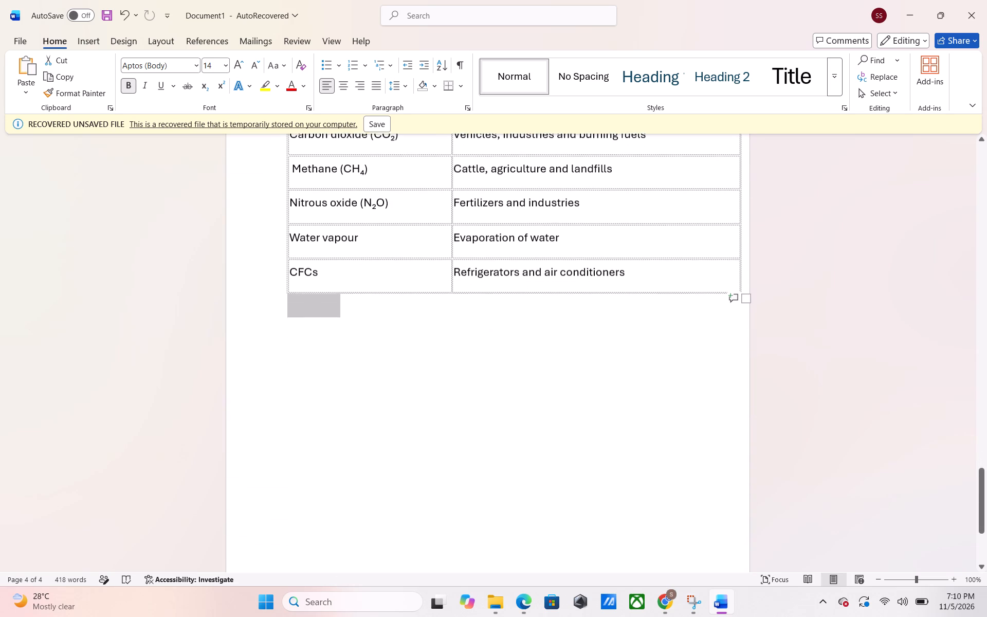
Paste the cut acid rain content, starting with "Dif", in the blank area below the greenhouse gas table.
click(429, 412)
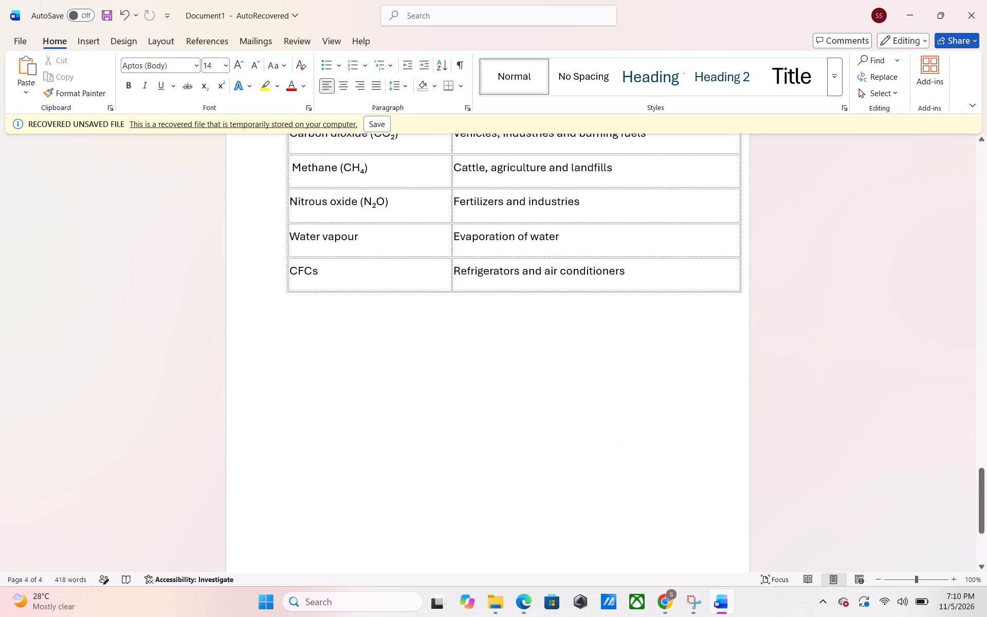
key(ctrl+v)
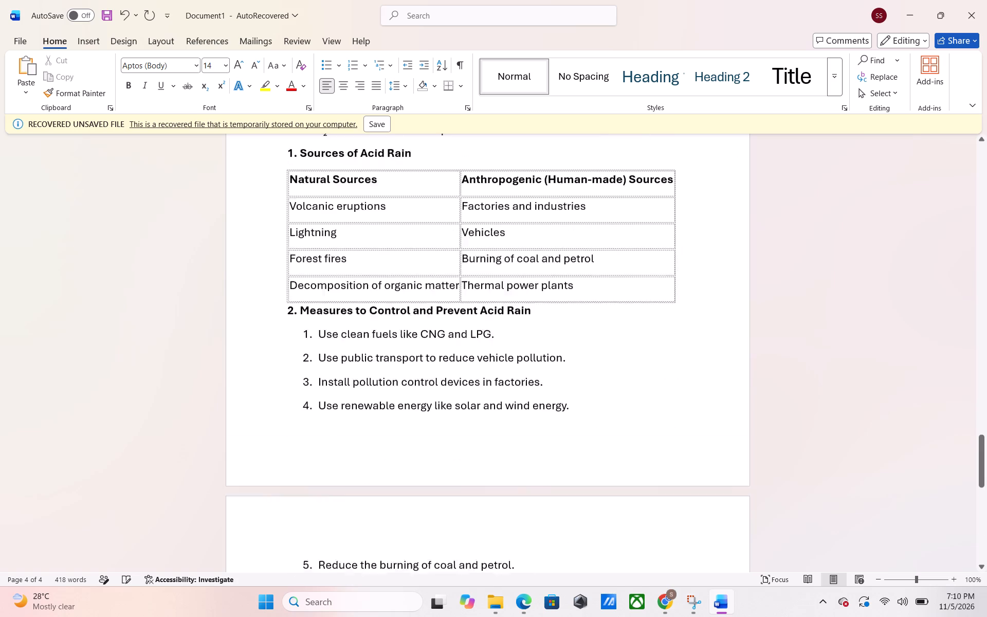
scroll(359, 273, up, 2)
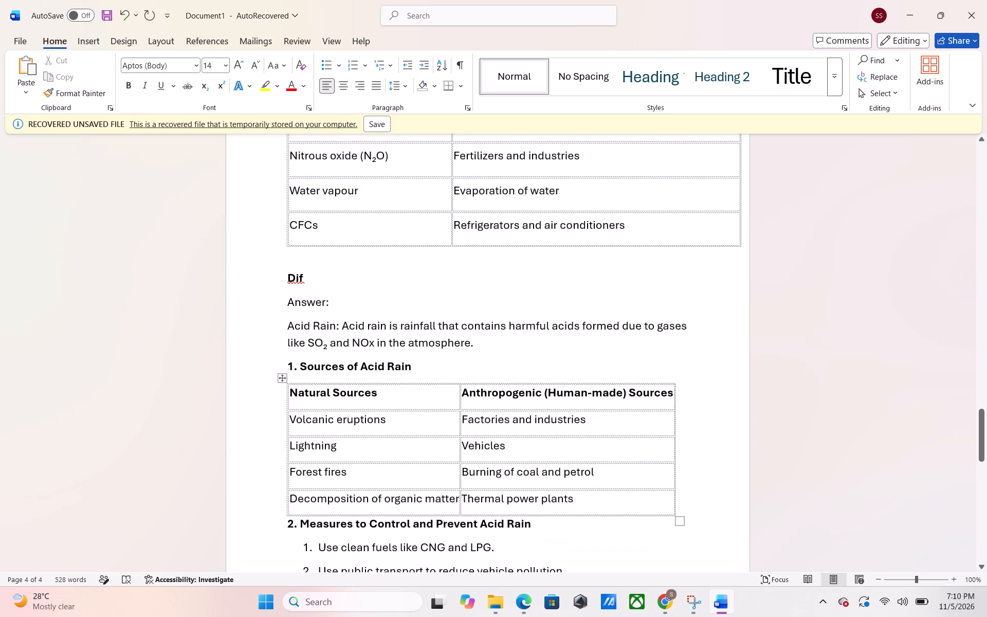
scroll(359, 273, up, 2)
scroll(359, 273, down, 1)
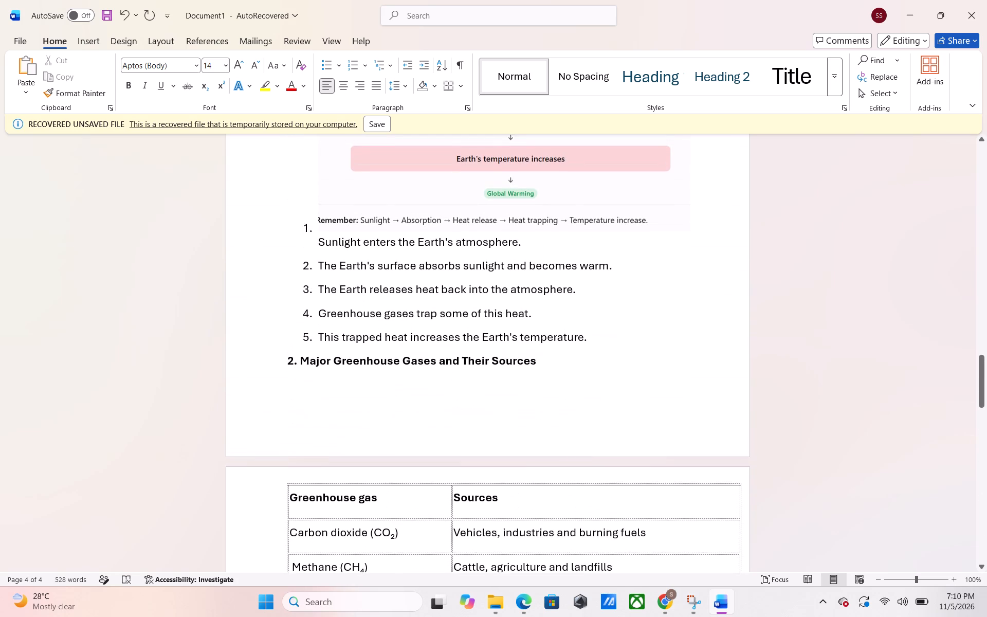
scroll(359, 273, down, 2)
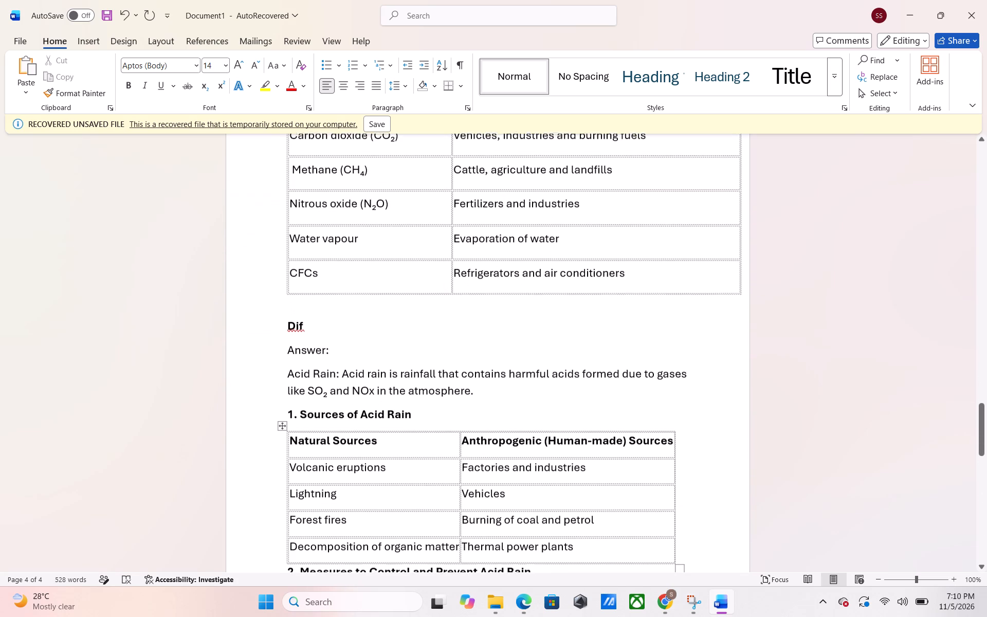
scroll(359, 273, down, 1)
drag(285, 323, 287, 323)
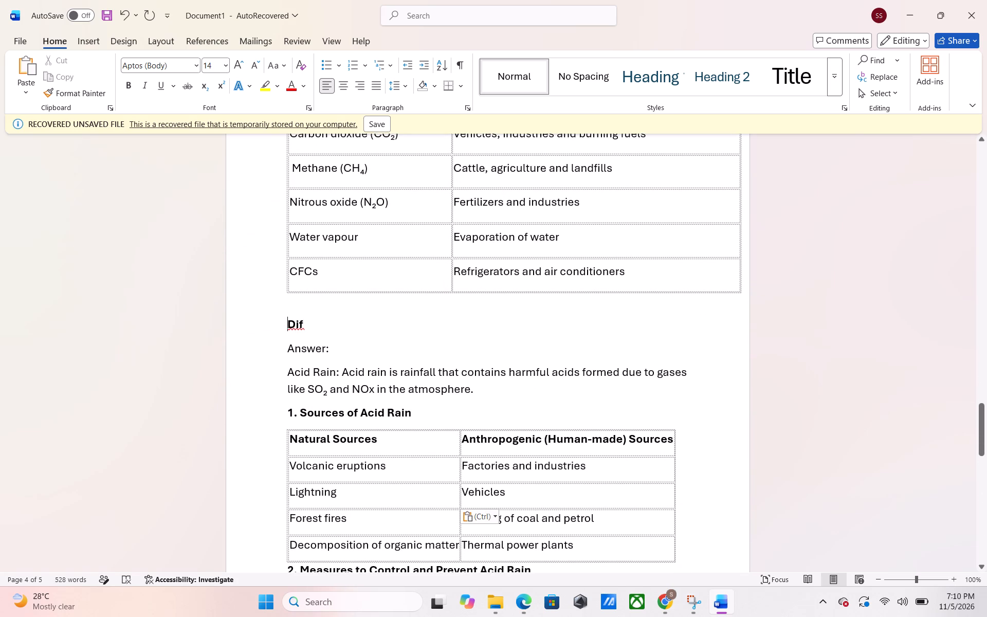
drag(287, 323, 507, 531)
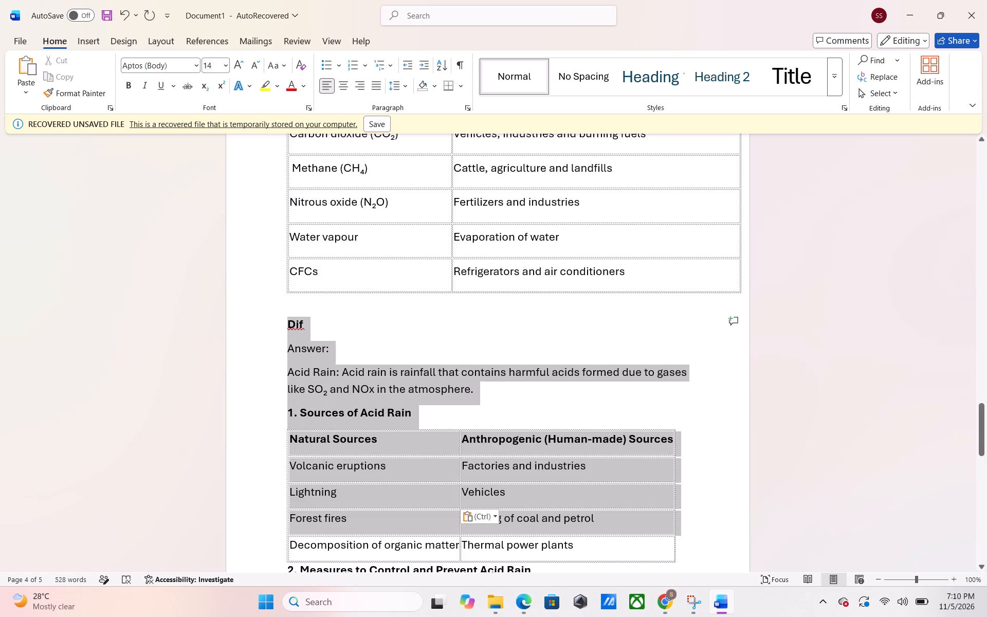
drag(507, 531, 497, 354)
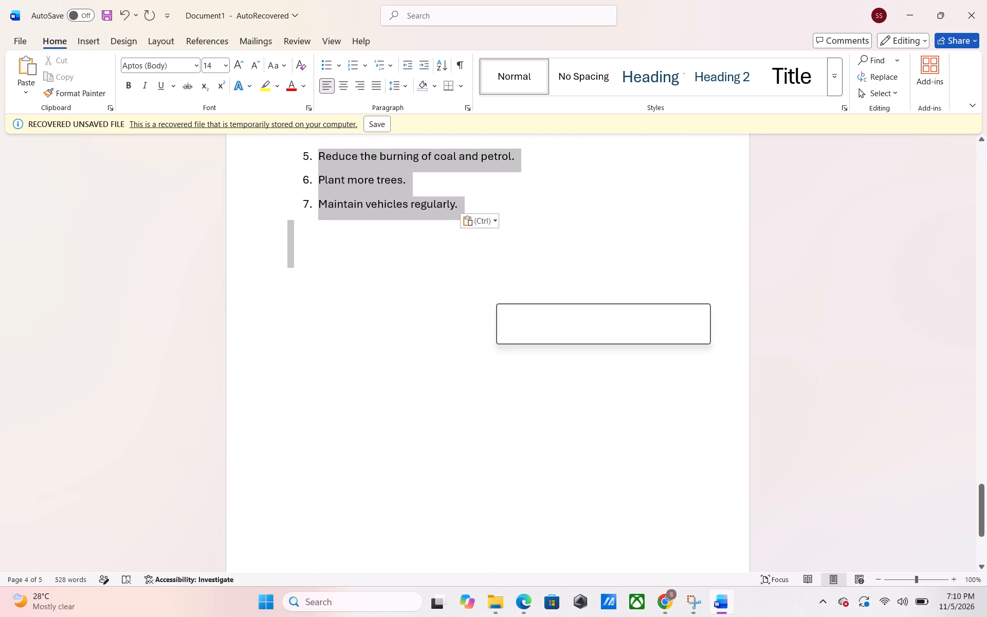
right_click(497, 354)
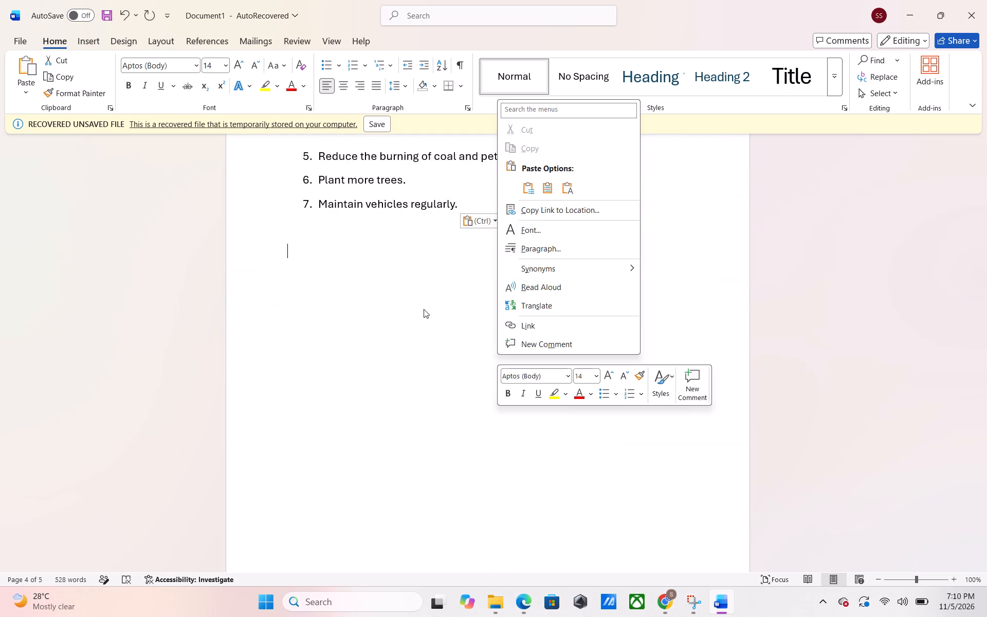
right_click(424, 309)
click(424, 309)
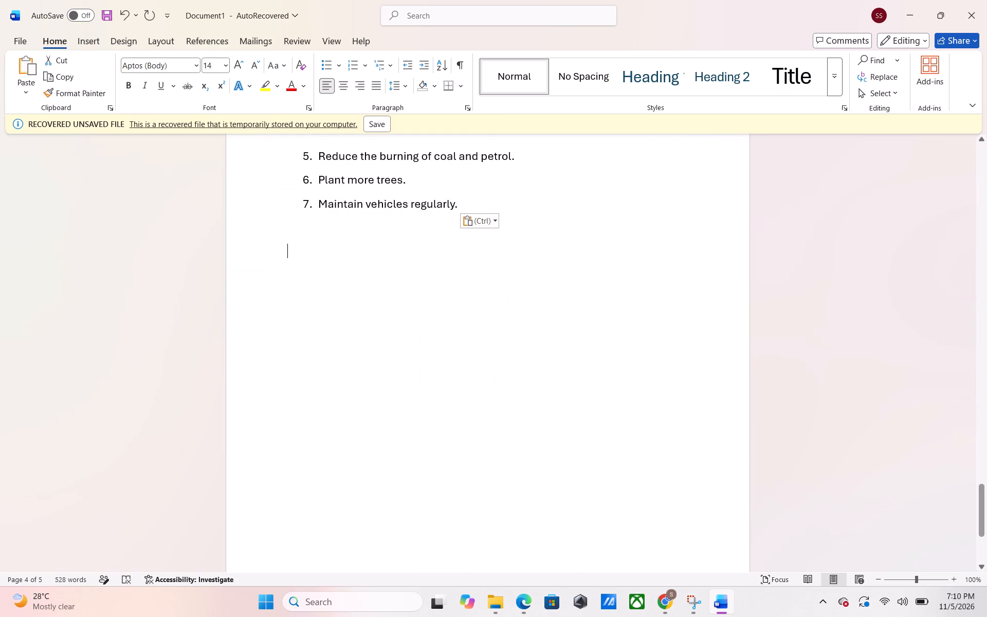
Cut the pasted acid rain content from the "Dif" heading through "Maintain vehicles regularly.".
scroll(380, 194, up, 3)
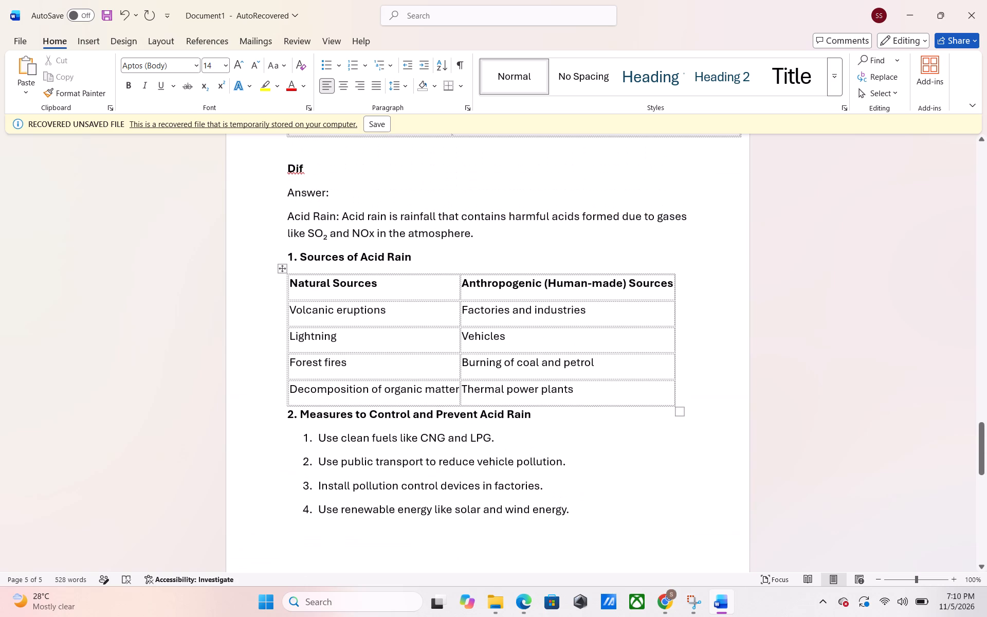
drag(287, 168, 304, 166)
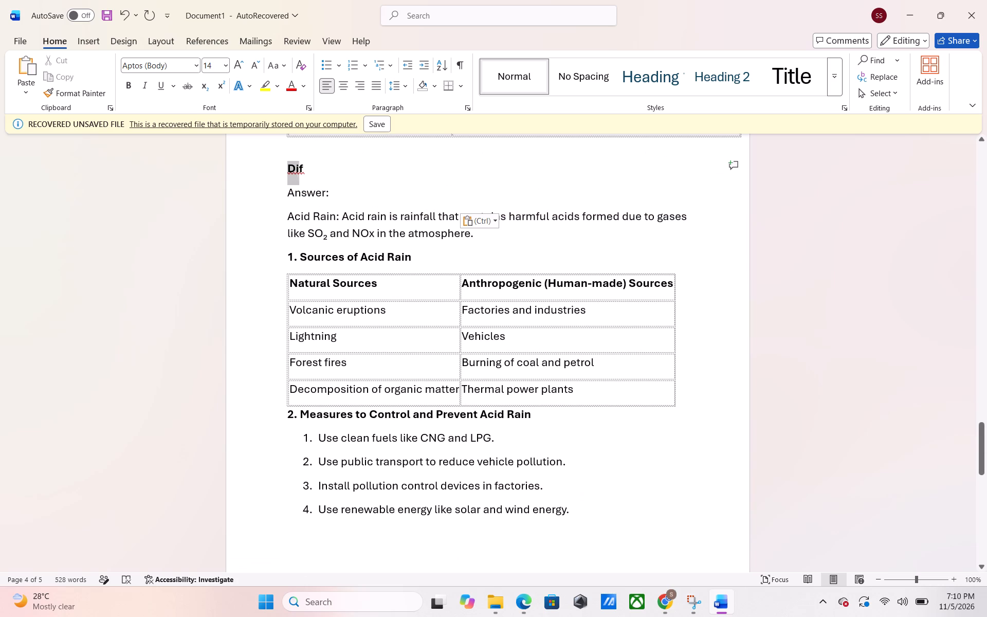
drag(304, 166, 491, 538)
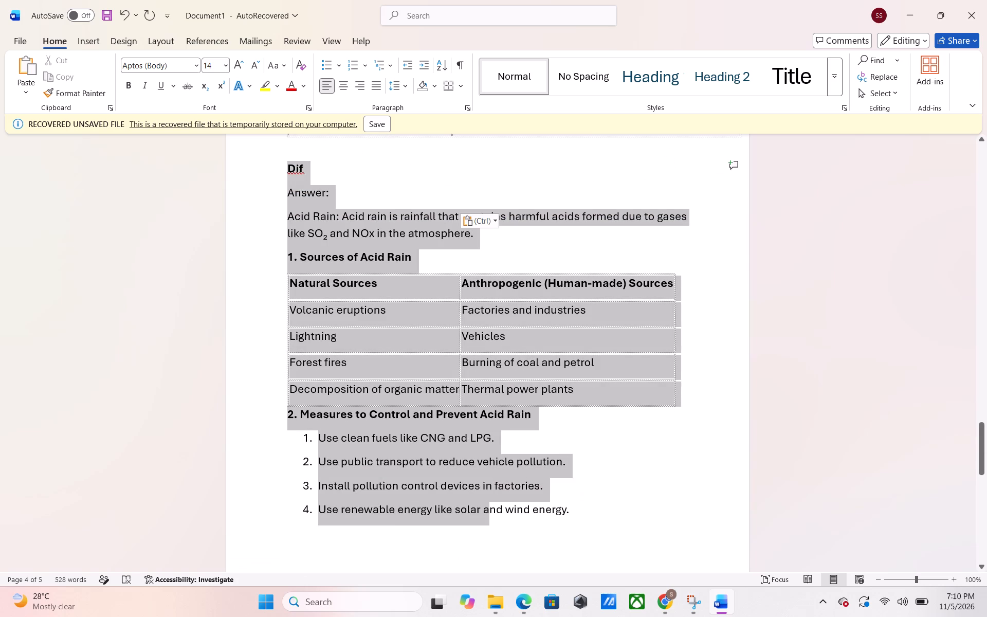
drag(491, 538, 472, 417)
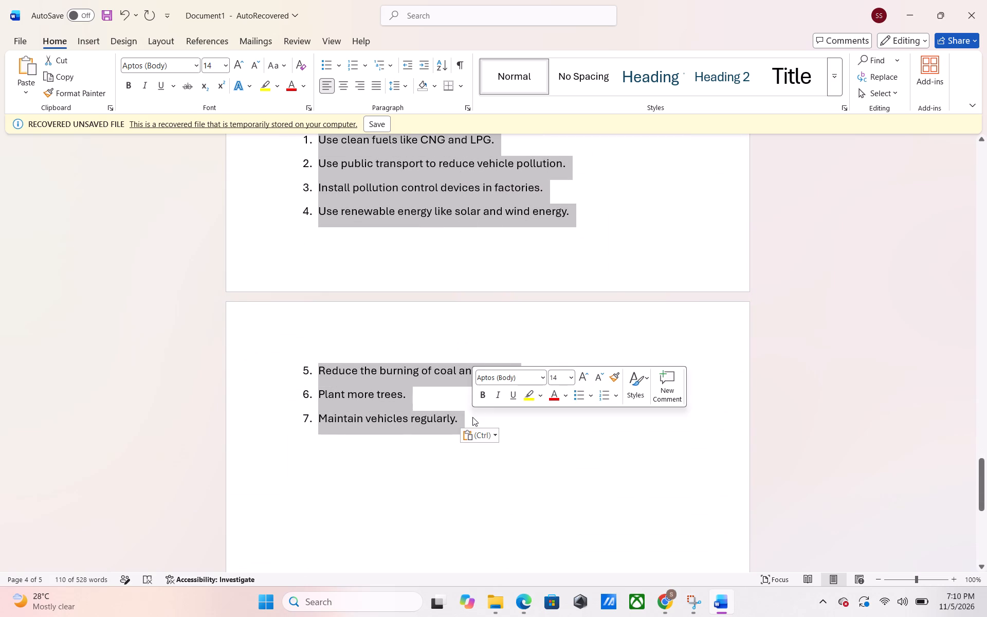
right_click(472, 417)
click(492, 192)
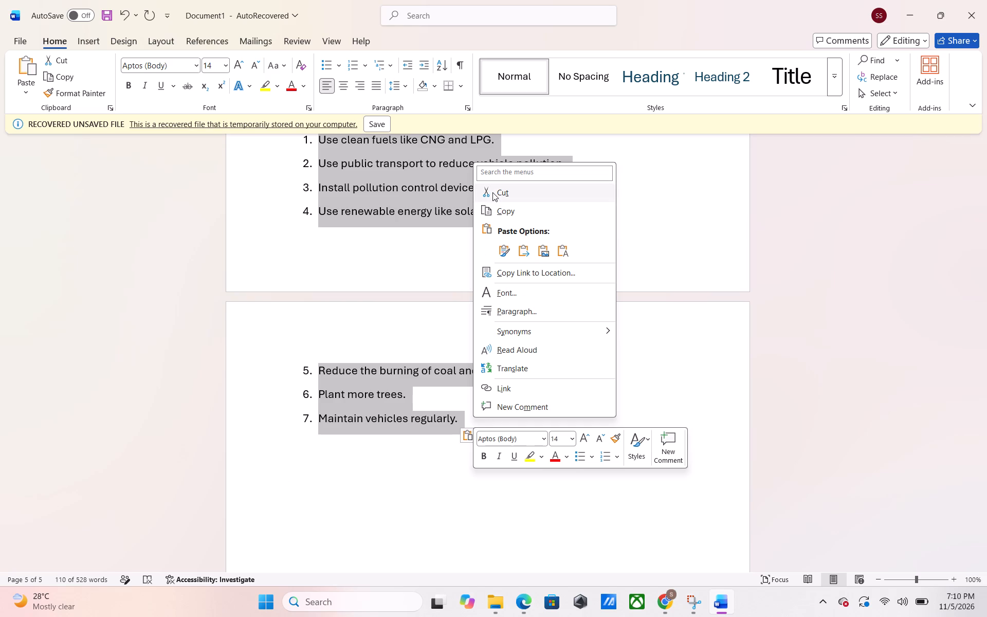
scroll(393, 442, up, 1)
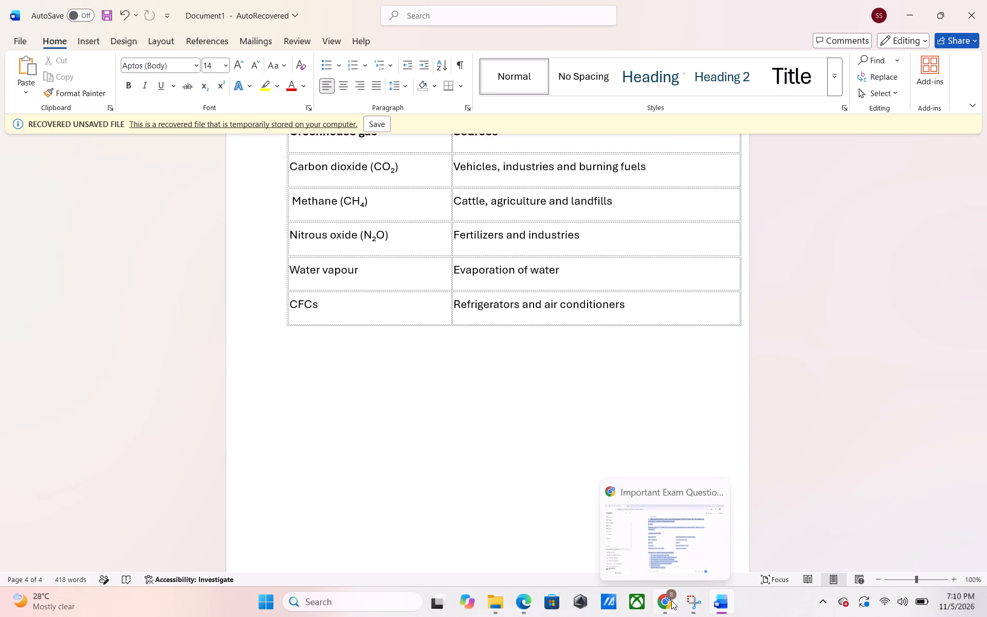
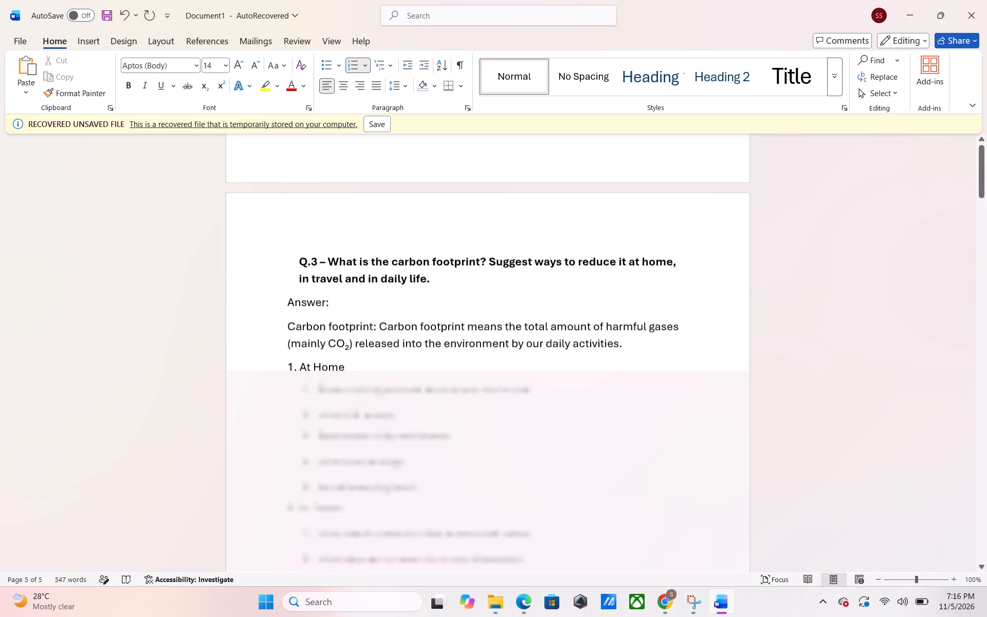
scroll(568, 354, up, 17)
scroll(570, 342, down, 9)
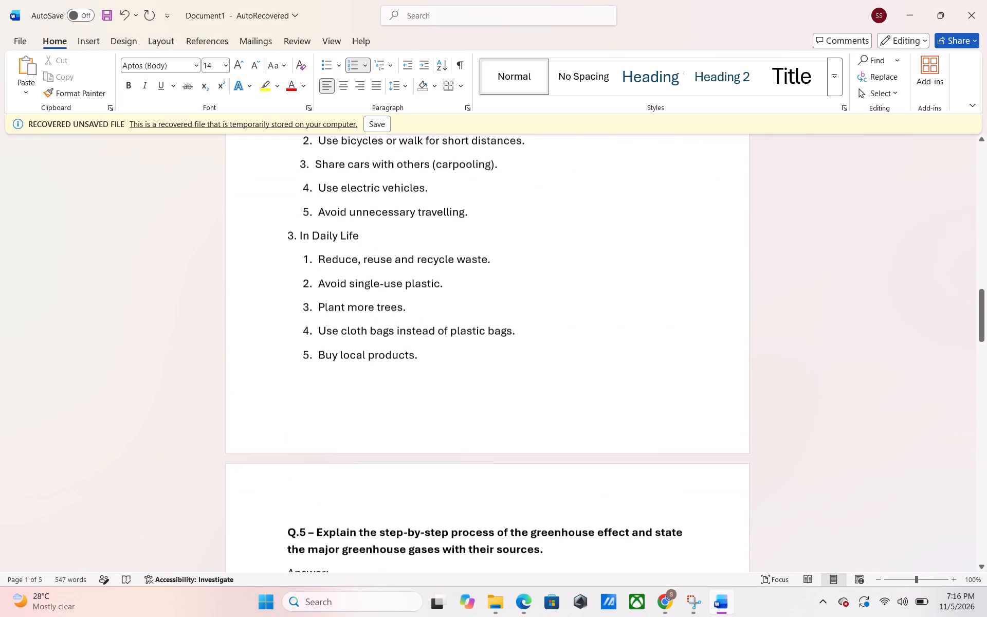
scroll(570, 342, down, 4)
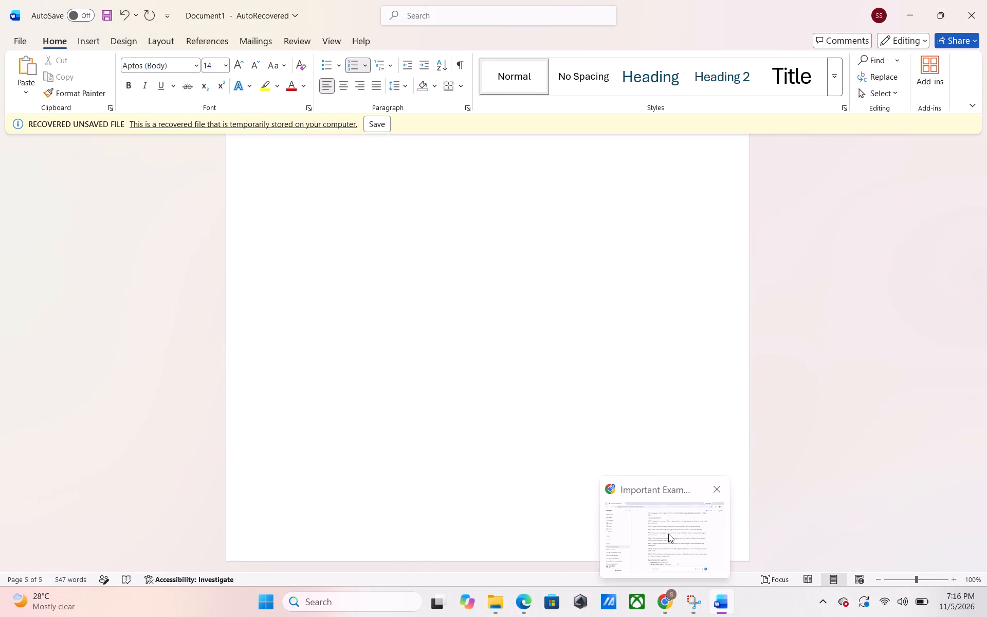
In ChatGPT in Chrome, copy the Q.11 ozone layer depletion question from the important questions list and submit it as a new prompt.
click(668, 534)
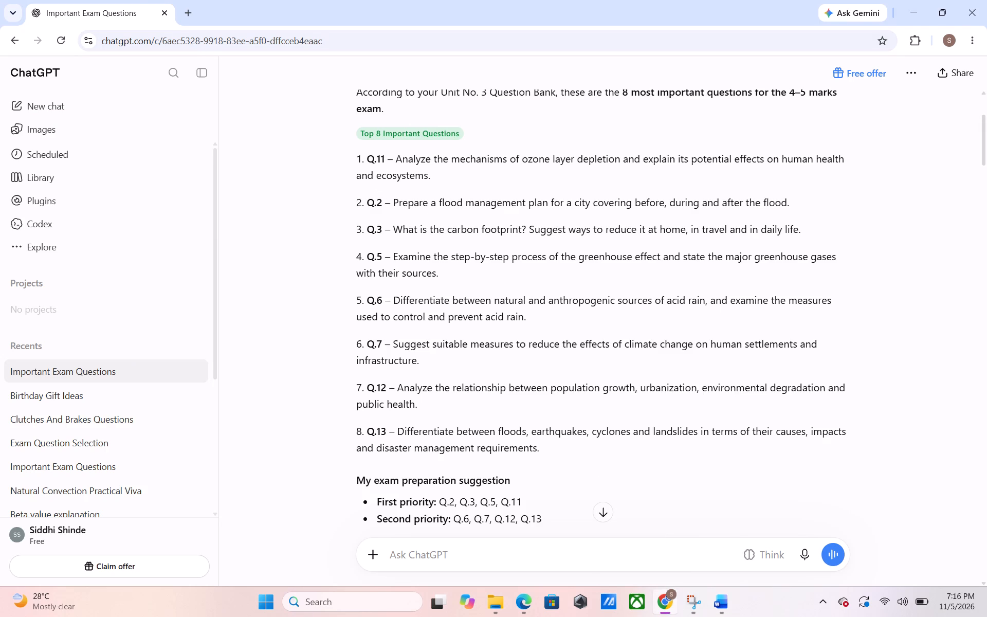
click(367, 157)
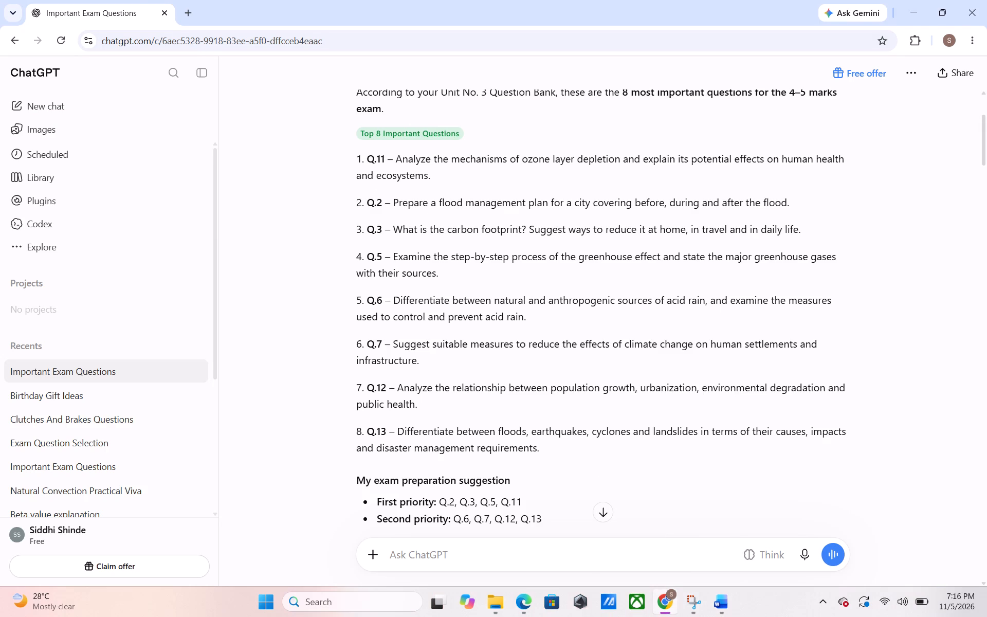
drag(368, 161, 553, 171)
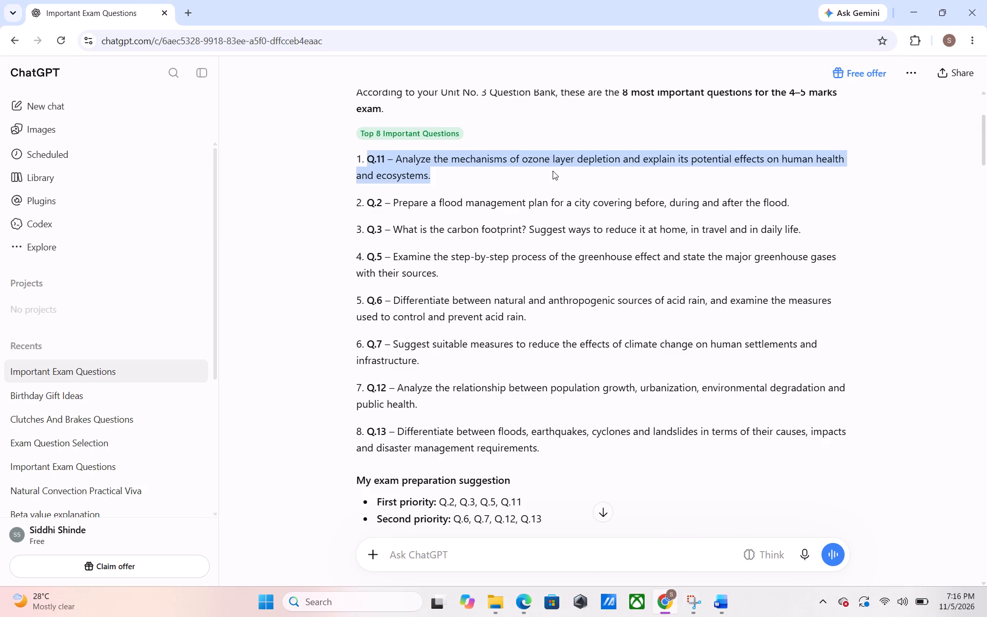
right_click(553, 171)
click(593, 186)
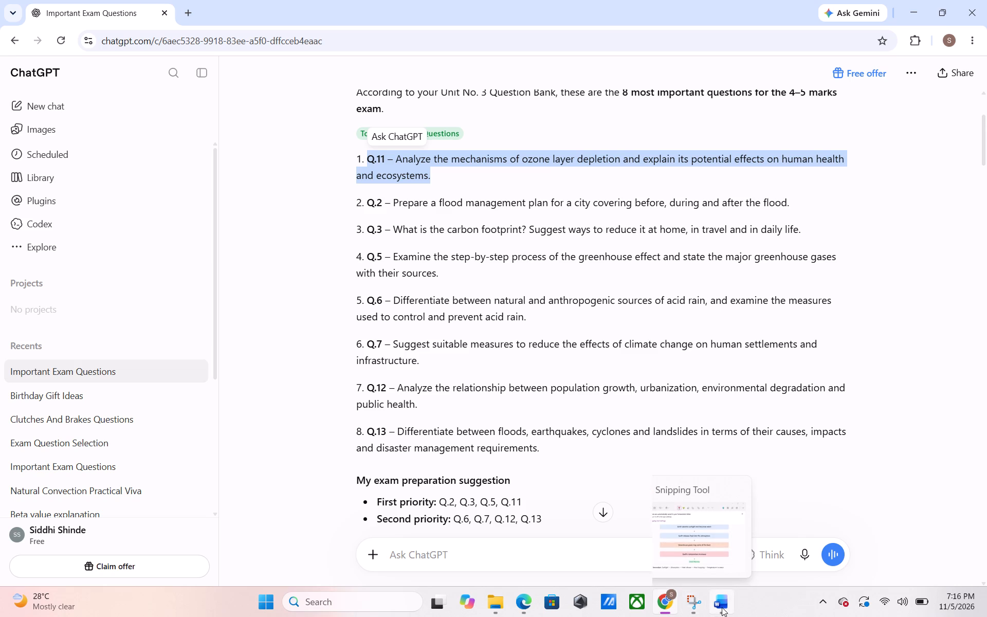
click(714, 540)
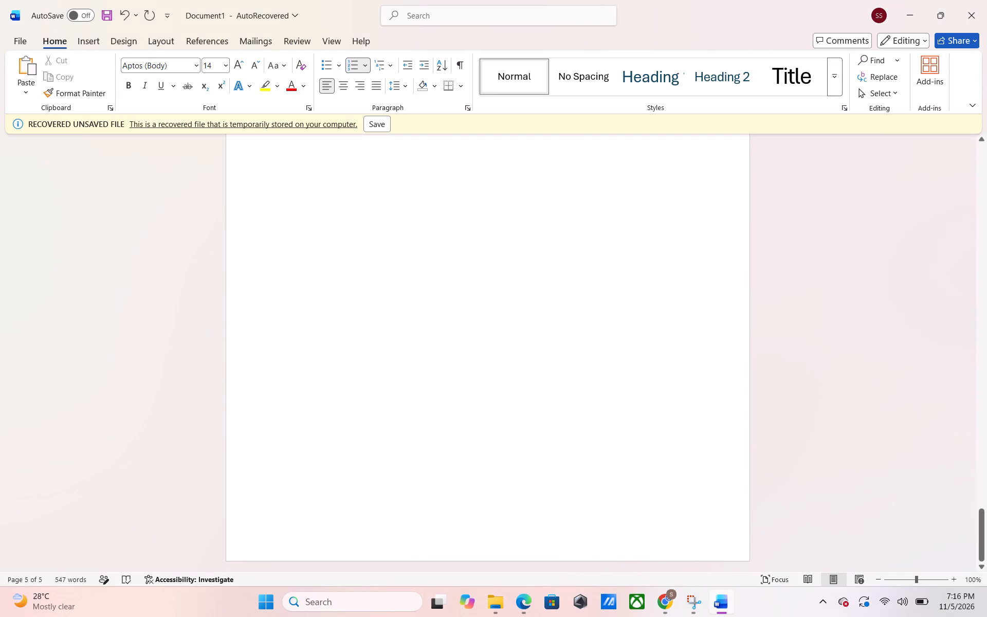
scroll(537, 297, up, 2)
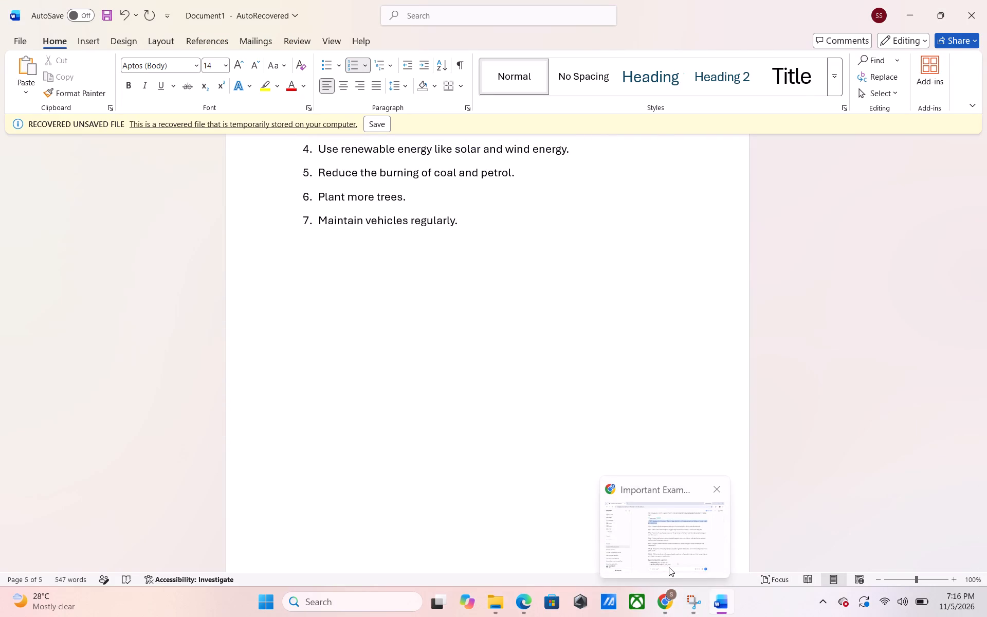
click(668, 567)
click(616, 557)
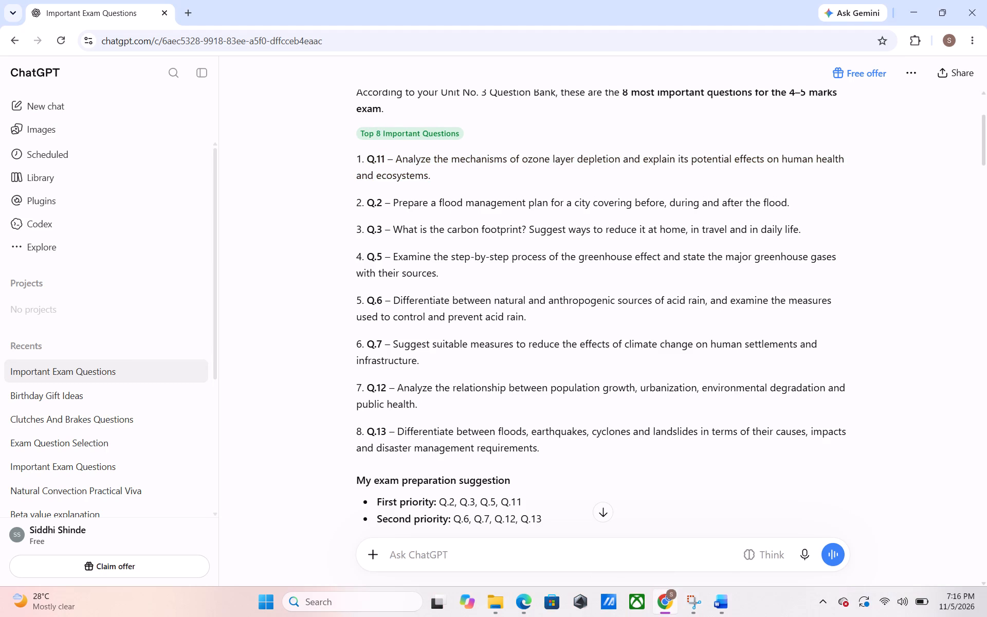
key(ctrl+v)
key(Return)
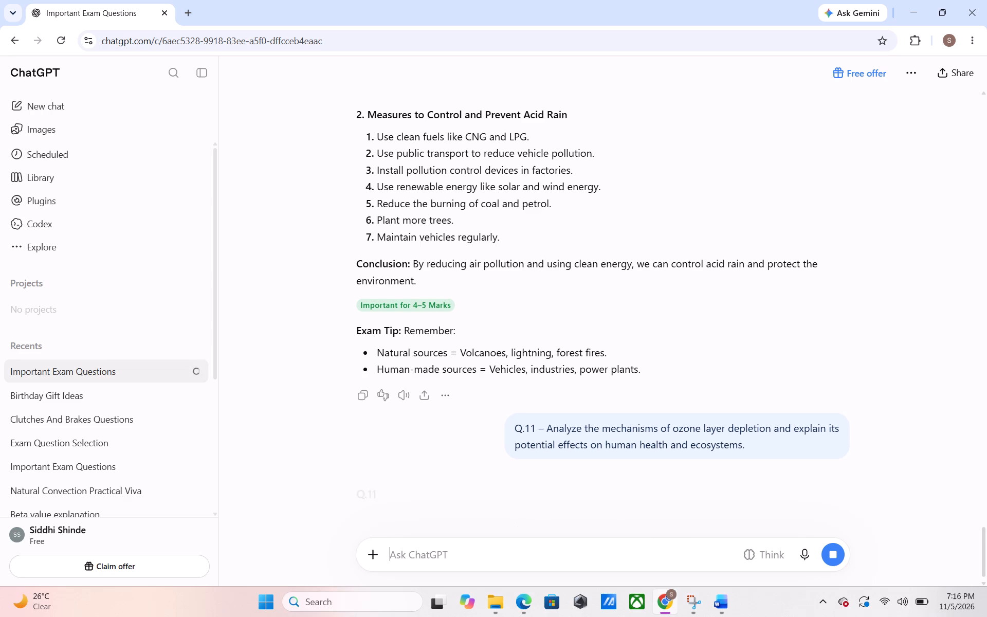
Copy ChatGPT's Q.11 answer from its heading through "Affects the food chain and ecosystem balance." and paste it in Word below the acid rain answer.
scroll(614, 556, down, 1)
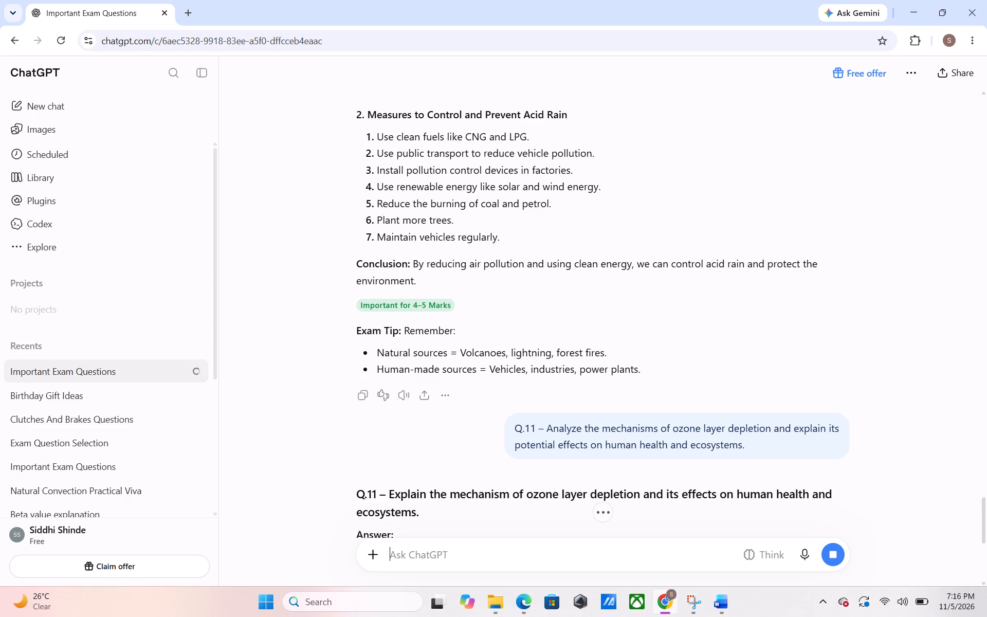
scroll(614, 556, down, 1)
scroll(645, 456, down, 2)
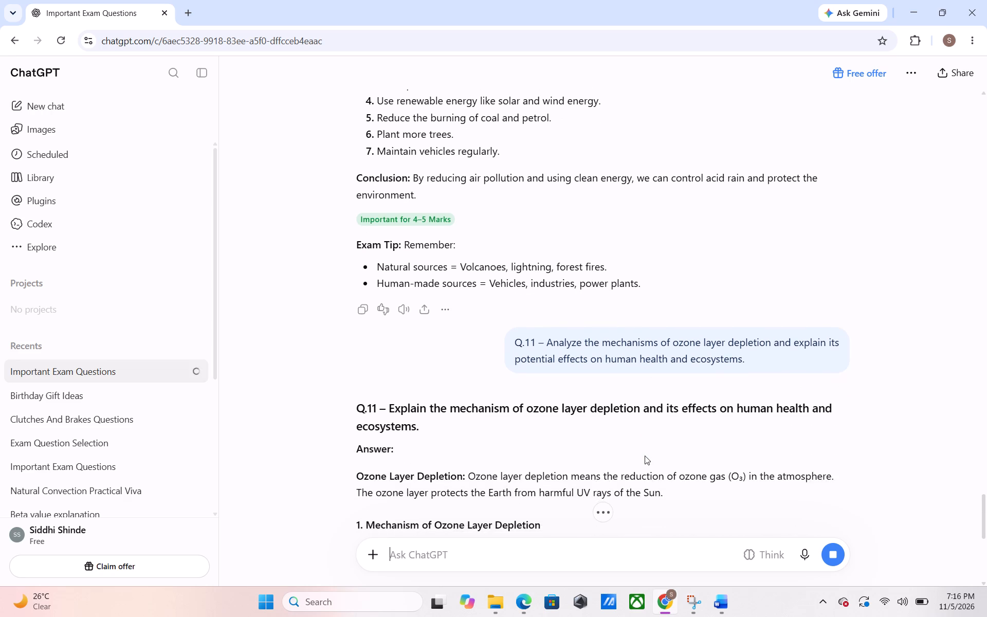
scroll(645, 456, down, 4)
scroll(645, 456, up, 1)
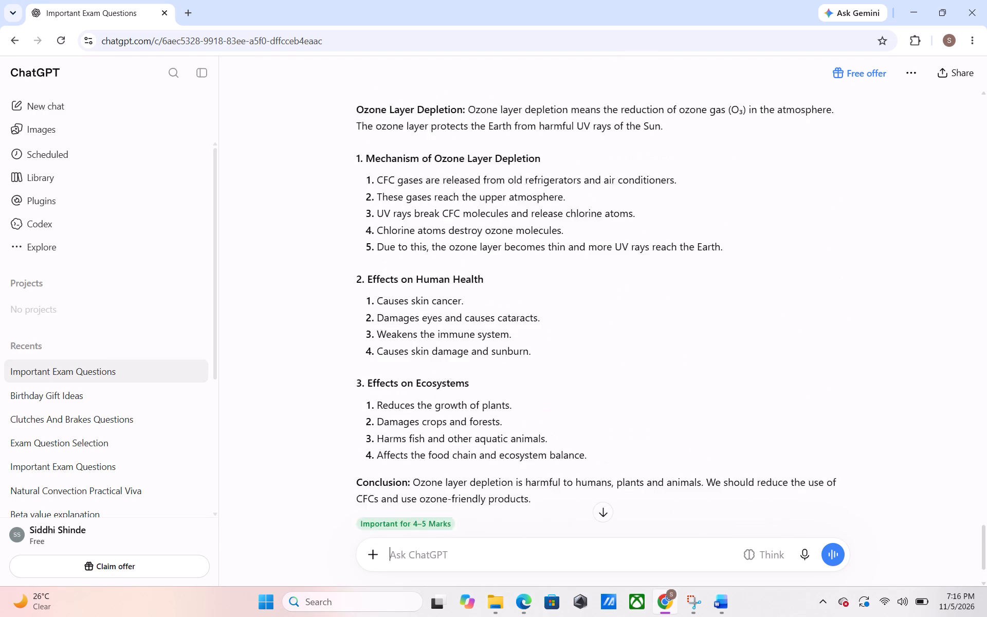
scroll(645, 456, up, 2)
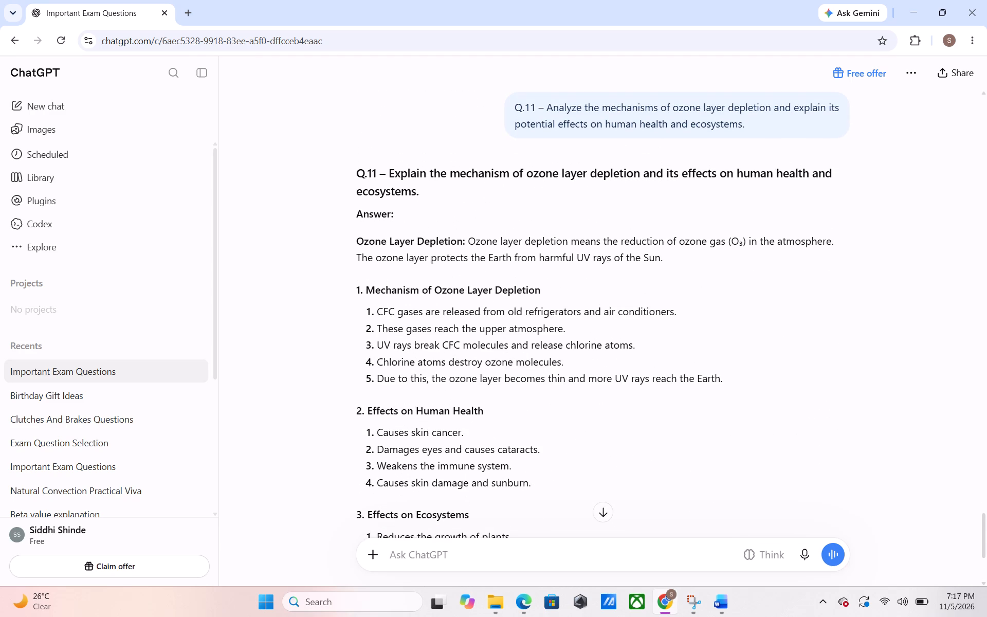
drag(359, 173, 608, 428)
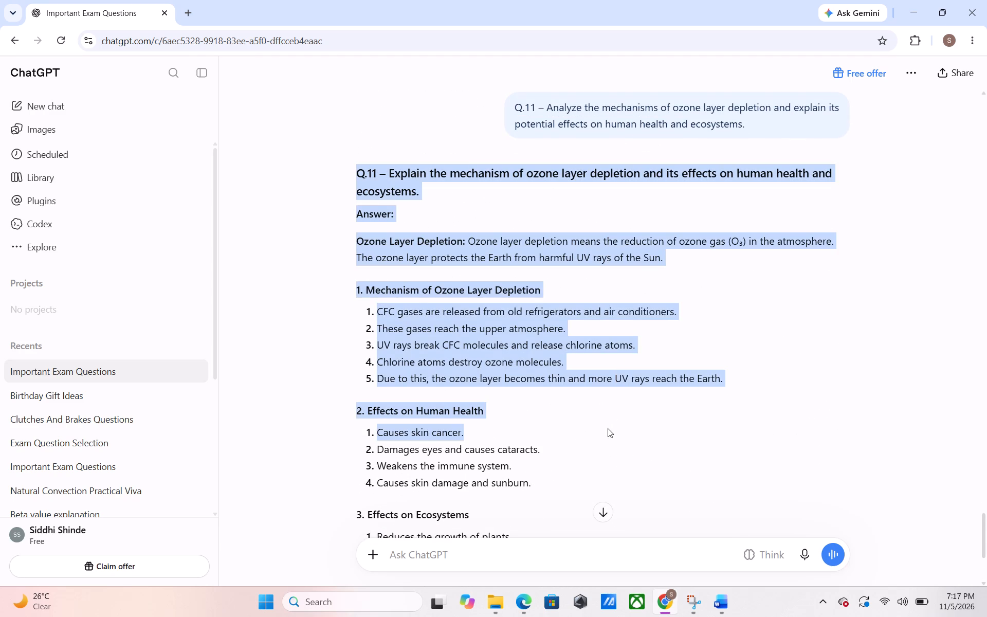
drag(608, 428, 583, 418)
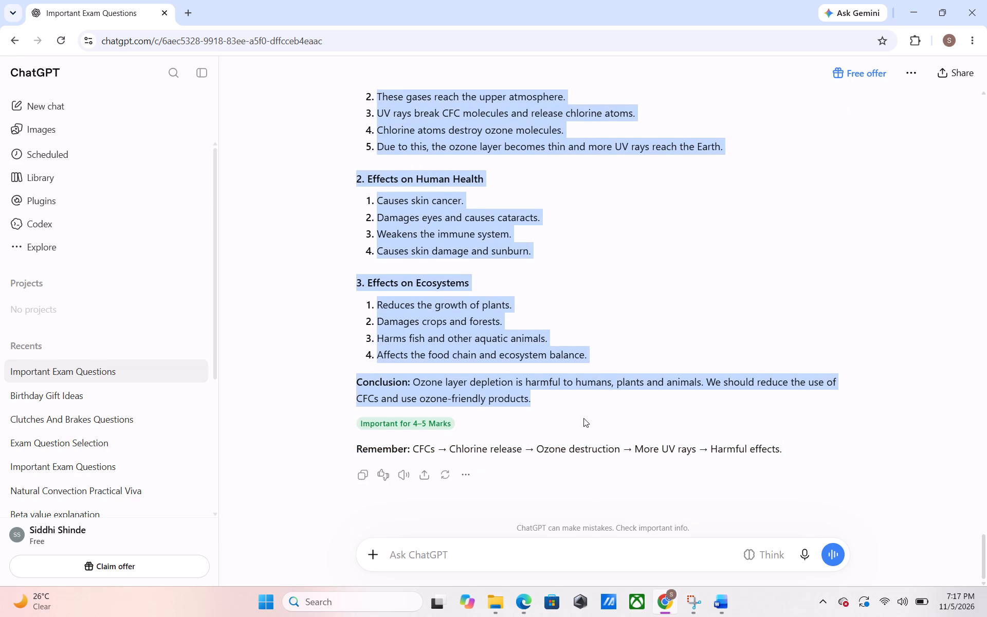
drag(583, 418, 590, 356)
right_click(590, 356)
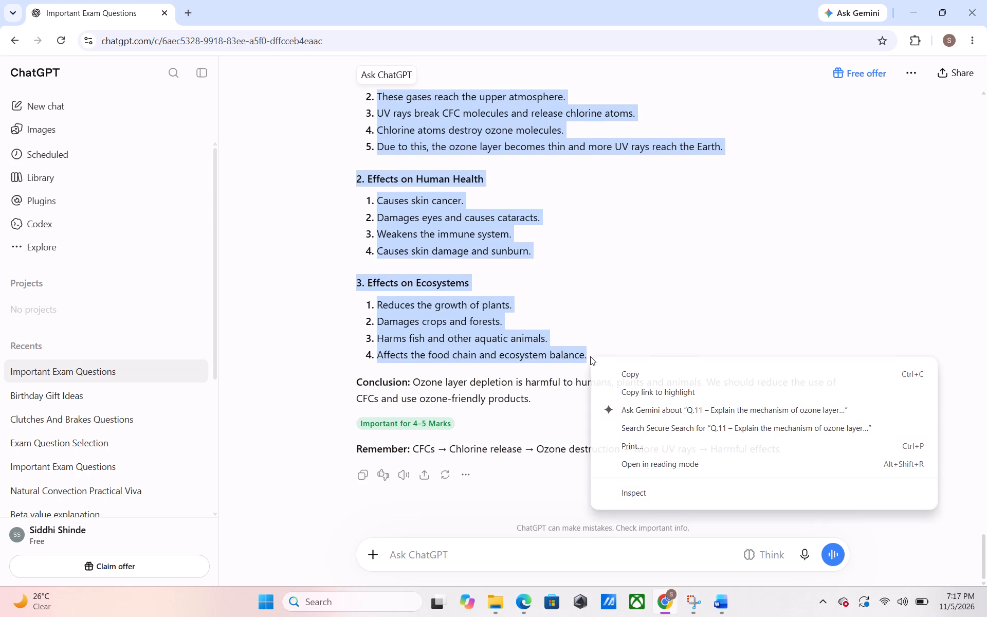
click(622, 371)
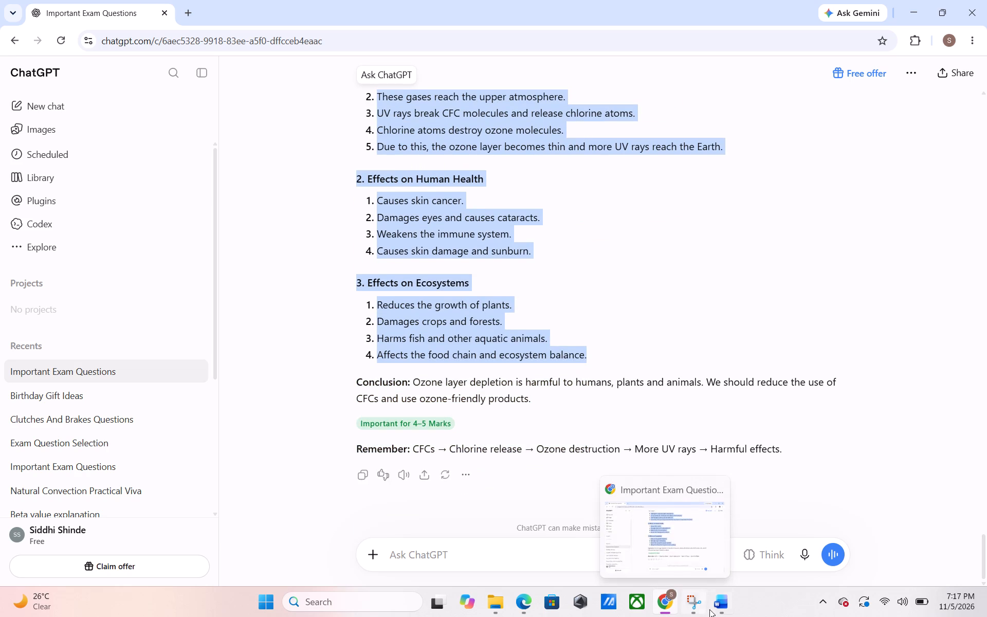
click(713, 541)
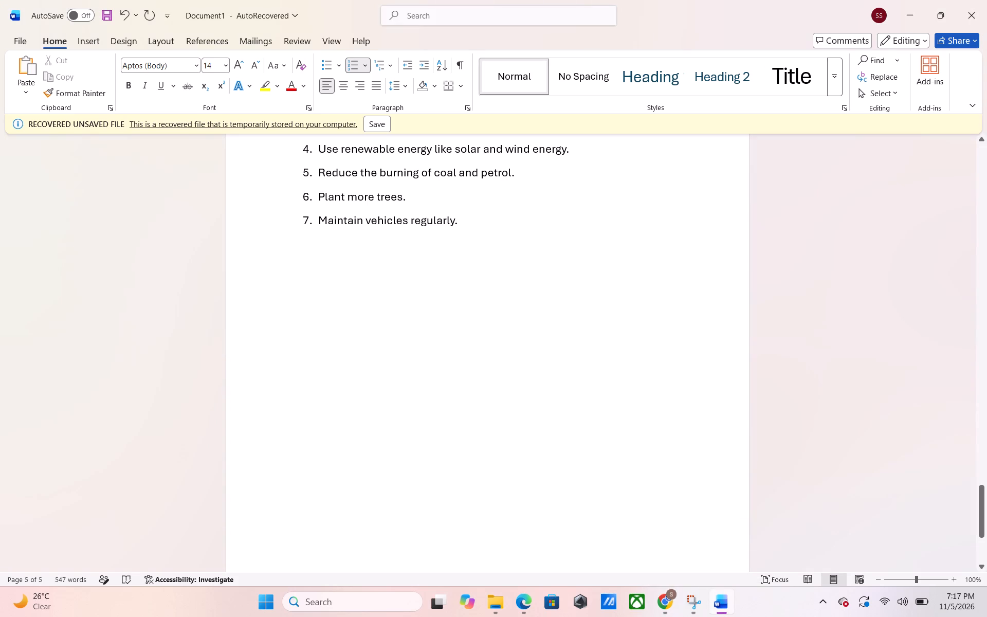
click(423, 283)
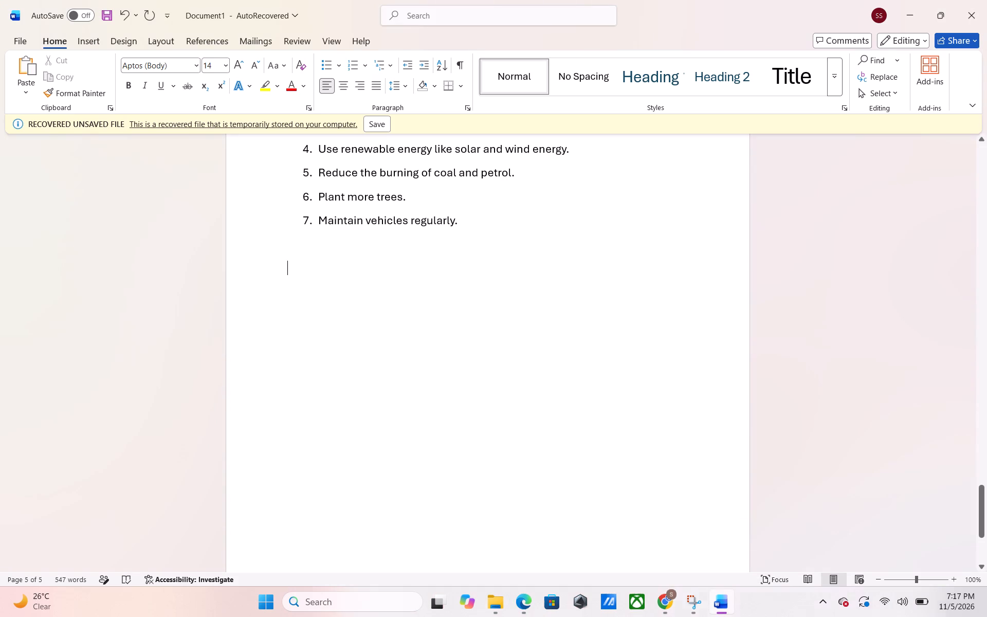
key(ctrl+v)
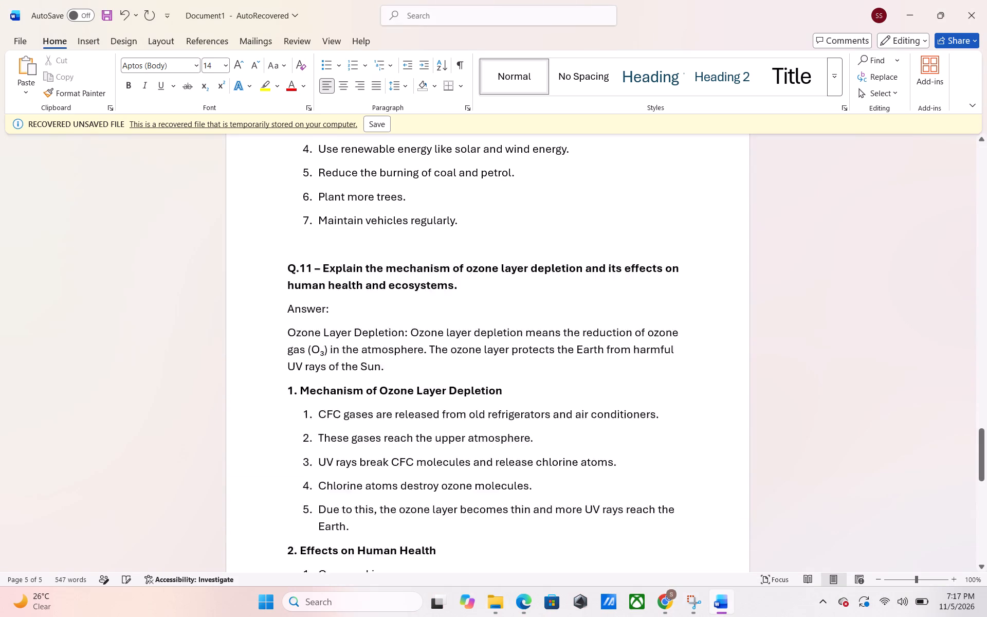
In the Q.11 answer, remove the automatic number from "Reduces the growth of plants.", keeping it on its own line below "3. Effects on Ecosystem".
scroll(392, 223, up, 2)
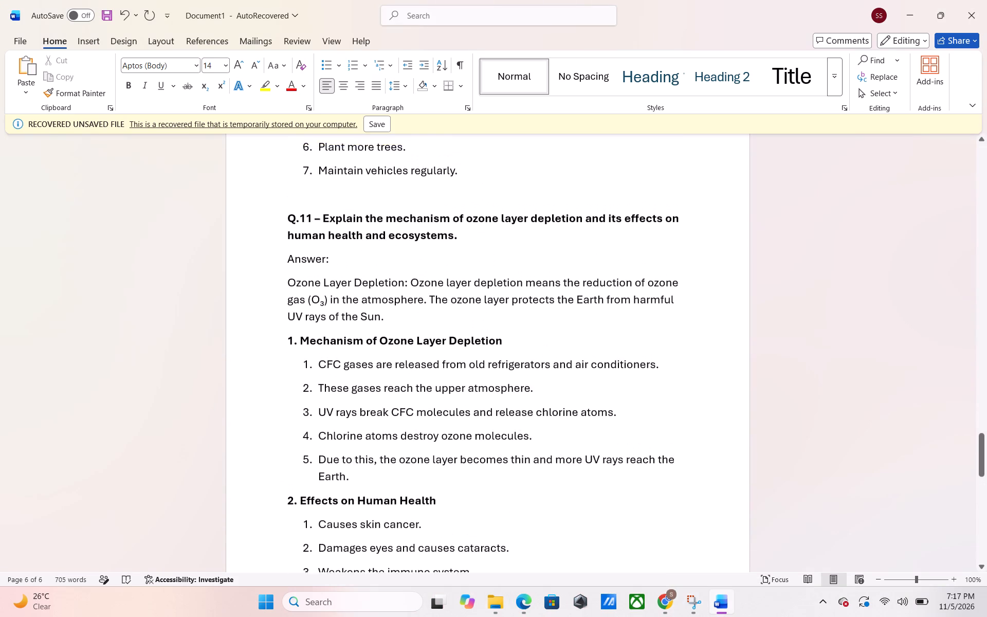
scroll(392, 223, up, 2)
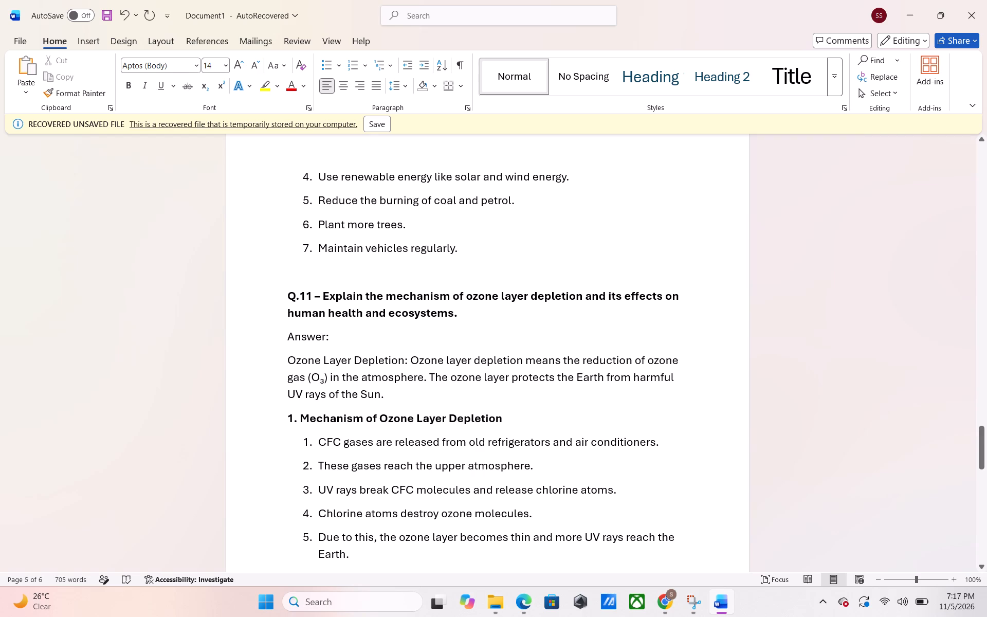
scroll(389, 343, down, 1)
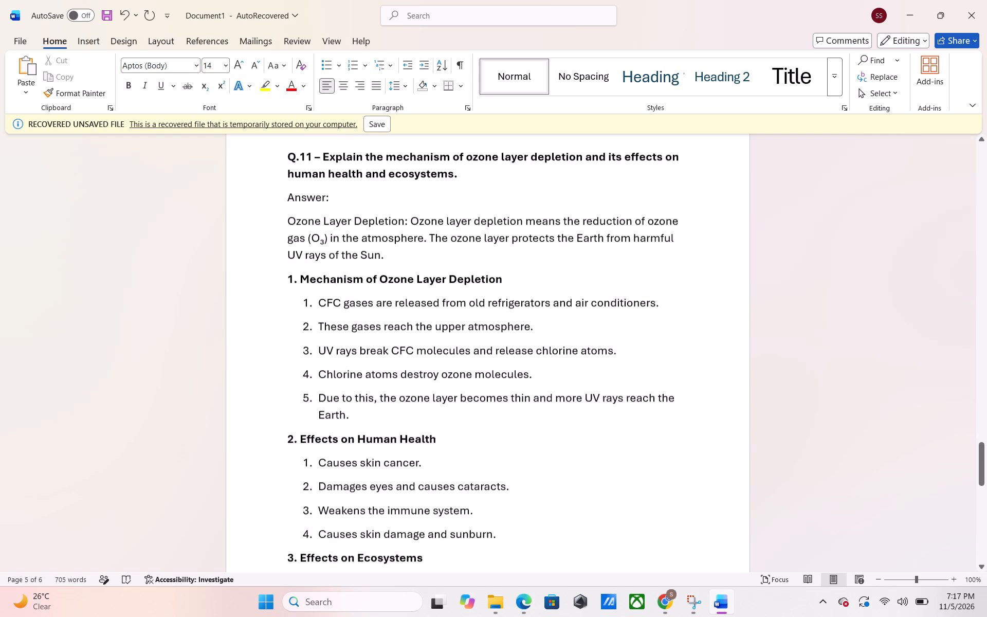
scroll(389, 343, down, 2)
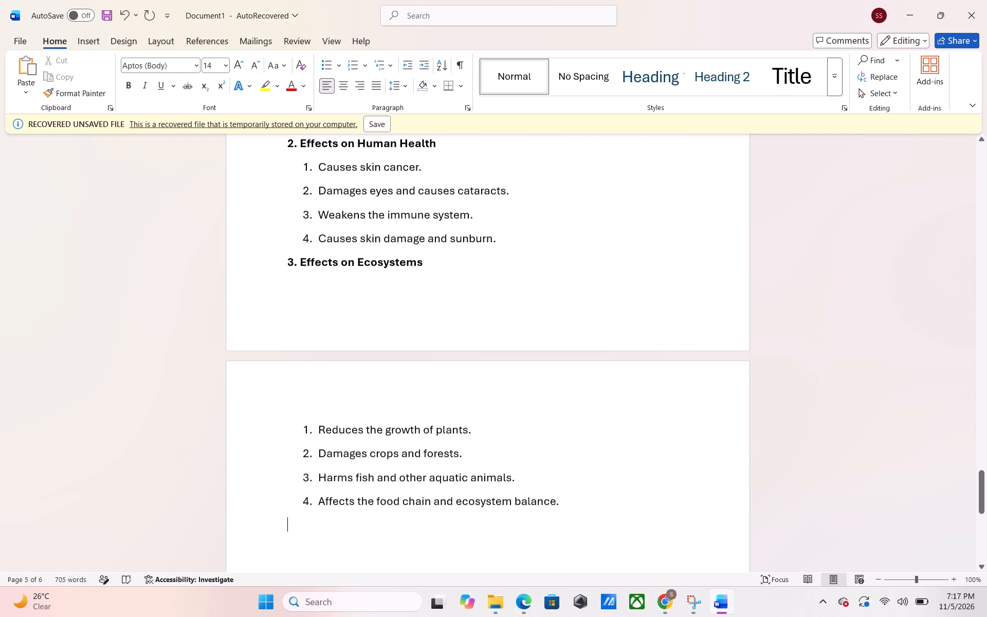
scroll(389, 343, down, 1)
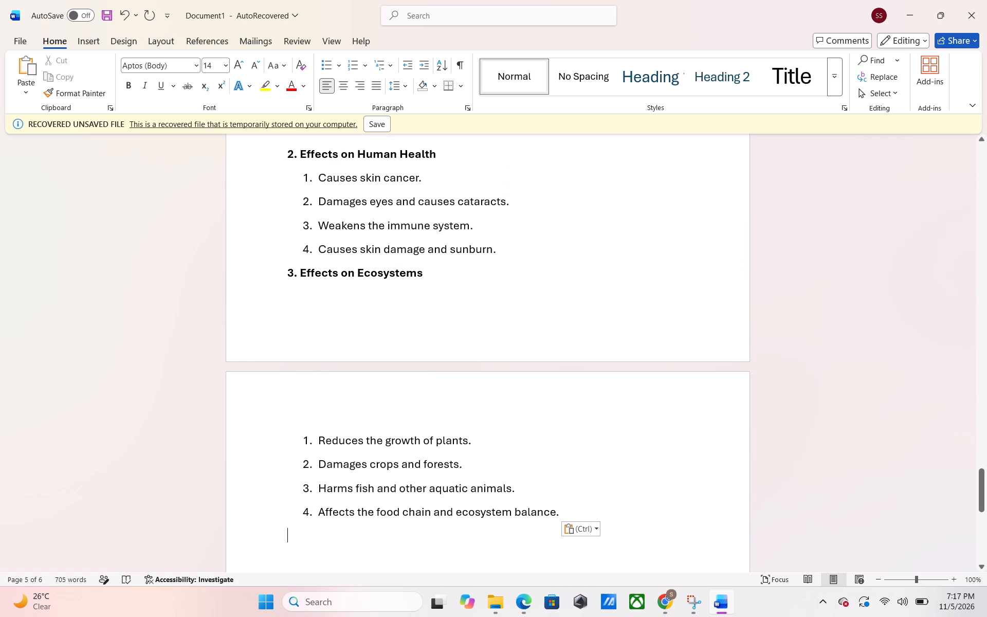
click(300, 442)
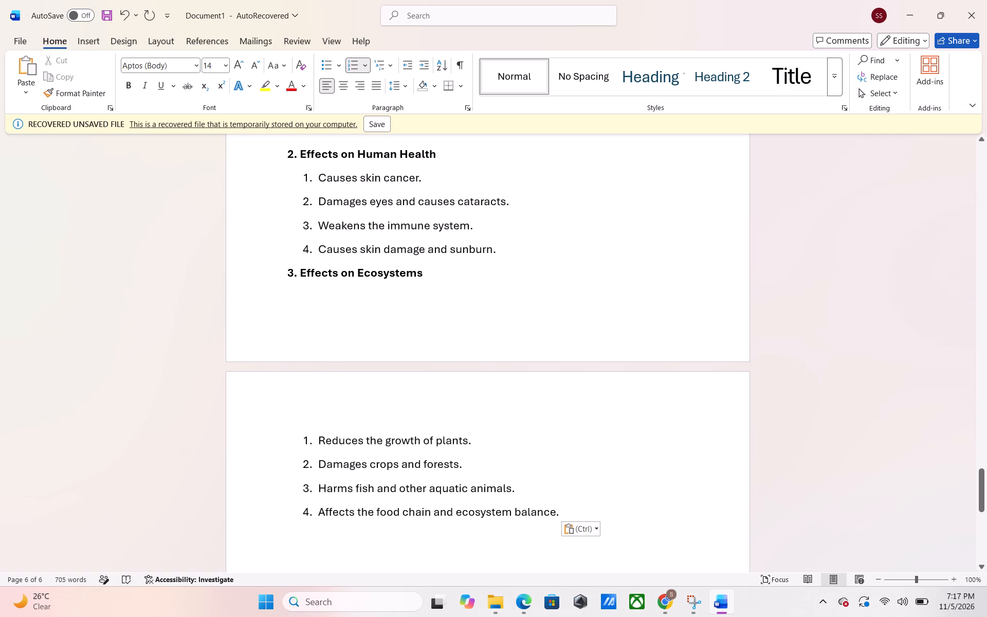
click(300, 442)
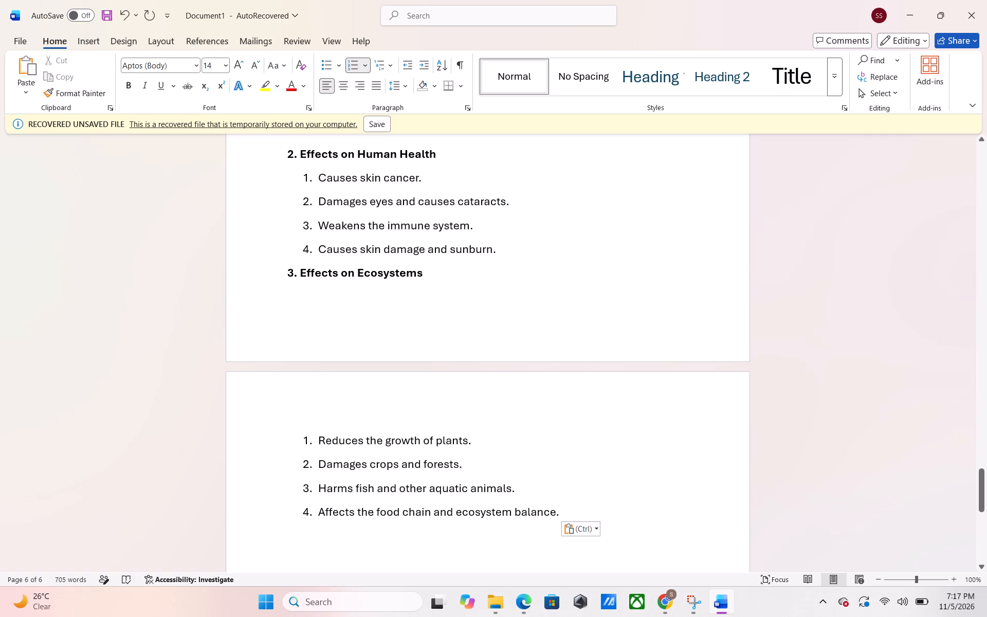
click(298, 440)
click(304, 441)
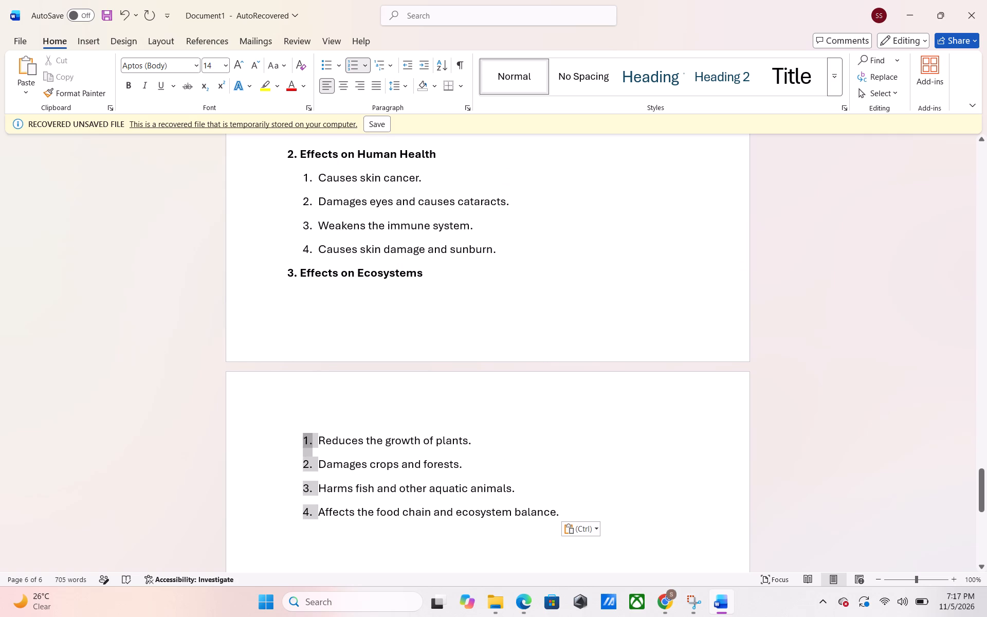
click(304, 441)
click(288, 437)
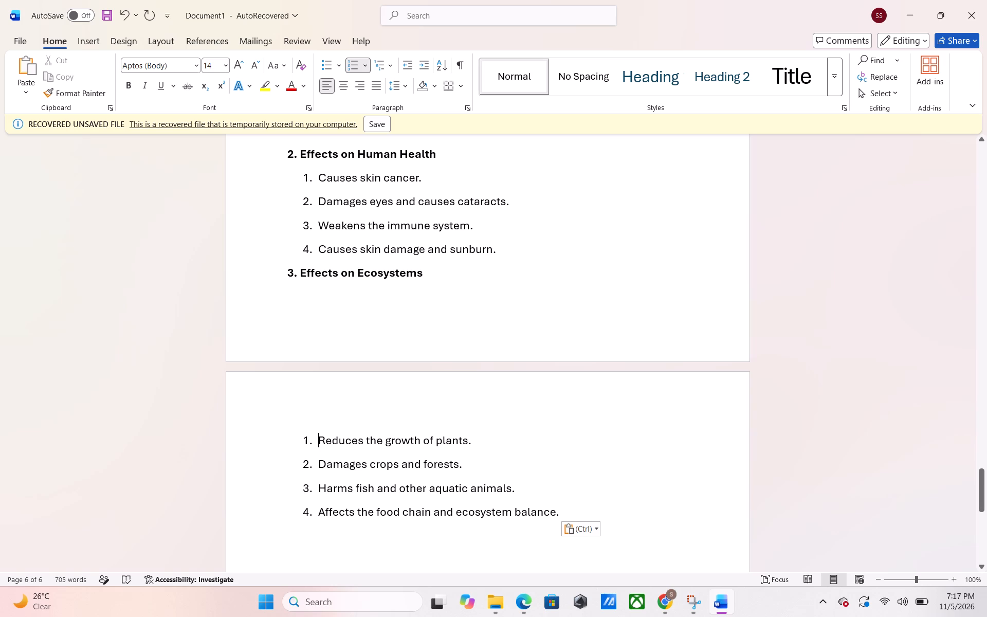
key(BackSpace)
key(BackSpace)
key(BackSpace)
key(BackSpace)
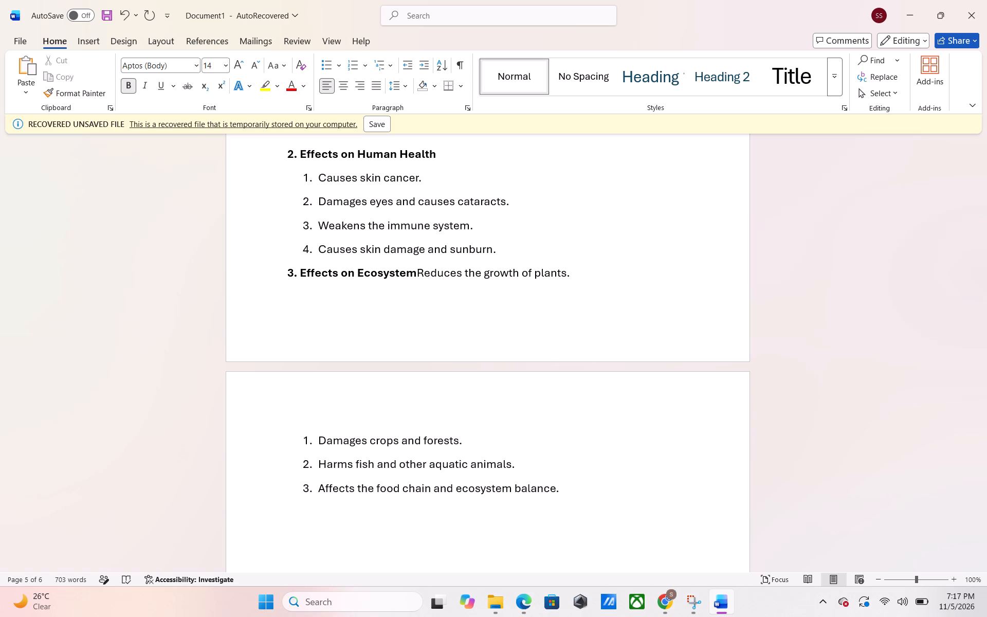
key(Return)
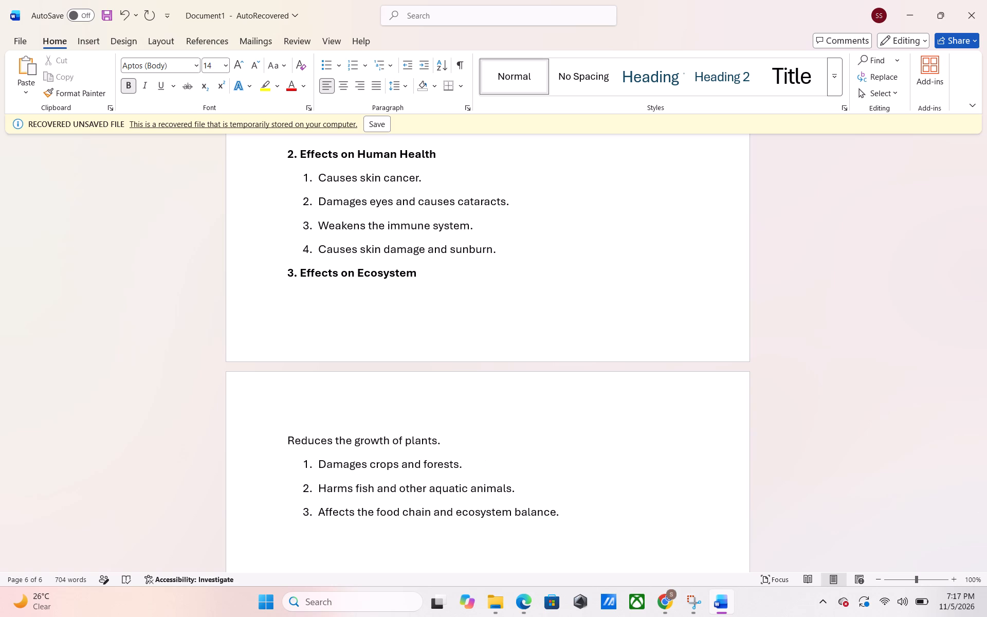
Indent "Reduces the growth of plants." with spaces and number it manually with a bold "1.".
key(space)
key(space)
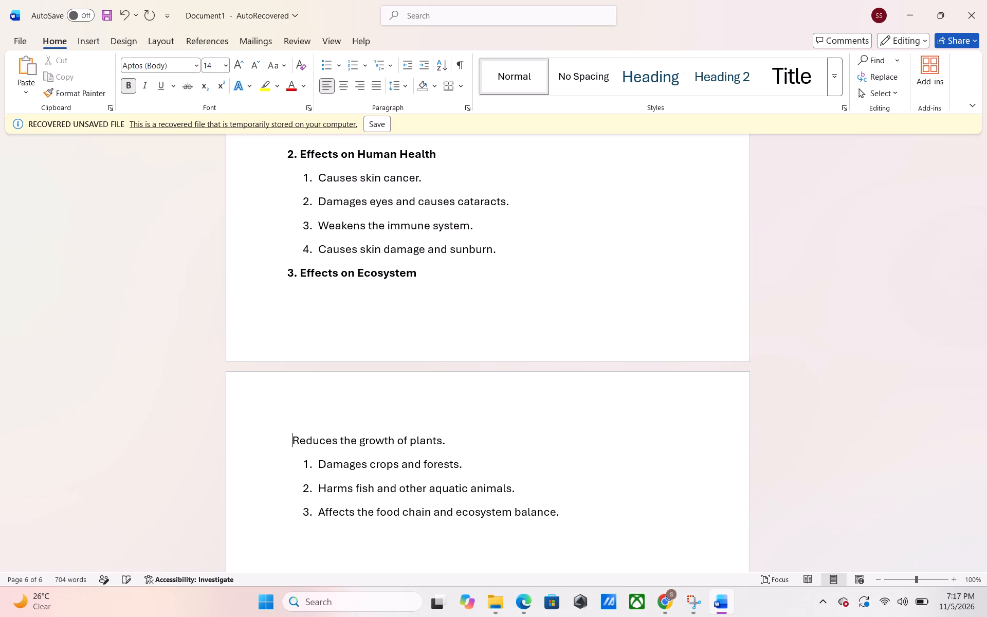
key(space)
key(space)
key(space)
key(space)
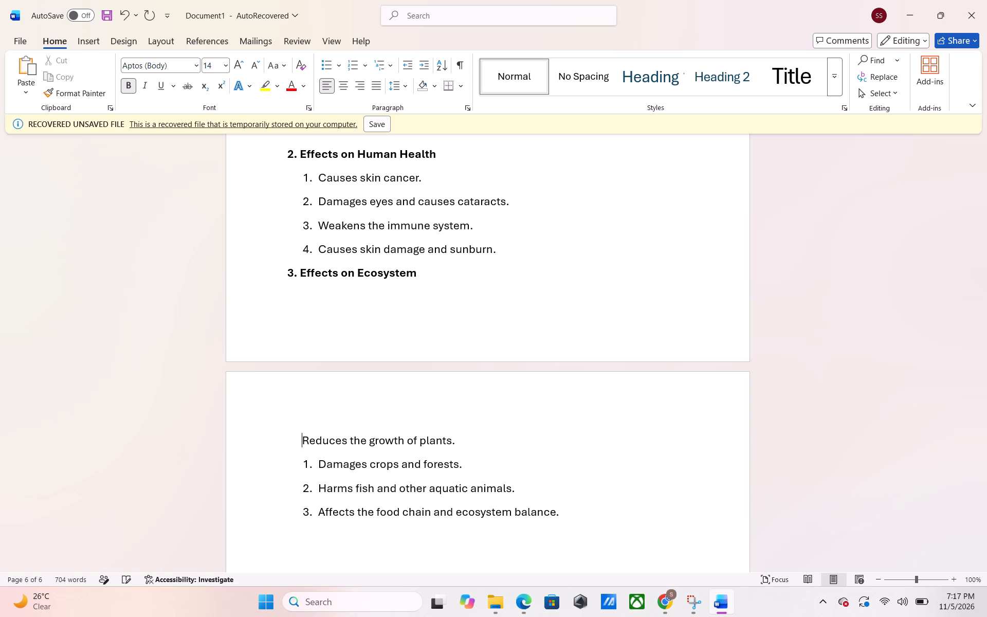
key(space)
key(space)
key(space)
key(space)
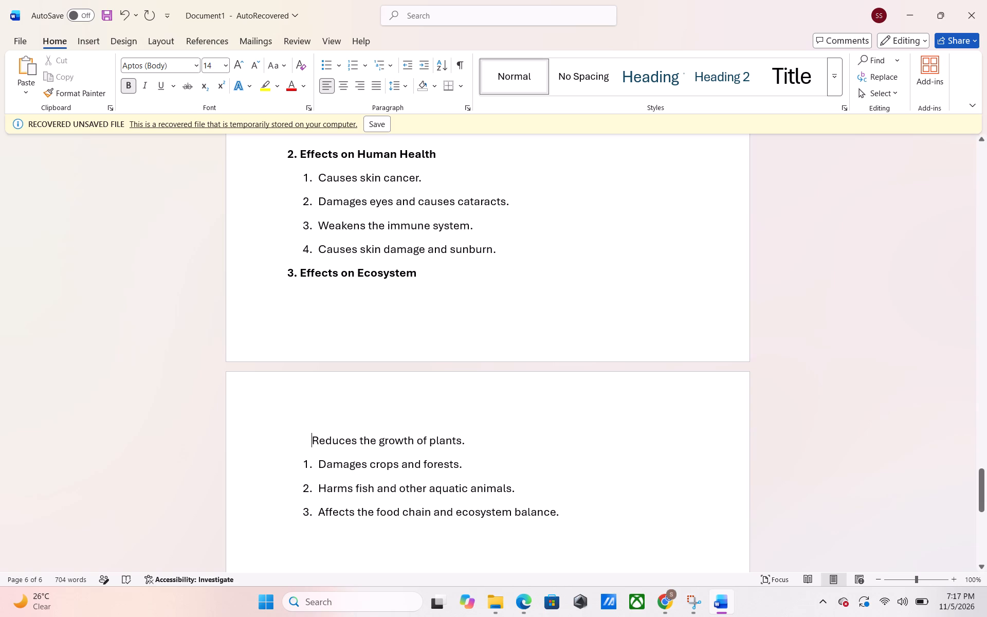
key(1)
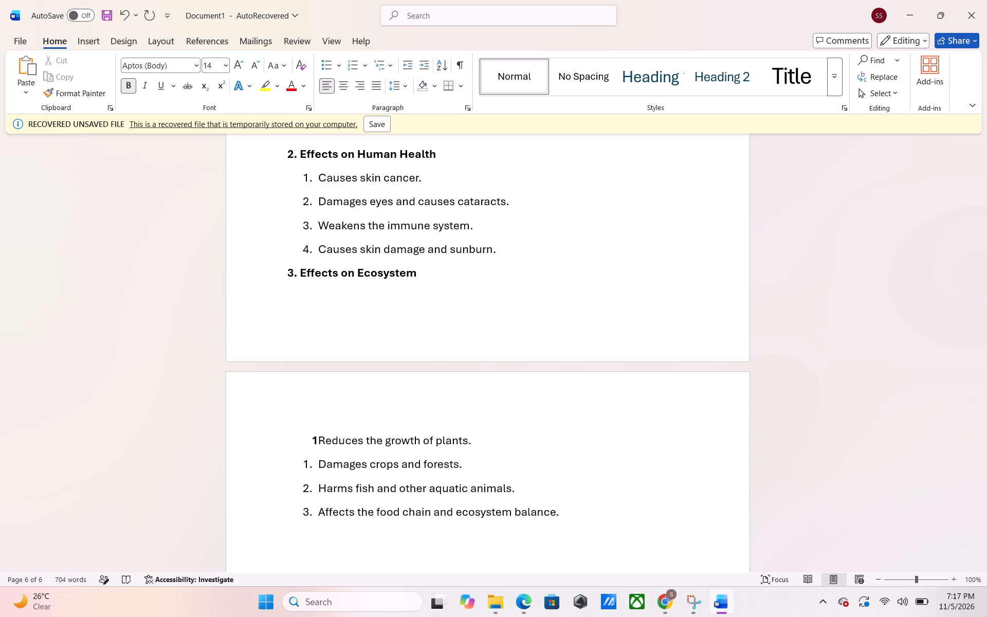
key(BackSpace)
key(BackSpace)
key(BackSpace)
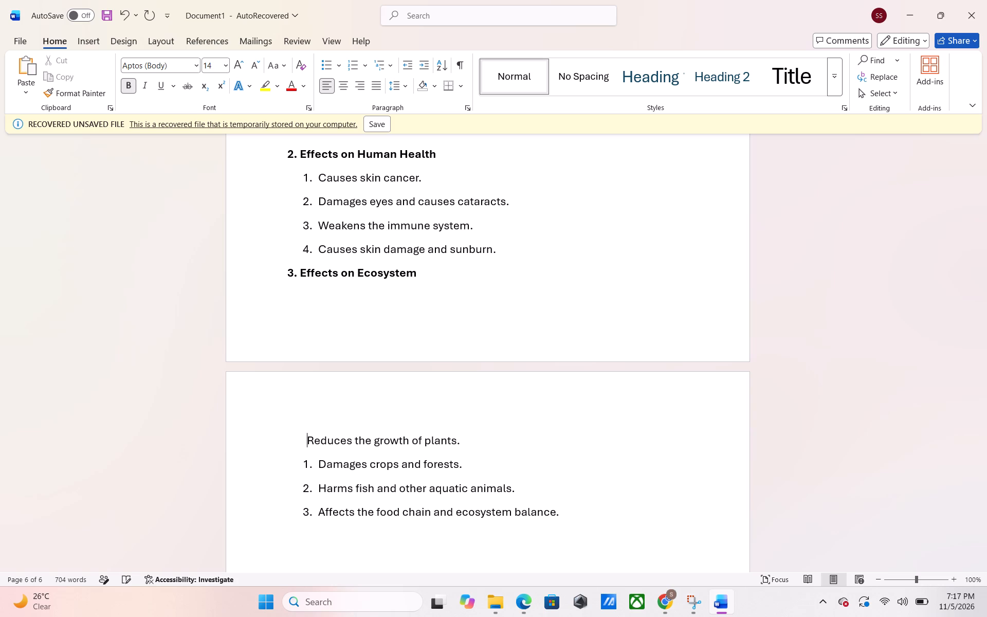
key(1)
key(period)
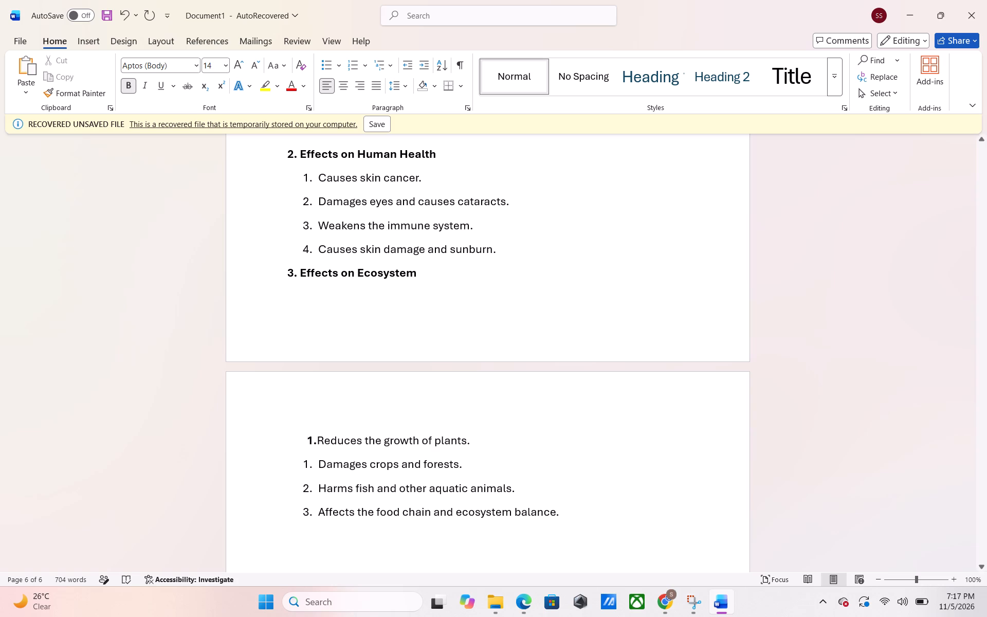
Replace the automatic numbers of the remaining three ecosystem effects with manually entered 2., 3. and 4.
click(309, 467)
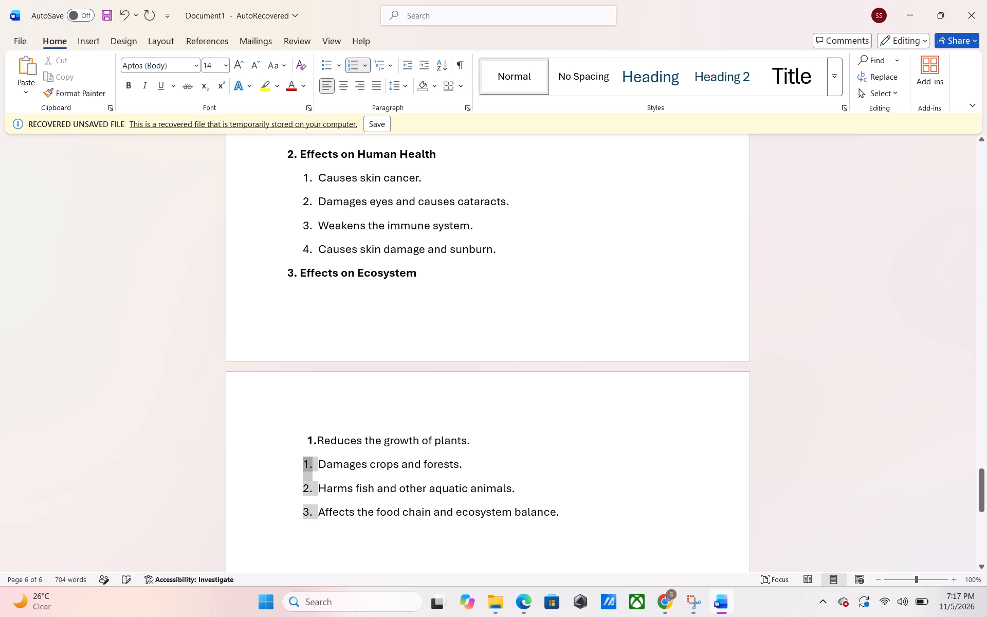
key(2)
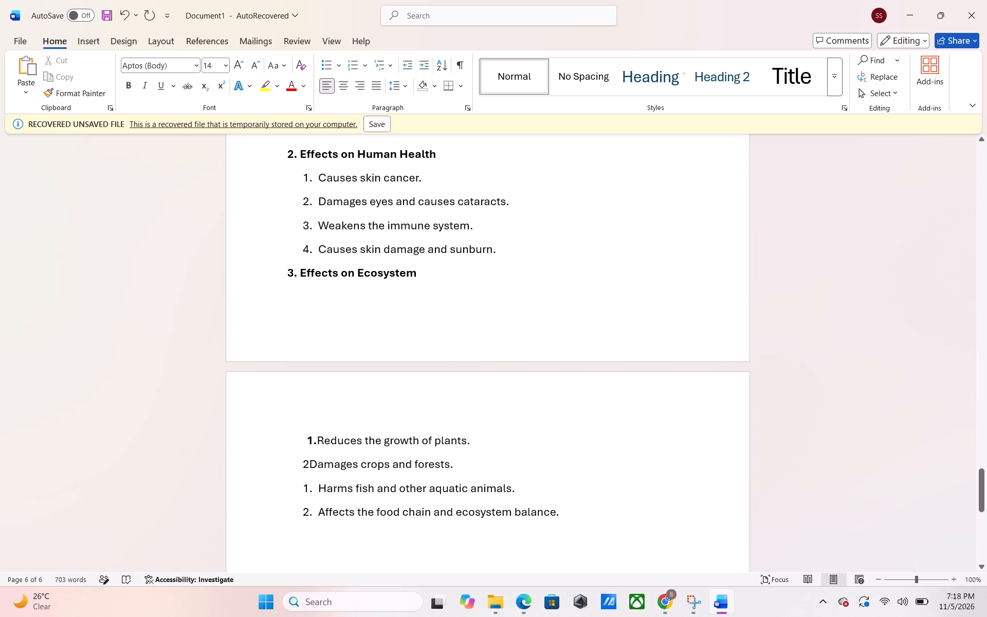
key(period)
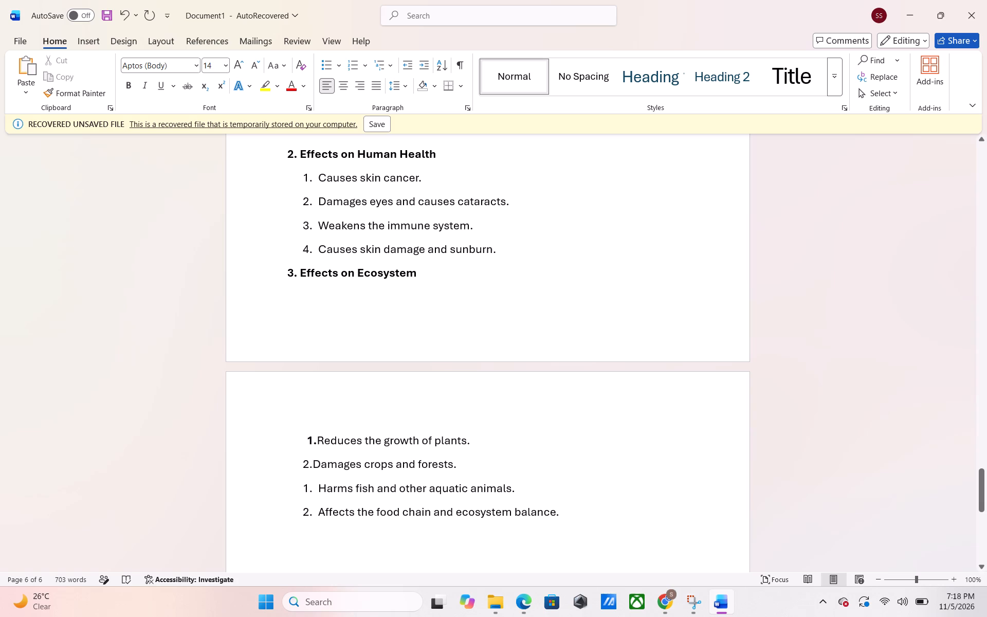
click(305, 487)
key(3)
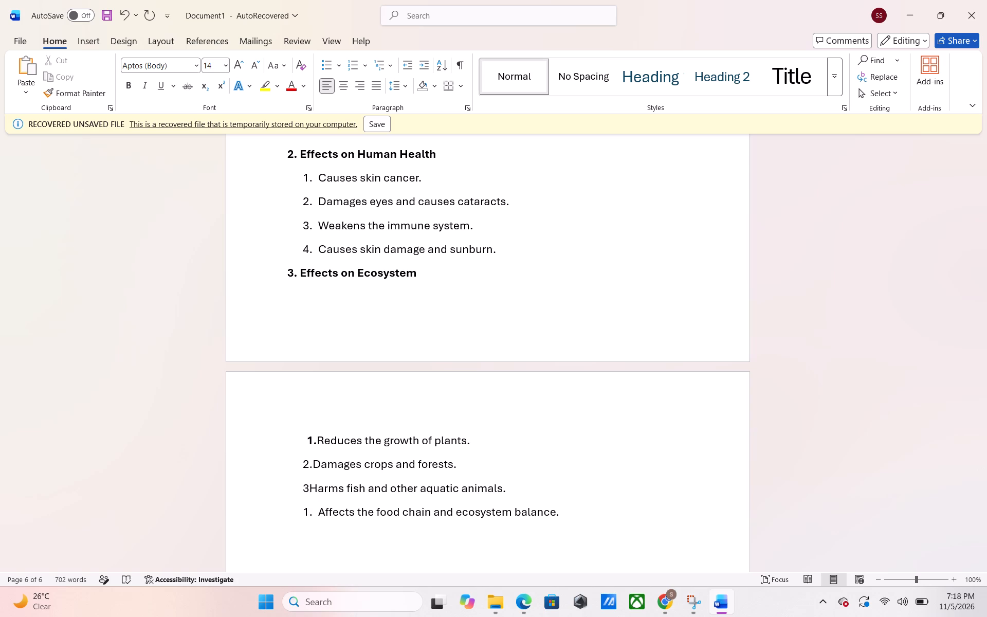
key(period)
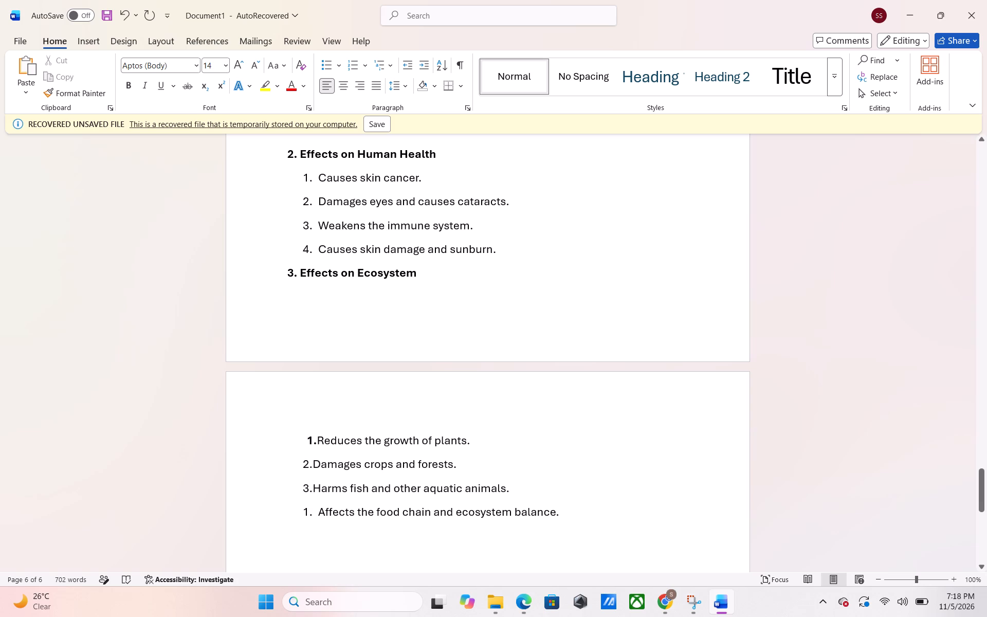
click(306, 510)
text(4.)
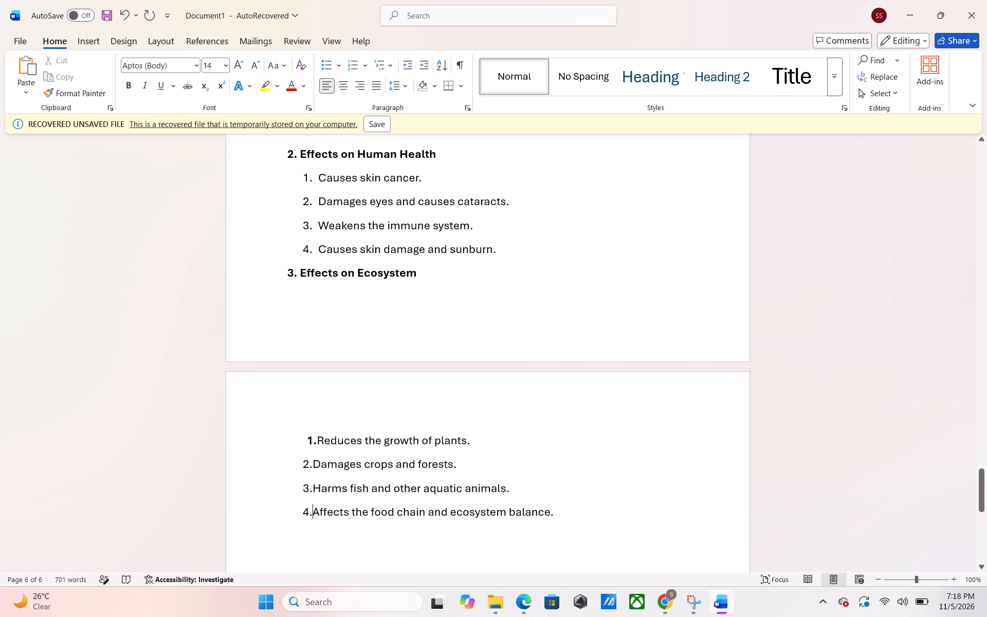
Review the manual numbering of the ecosystem effects alongside the rest of the Q.11 answer and the acid rain measures.
scroll(354, 523, down, 1)
click(310, 313)
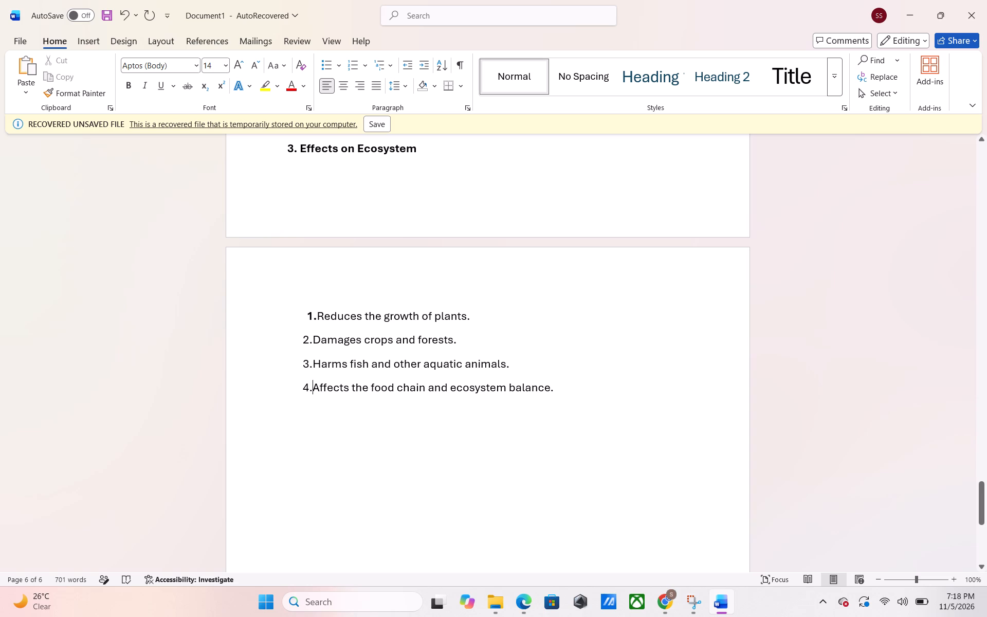
click(310, 315)
scroll(350, 268, up, 4)
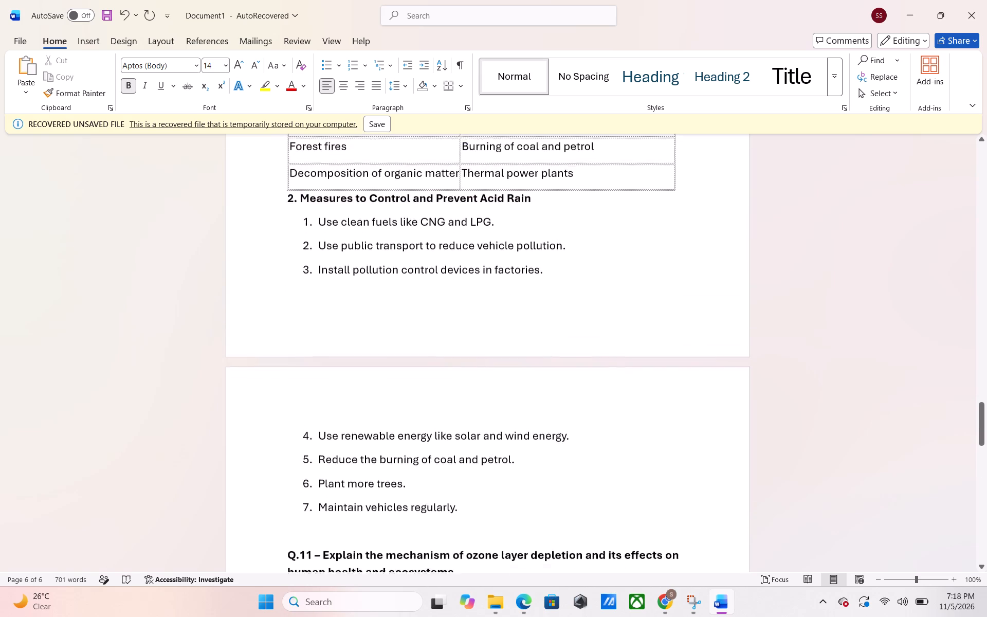
scroll(350, 268, down, 2)
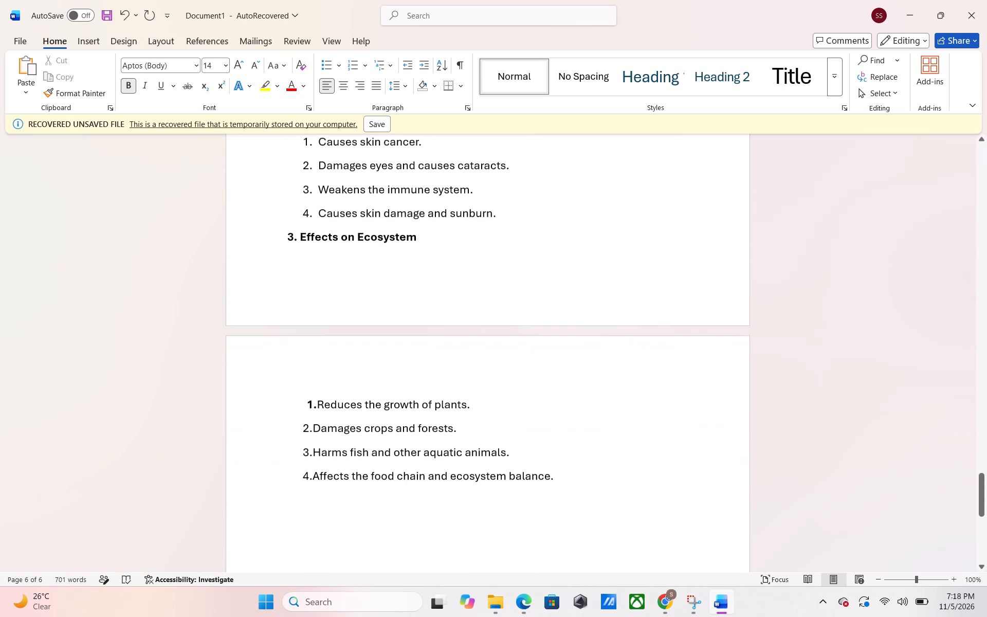
scroll(350, 268, right, 1)
scroll(350, 268, up, 1)
scroll(350, 268, right, 1)
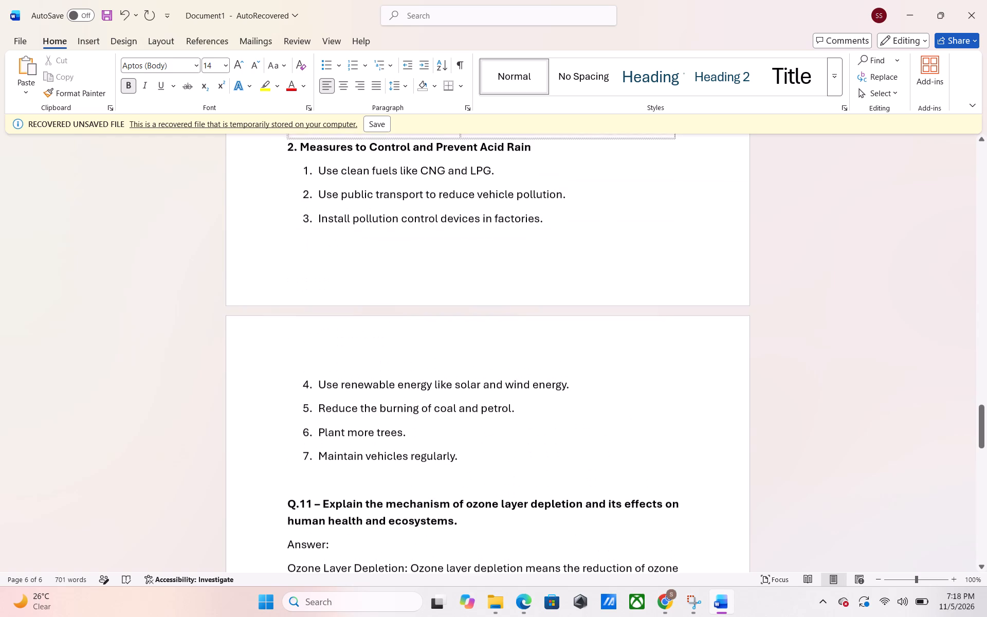
scroll(350, 268, right, 1)
scroll(350, 268, down, 1)
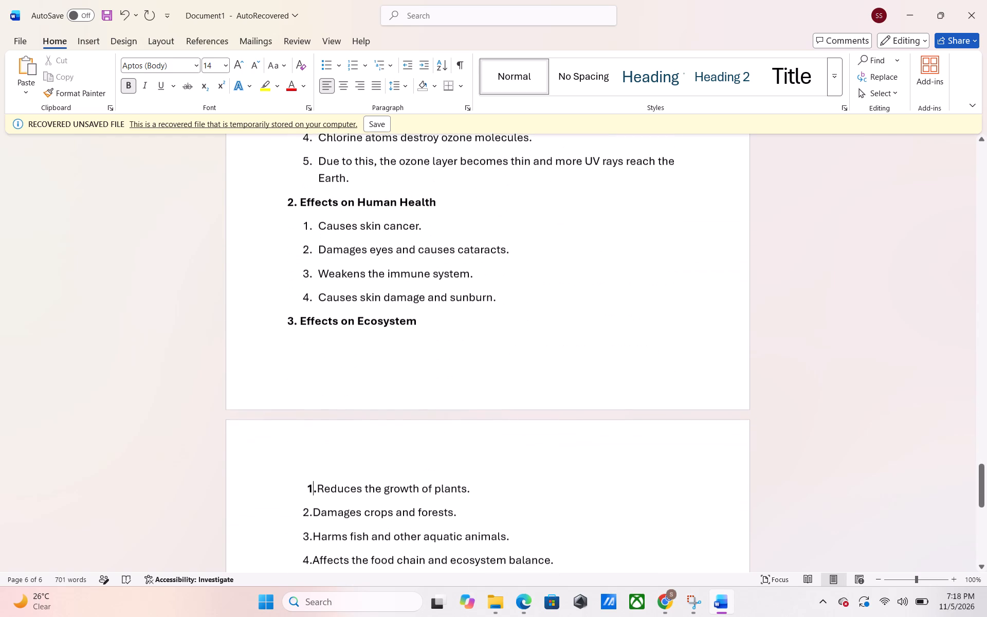
scroll(350, 268, down, 1)
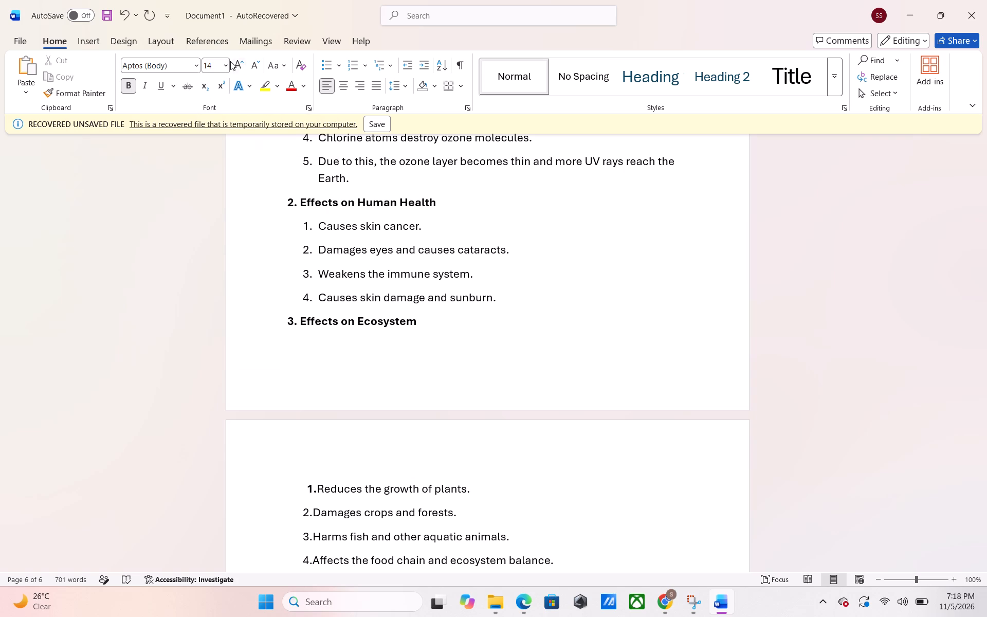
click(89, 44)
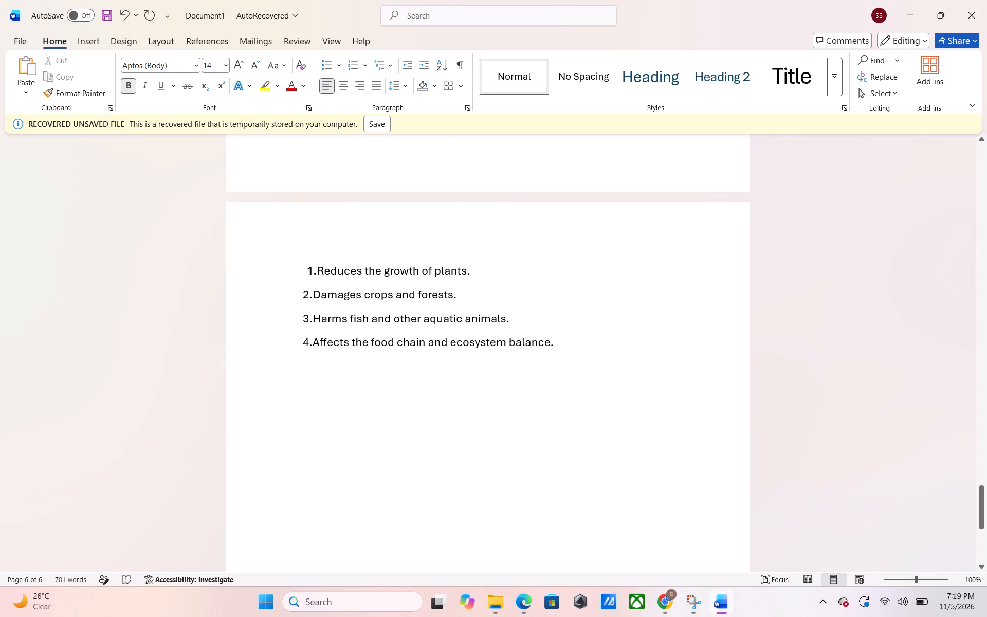
click(398, 385)
key(ctrl+v)
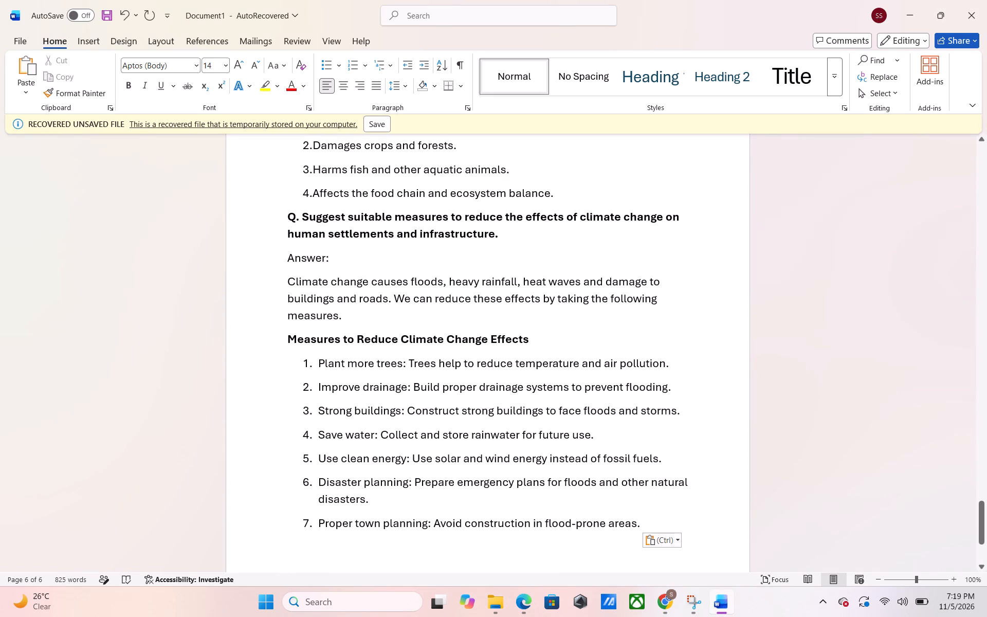
Number the pasted climate change question heading as Q7.
click(296, 219)
key(7)
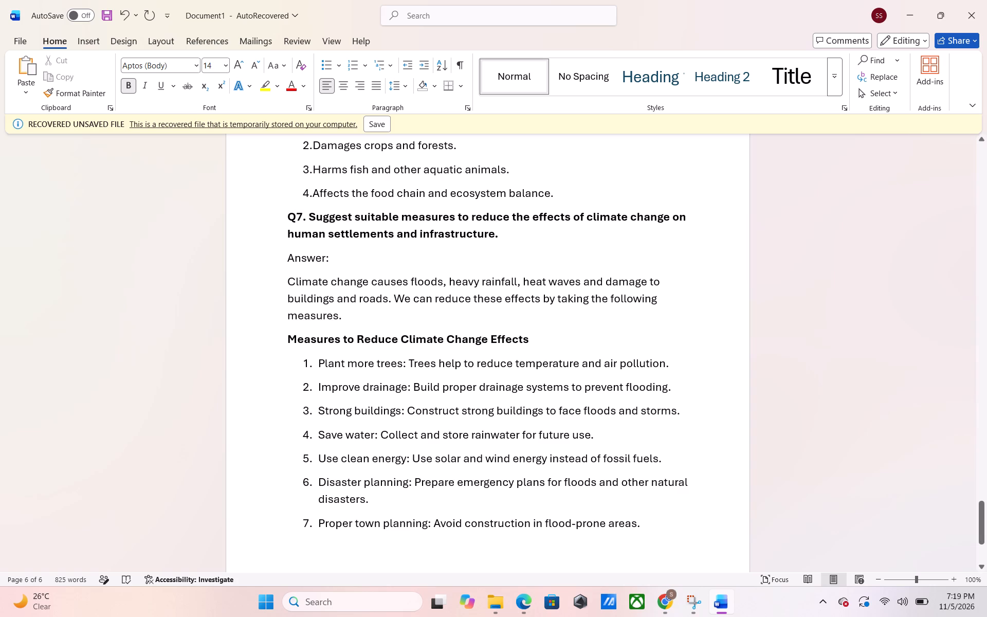
Insert a blank line between "Affects the food chain and ecosystem balance." and the Q7 heading.
scroll(346, 395, up, 1)
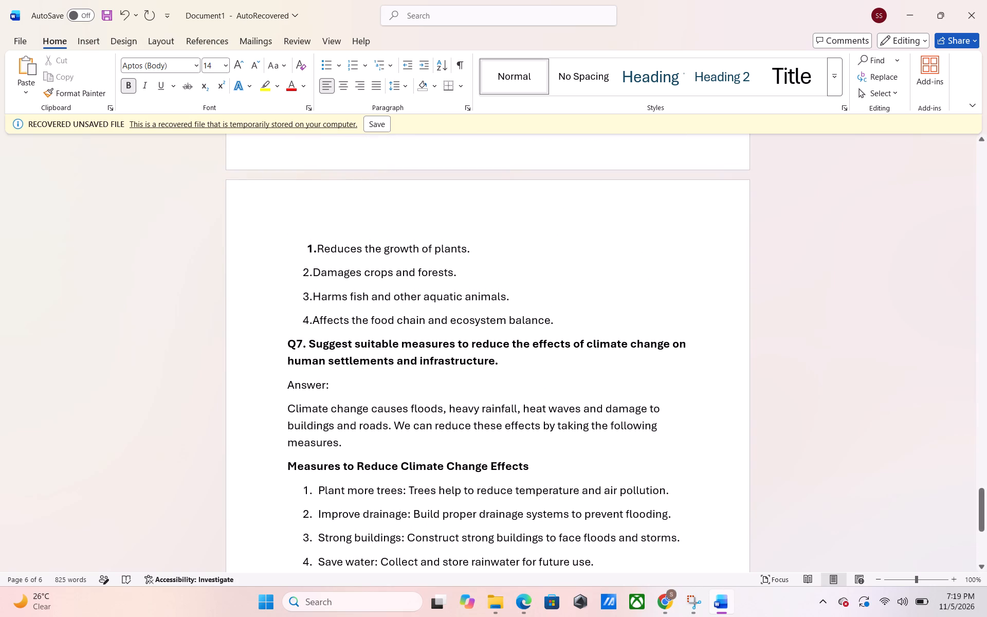
click(563, 316)
key(Return)
Remove the blank line between "Maintain vehicles regularly." and the Q.11 heading.
scroll(537, 253, up, 1)
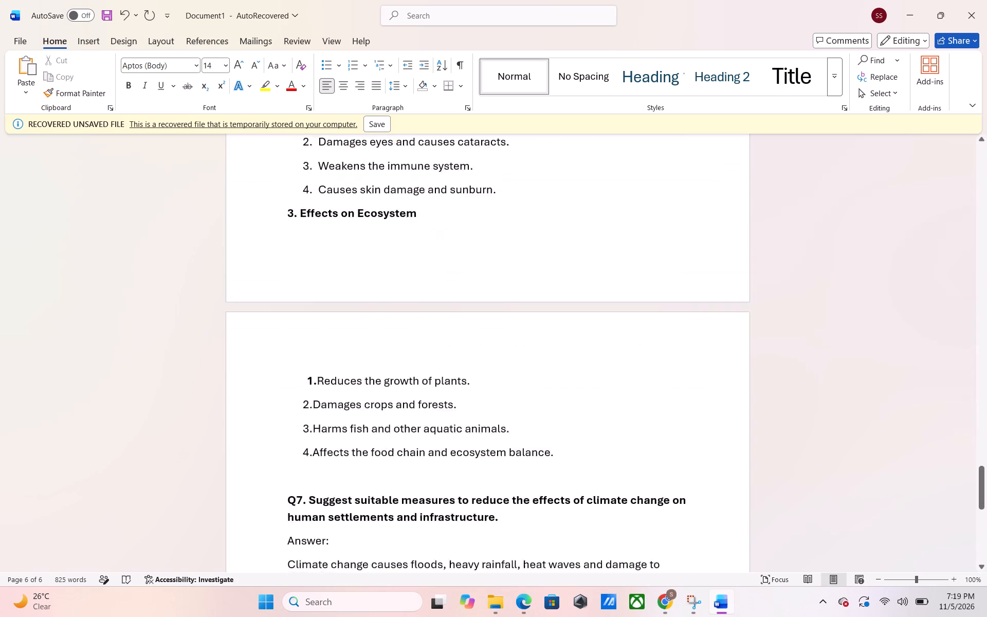
scroll(537, 253, up, 3)
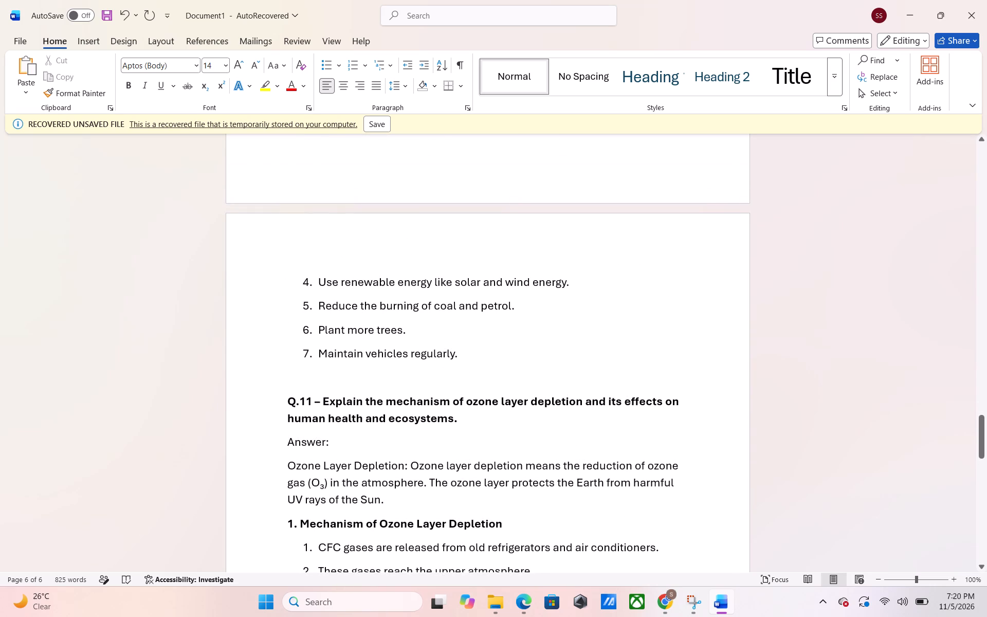
click(284, 400)
key(Return)
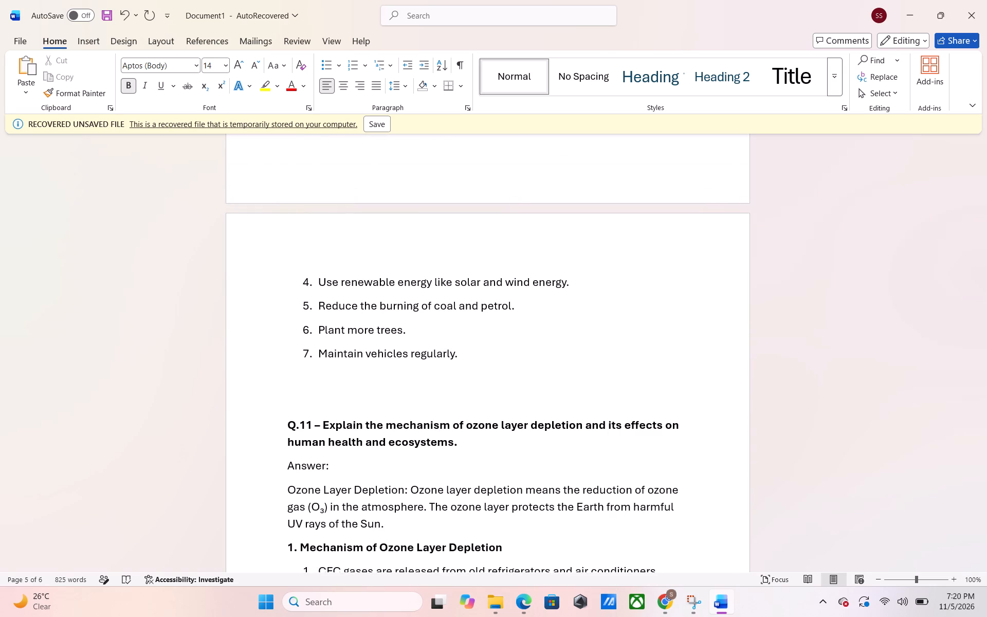
key(BackSpace)
key(BackSpace)
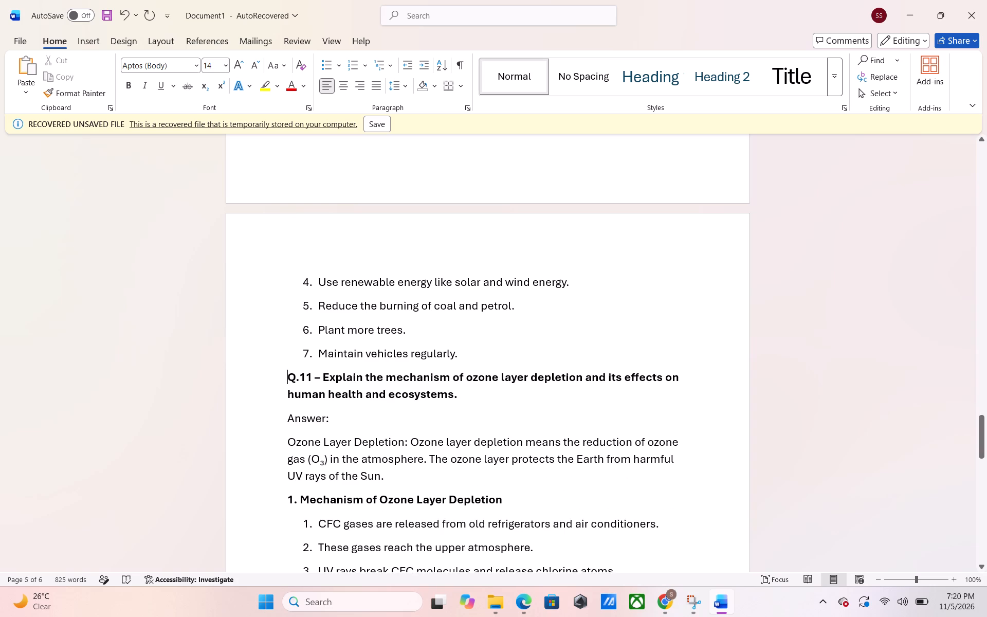
Replace the paragraph indent of "2.Damages crops and forests." under Effects on Ecosystem with six leading spaces.
scroll(301, 292, down, 1)
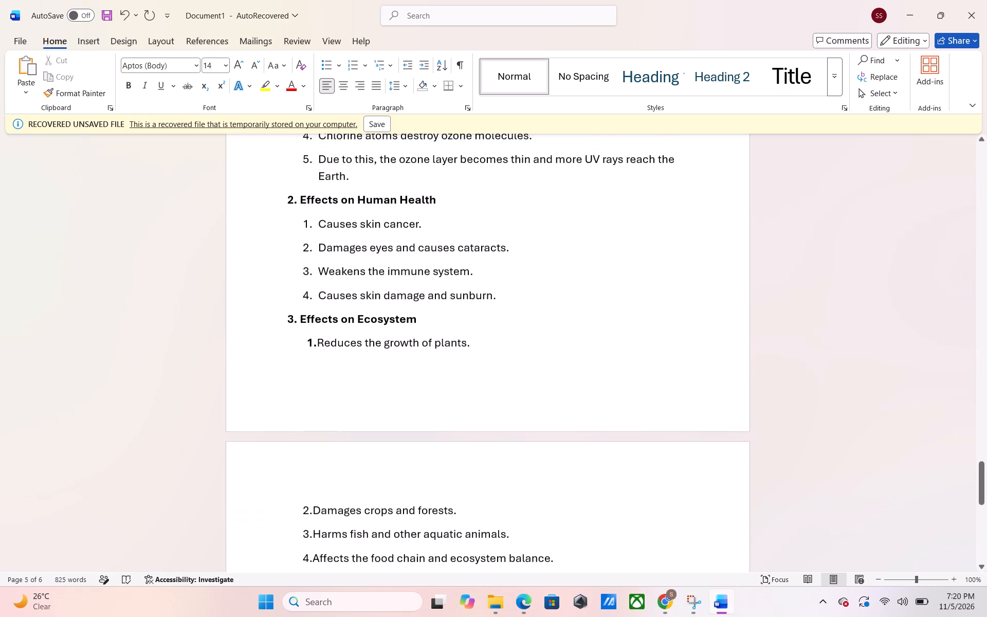
scroll(301, 292, down, 2)
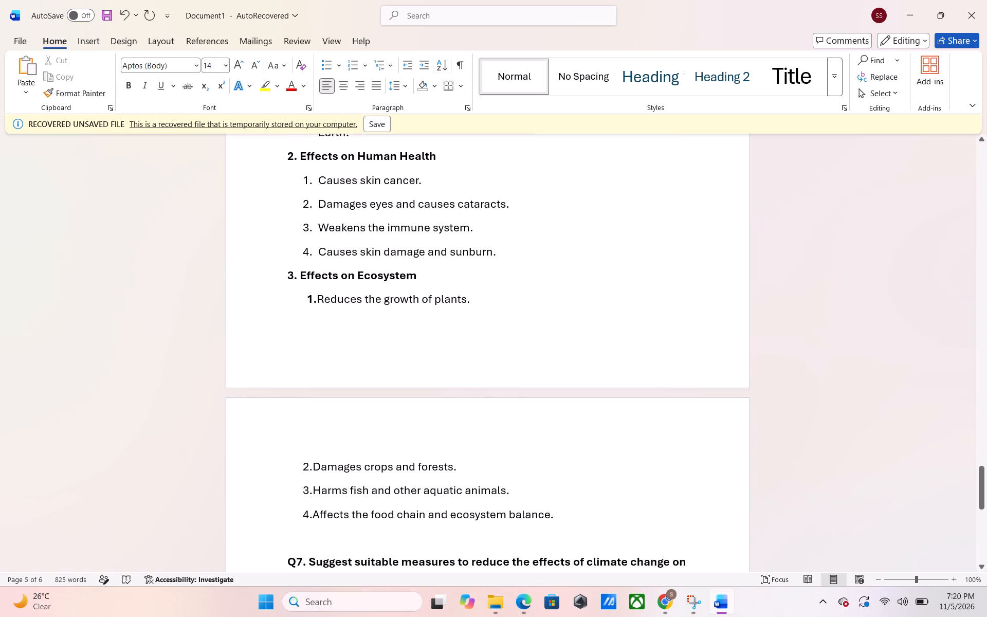
click(356, 370)
click(297, 469)
key(Return)
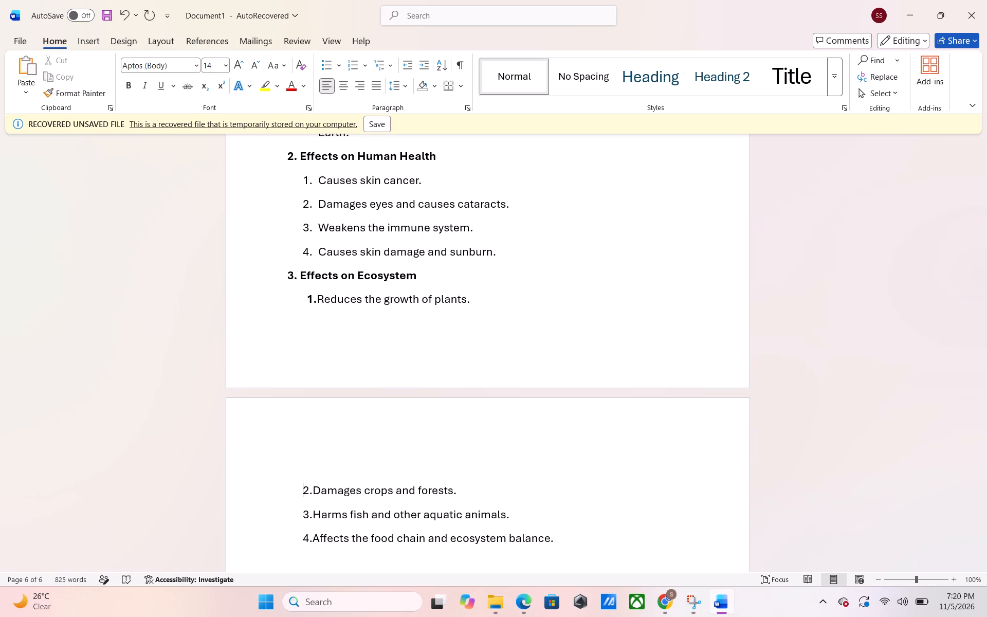
key(BackSpace)
key(BackSpace)
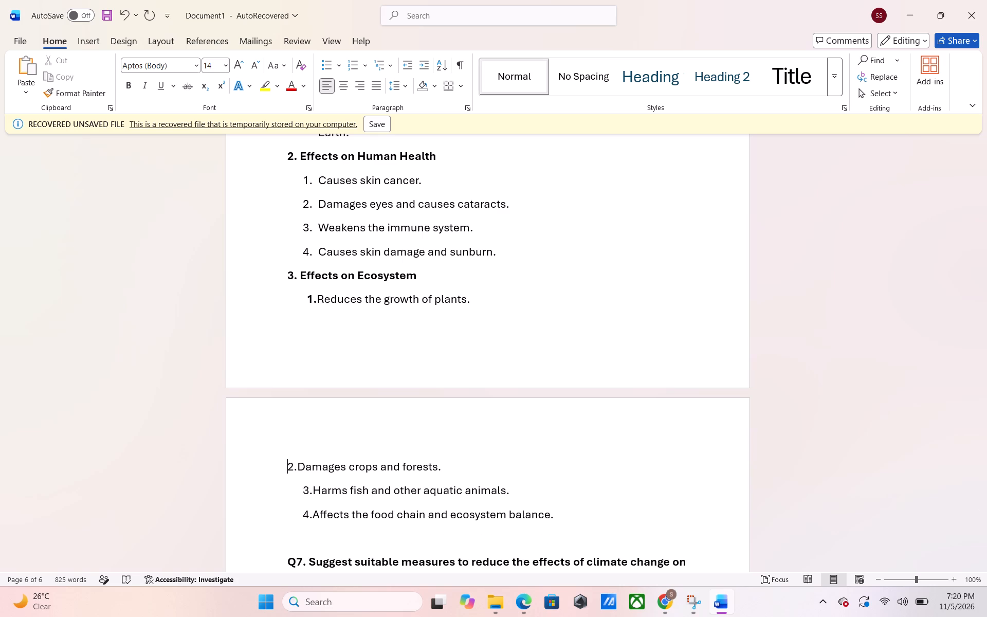
key(space)
key(space)
key(space)
key(space)
key(space)
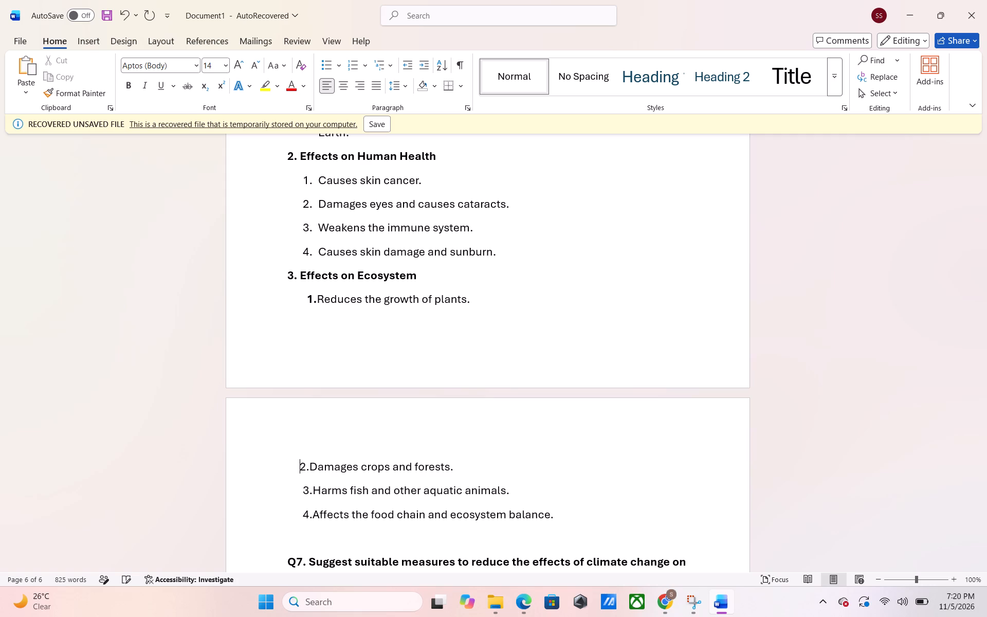
key(space)
Insert a blank line between the title "Environmental system QB answers" and the Q1 flood management heading.
scroll(310, 406, up, 3)
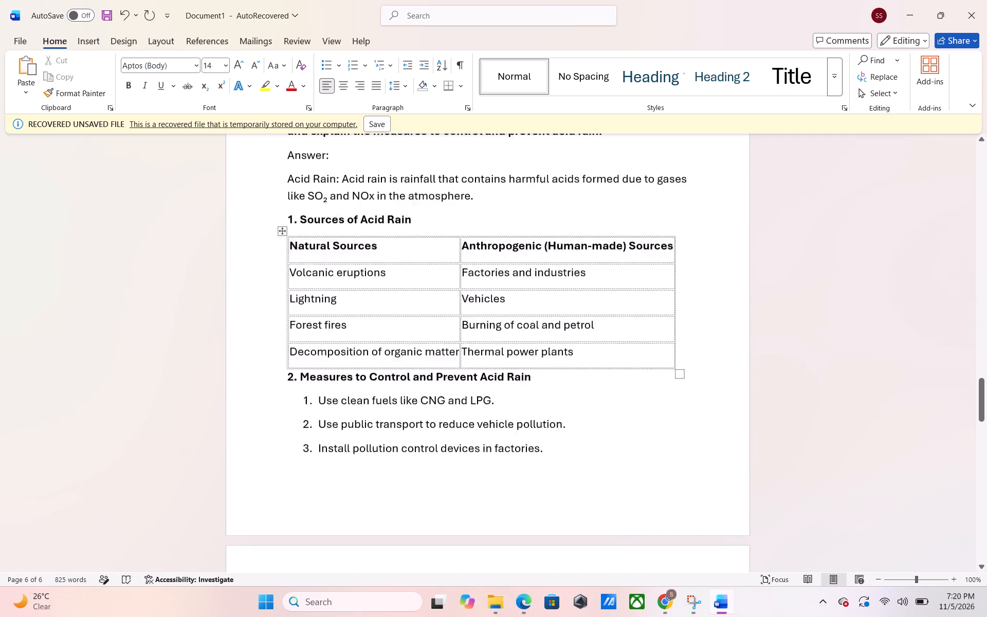
scroll(310, 406, up, 6)
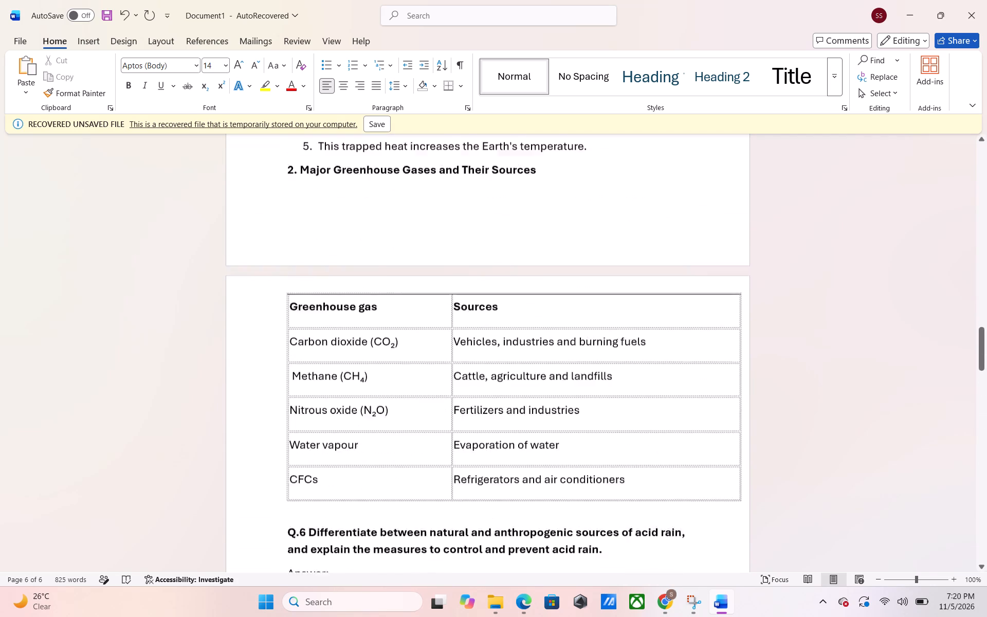
scroll(310, 406, up, 5)
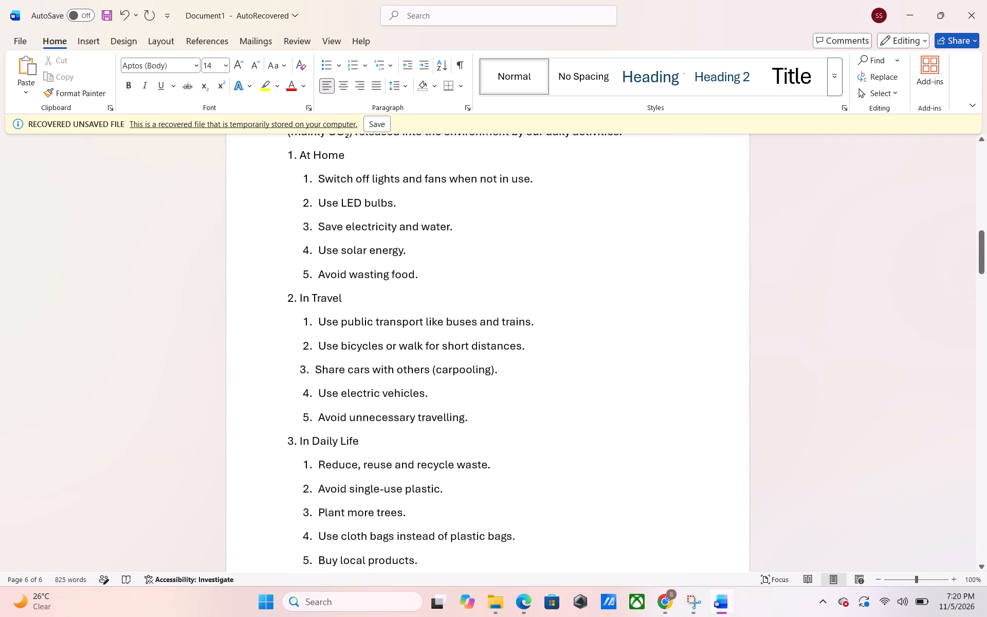
scroll(310, 406, down, 2)
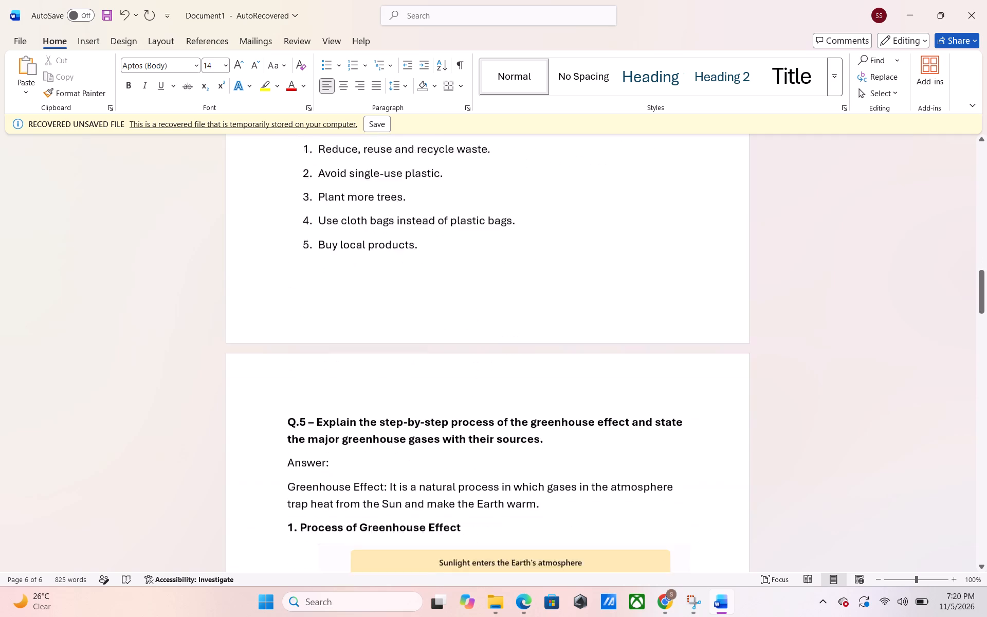
scroll(310, 406, down, 1)
scroll(310, 406, up, 4)
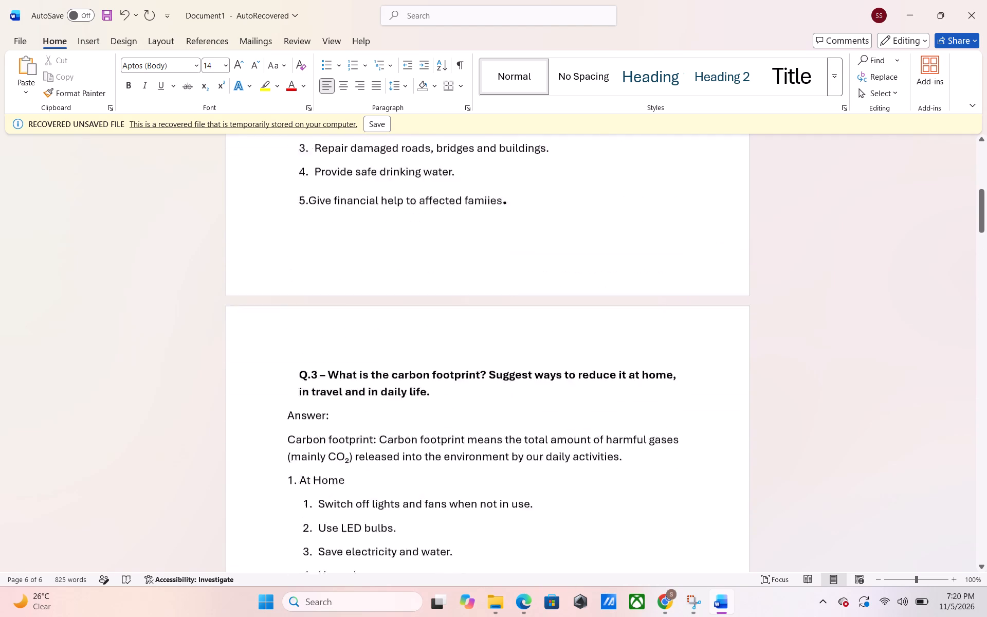
scroll(310, 406, up, 1)
scroll(307, 307, up, 14)
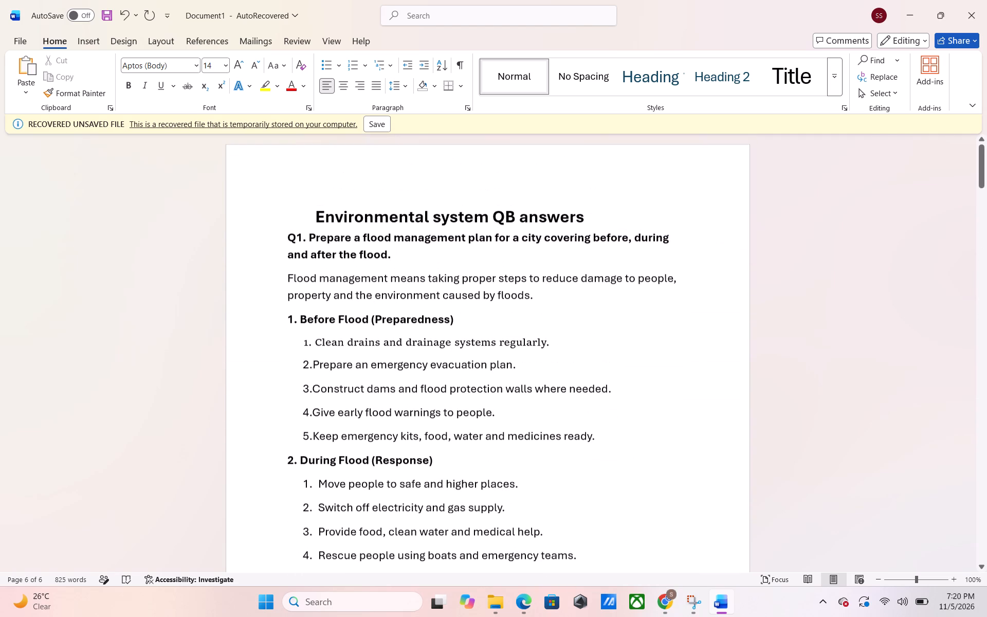
click(283, 234)
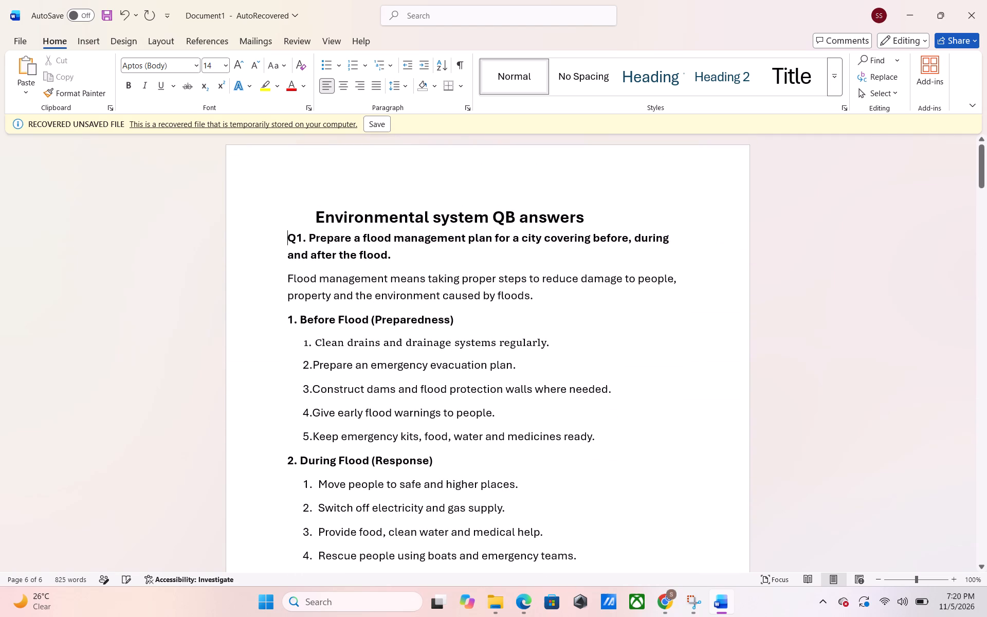
click(589, 218)
key(Return)
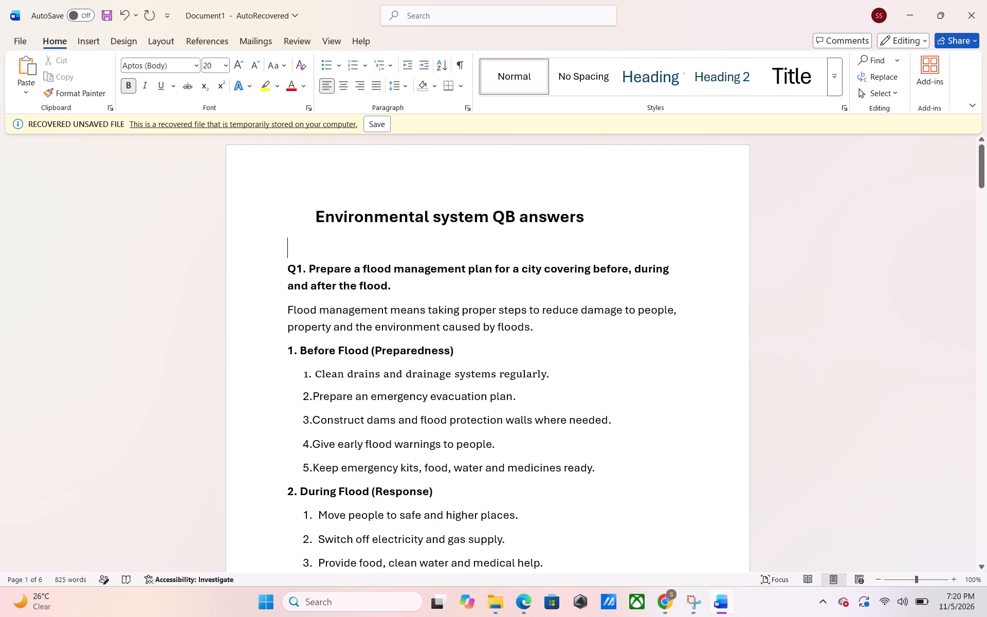
scroll(734, 334, down, 19)
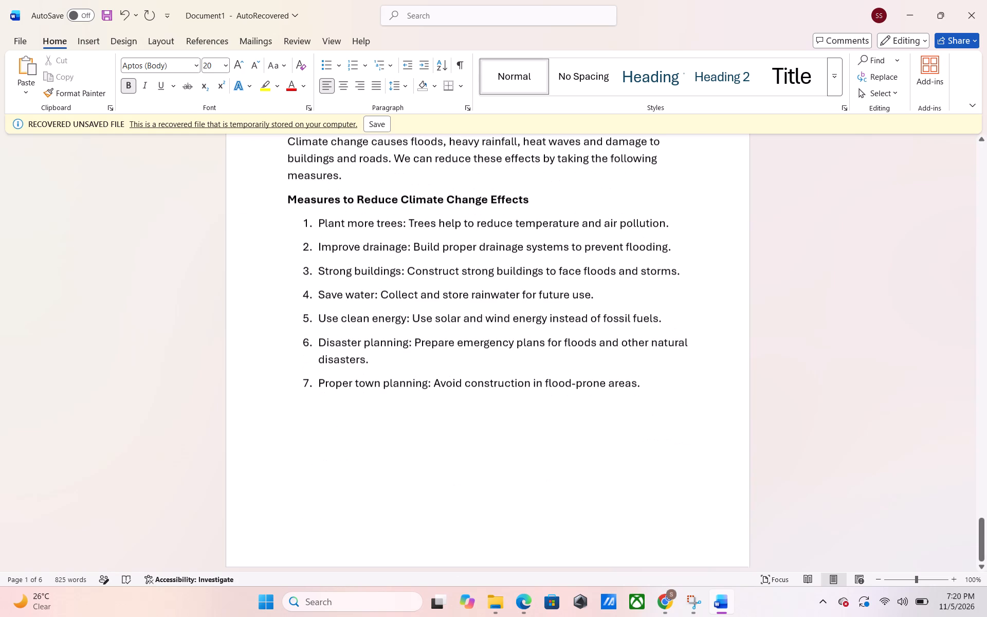
scroll(732, 277, down, 1)
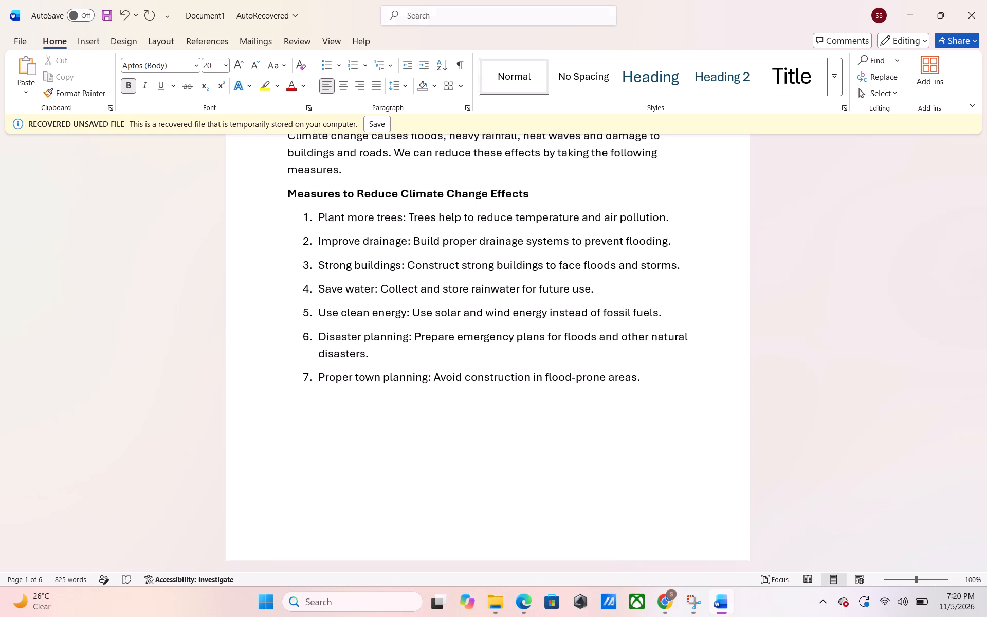
scroll(427, 330, up, 2)
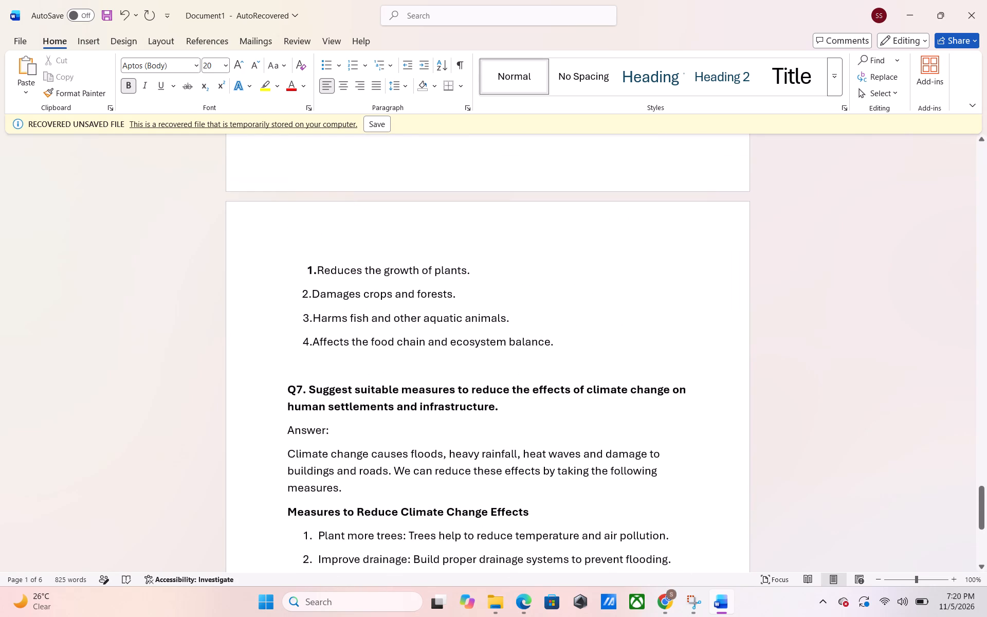
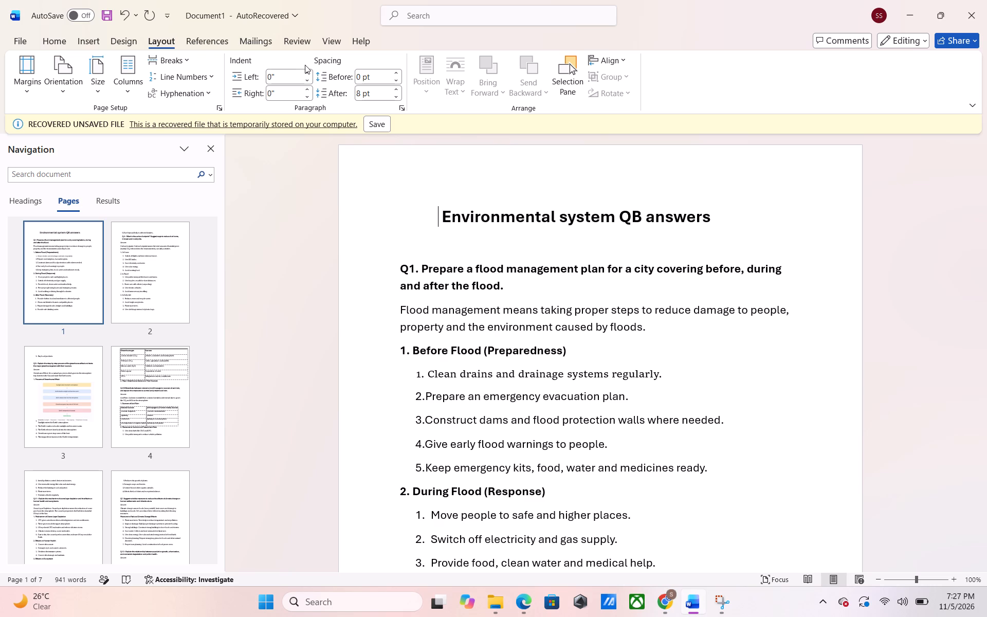
click(394, 96)
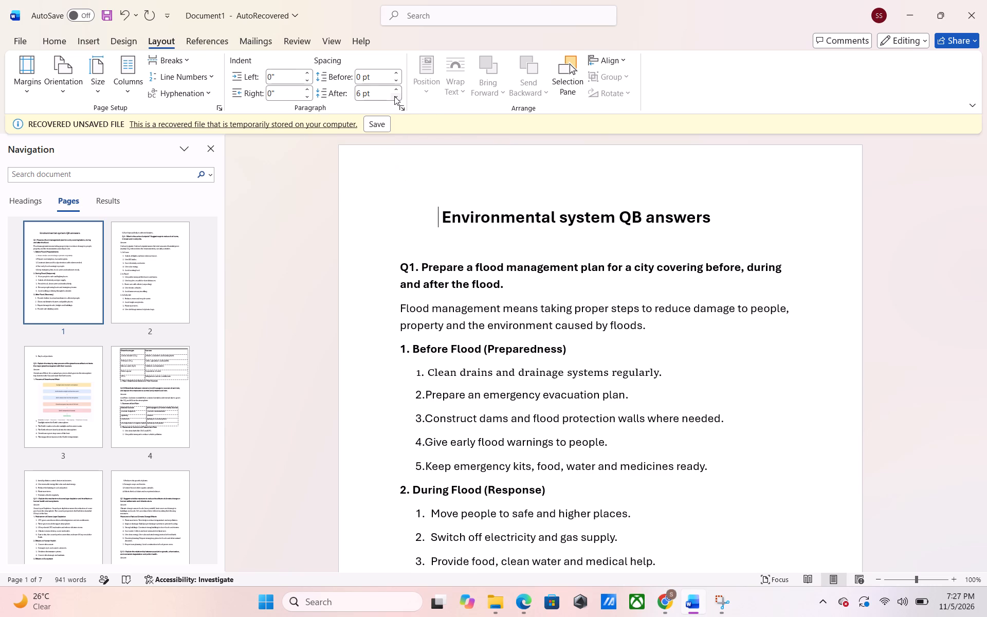
click(396, 89)
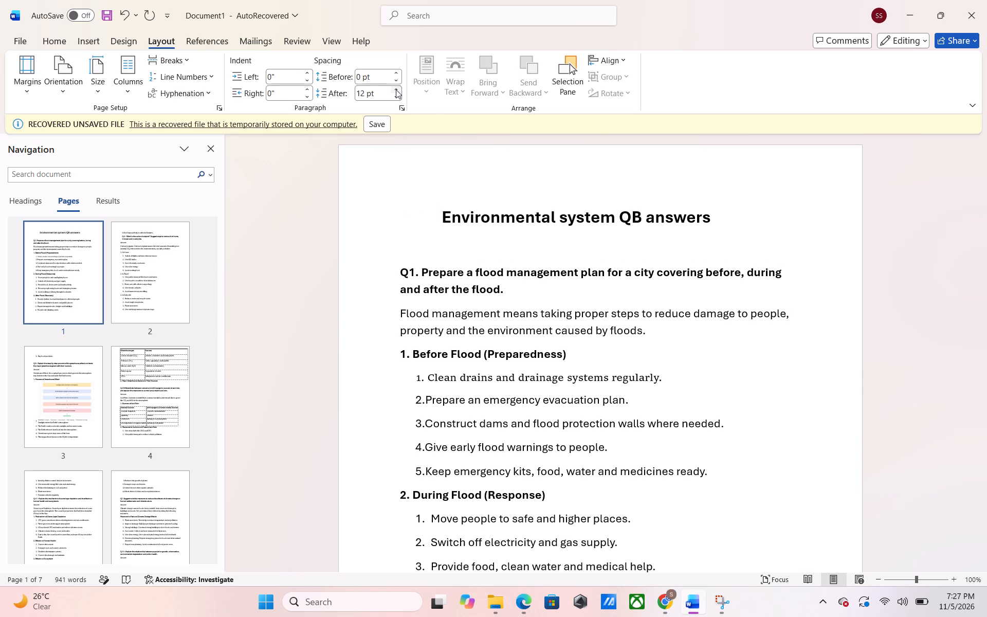
click(399, 97)
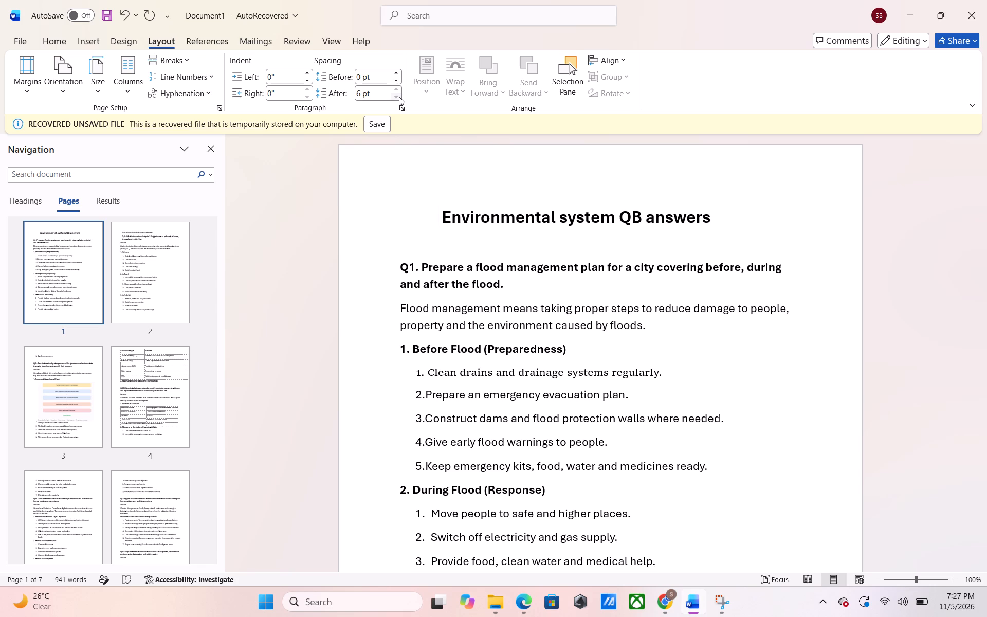
click(399, 97)
click(399, 97)
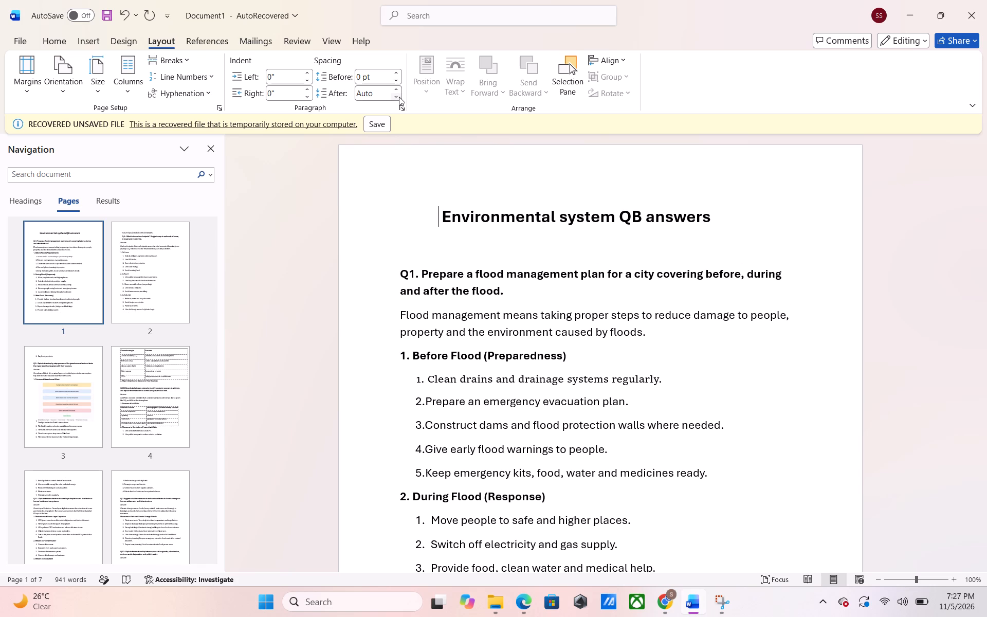
click(399, 97)
click(398, 91)
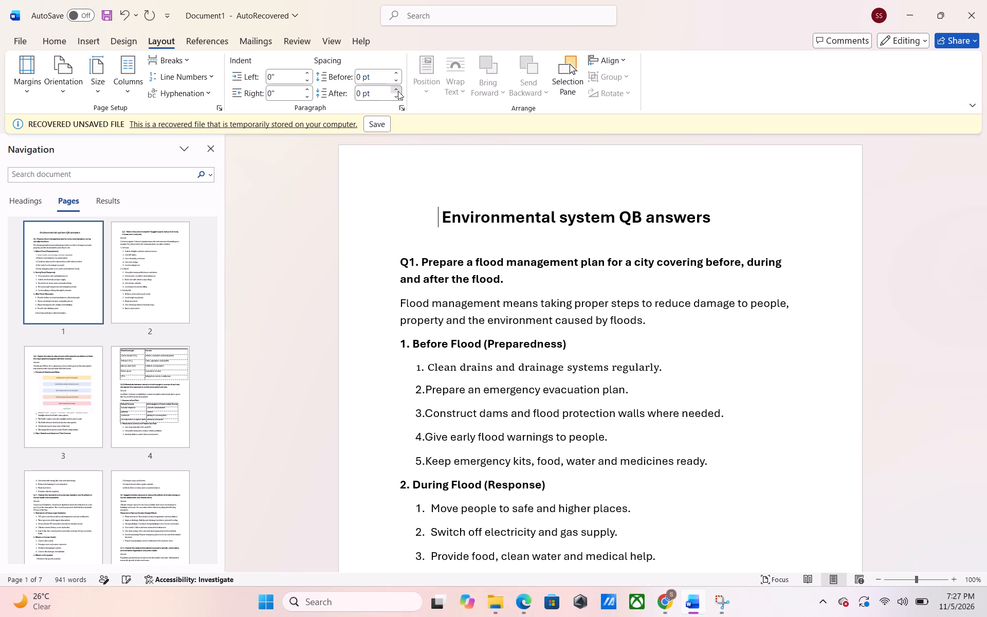
click(398, 91)
click(398, 91)
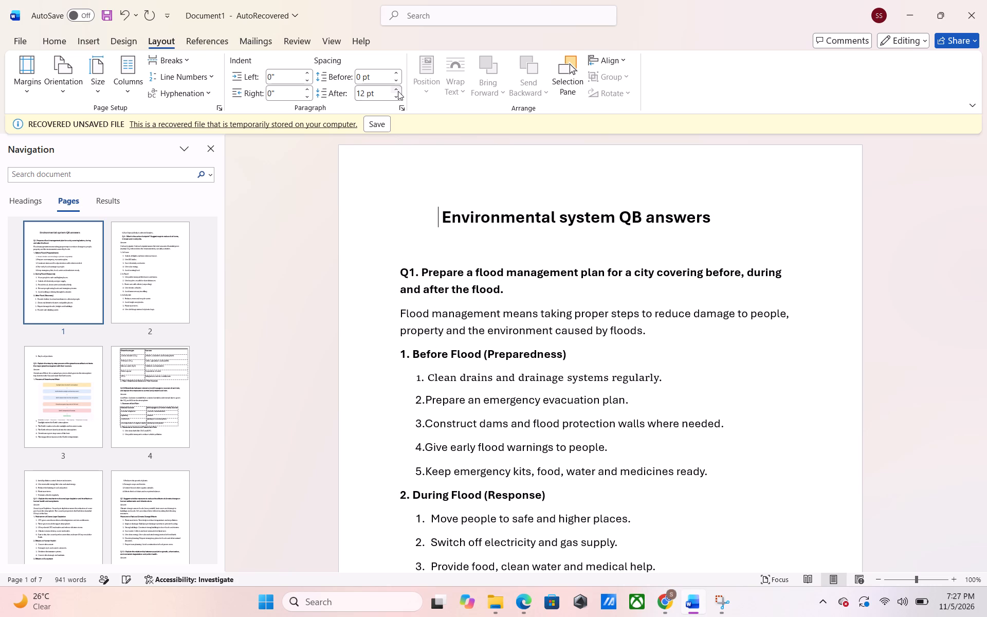
click(398, 91)
click(398, 91)
click(398, 91)
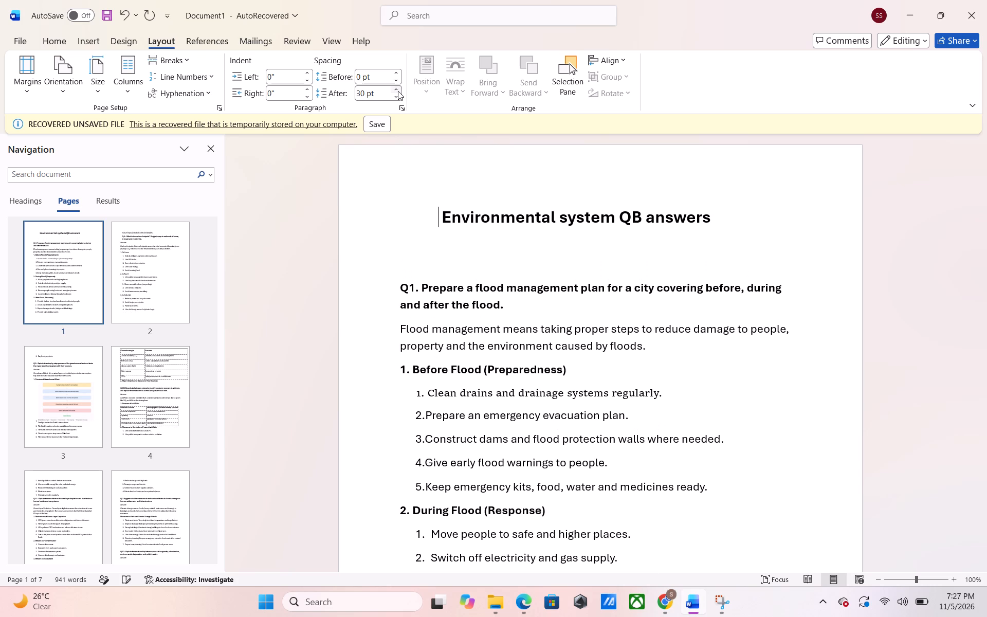
click(398, 91)
triple_click(397, 96)
triple_click(397, 96)
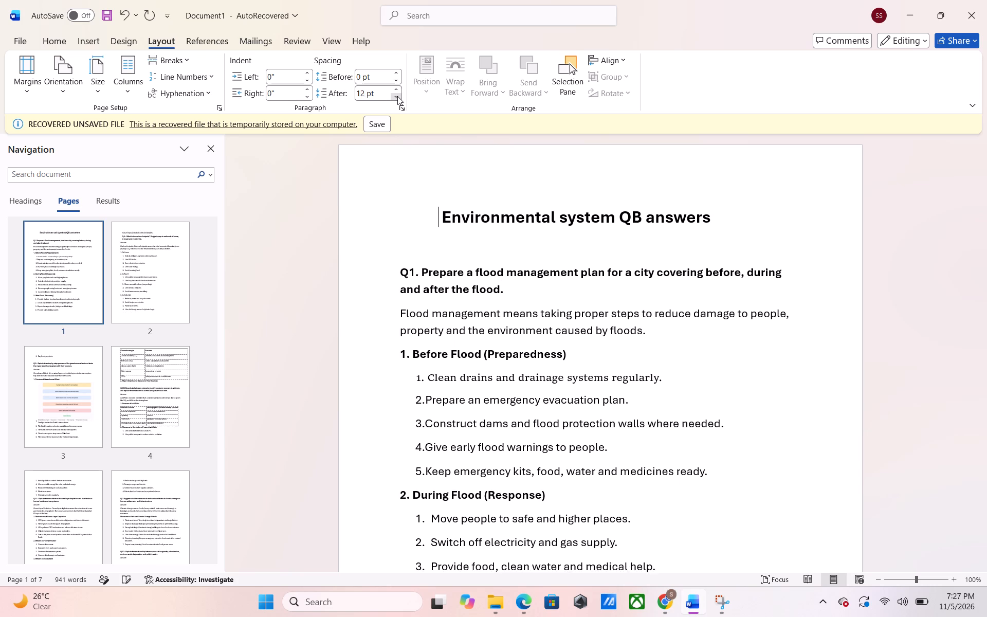
double_click(397, 96)
click(397, 96)
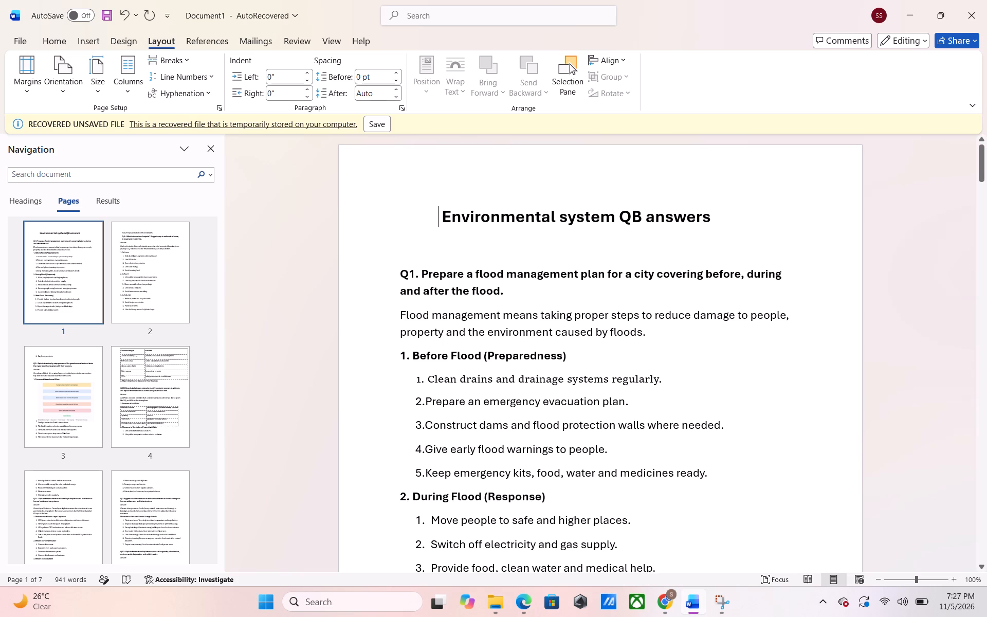
Set the paragraph spacing after the Q1 flood management plan question heading to 0 pt.
click(456, 301)
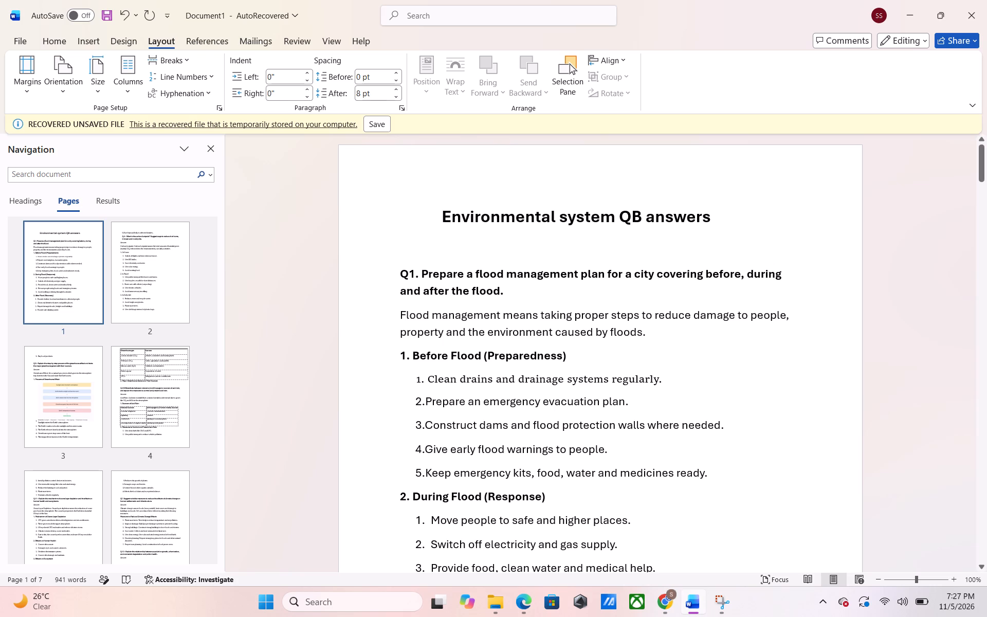
click(511, 292)
click(397, 90)
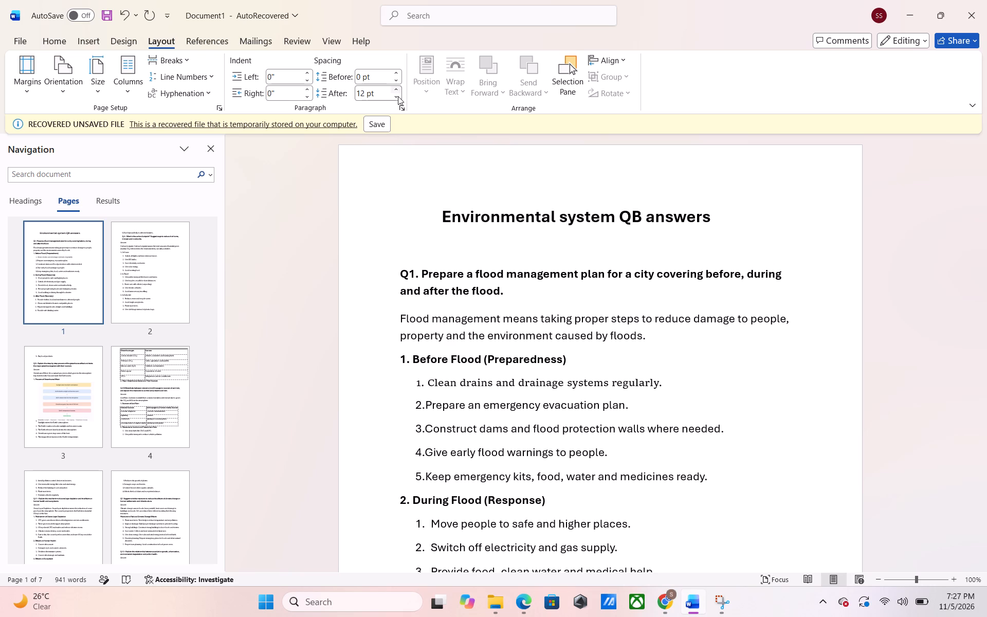
click(398, 97)
click(398, 97)
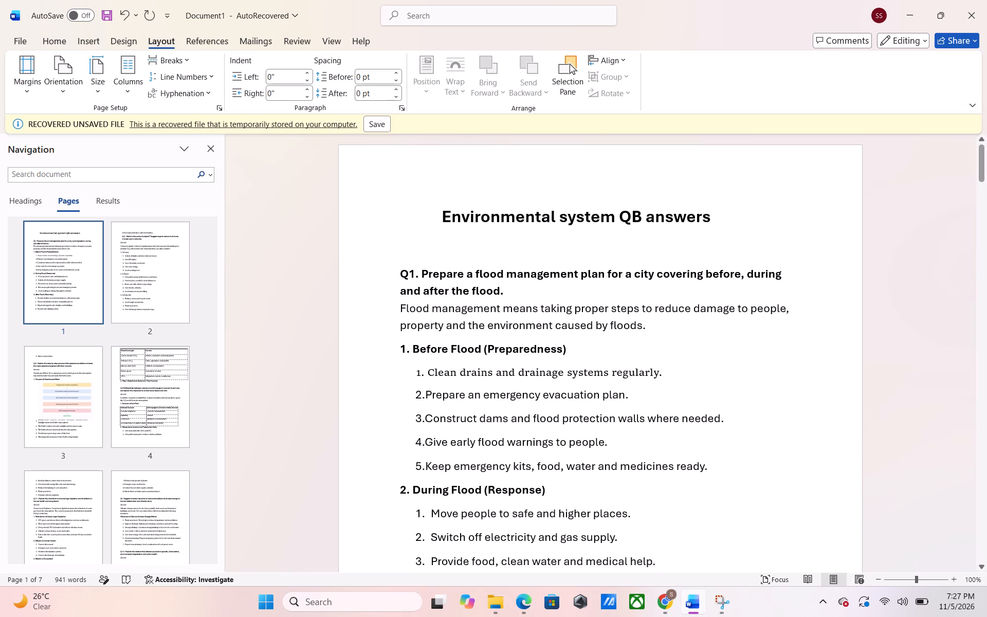
Set the spacing after the introductory paragraph on what flood management means to 0 pt.
click(554, 340)
click(652, 328)
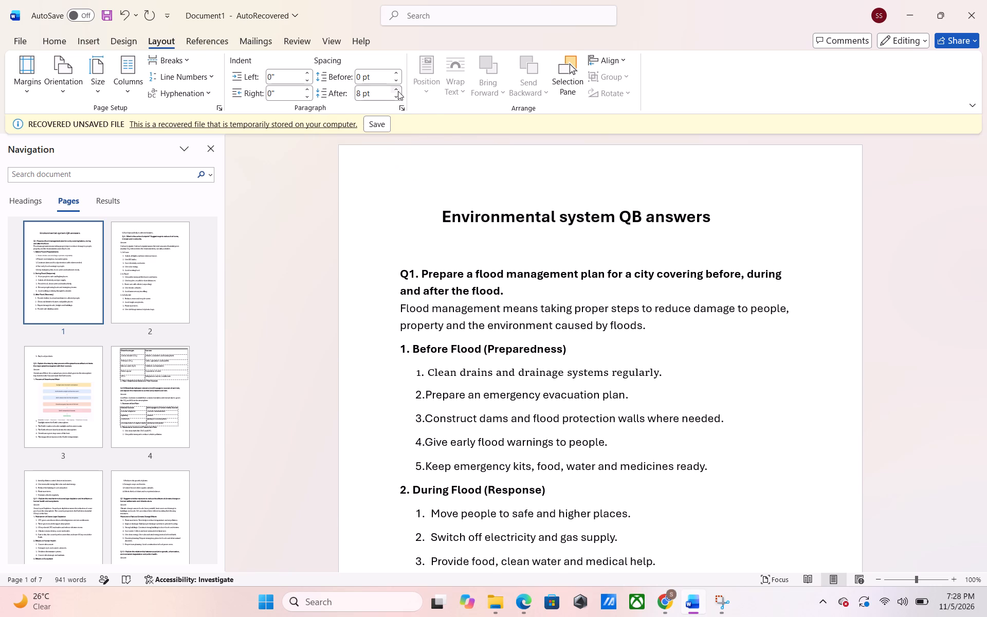
click(398, 91)
click(398, 99)
click(398, 99)
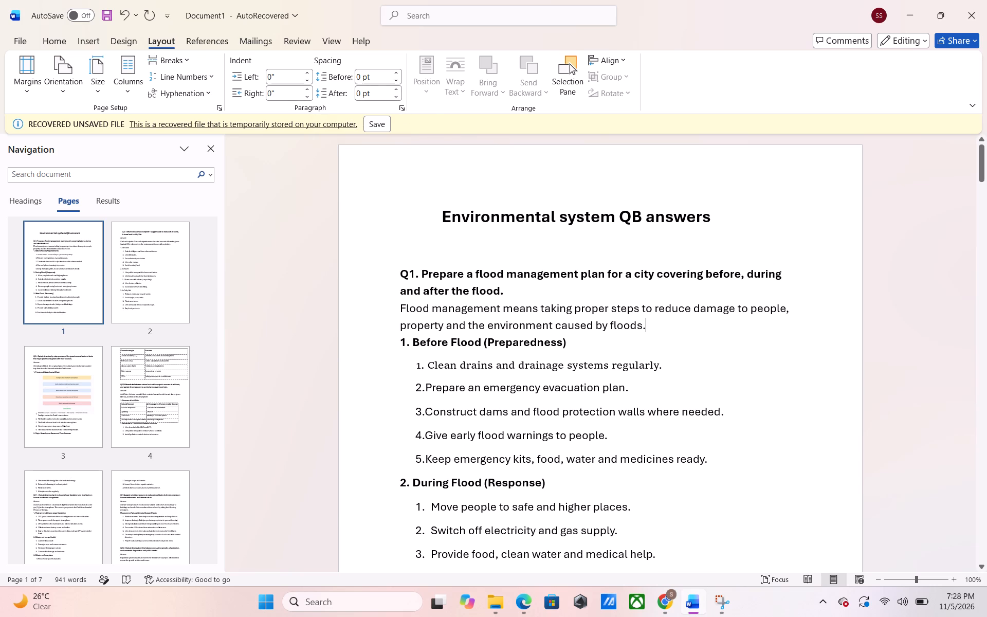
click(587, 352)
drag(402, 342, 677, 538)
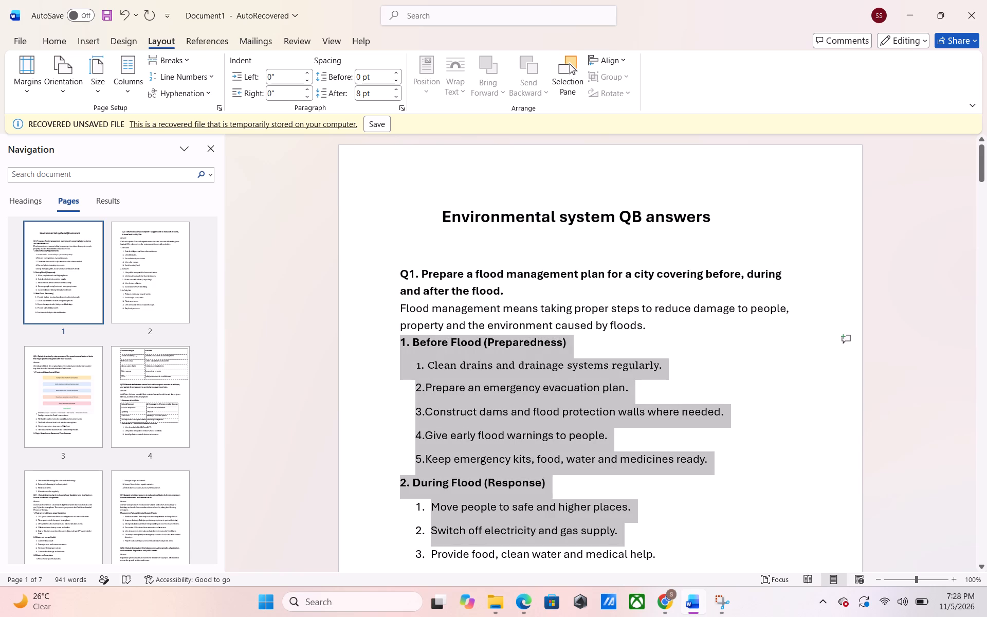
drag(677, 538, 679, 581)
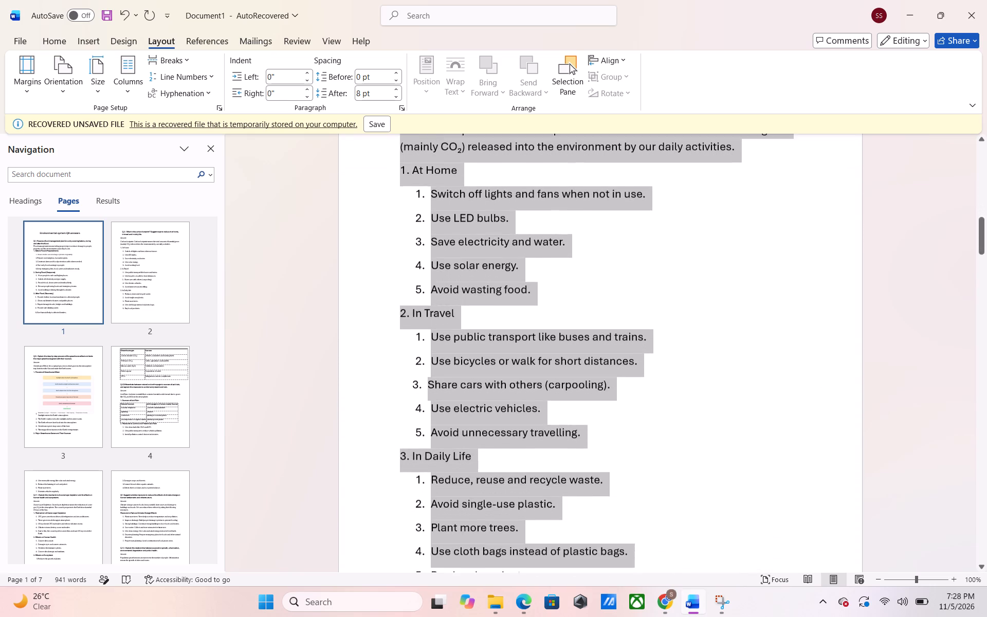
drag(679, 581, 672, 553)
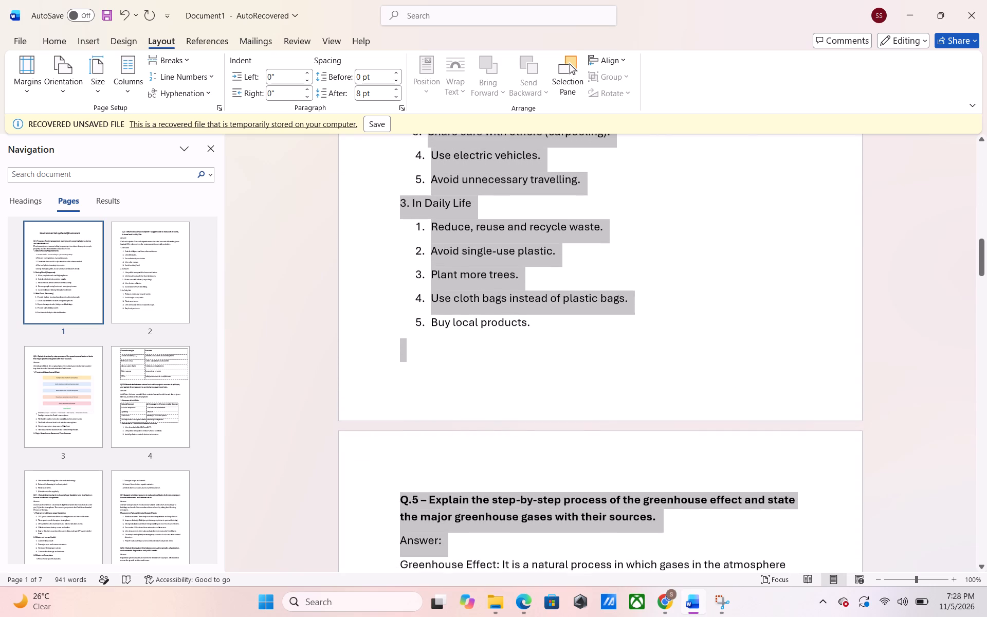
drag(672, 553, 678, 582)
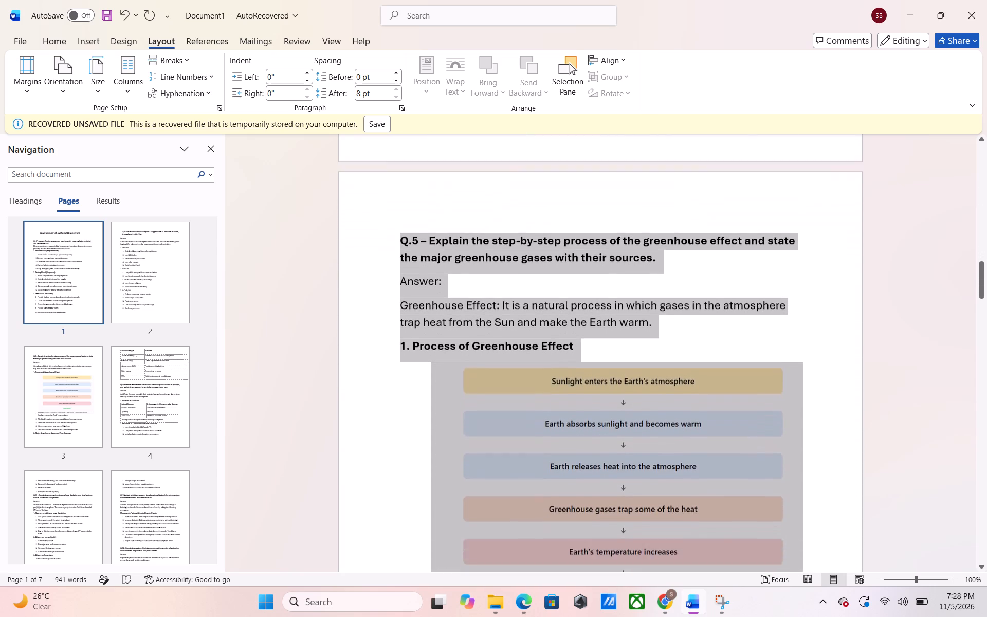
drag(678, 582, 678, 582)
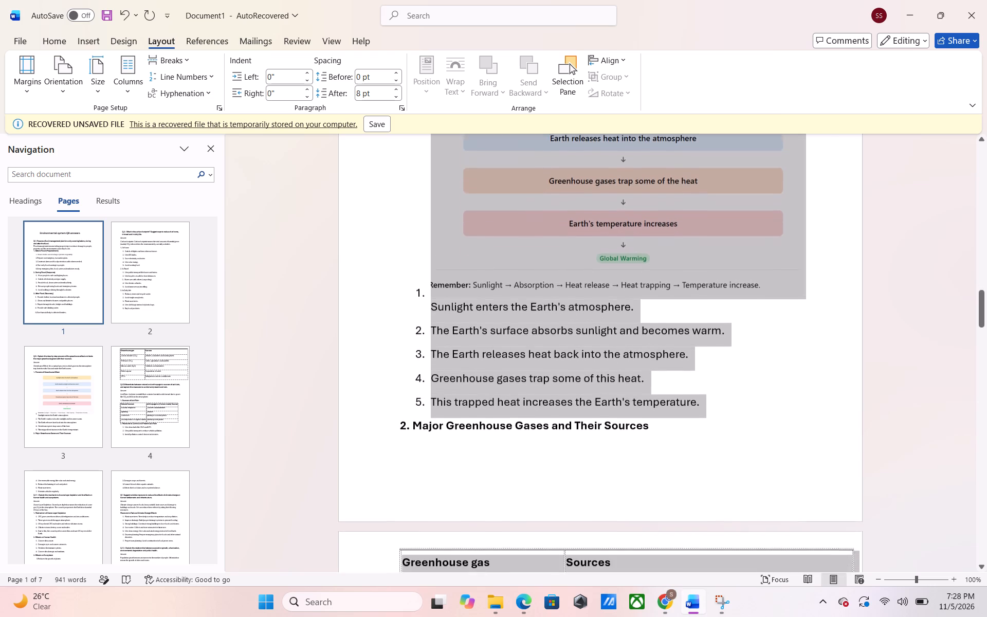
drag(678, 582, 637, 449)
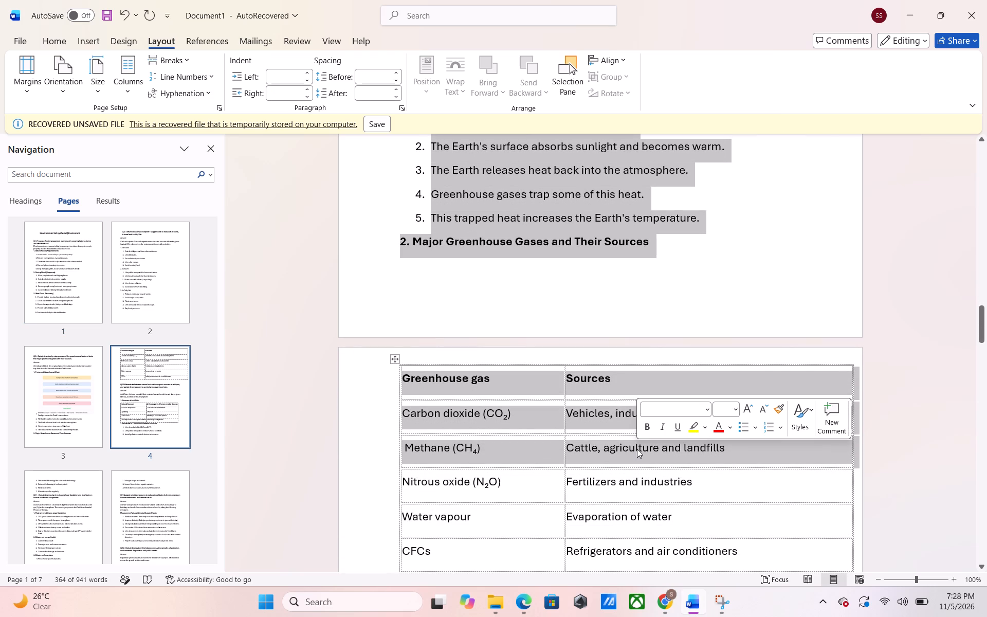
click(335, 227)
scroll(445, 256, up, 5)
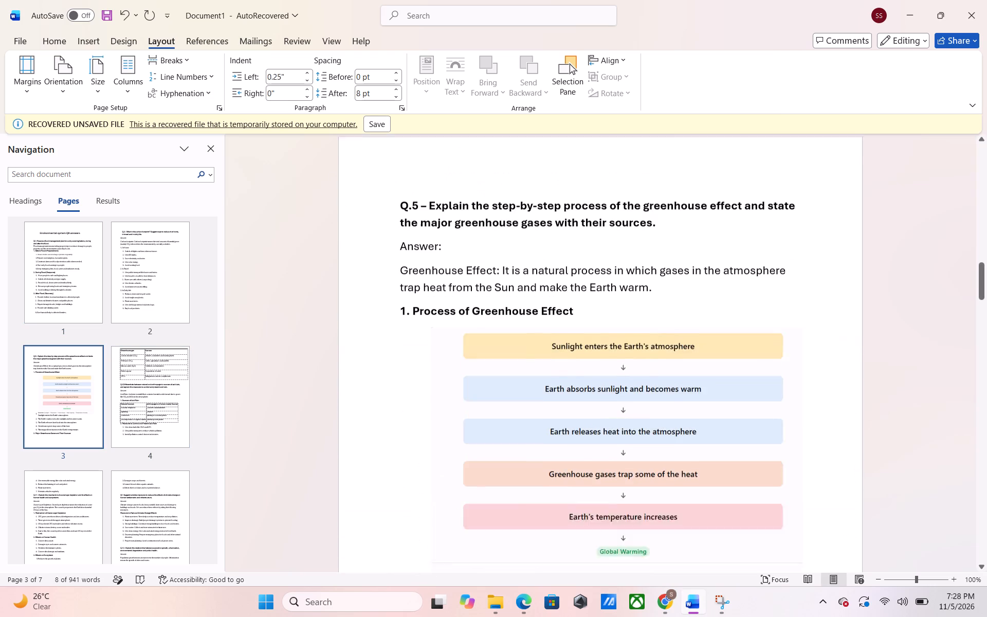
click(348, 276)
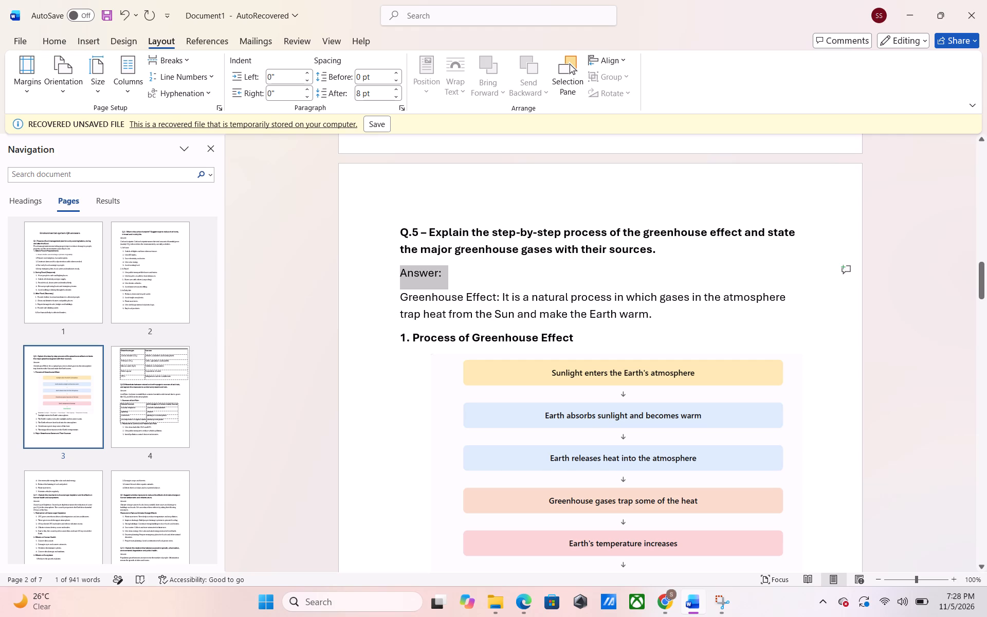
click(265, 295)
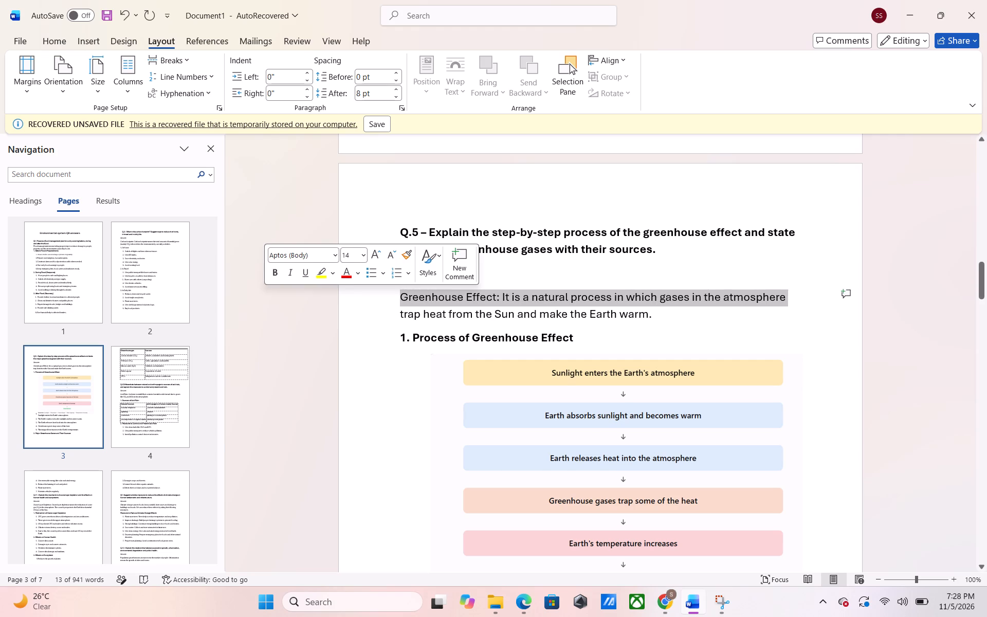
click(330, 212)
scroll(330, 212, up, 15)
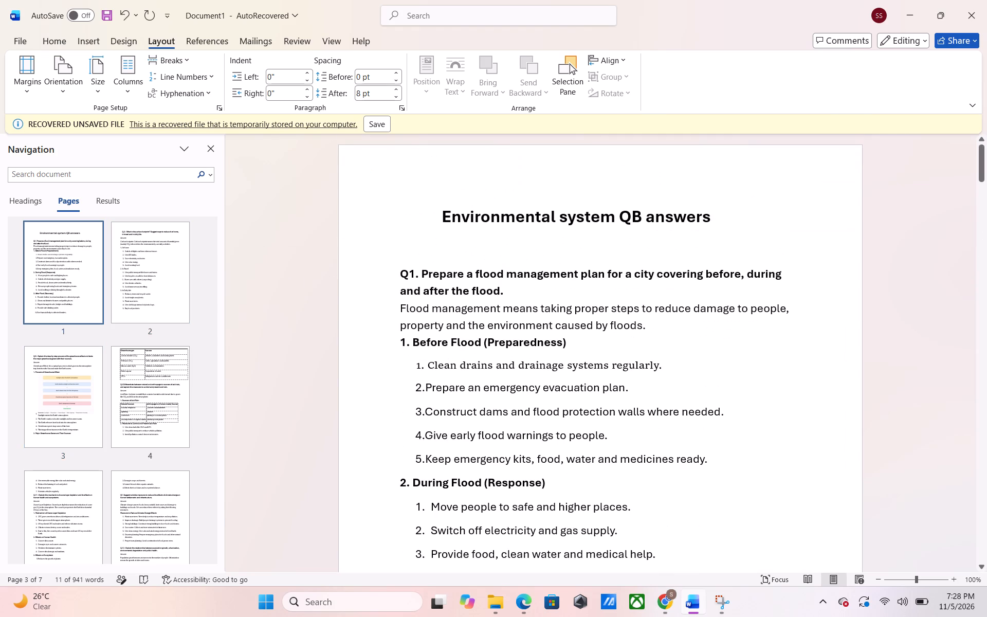
Set the paragraph spacing after the "1. Before Flood (Preparedness)" subheading to 0 pt.
click(576, 346)
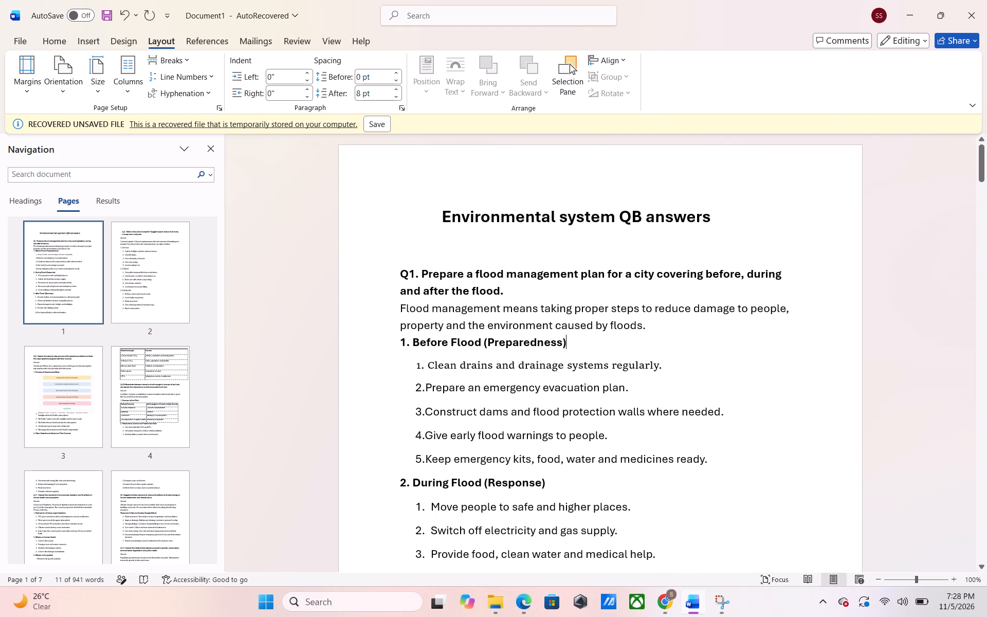
right_click(576, 346)
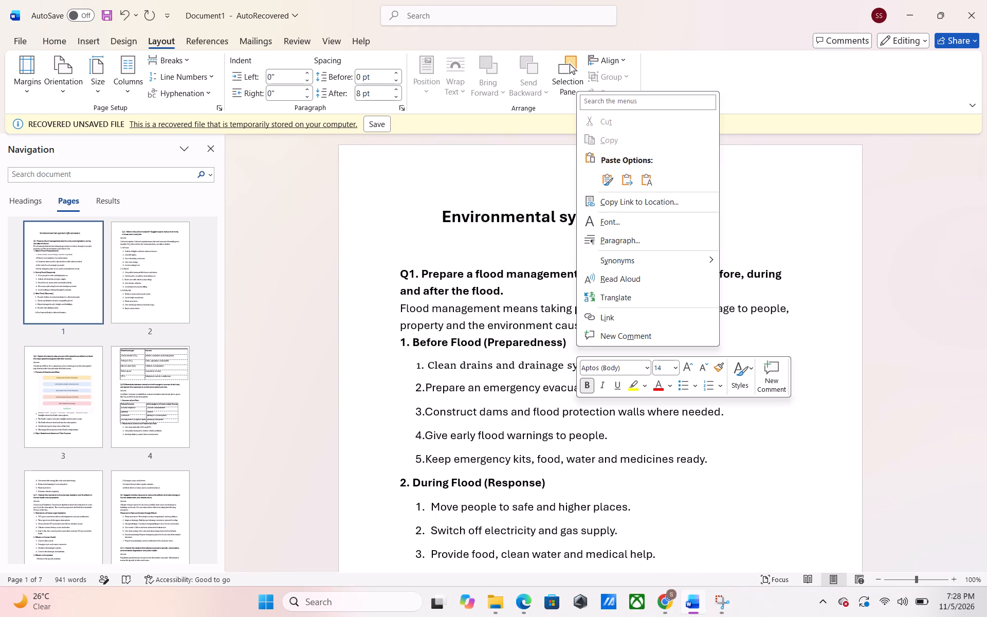
click(696, 388)
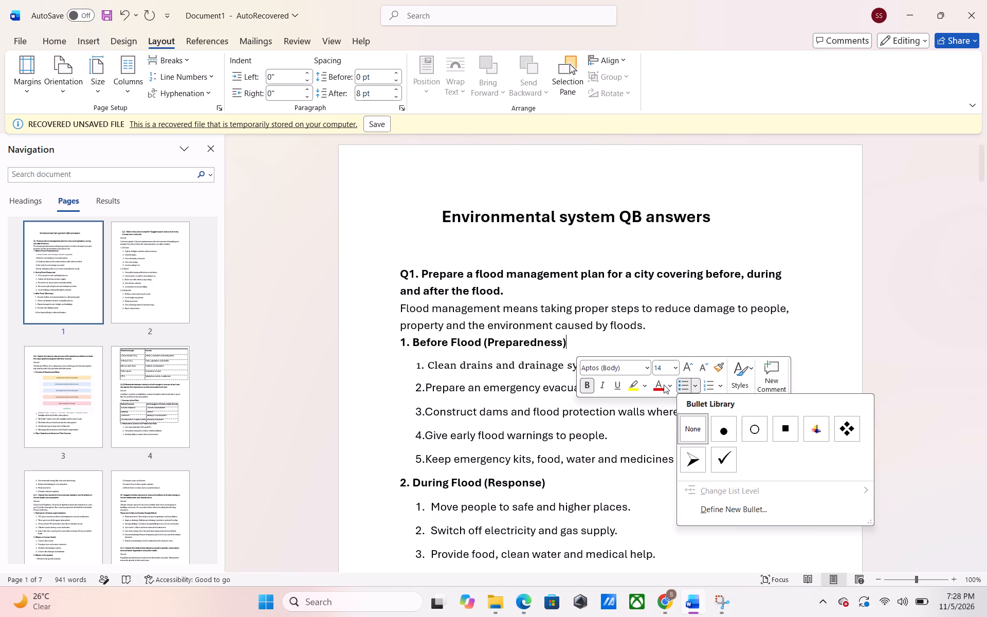
click(341, 385)
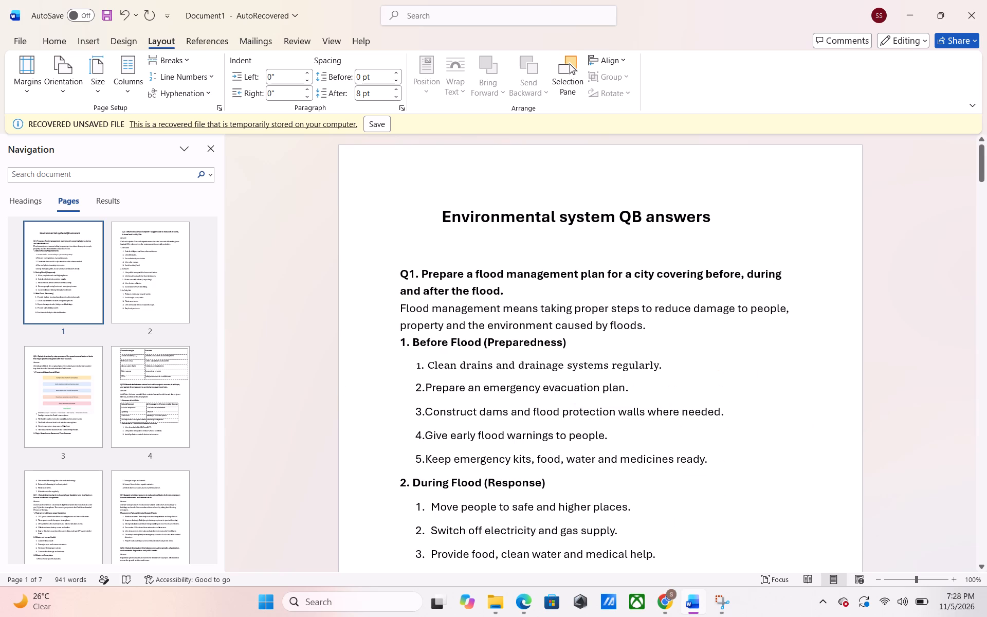
click(395, 96)
click(395, 96)
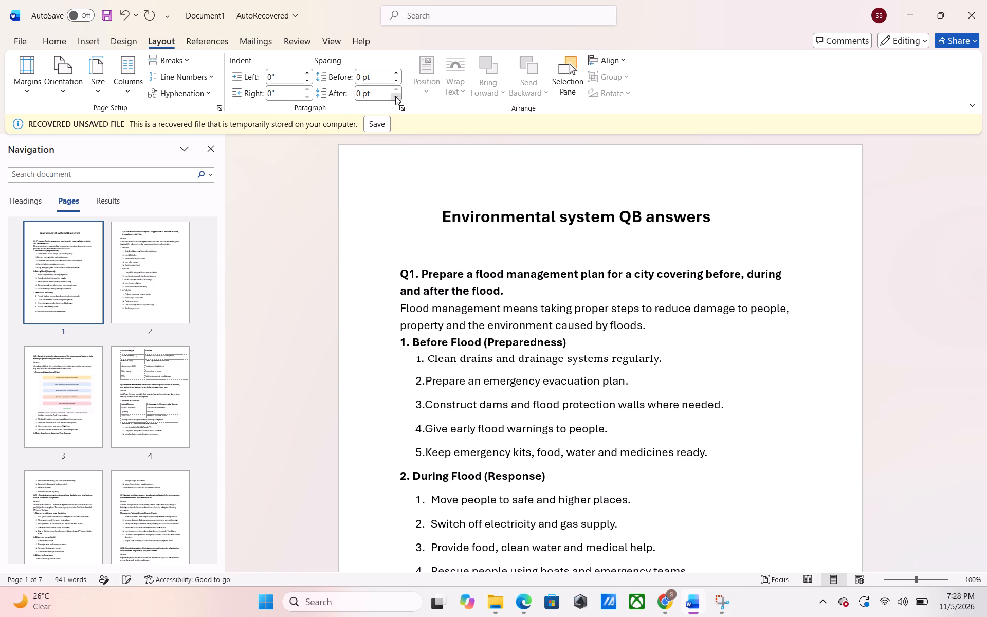
Set the paragraph spacing after the first Before Flood point, "Clean drains and drainage systems regularly.", to 0 pt.
click(661, 360)
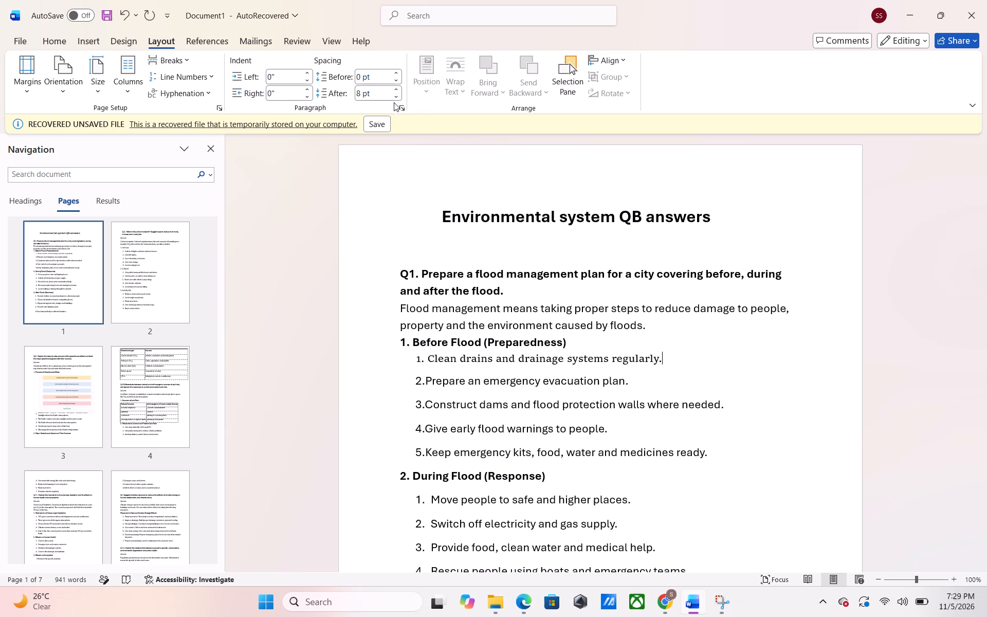
click(391, 97)
click(391, 97)
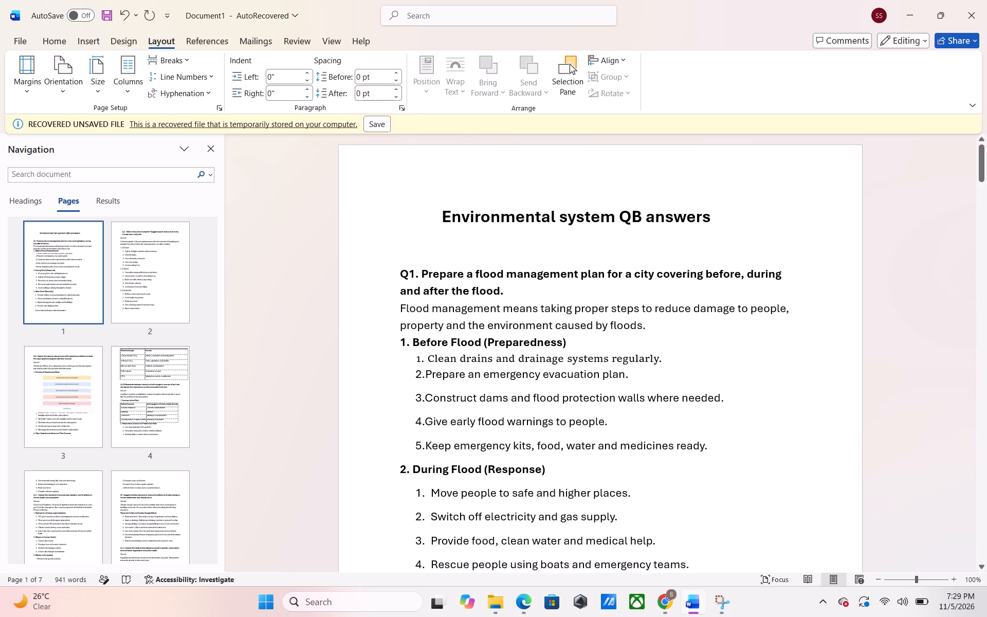
Set the paragraph spacing after points 2 to 5 of the Before Flood list to 0 pt.
drag(416, 374, 482, 382)
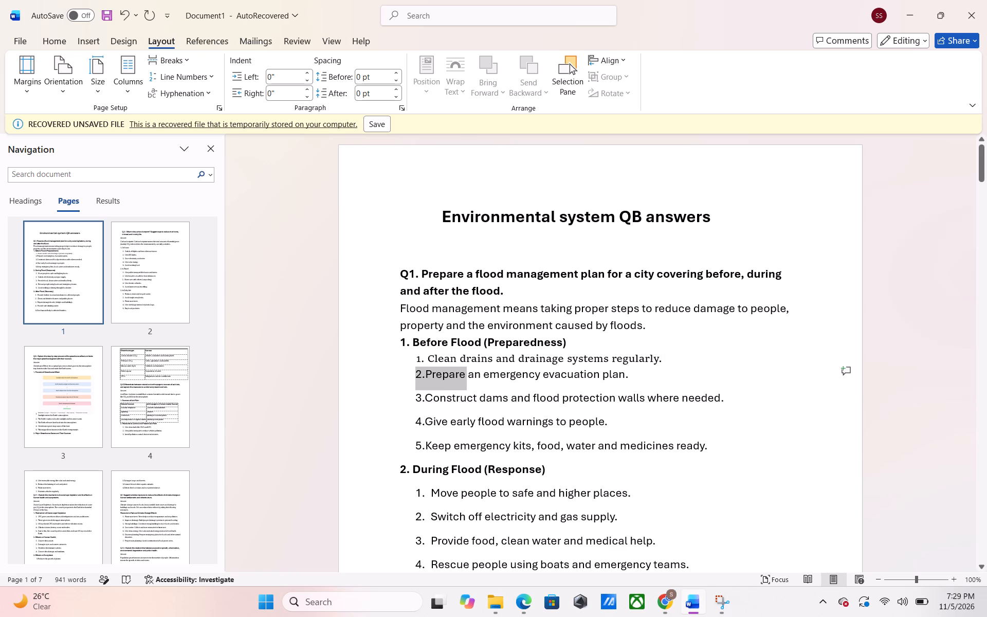
drag(482, 382, 649, 444)
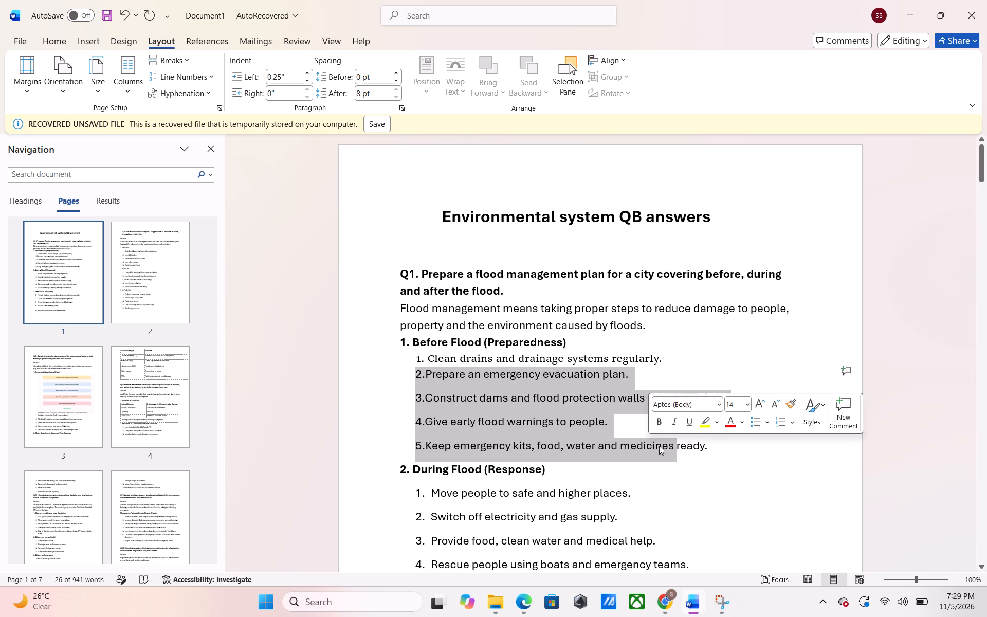
click(694, 460)
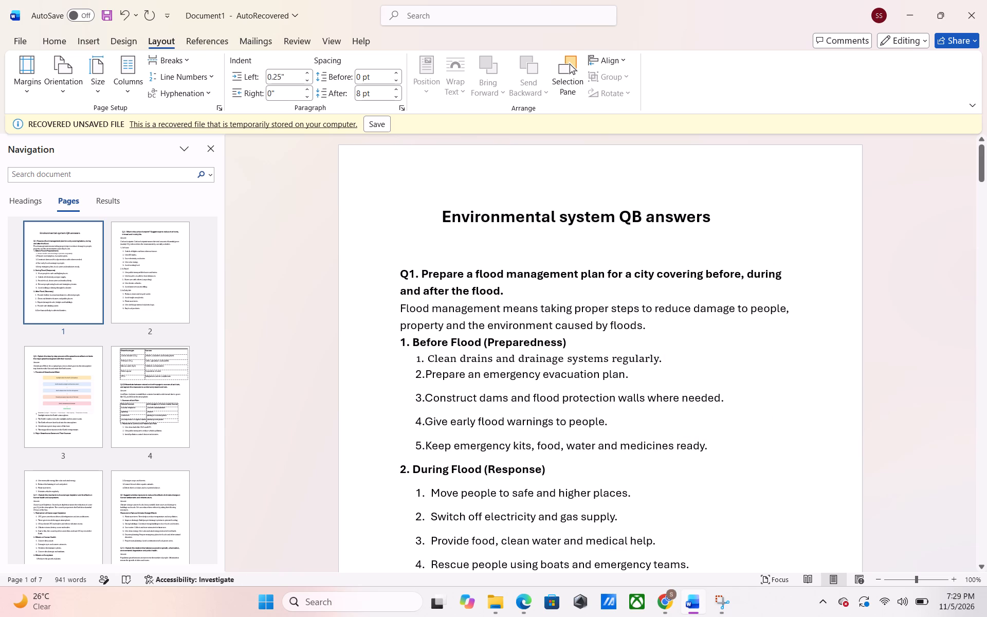
drag(418, 371, 445, 373)
drag(445, 373, 710, 456)
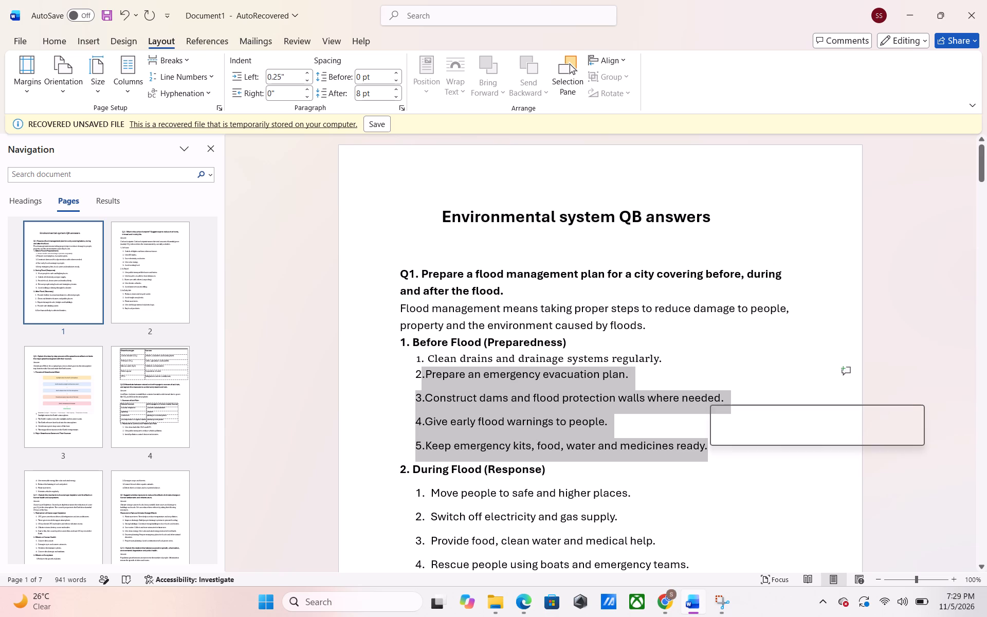
click(395, 98)
click(395, 98)
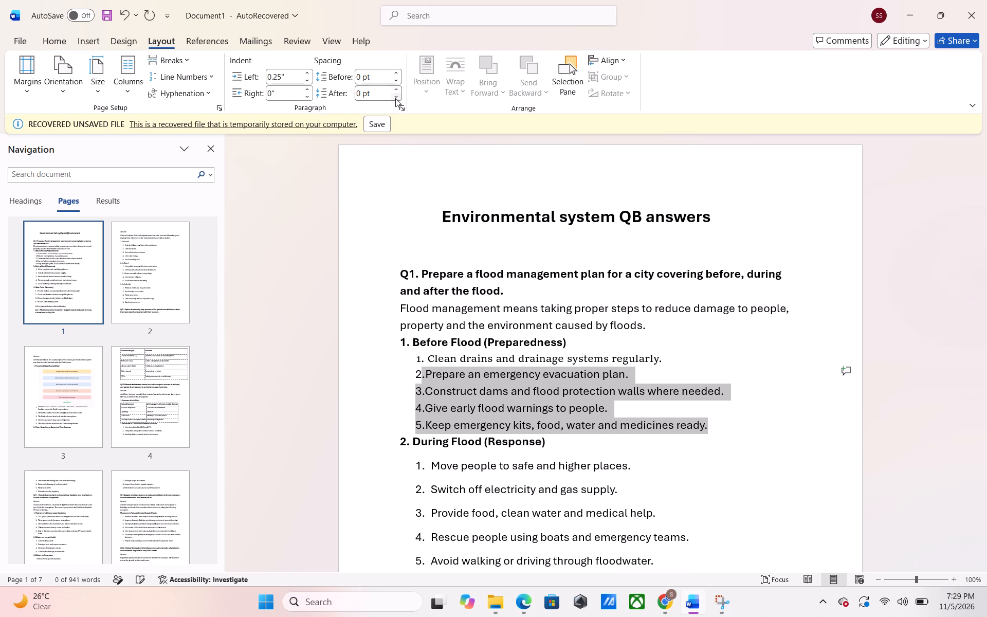
click(319, 237)
click(338, 356)
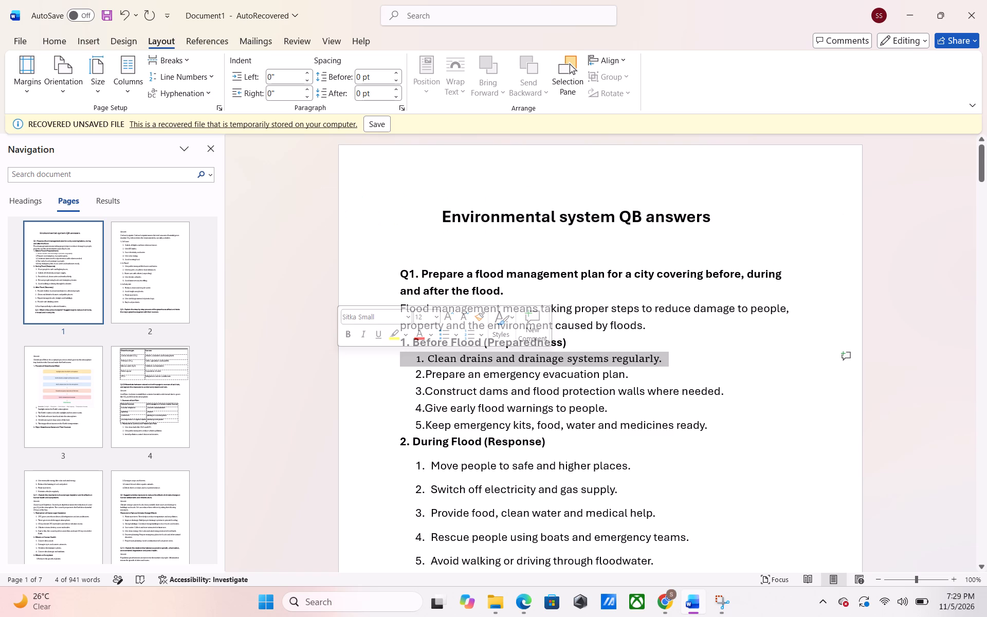
Set the paragraph spacing after the "2. During Flood (Response)" subheading and its five points to 0 pt.
scroll(382, 453, down, 2)
click(315, 369)
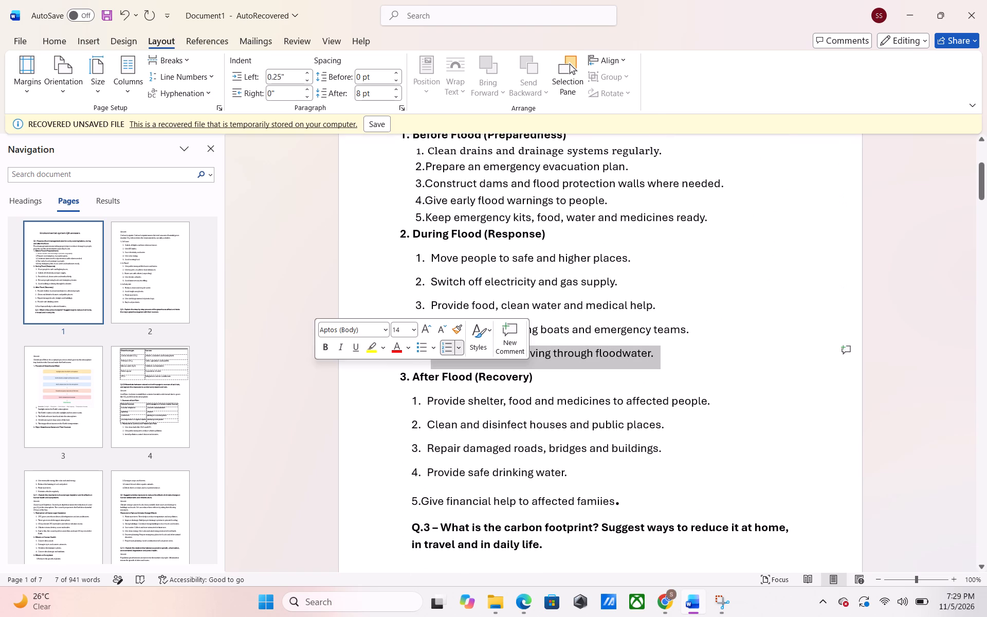
drag(398, 234, 479, 247)
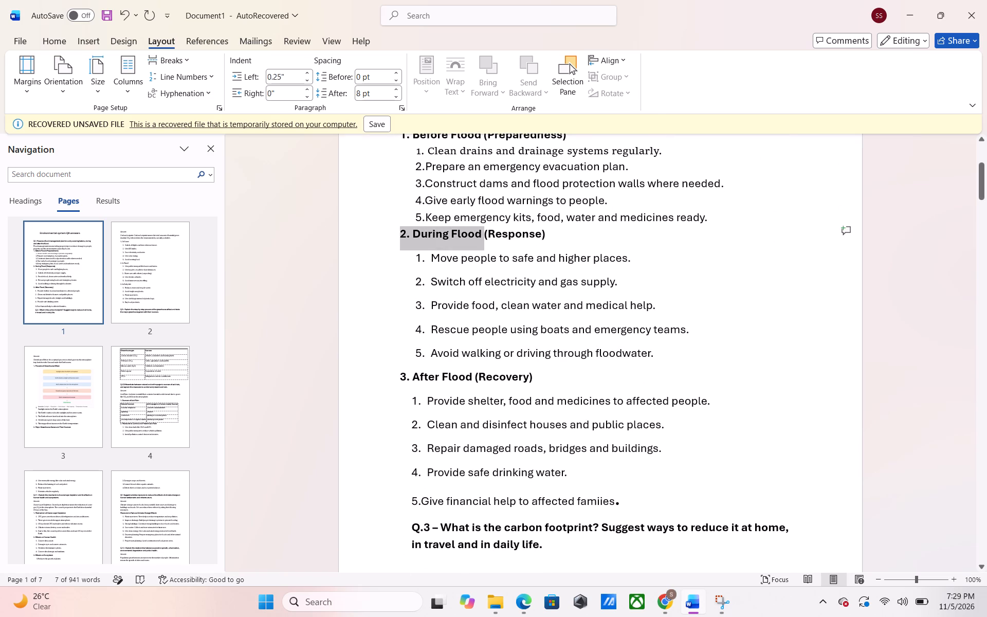
drag(479, 247, 636, 356)
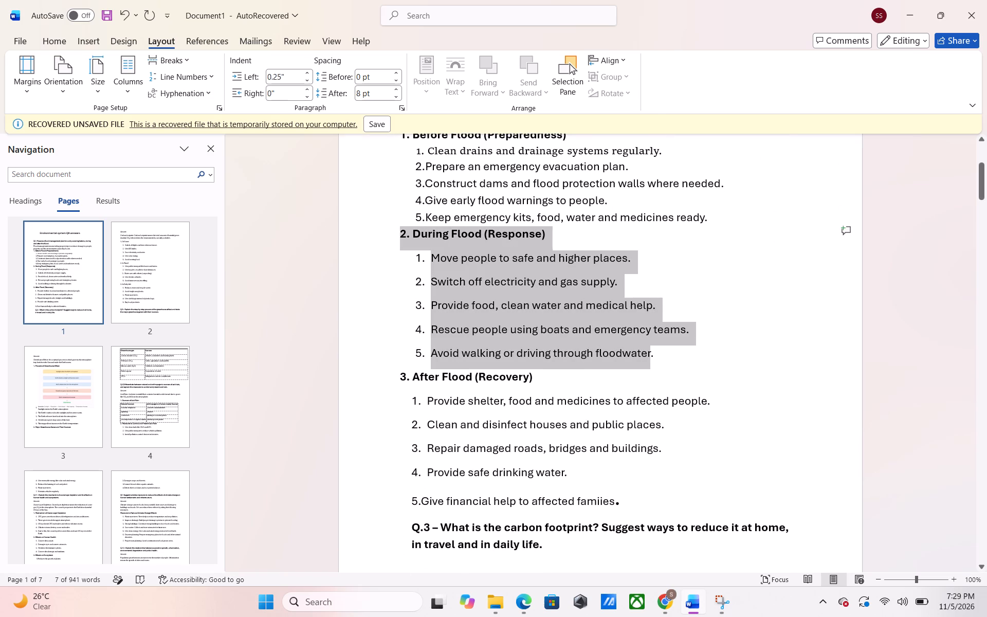
drag(636, 356, 634, 354)
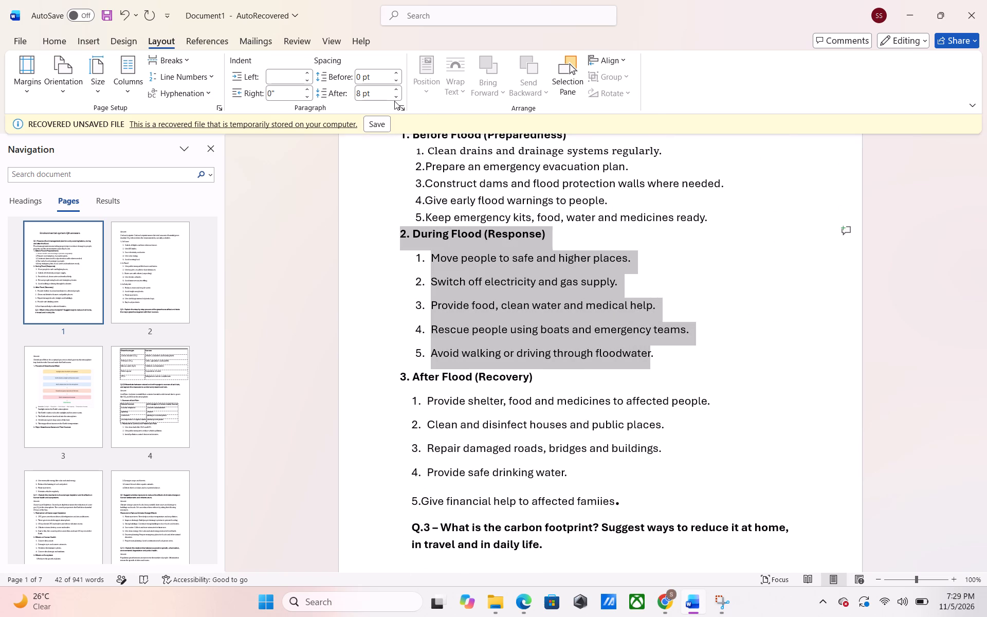
click(396, 98)
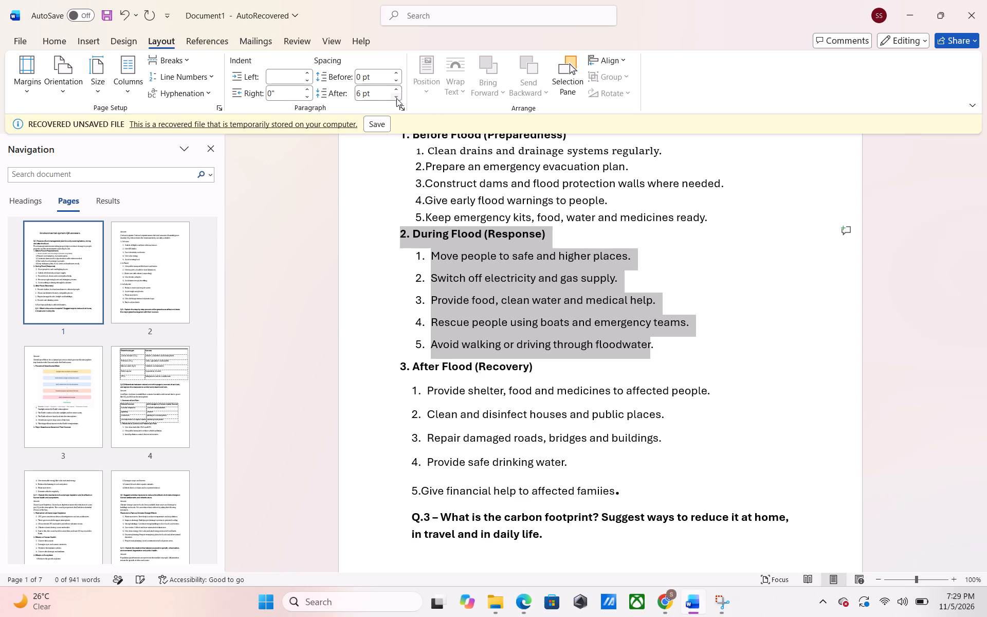
click(396, 98)
click(326, 209)
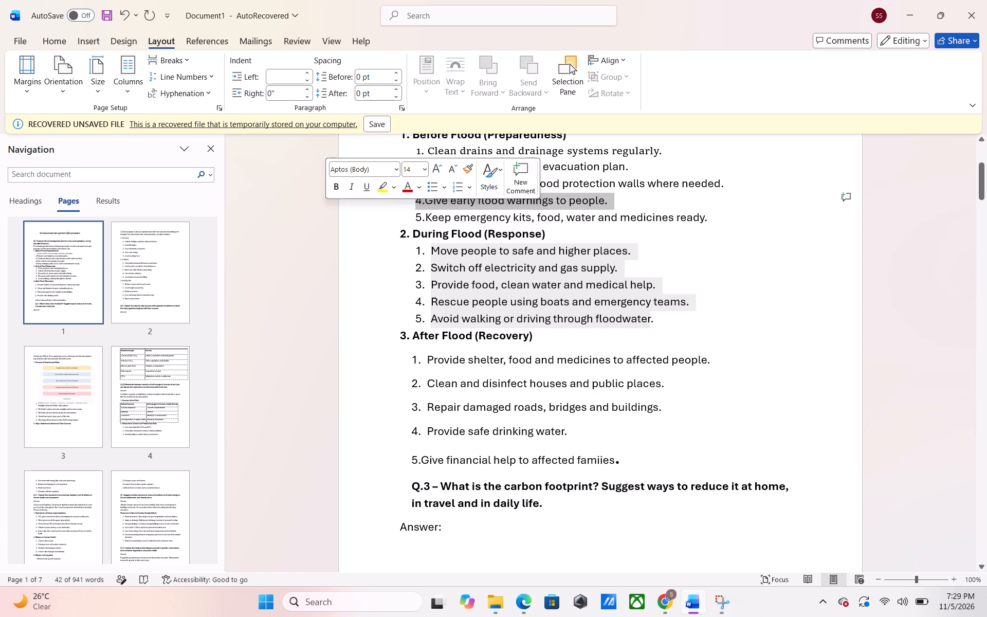
click(314, 294)
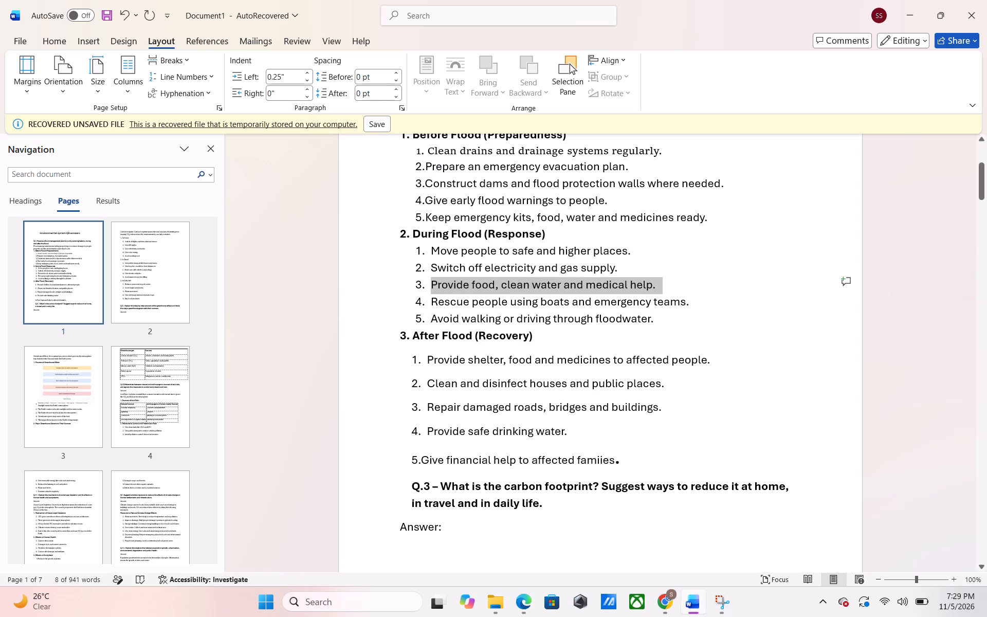
Set the paragraph spacing after the "3. After Flood (Recovery)" subheading and its five points to 0 pt.
drag(400, 336, 539, 370)
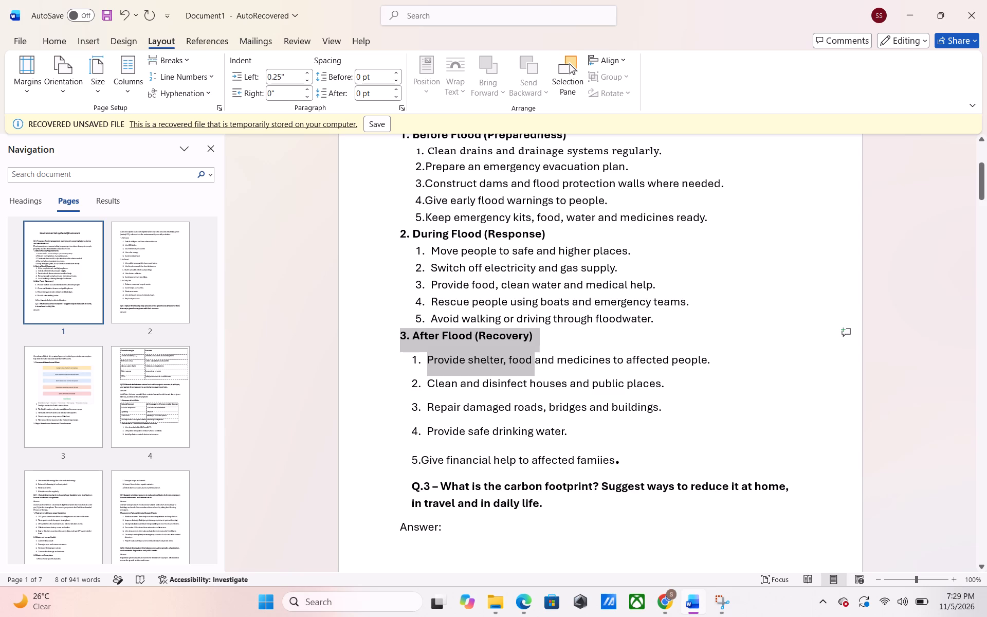
drag(539, 370, 622, 461)
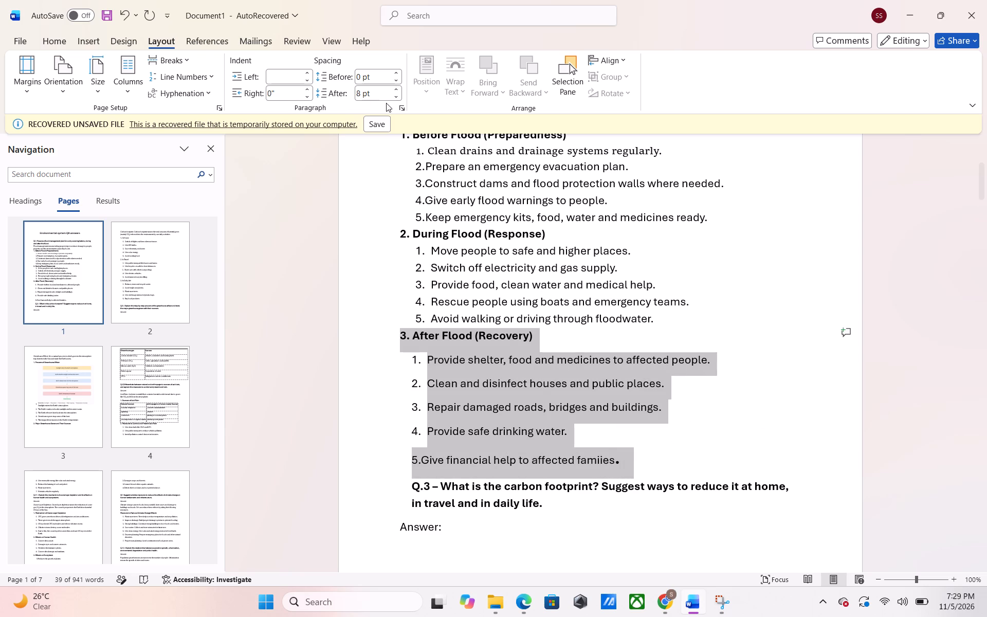
click(399, 97)
click(399, 97)
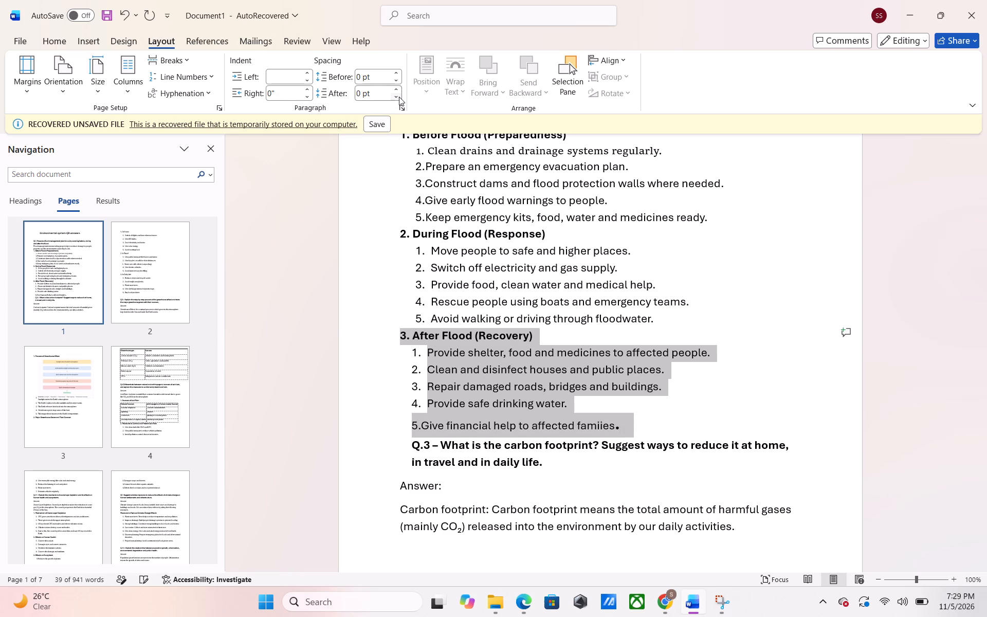
click(299, 288)
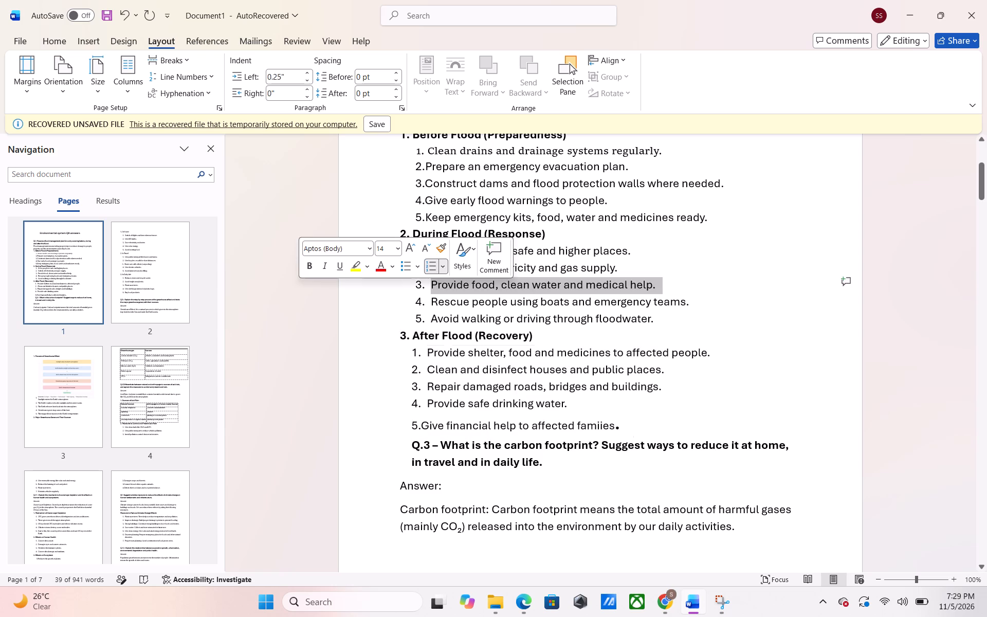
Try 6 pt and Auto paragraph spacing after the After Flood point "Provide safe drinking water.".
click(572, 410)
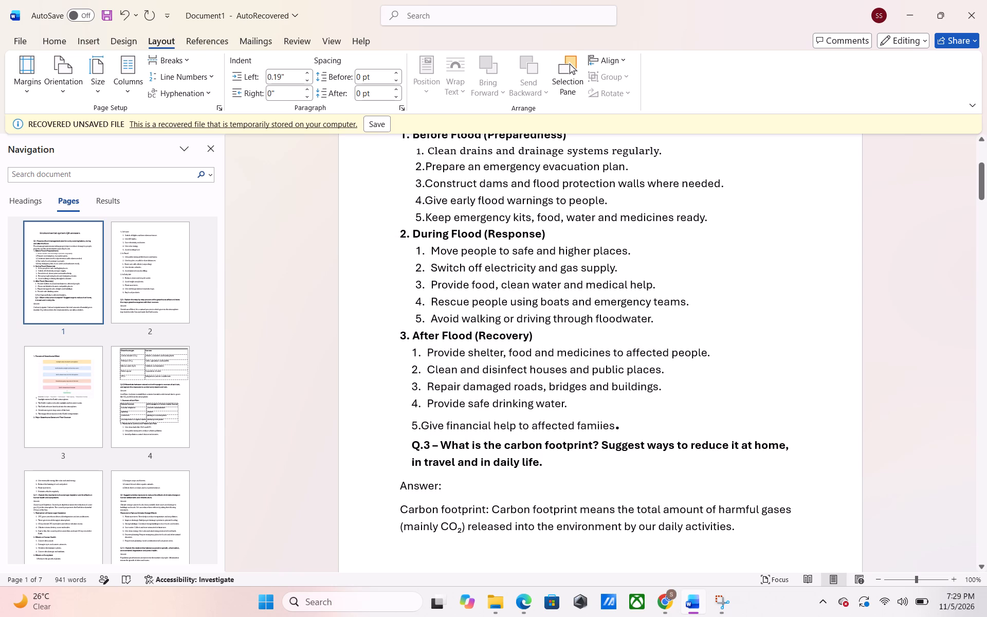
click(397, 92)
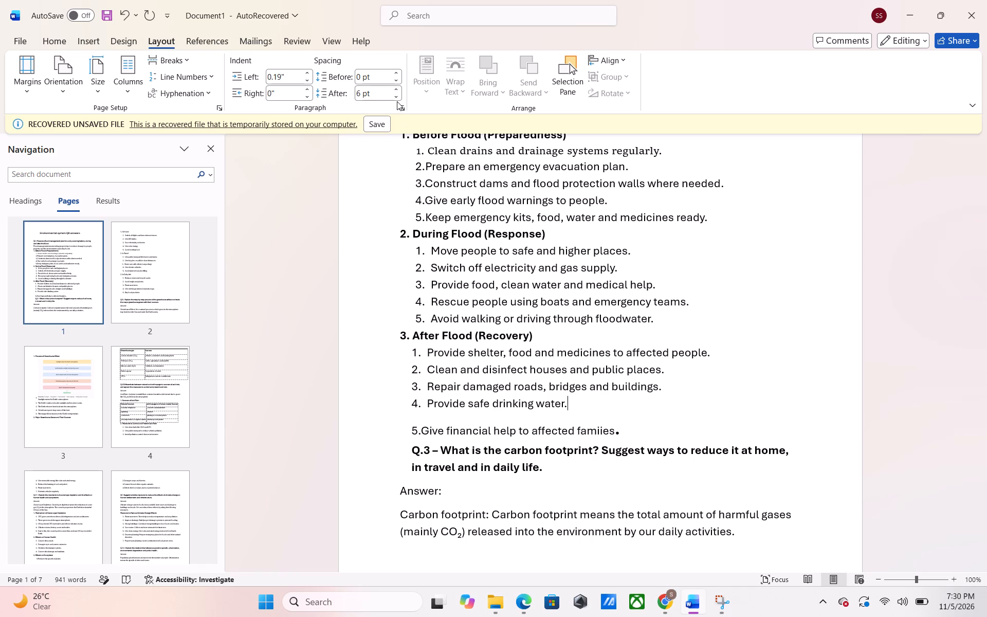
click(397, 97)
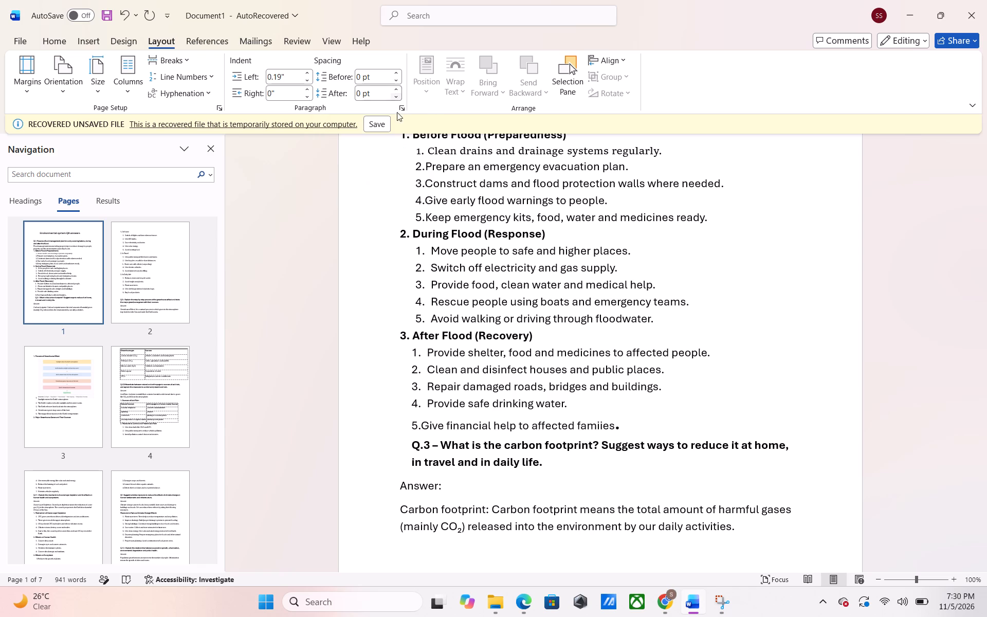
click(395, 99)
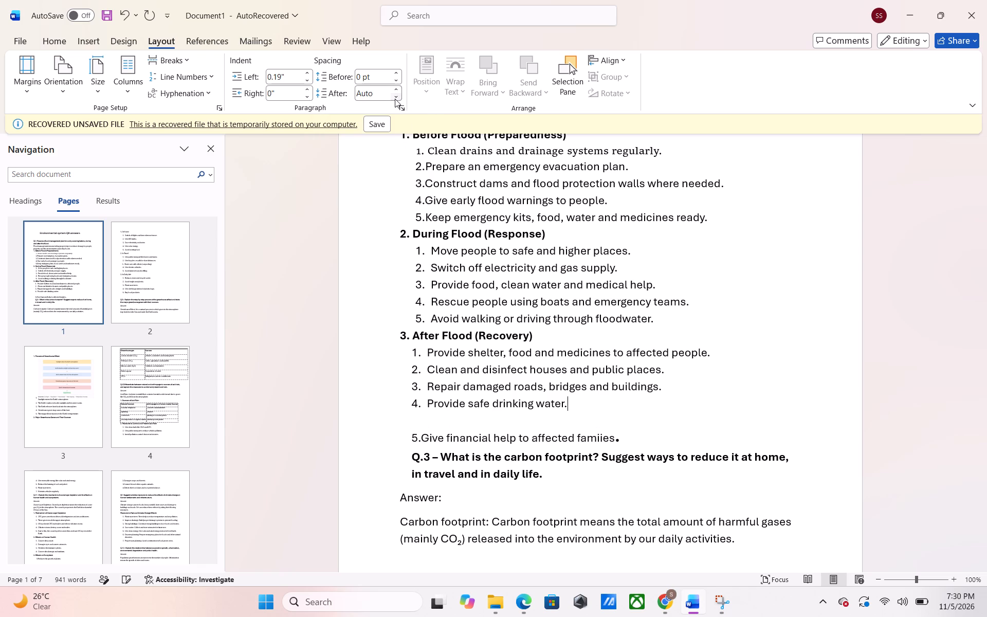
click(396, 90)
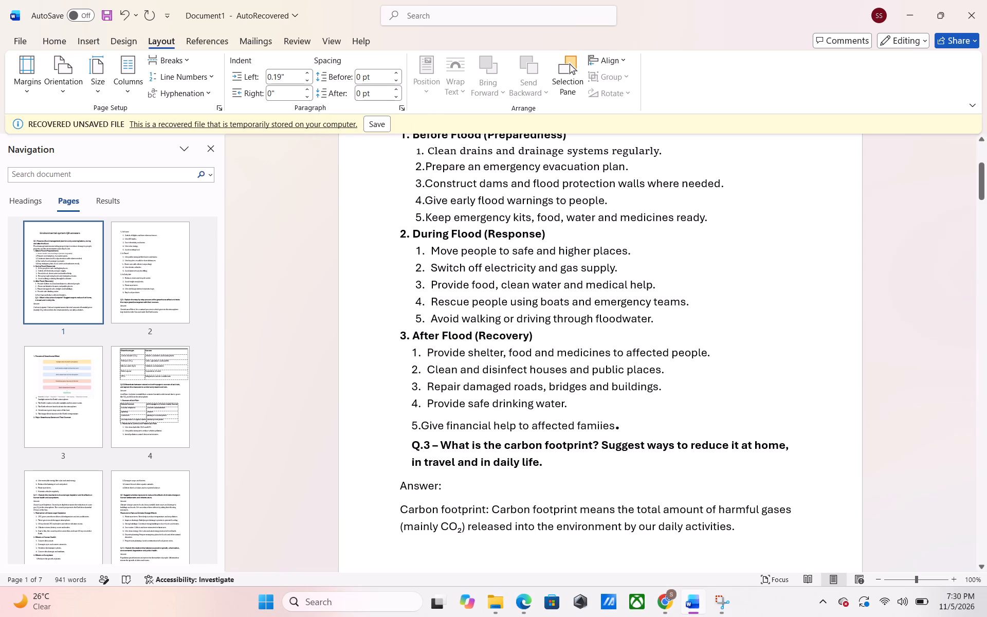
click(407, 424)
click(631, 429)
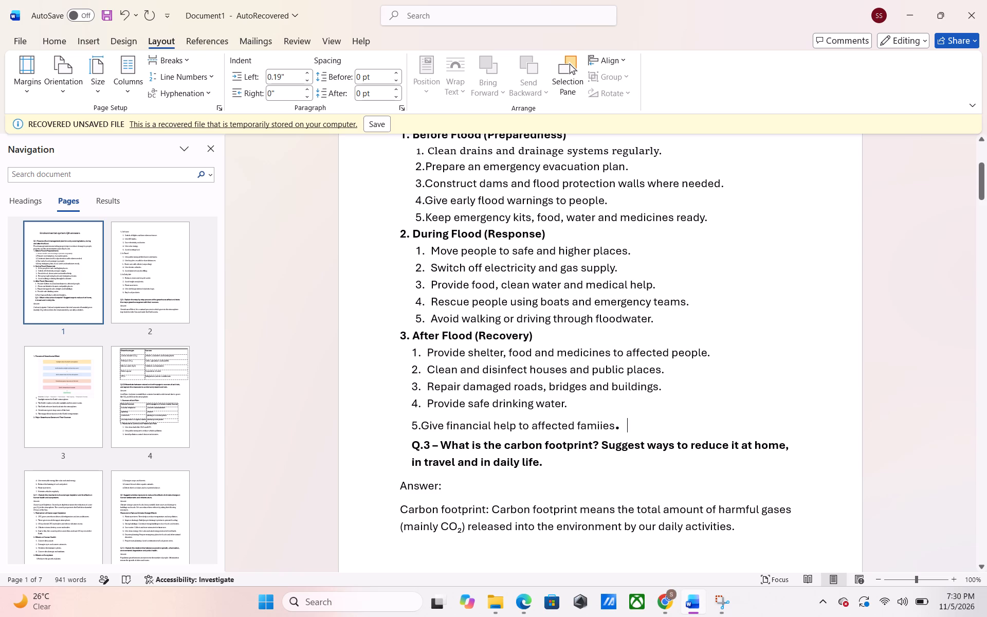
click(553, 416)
Insert a blank line above the Q.3 carbon footprint question heading.
click(406, 444)
key(Return)
Delete the paragraph break separating the title "Environmental system QB answers" from the Q1 flood management plan question.
scroll(498, 249, up, 1)
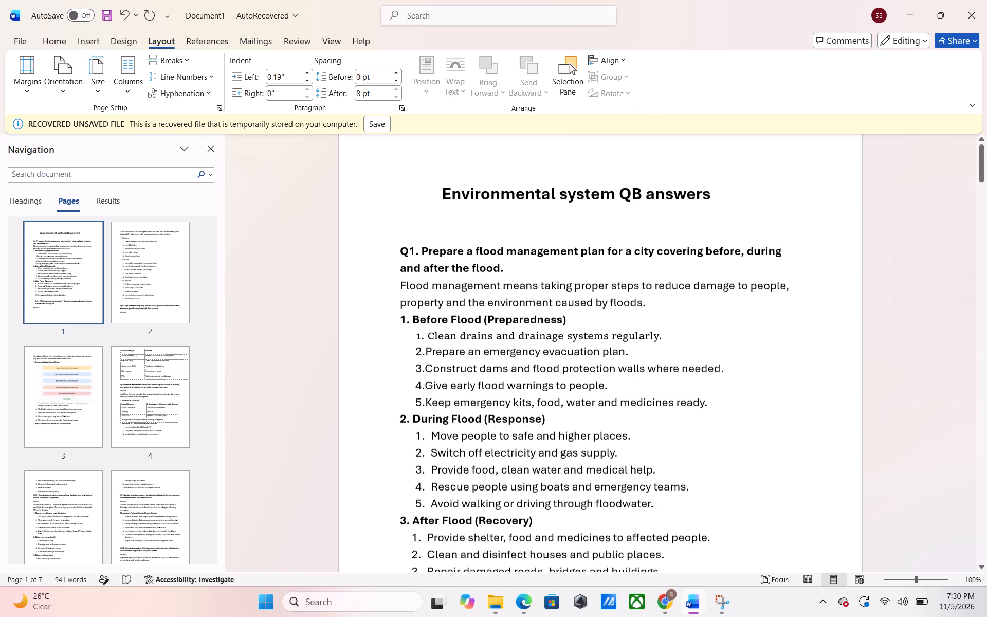
scroll(498, 249, up, 1)
scroll(498, 249, down, 1)
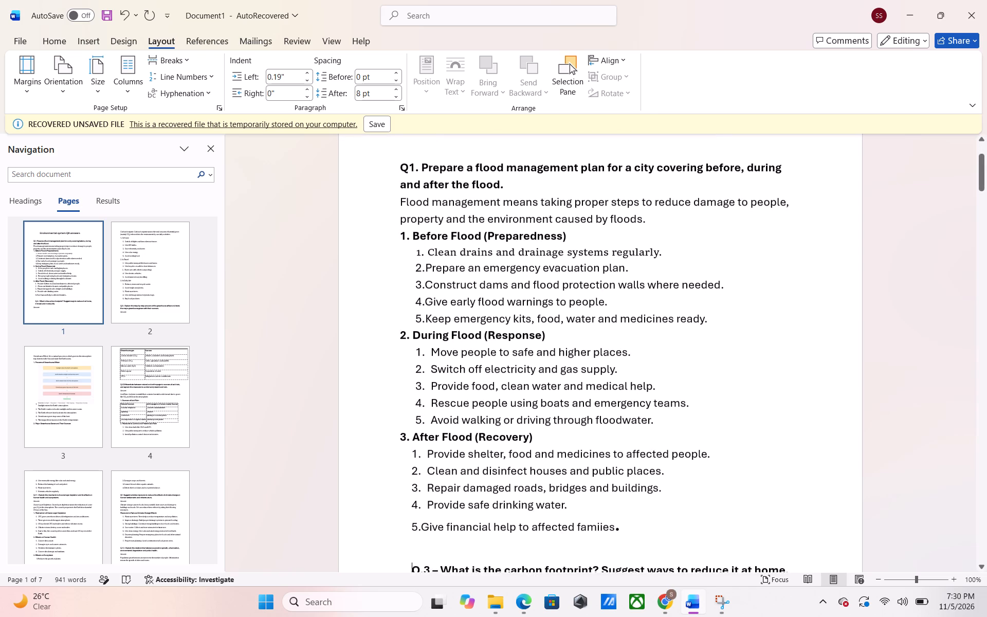
scroll(498, 249, up, 1)
click(404, 258)
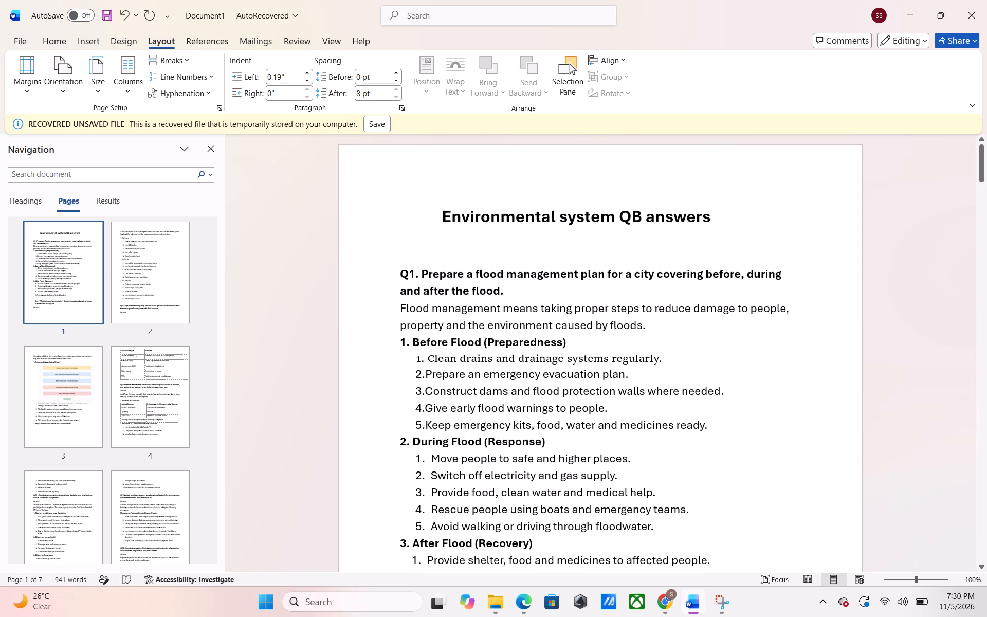
key(BackSpace)
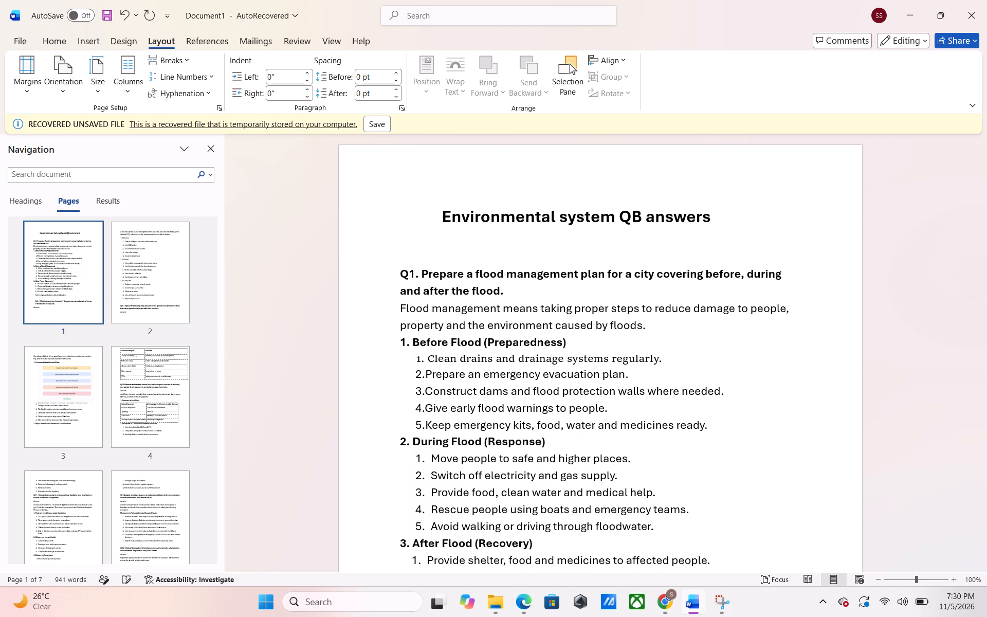
key(BackSpace)
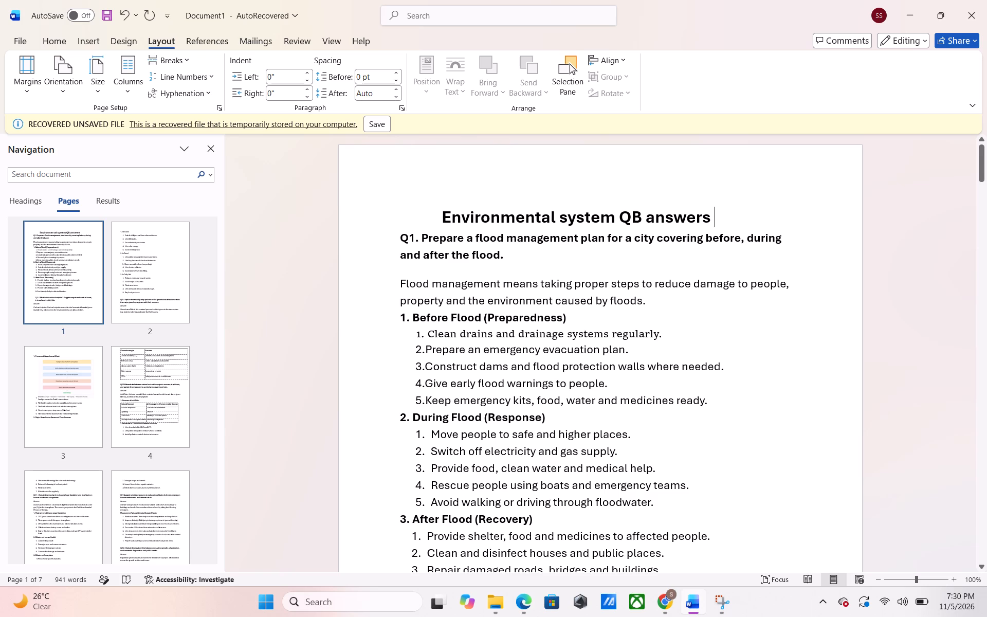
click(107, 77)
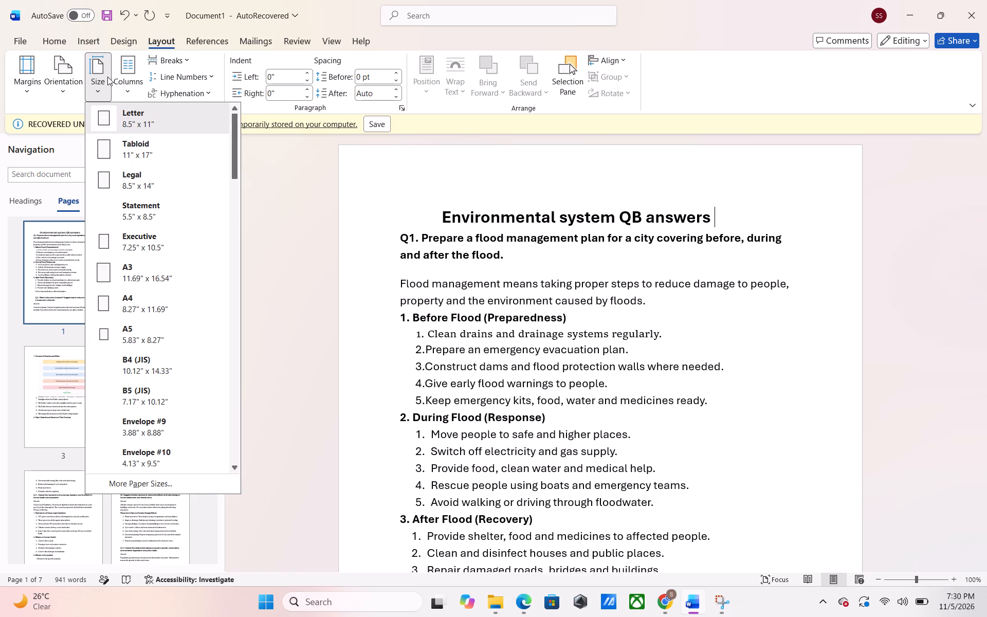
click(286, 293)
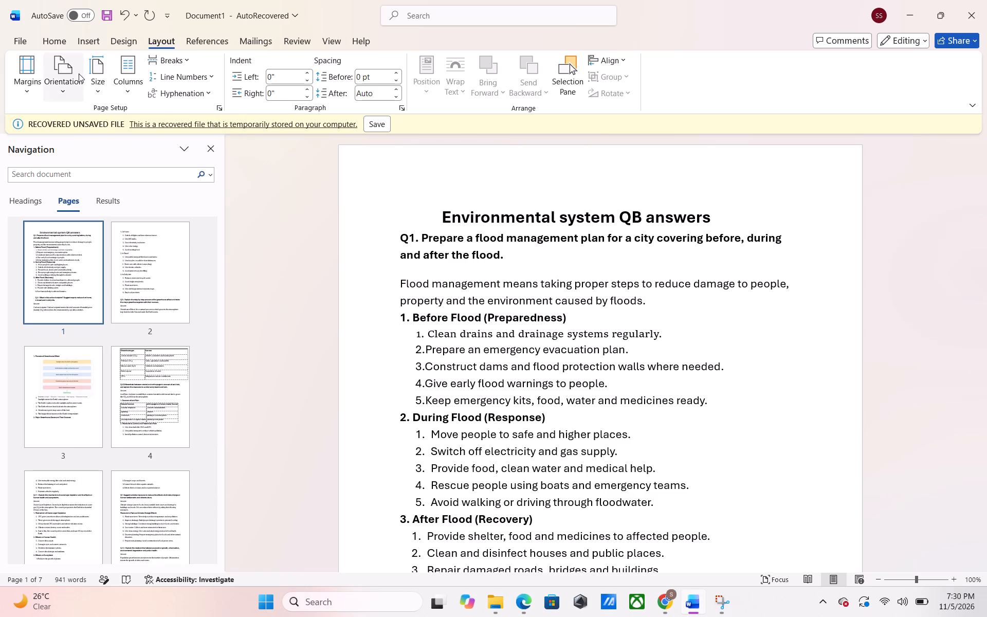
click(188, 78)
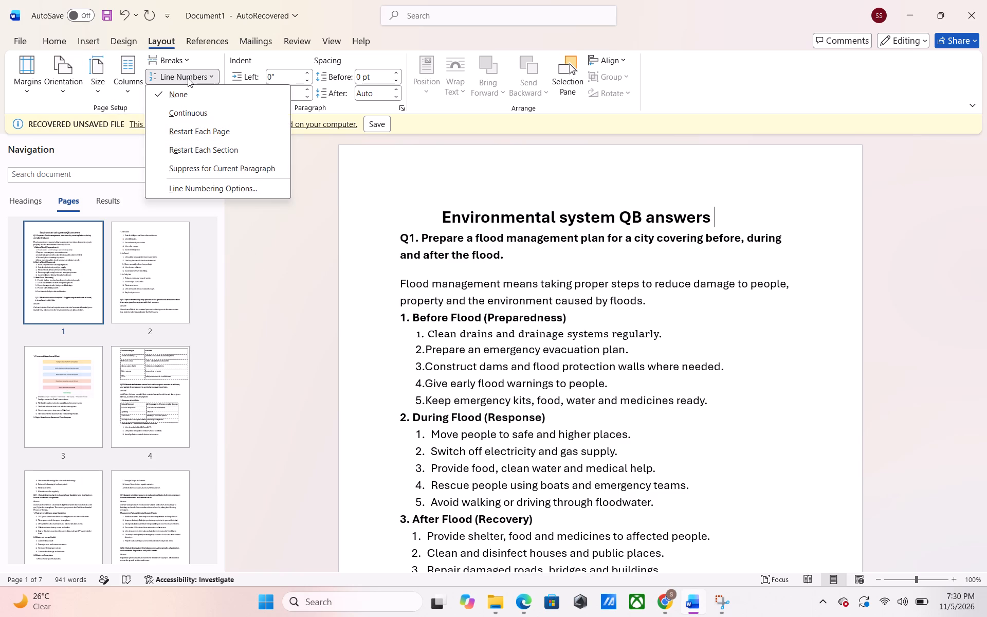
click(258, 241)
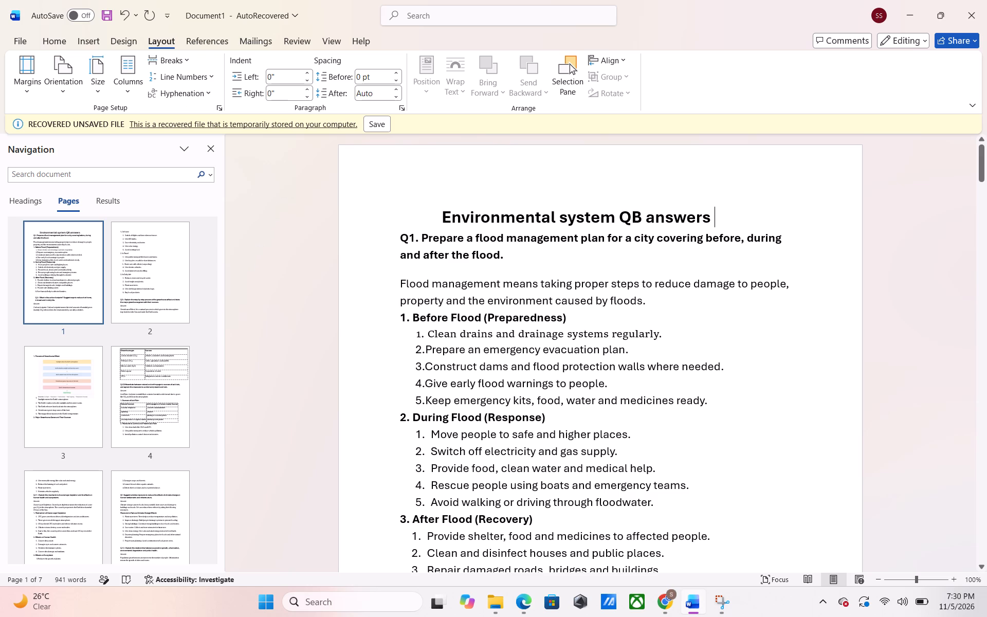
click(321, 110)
Set the paragraph spacing after the Q.3 carbon footprint question, its "Answer:" line and the carbon footprint definition to 0 pt.
scroll(519, 466, down, 2)
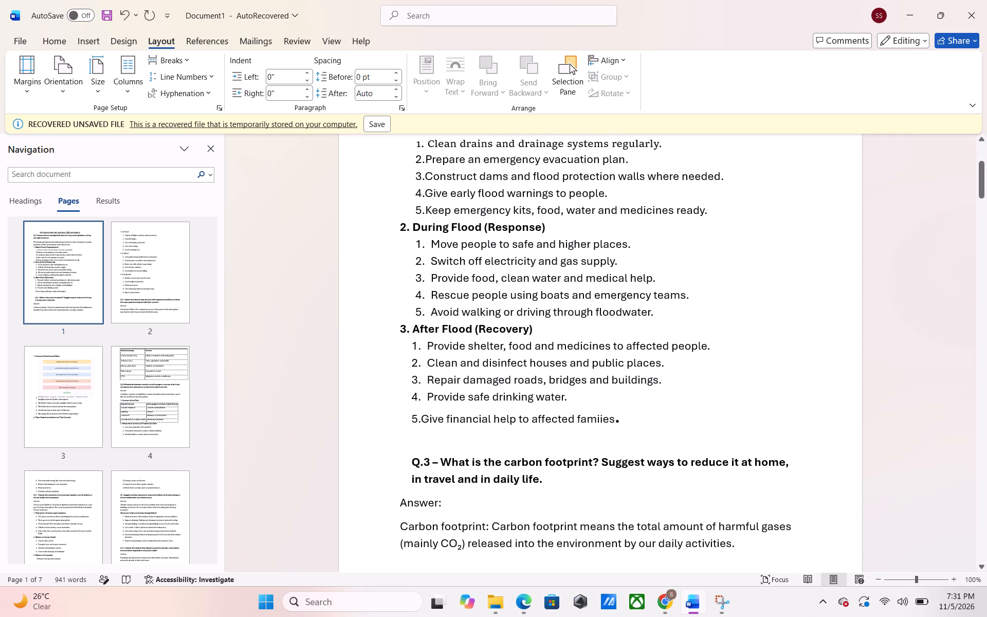
click(407, 419)
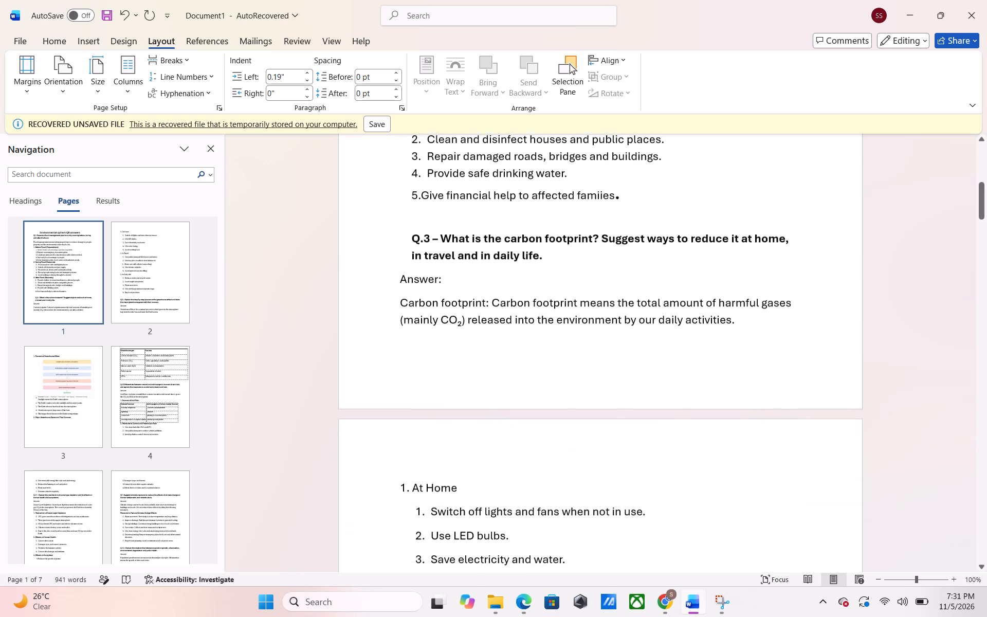
scroll(380, 452, up, 4)
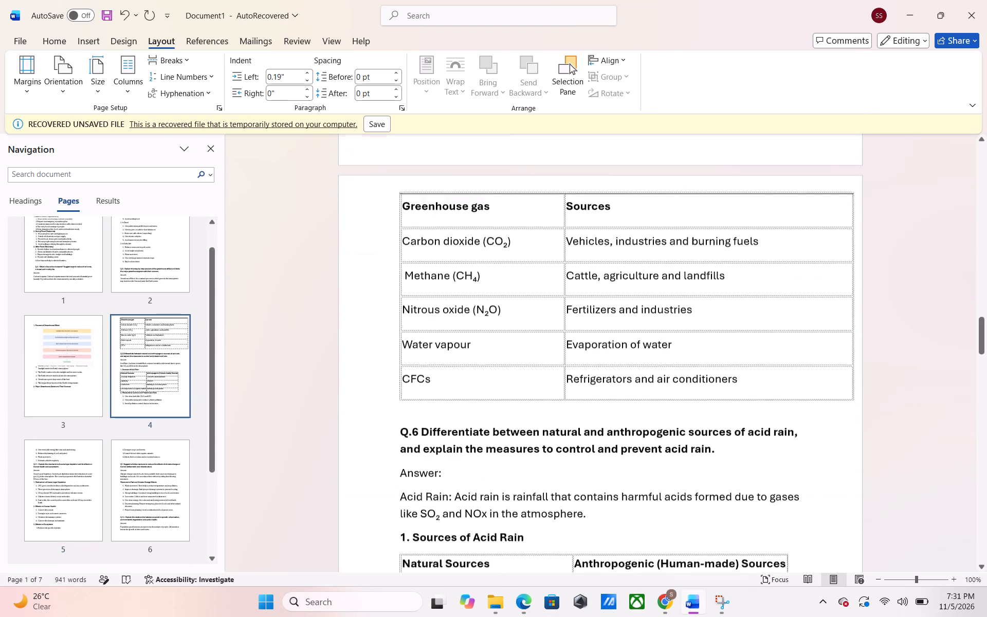
scroll(380, 452, up, 10)
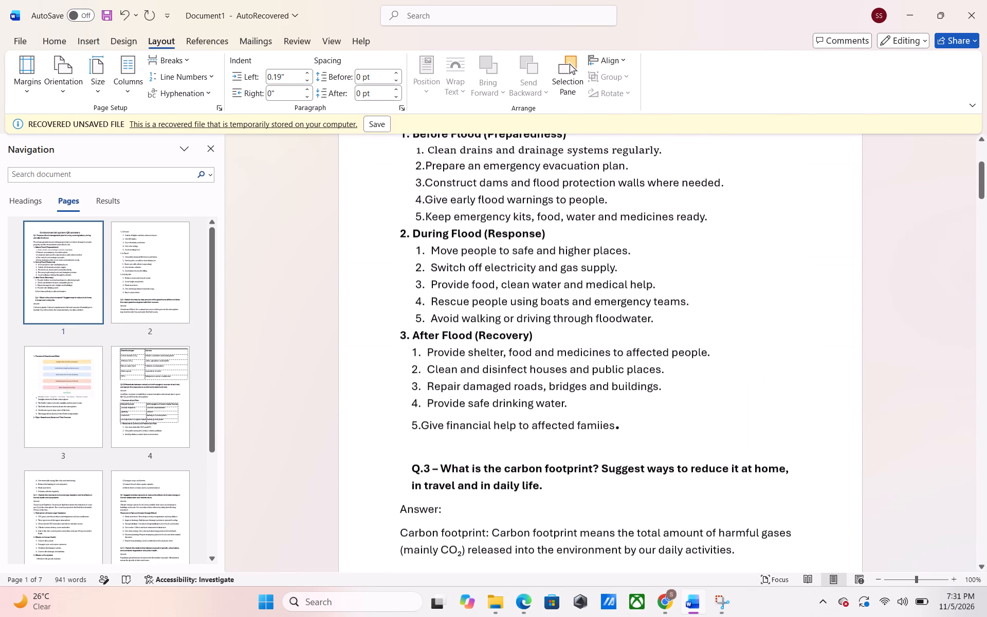
scroll(380, 452, down, 1)
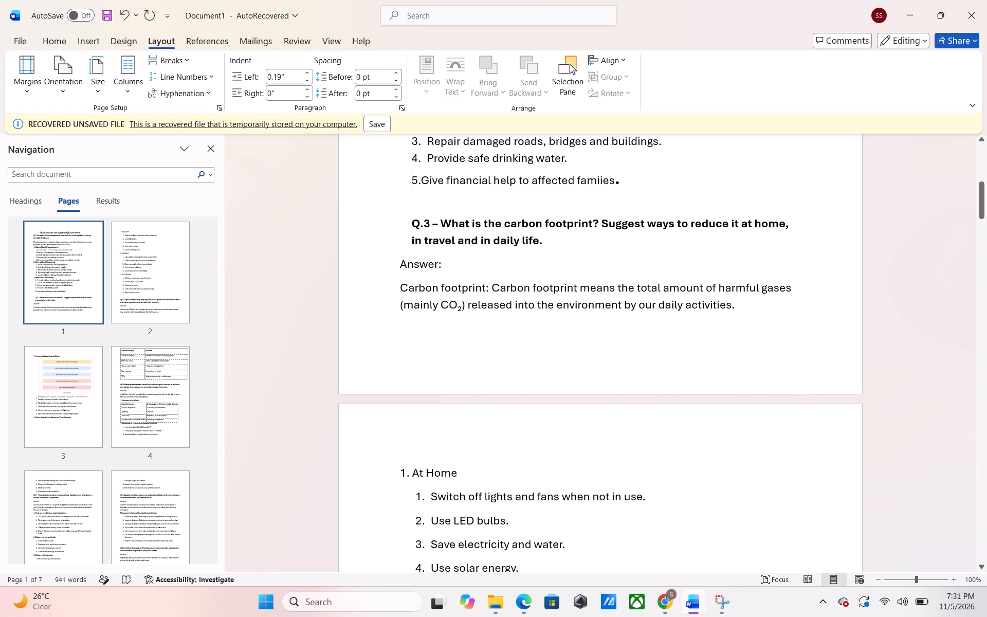
drag(410, 223, 778, 350)
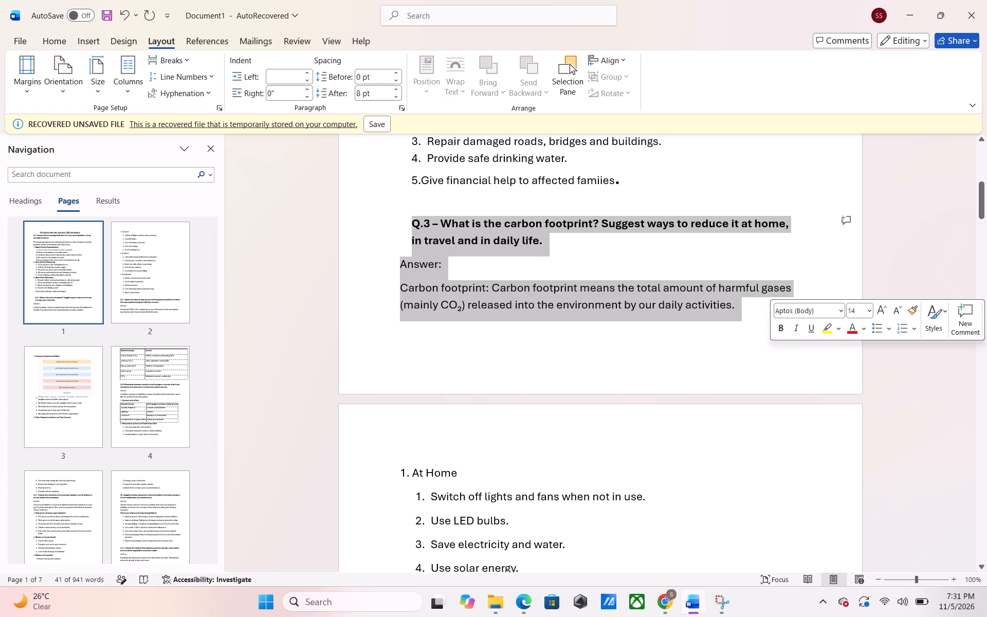
click(396, 99)
click(396, 99)
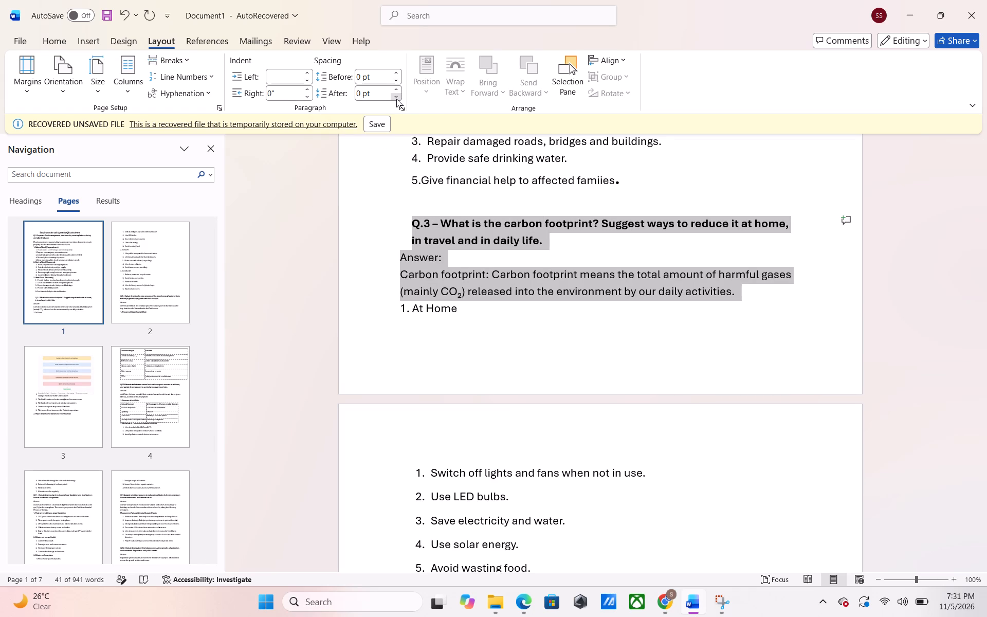
click(490, 358)
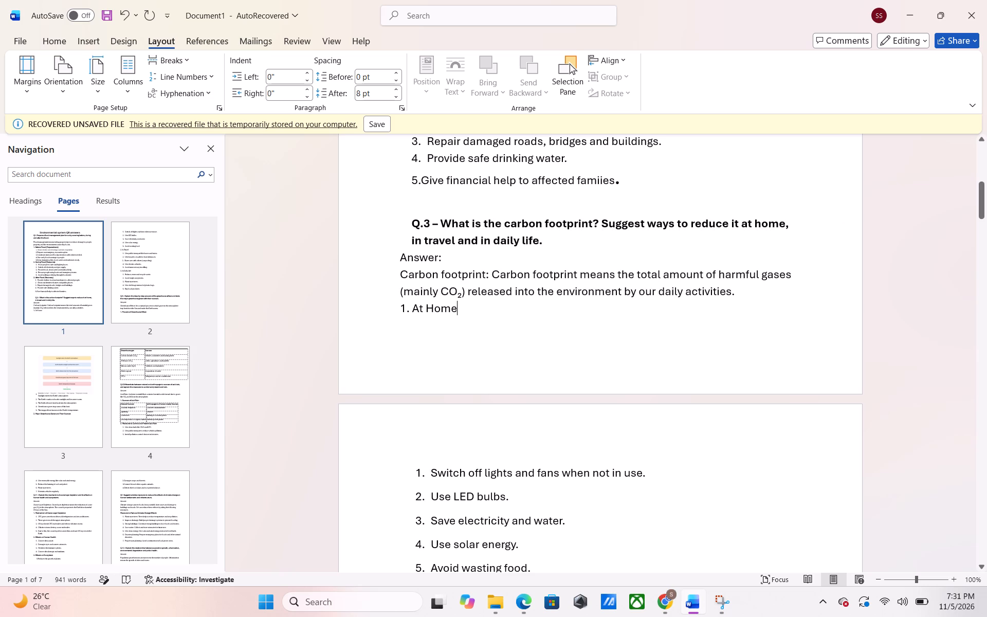
Set the paragraph spacing after the "1. At Home" subheading and its five points to 0 pt.
scroll(483, 457, down, 2)
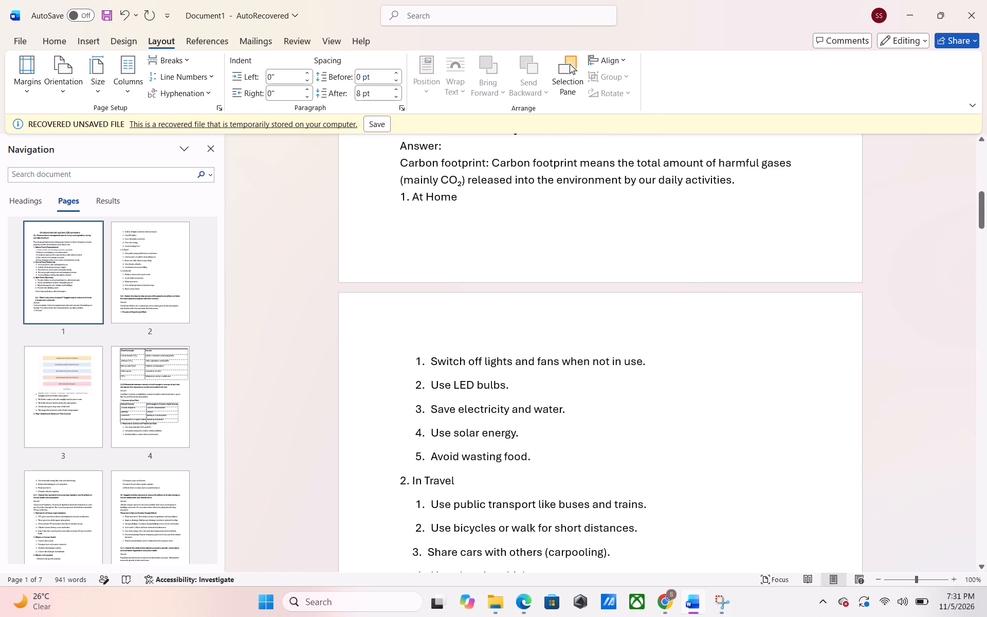
drag(401, 196, 565, 310)
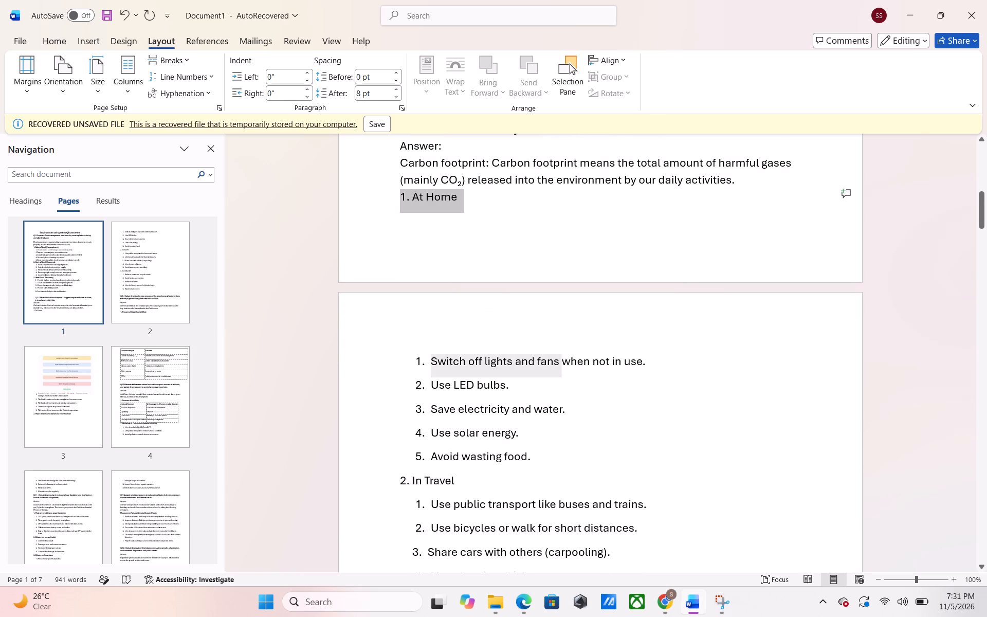
drag(565, 310, 559, 452)
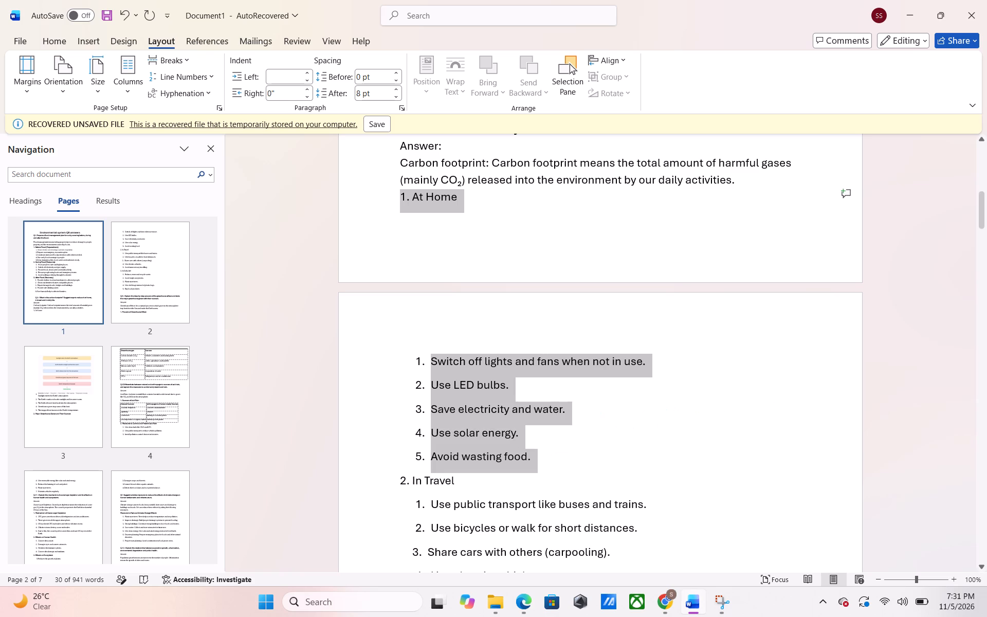
click(397, 98)
click(397, 98)
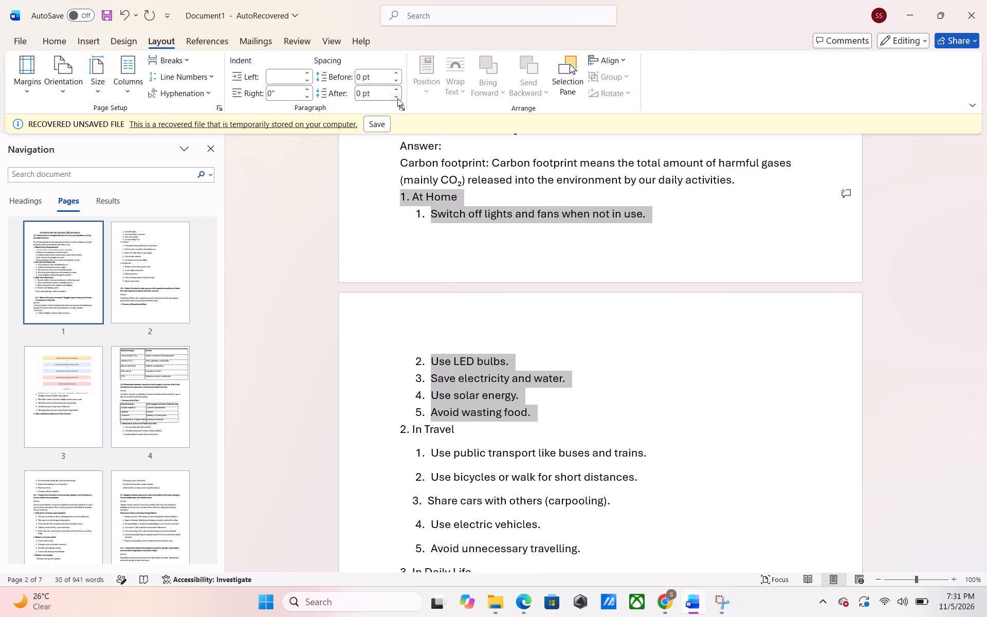
click(337, 259)
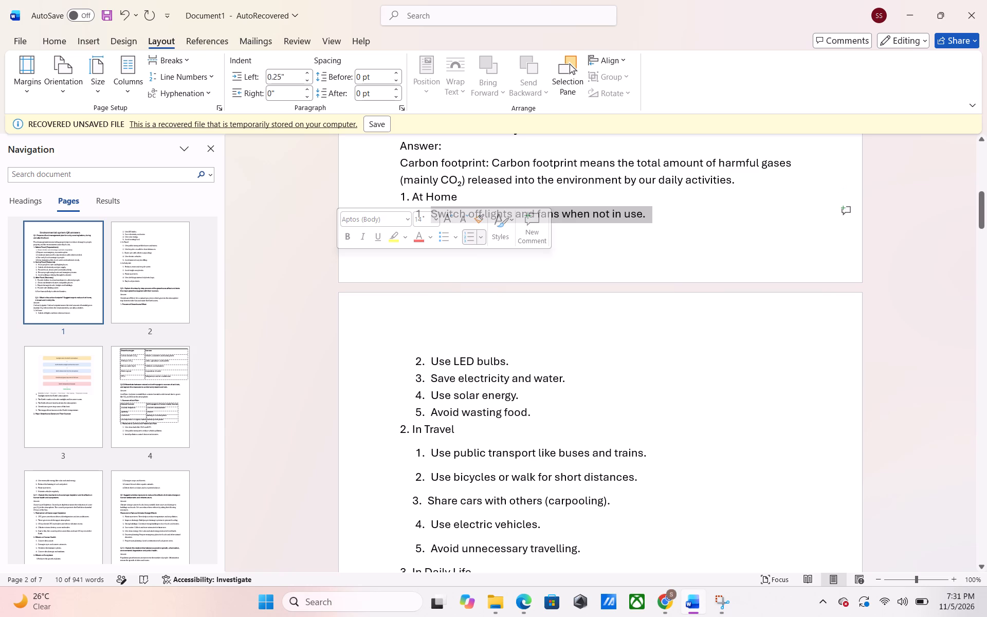
click(343, 350)
click(338, 377)
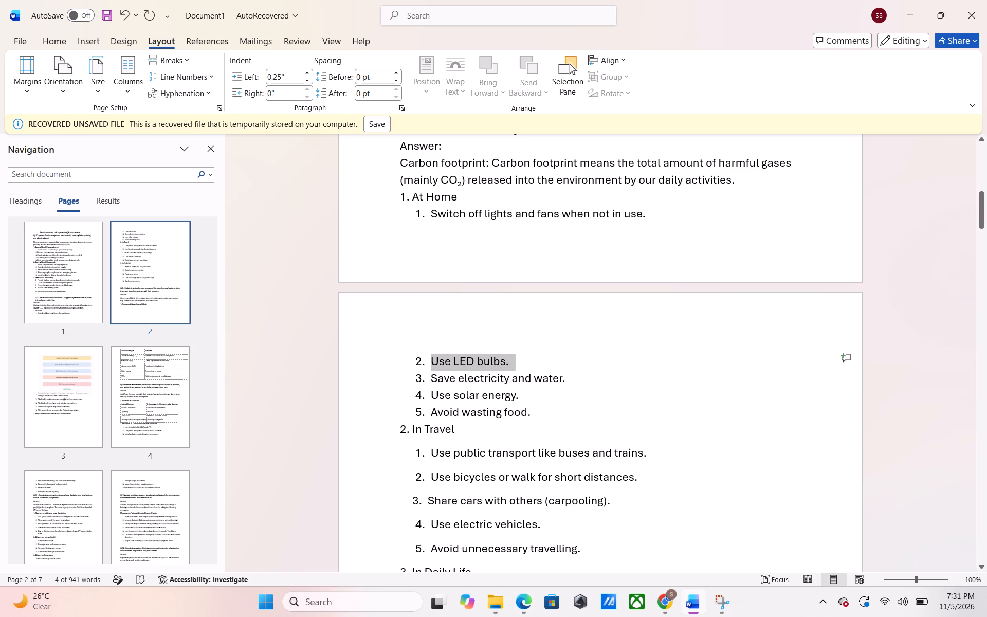
click(334, 274)
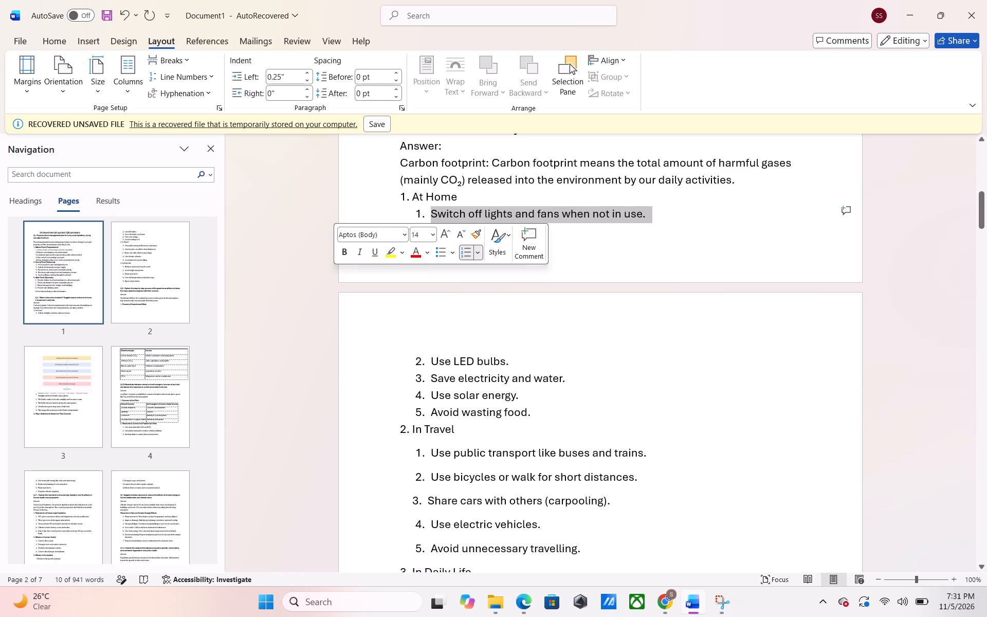
Set the paragraph spacing after the "2. In Travel" and "3. In Daily Life" subheadings and all their points to 0 pt.
scroll(410, 431, down, 1)
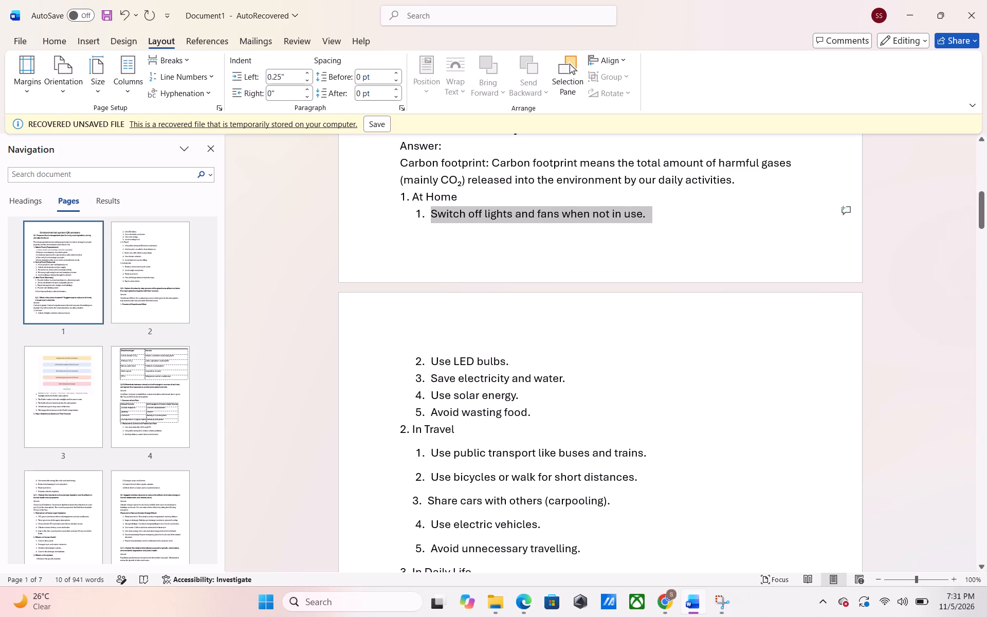
click(304, 398)
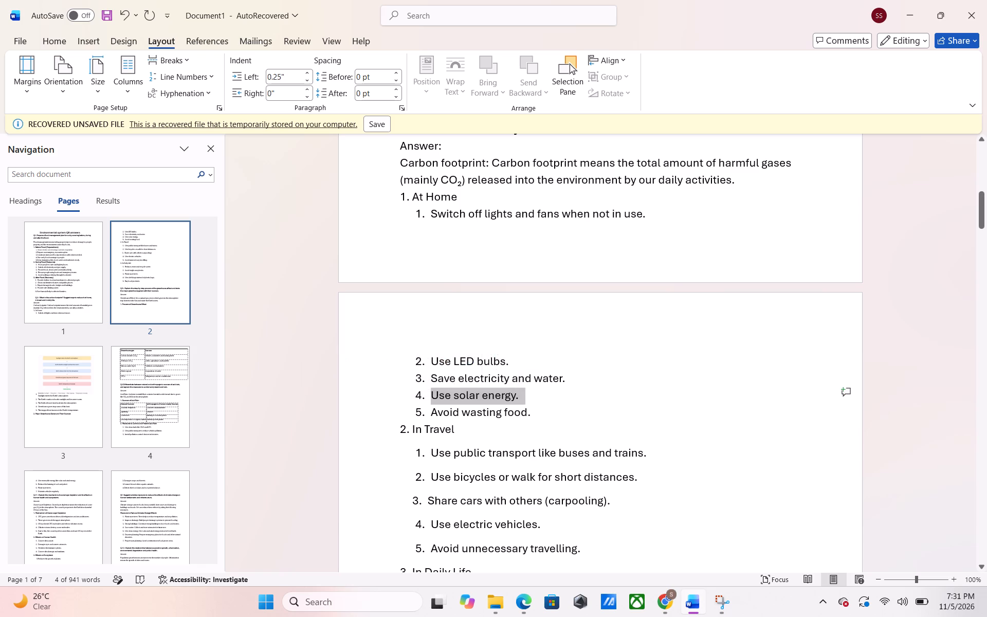
scroll(396, 449, down, 2)
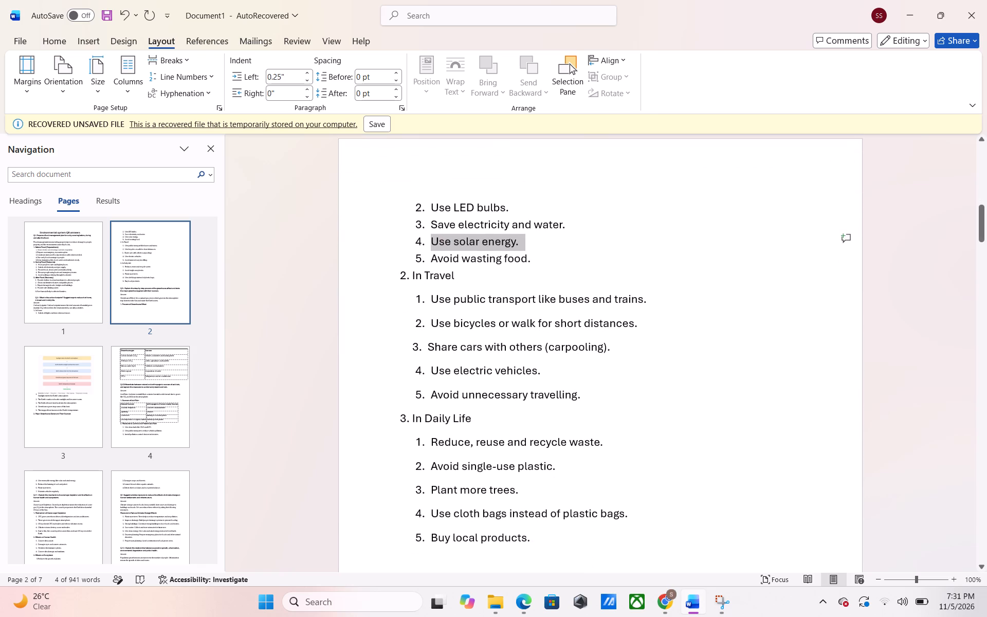
scroll(396, 449, down, 1)
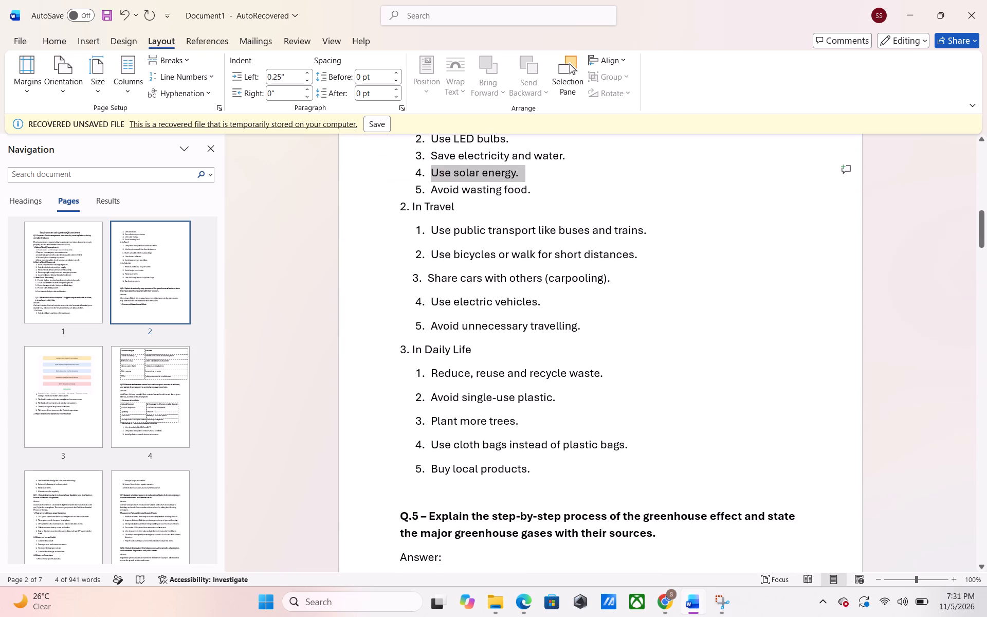
drag(398, 205, 511, 236)
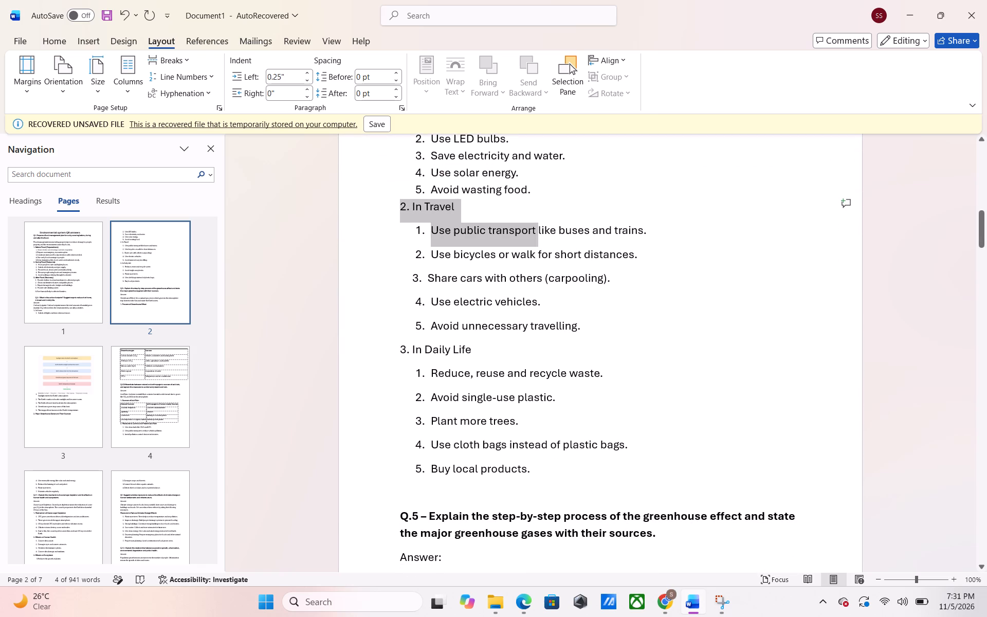
drag(511, 236, 561, 470)
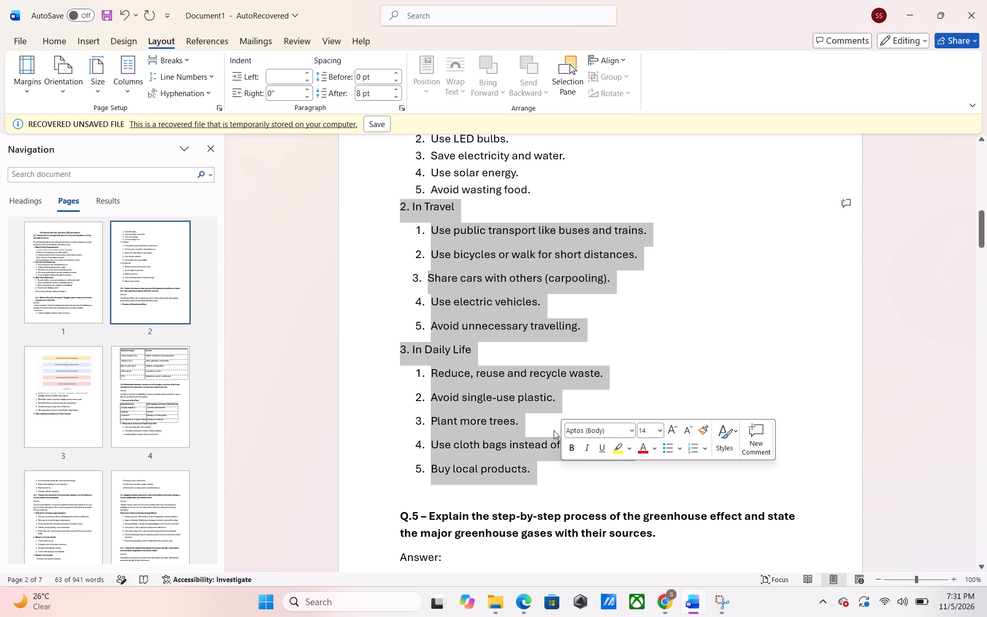
click(395, 96)
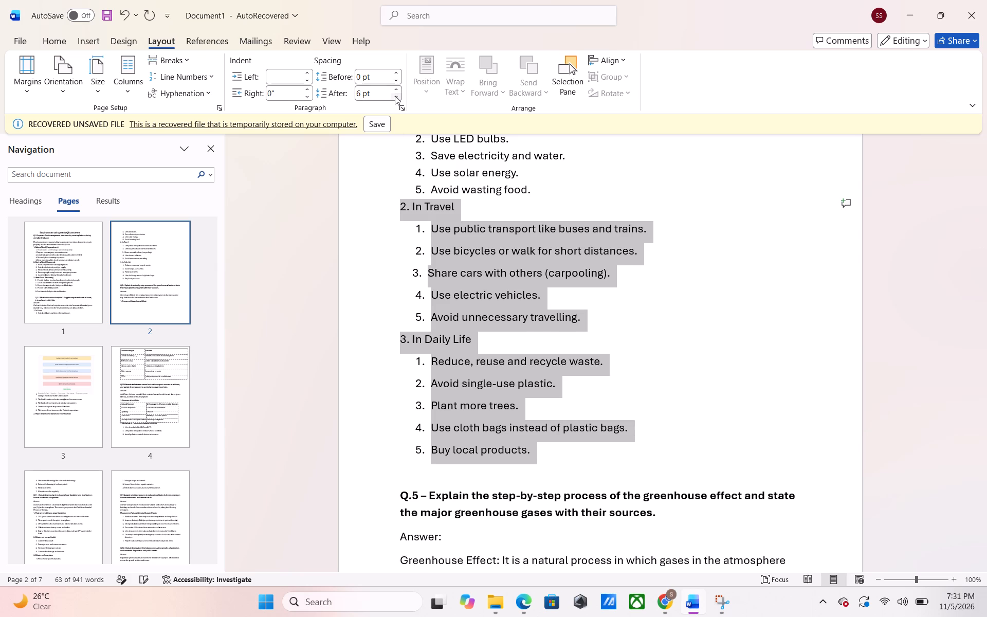
click(395, 96)
click(346, 338)
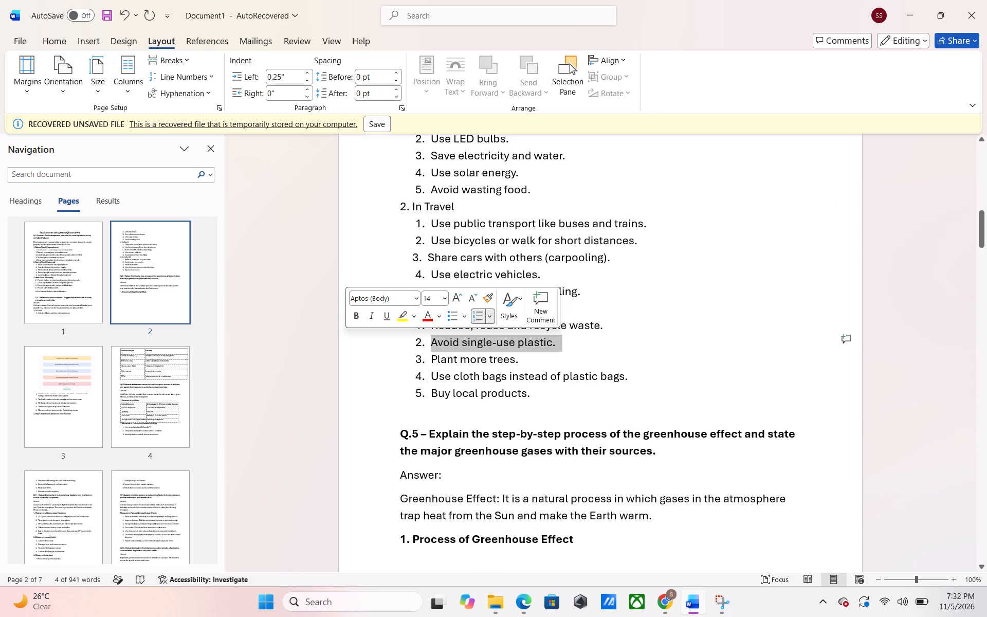
click(321, 333)
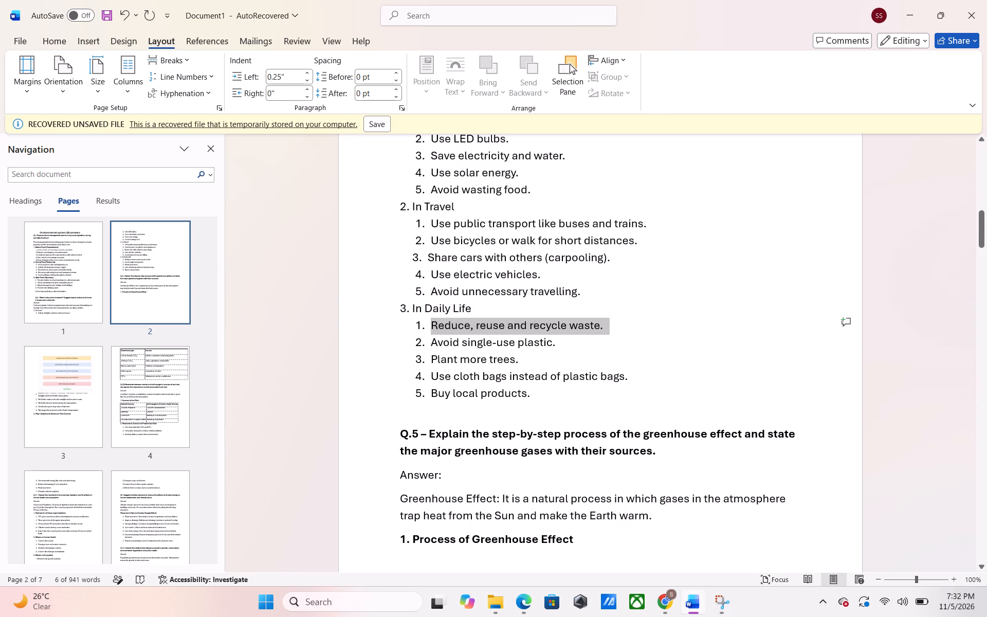
Set the spacing after the Q.5 question, its "Answer:" line, the greenhouse effect definition and "1. Process of Greenhouse Effect" to 0 pt.
scroll(334, 395, down, 2)
click(334, 395)
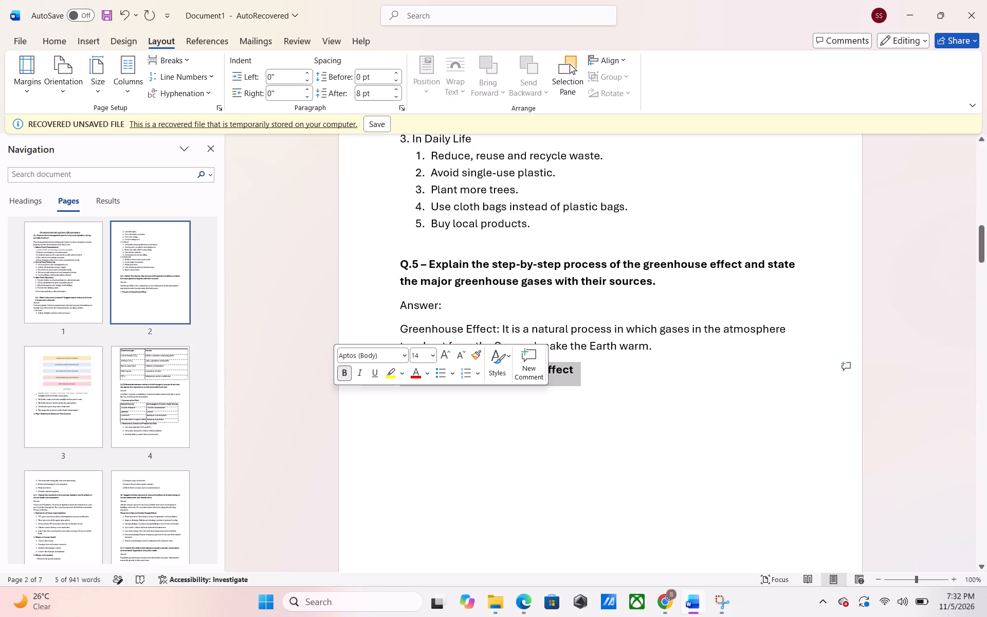
drag(398, 264, 508, 268)
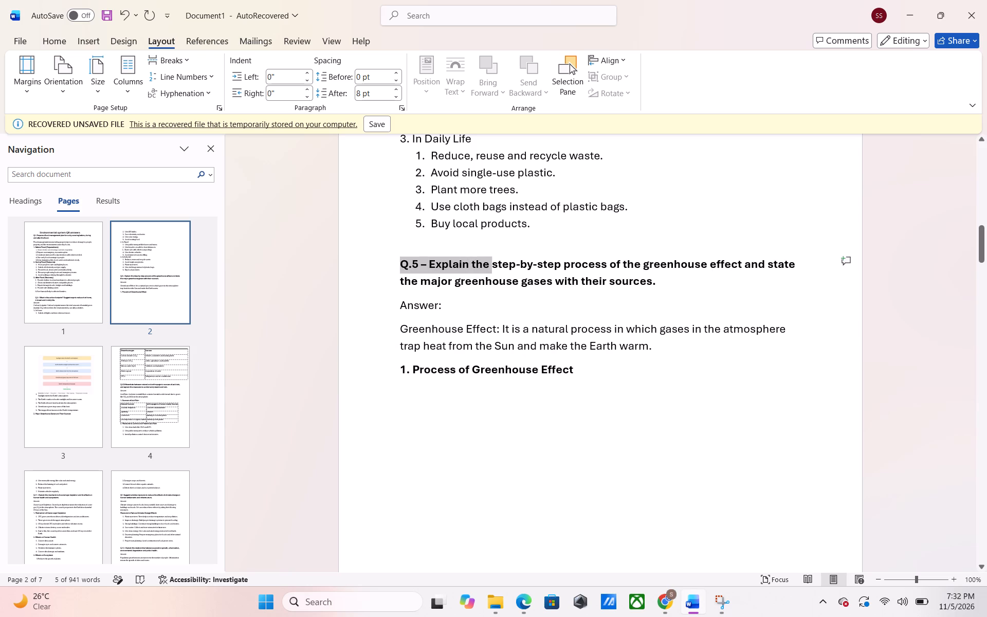
drag(508, 268, 673, 400)
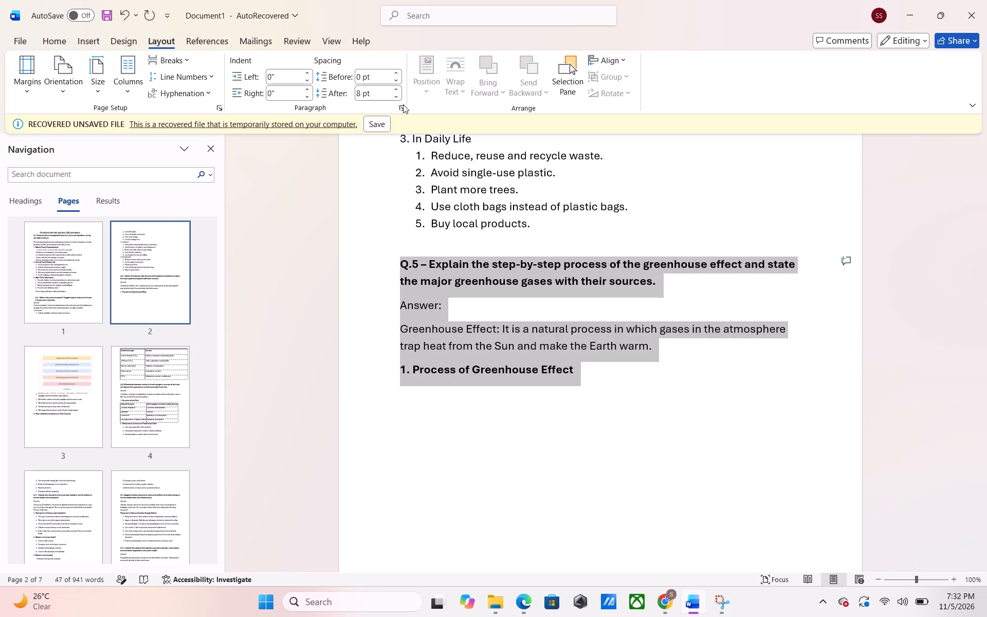
click(398, 99)
click(398, 99)
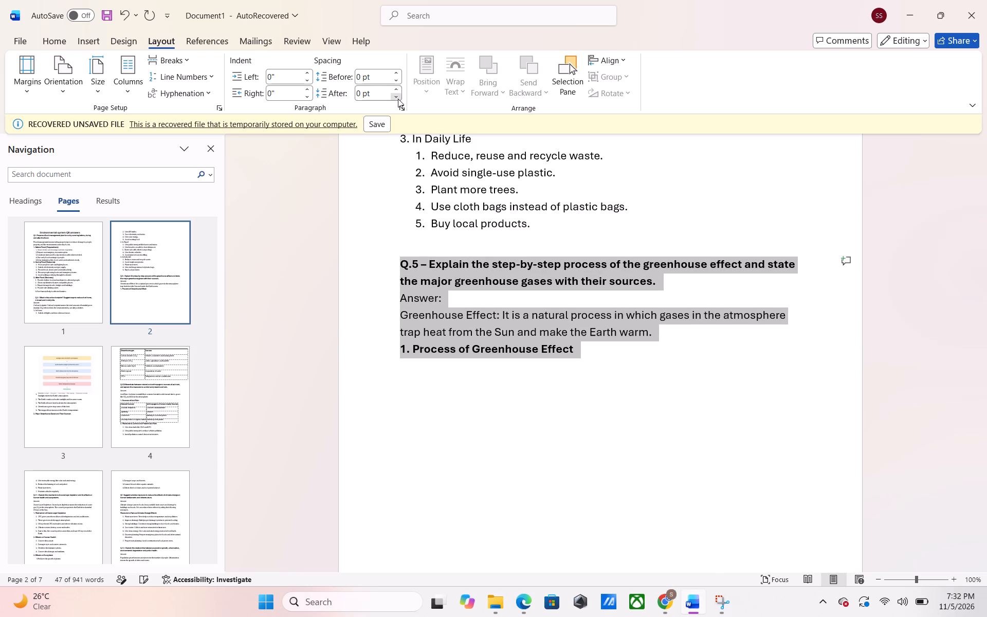
click(316, 273)
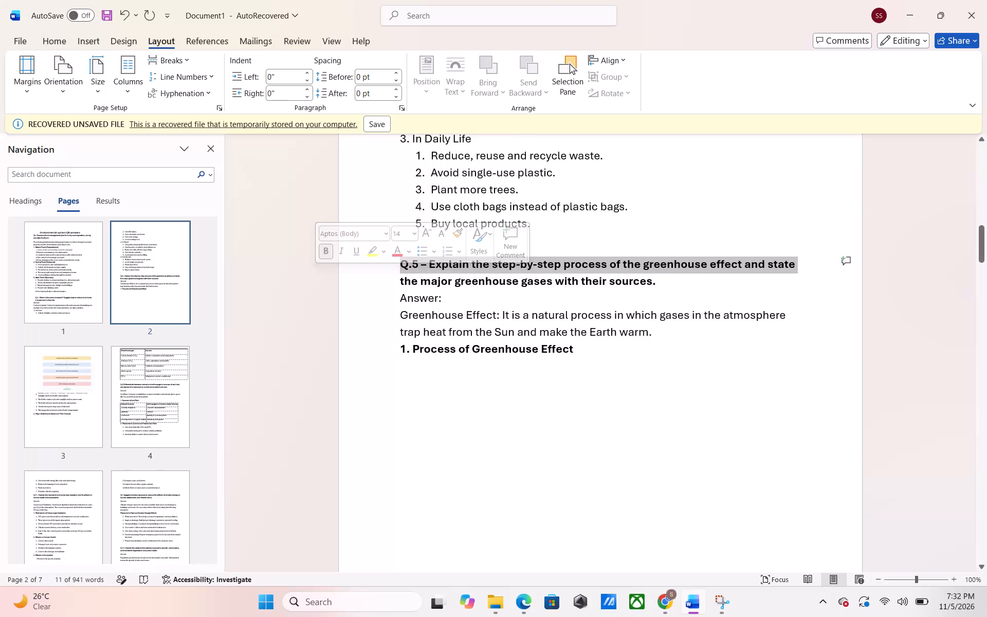
scroll(415, 428, down, 2)
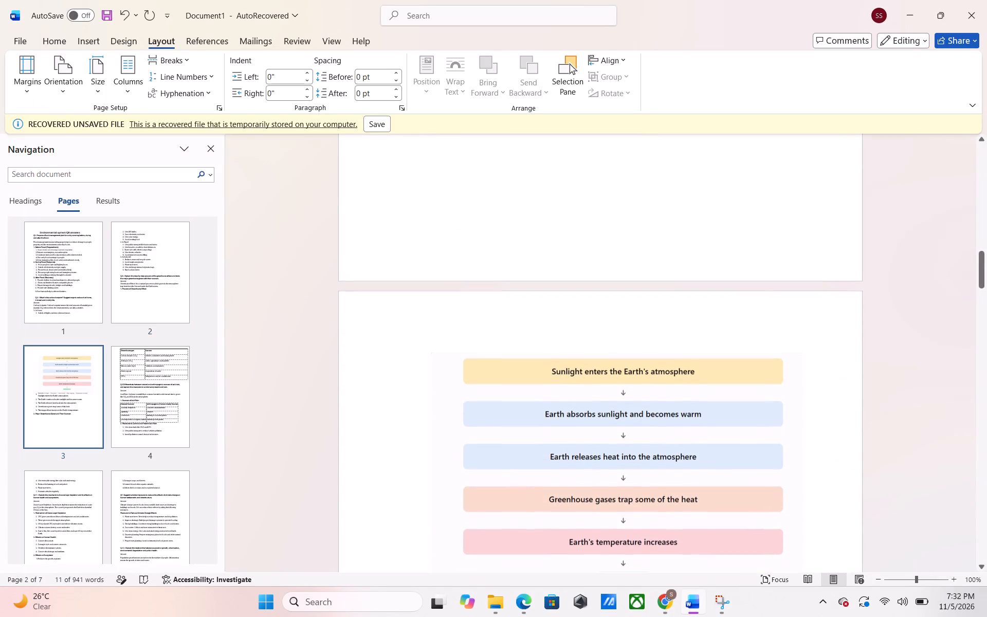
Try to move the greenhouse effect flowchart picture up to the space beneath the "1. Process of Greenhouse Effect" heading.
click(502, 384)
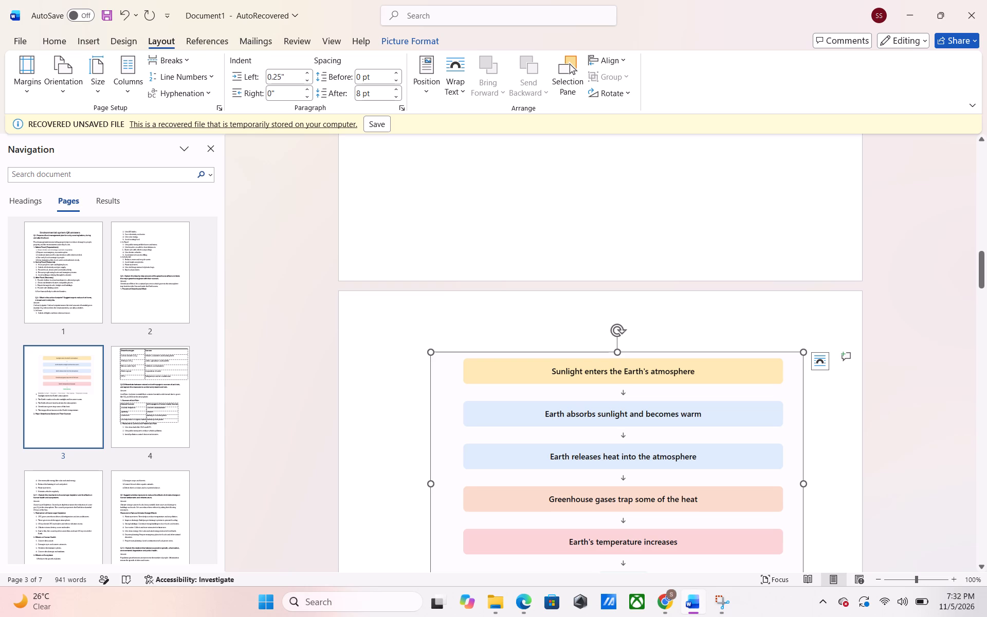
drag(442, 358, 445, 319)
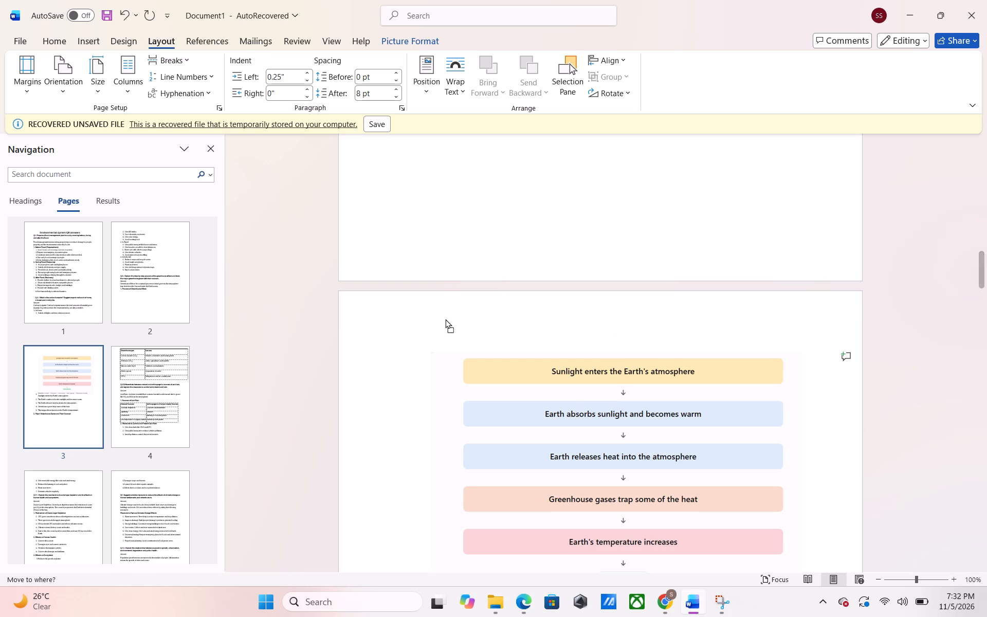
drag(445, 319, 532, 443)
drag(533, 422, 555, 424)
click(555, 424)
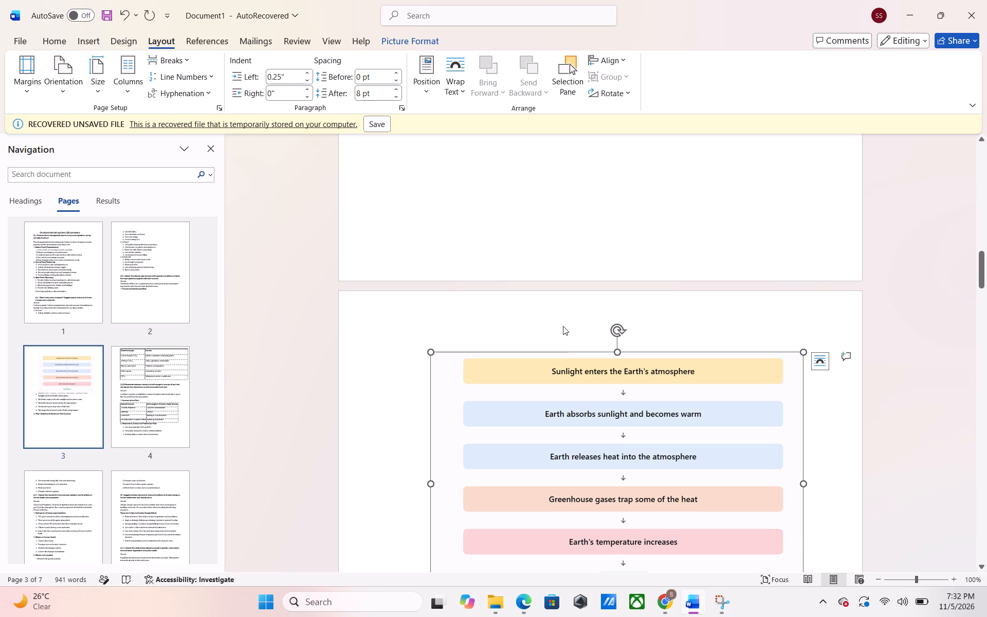
Resize the greenhouse effect flowchart picture so it is slightly narrower and slightly taller.
scroll(572, 391, down, 1)
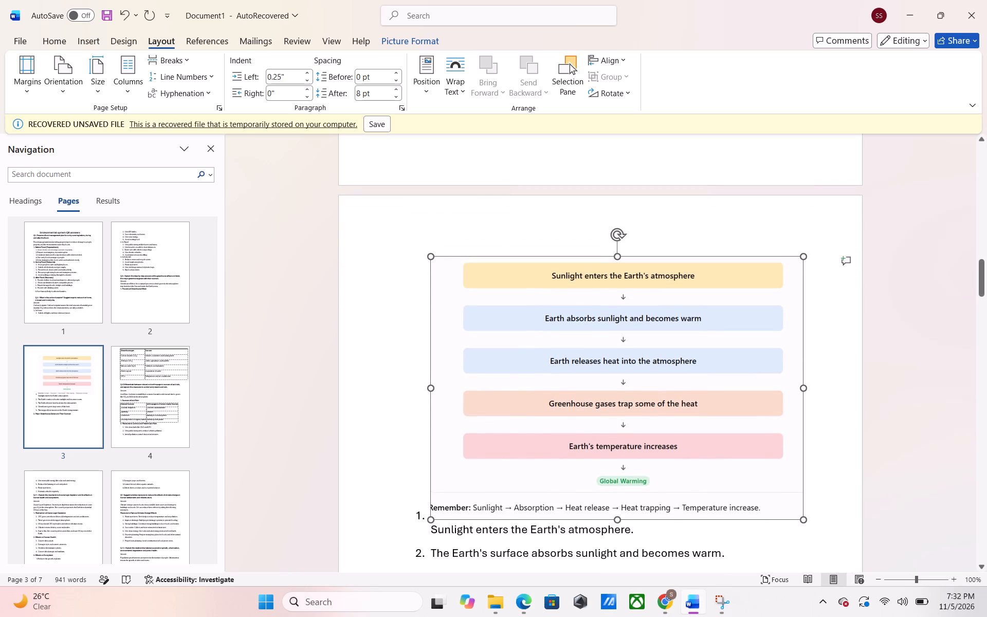
drag(431, 259, 440, 265)
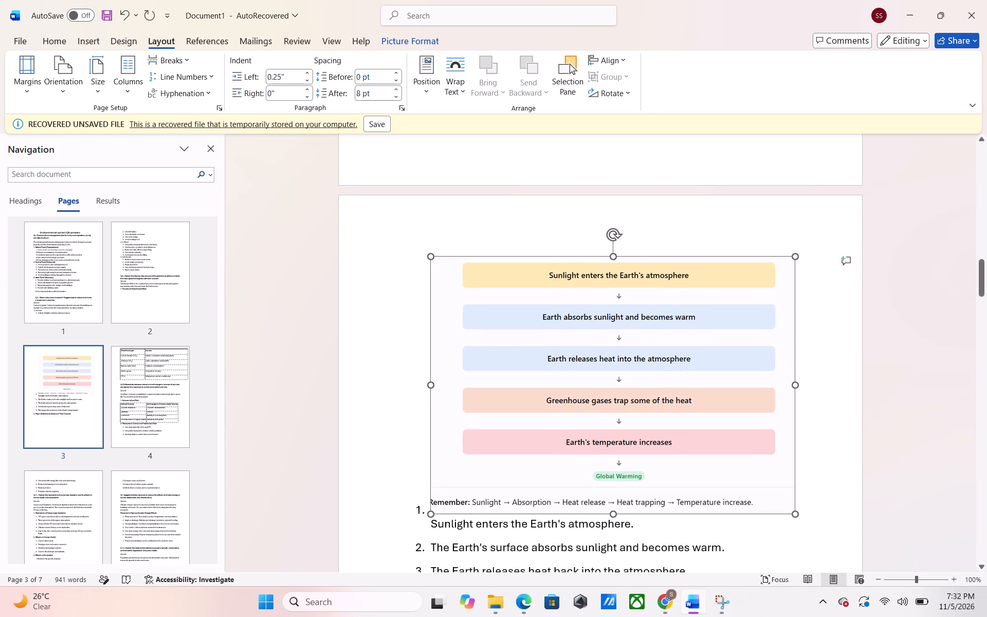
drag(440, 265, 440, 268)
click(629, 337)
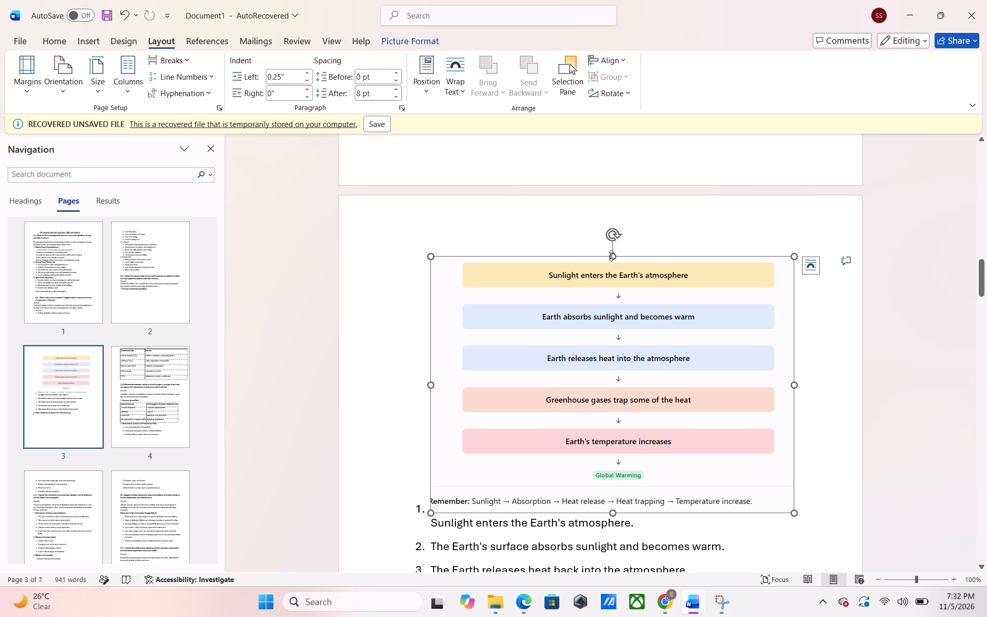
drag(611, 256, 613, 241)
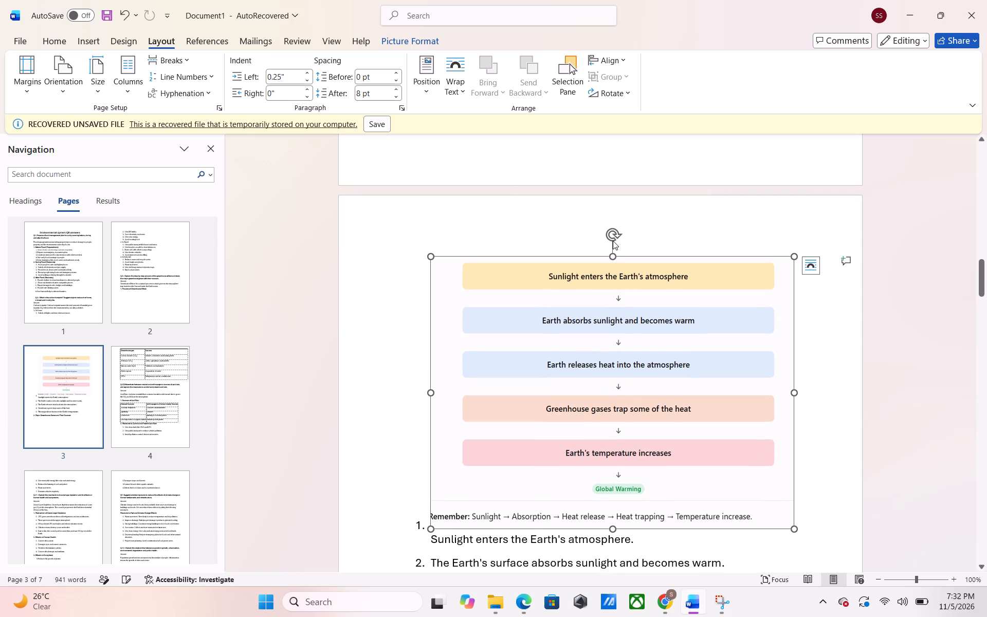
Copy the flowchart picture and paste it on a new unnumbered line below the "Process of Greenhouse Effect" heading.
right_click(634, 354)
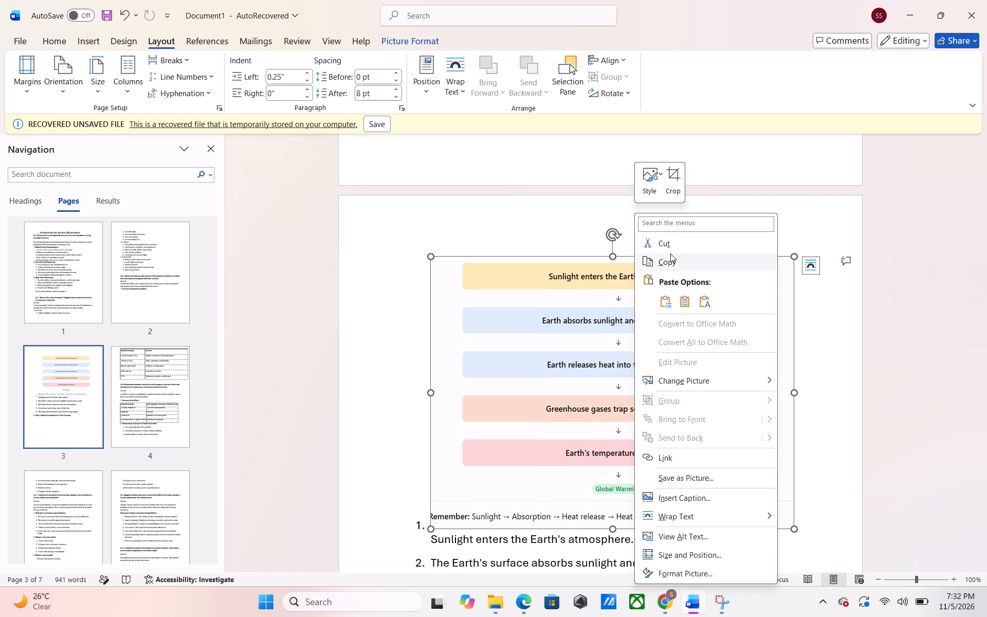
click(671, 263)
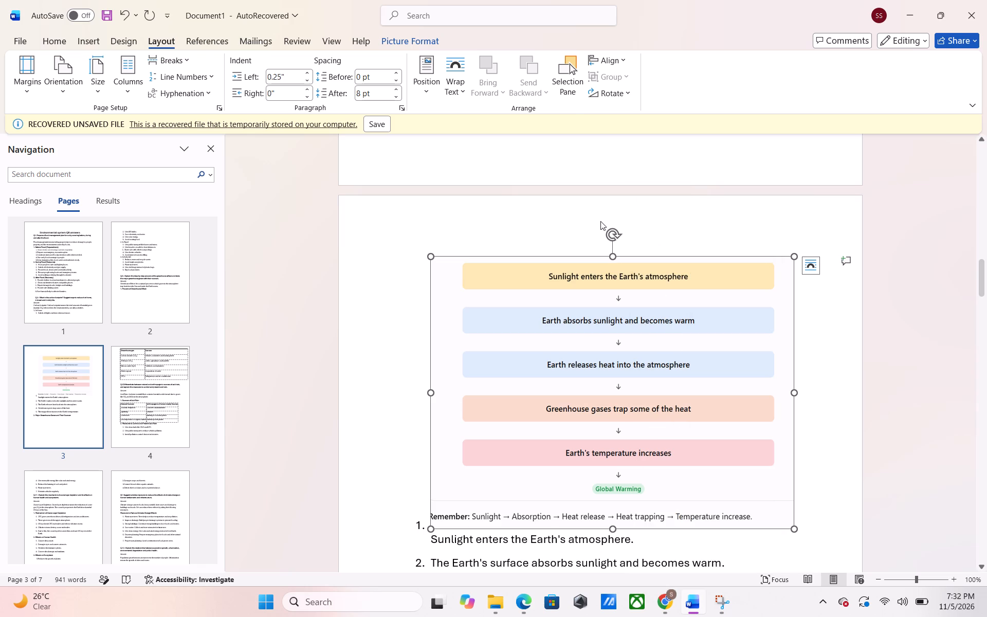
scroll(600, 221, up, 2)
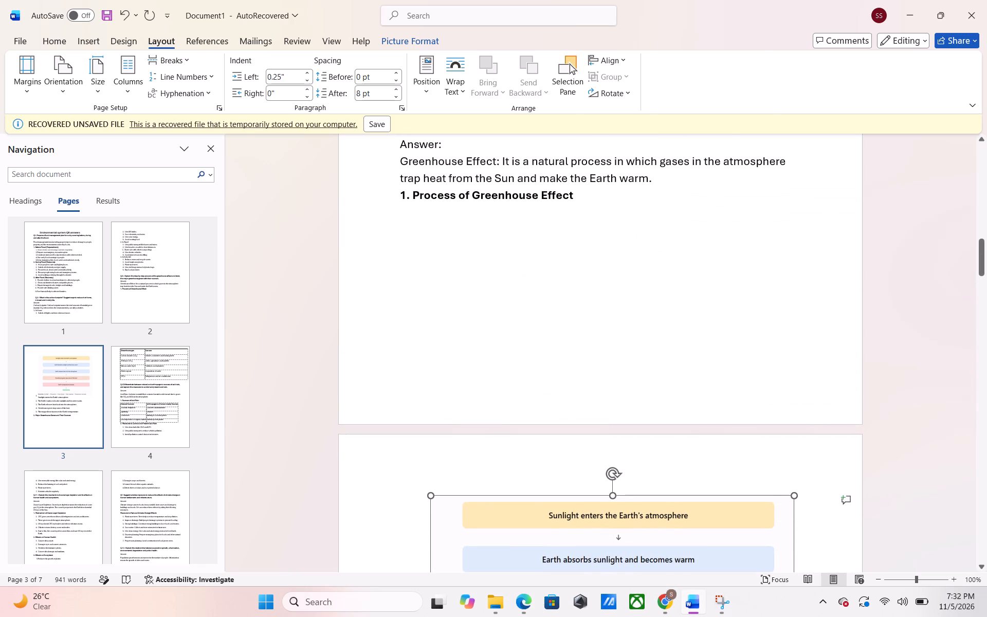
click(586, 282)
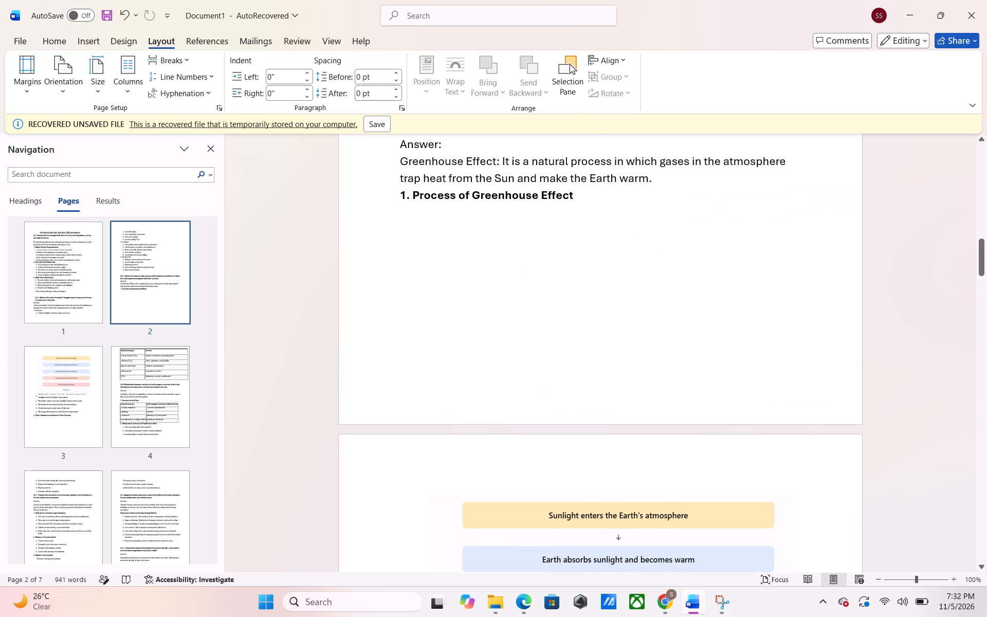
key(Return)
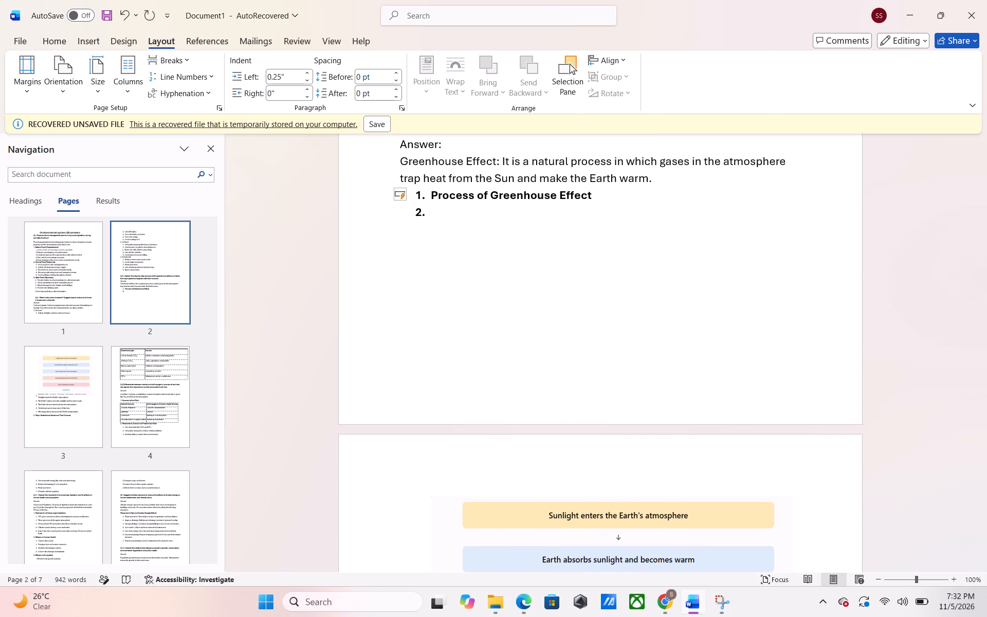
key(BackSpace)
key(ctrl+v)
Paste another copy of the flowchart picture at the end of the "Process of Greenhouse Effect" heading in Q.5.
scroll(577, 204, up, 1)
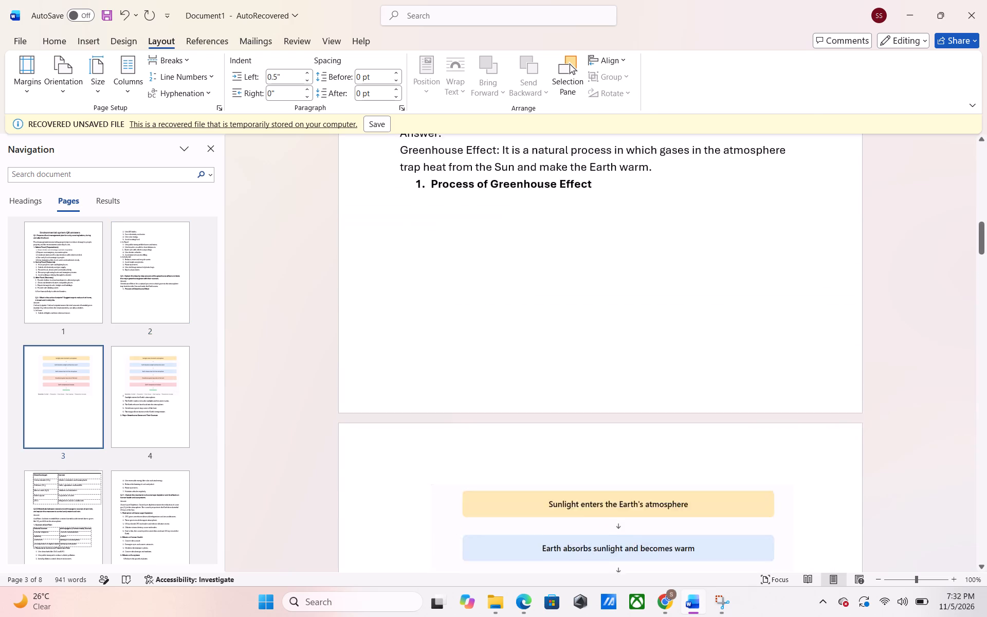
scroll(577, 204, up, 2)
scroll(577, 204, down, 1)
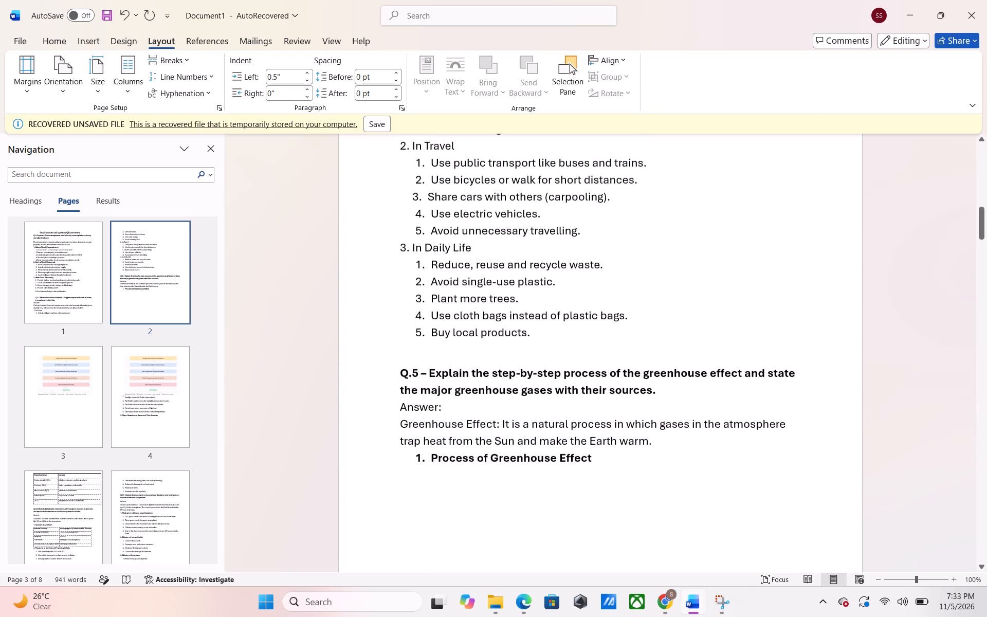
scroll(577, 204, down, 1)
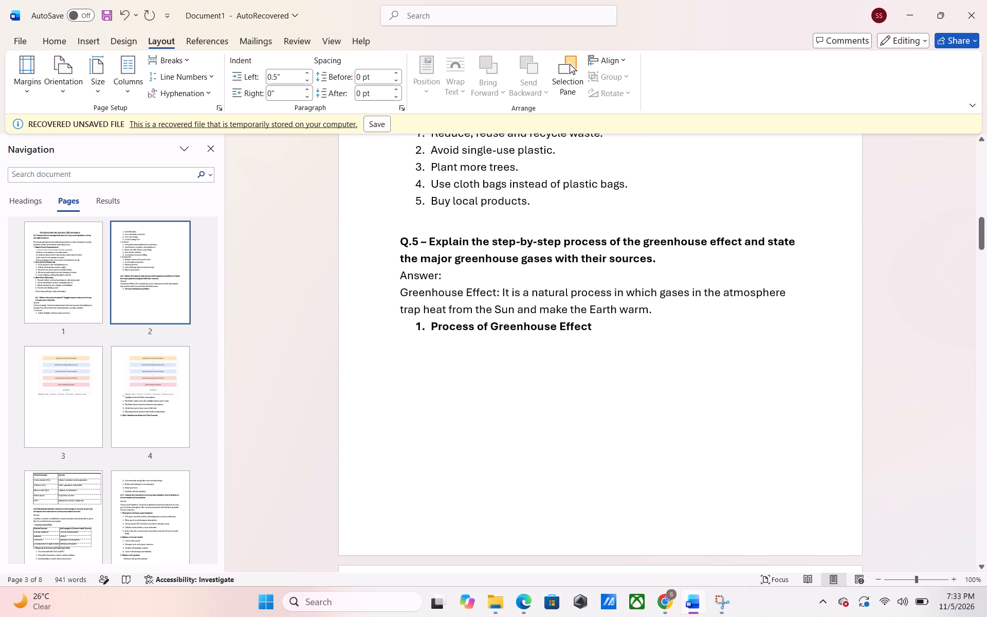
click(587, 390)
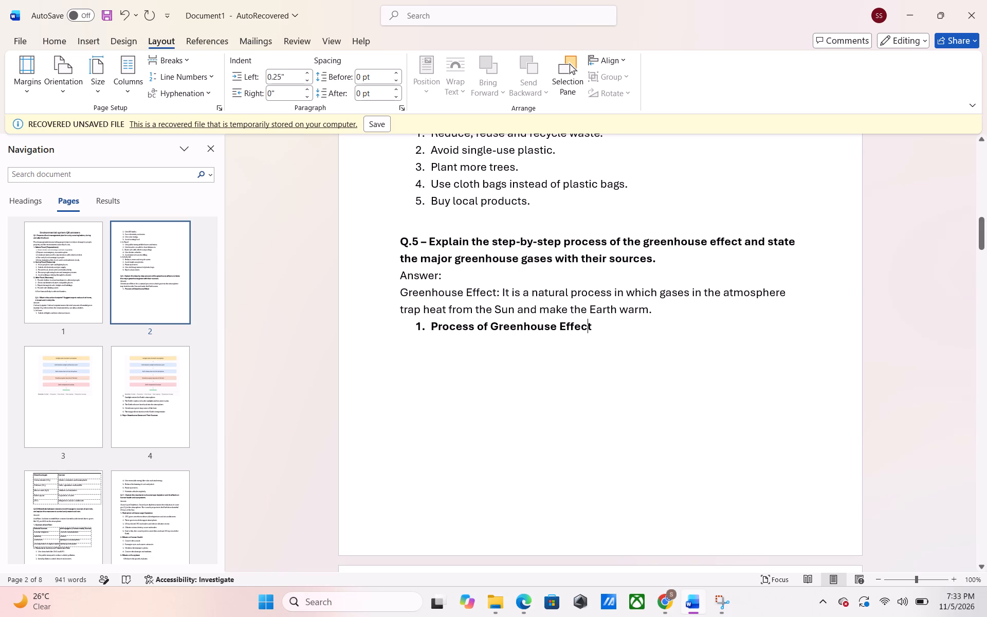
click(601, 333)
right_click(604, 361)
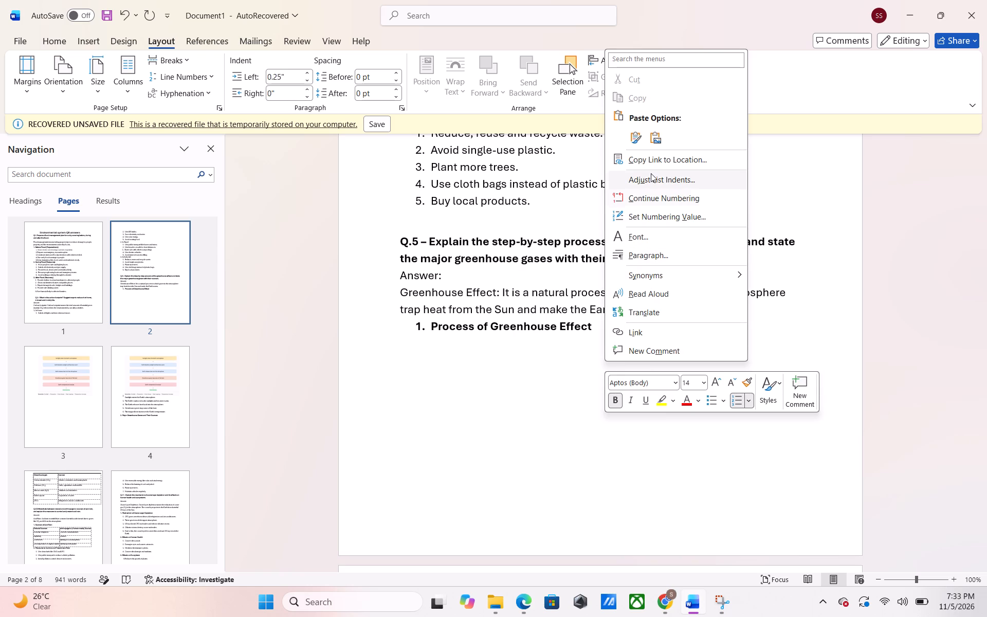
click(654, 134)
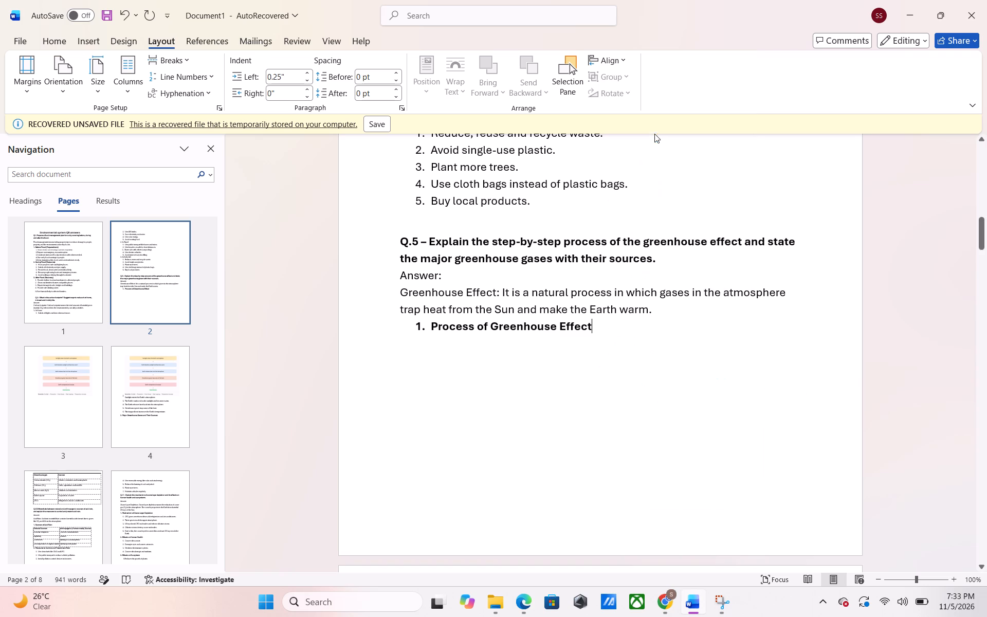
scroll(591, 365, down, 1)
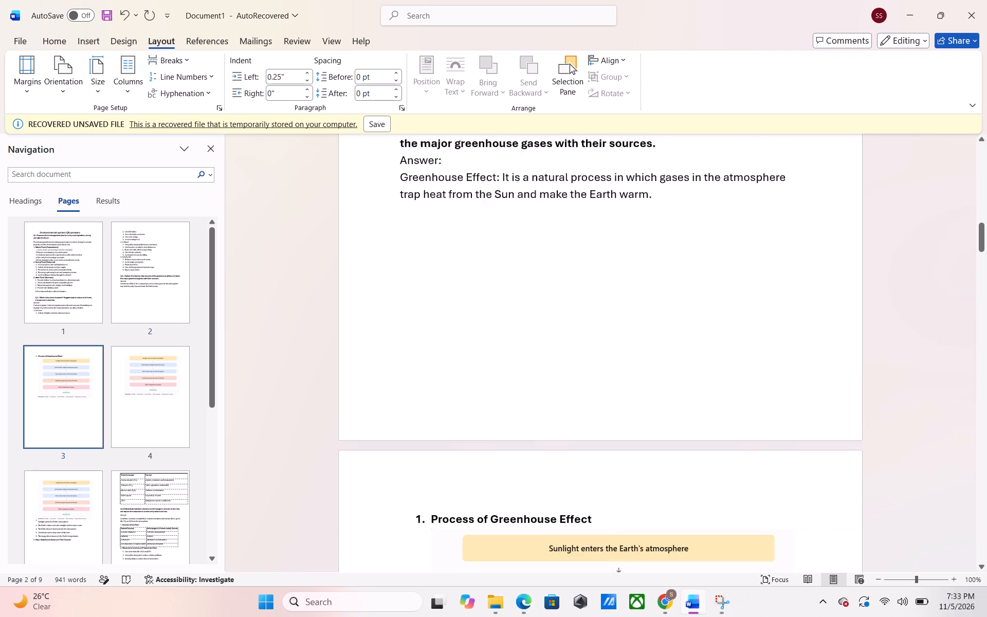
scroll(591, 365, down, 2)
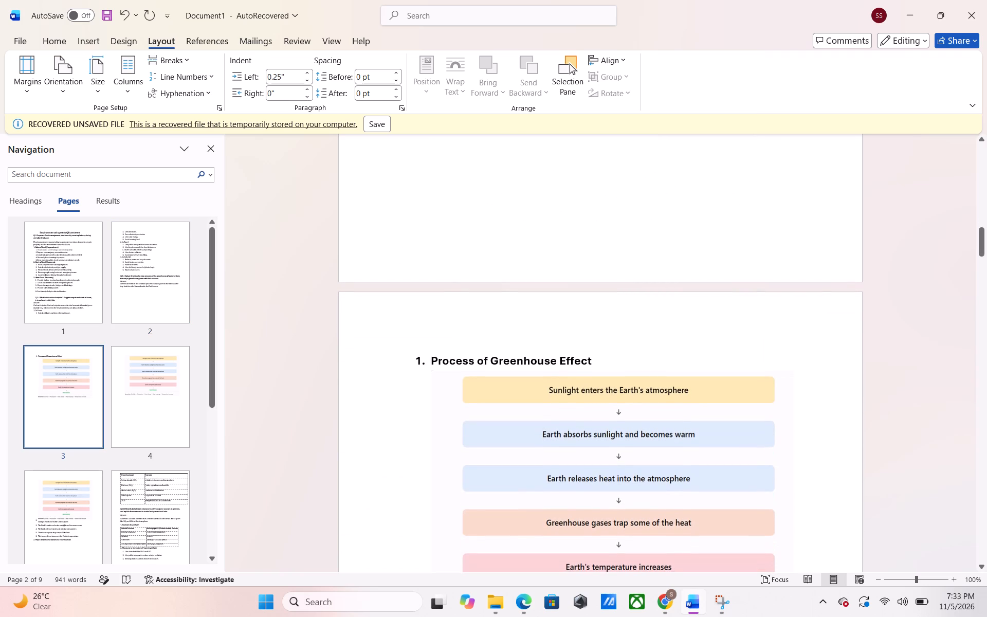
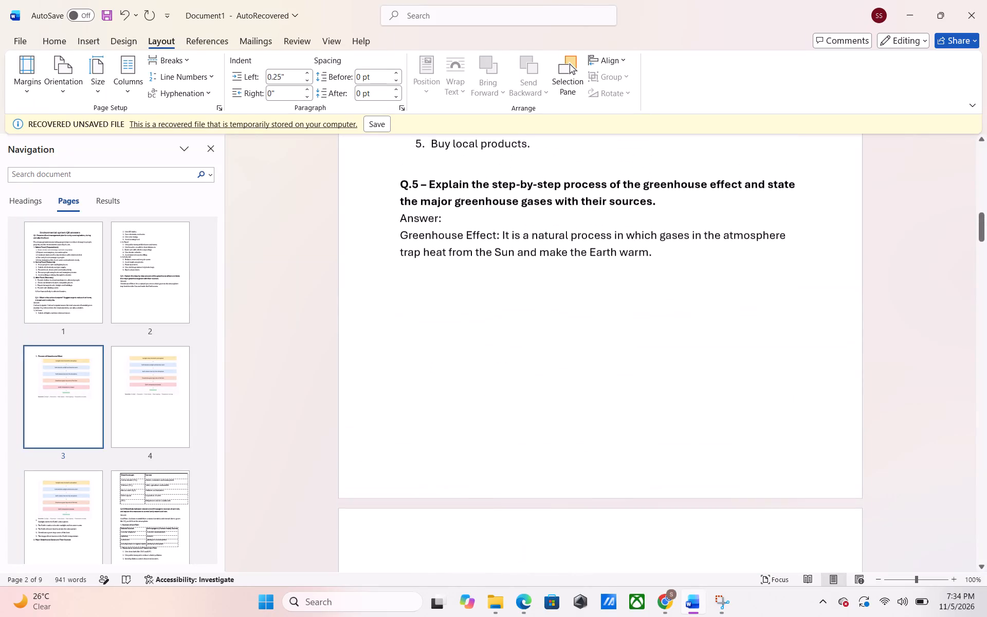
Review the Q.5 pages to examine where the greenhouse flowchart copies sit relative to the heading, numbered points and sources table.
scroll(563, 253, up, 2)
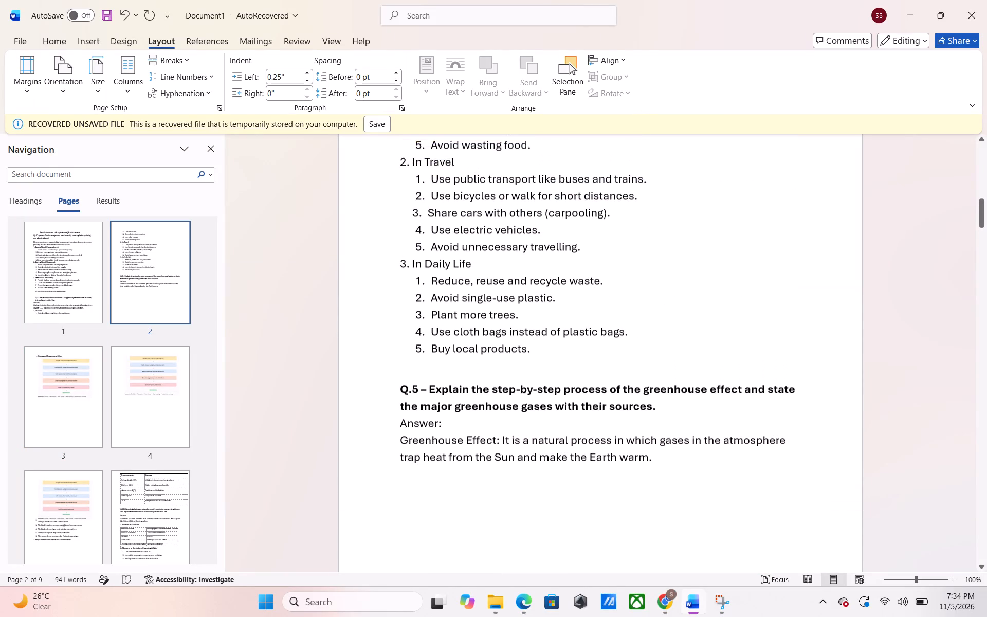
scroll(563, 253, down, 3)
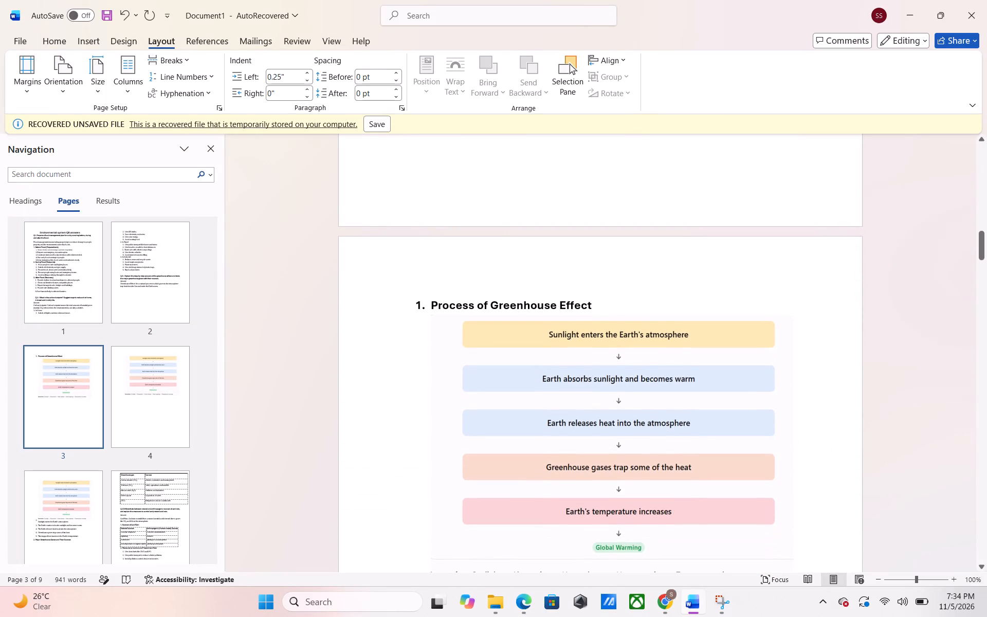
scroll(563, 253, down, 3)
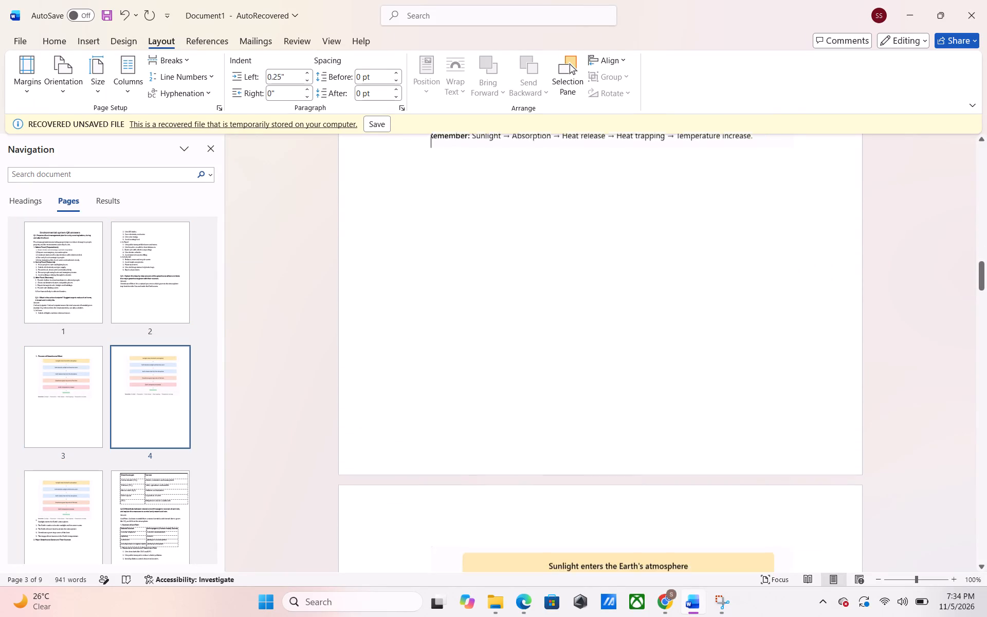
scroll(563, 253, down, 4)
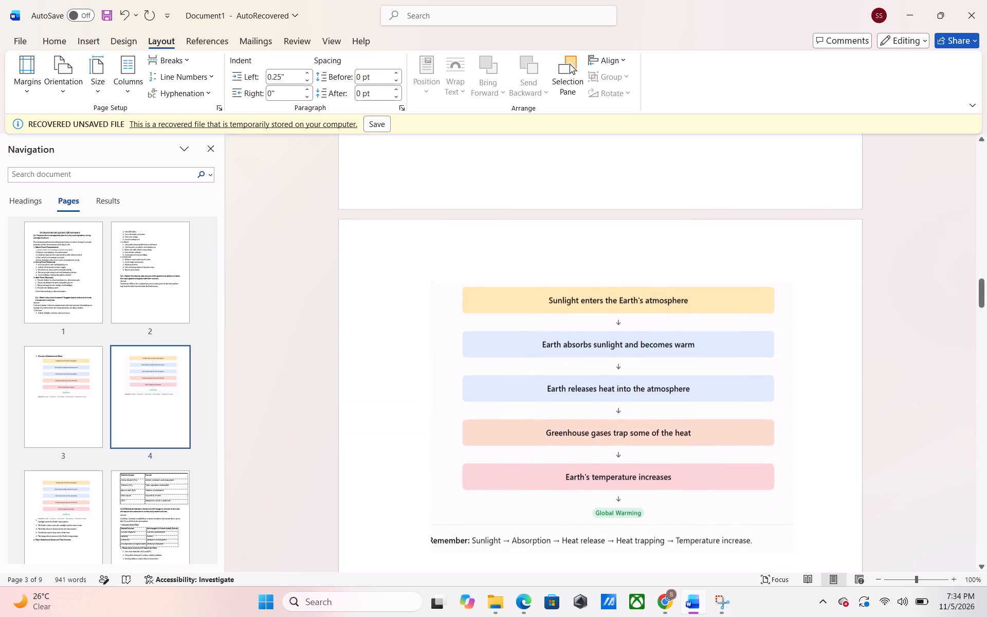
scroll(563, 253, down, 4)
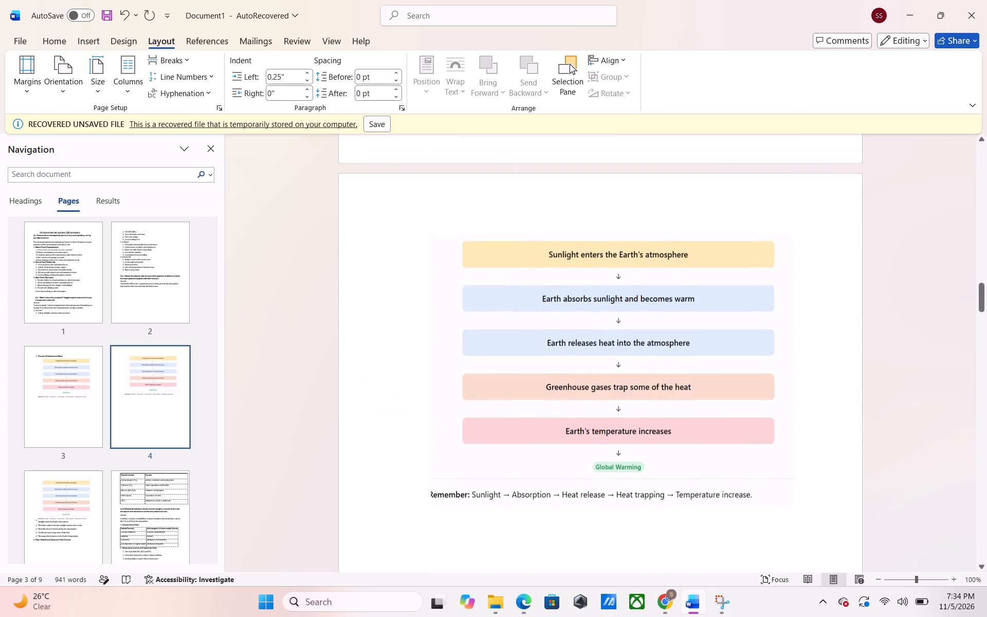
scroll(563, 253, down, 4)
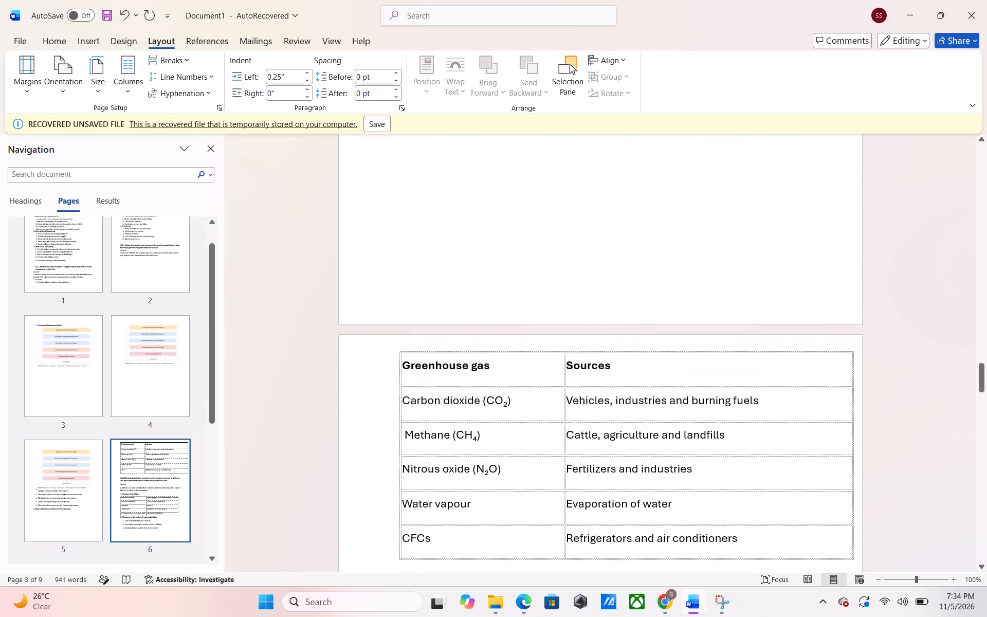
scroll(563, 253, up, 2)
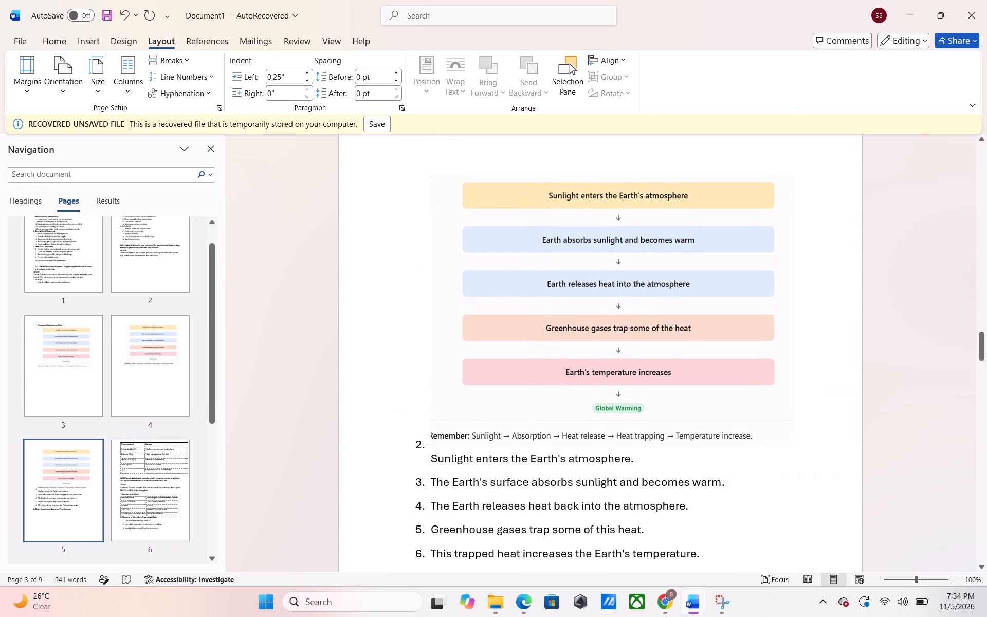
scroll(563, 253, up, 8)
scroll(563, 253, down, 1)
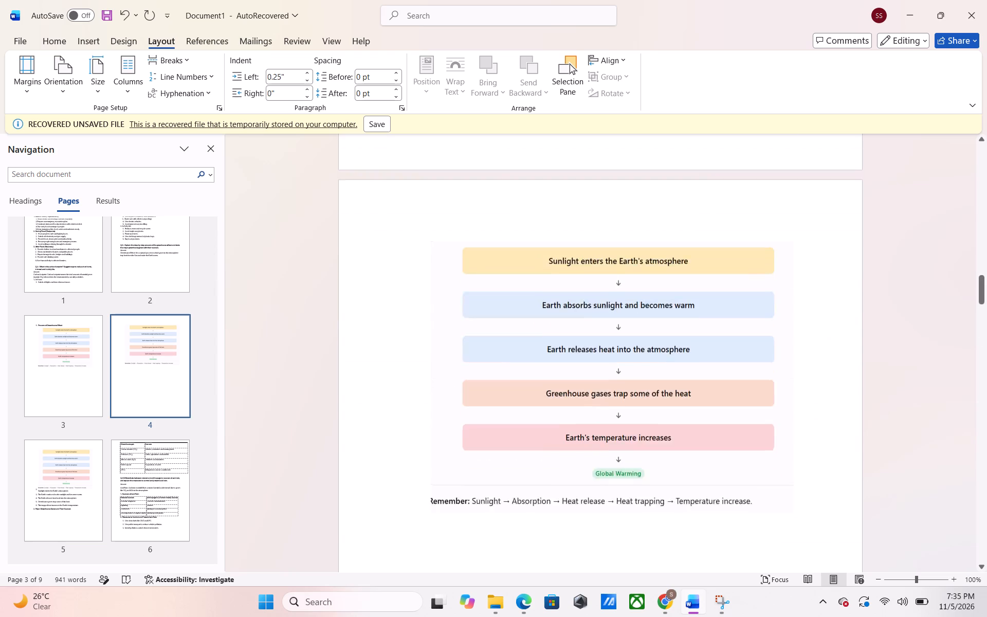
scroll(563, 253, down, 1)
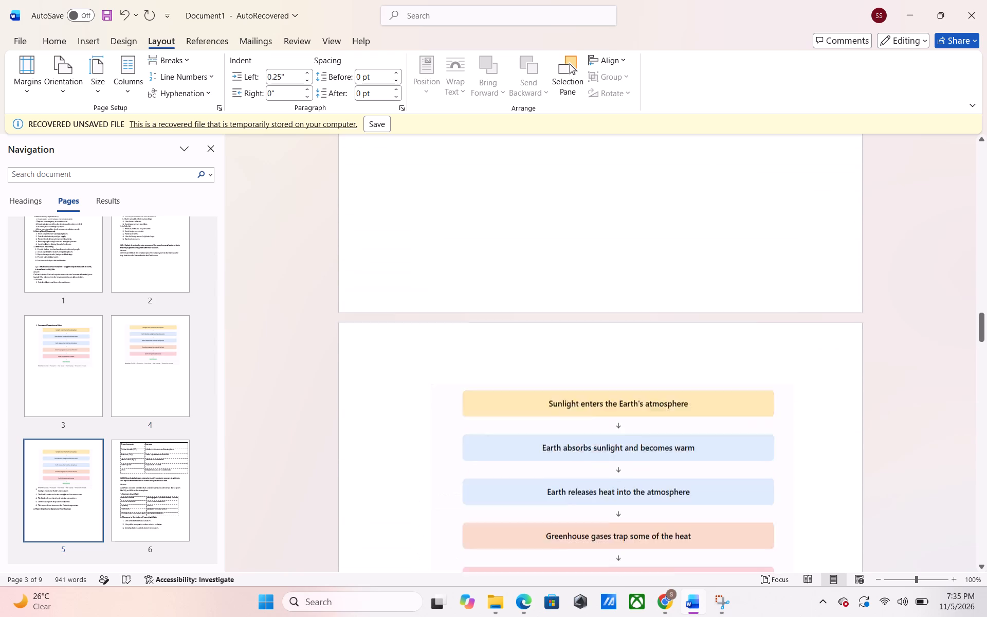
scroll(563, 253, up, 6)
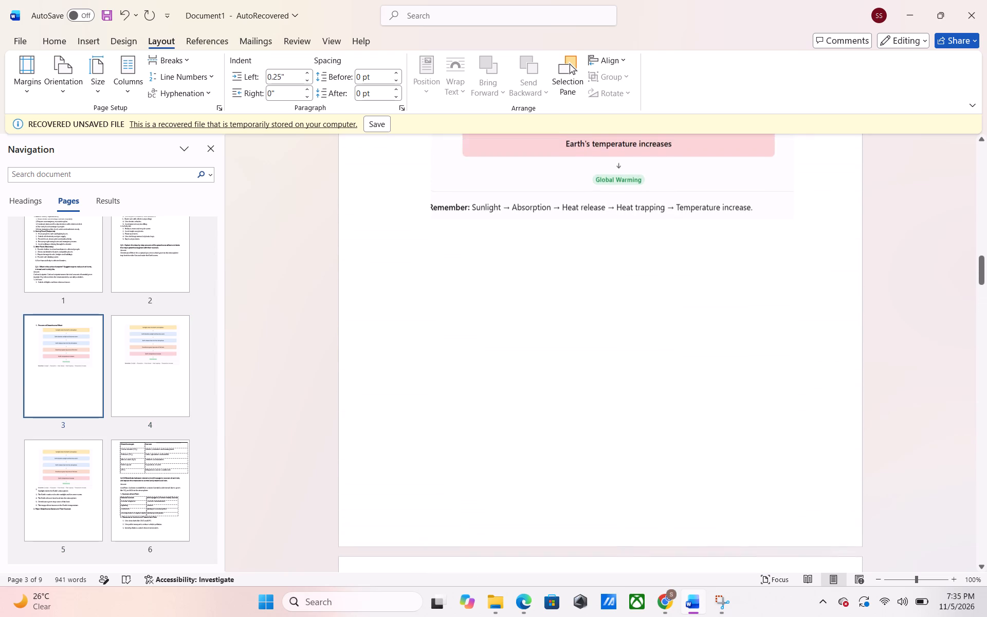
scroll(563, 253, up, 6)
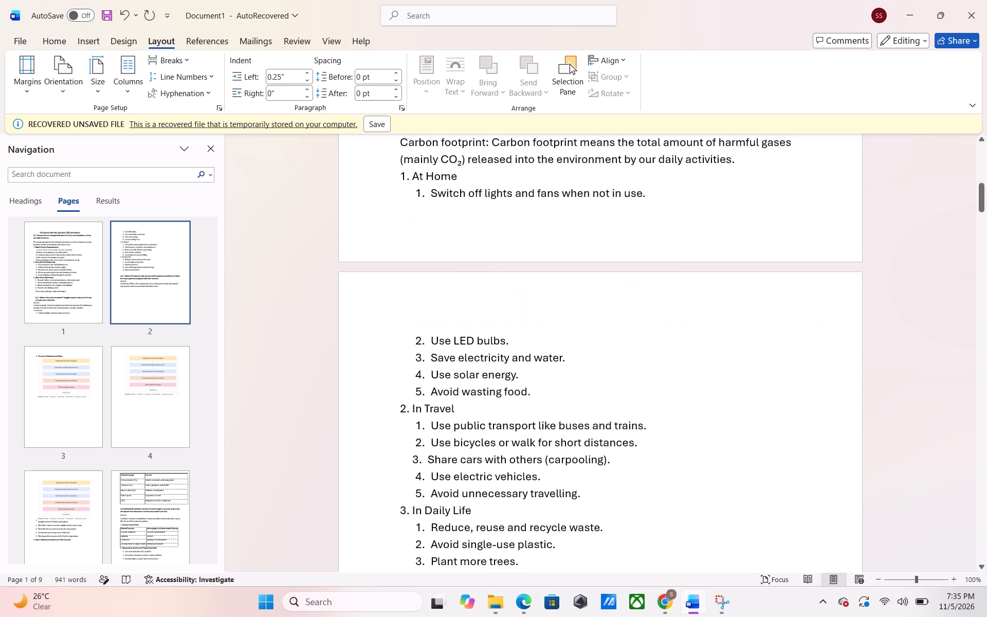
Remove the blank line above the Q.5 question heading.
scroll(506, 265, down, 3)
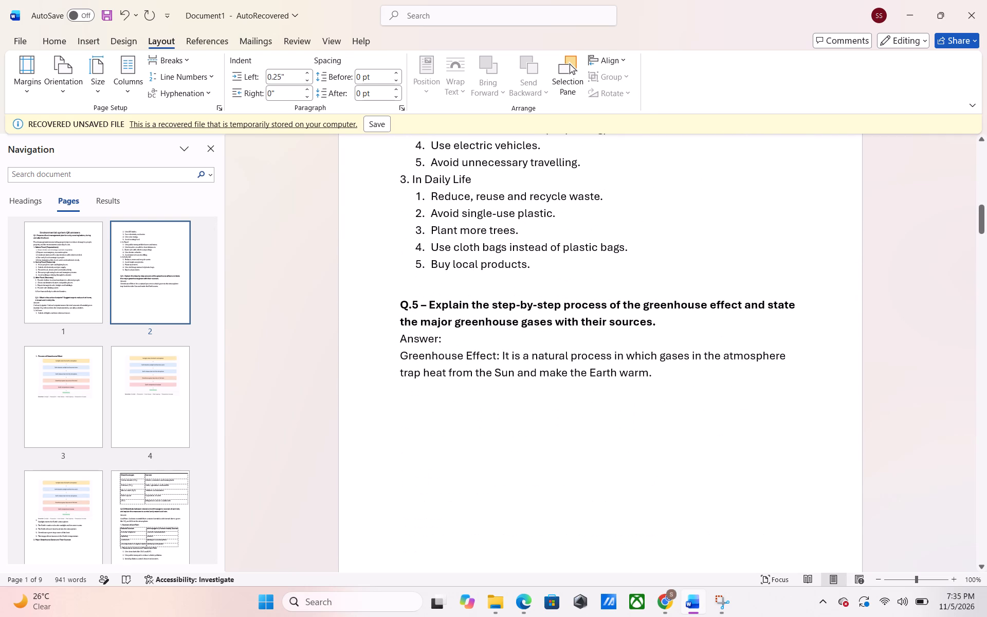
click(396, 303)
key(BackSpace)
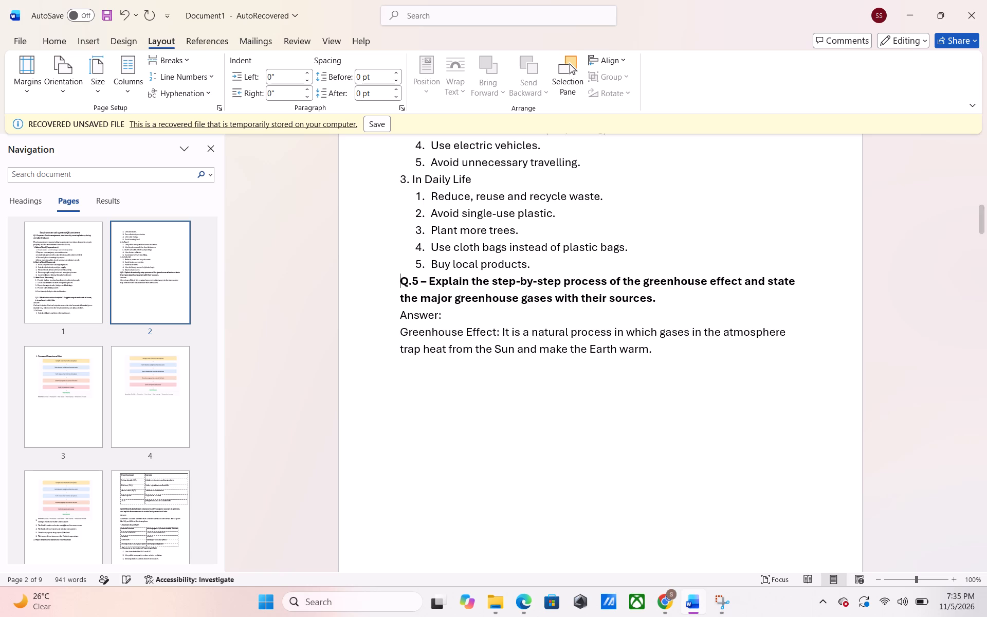
Cut the flowchart below "Process of Greenhouse Effect" and paste it as a picture inside that heading, right after "Process of".
scroll(409, 354, down, 2)
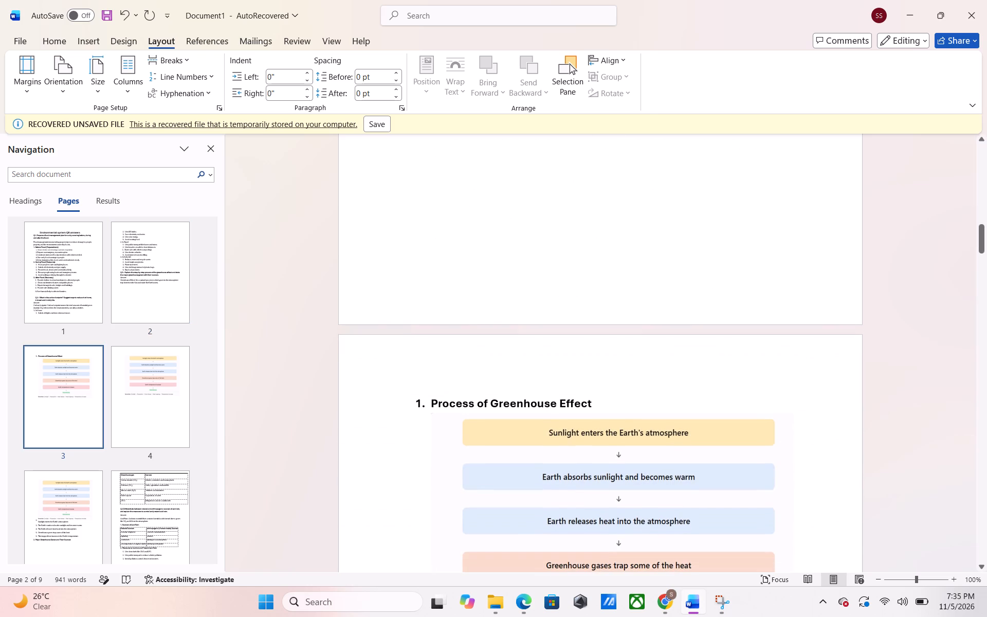
right_click(488, 430)
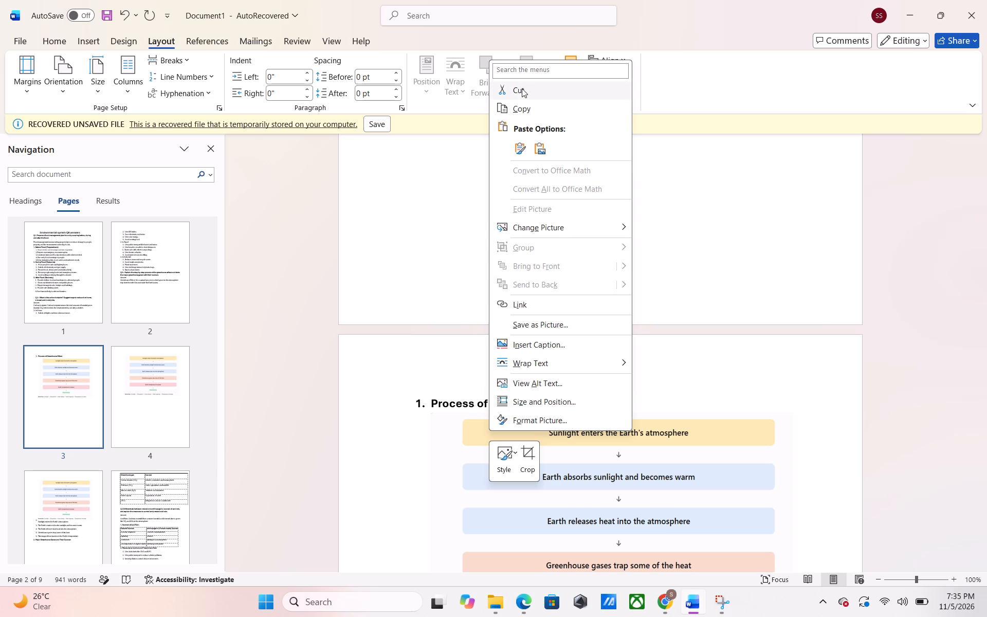
click(522, 89)
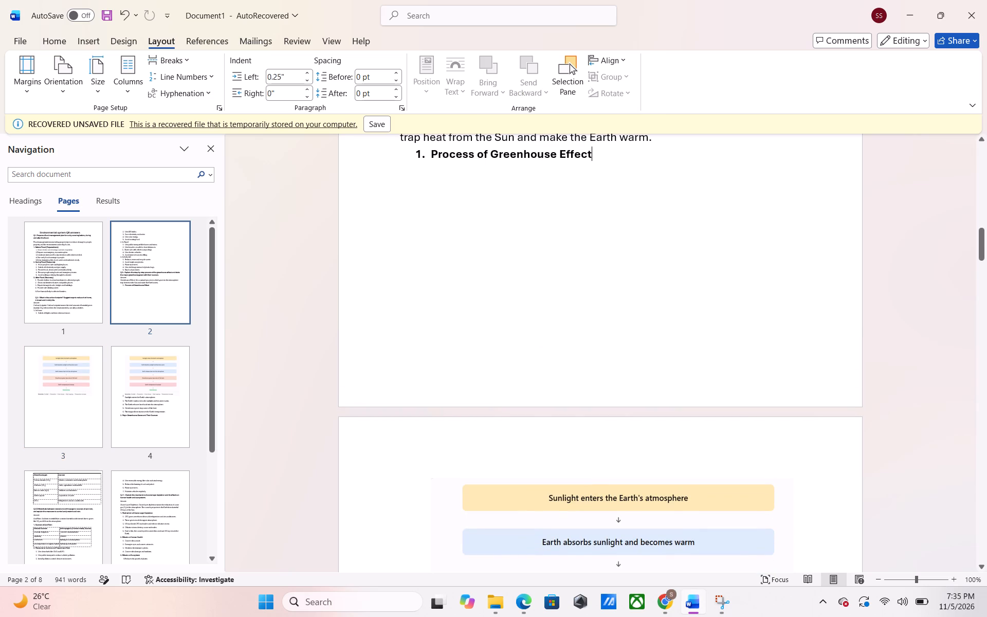
right_click(492, 251)
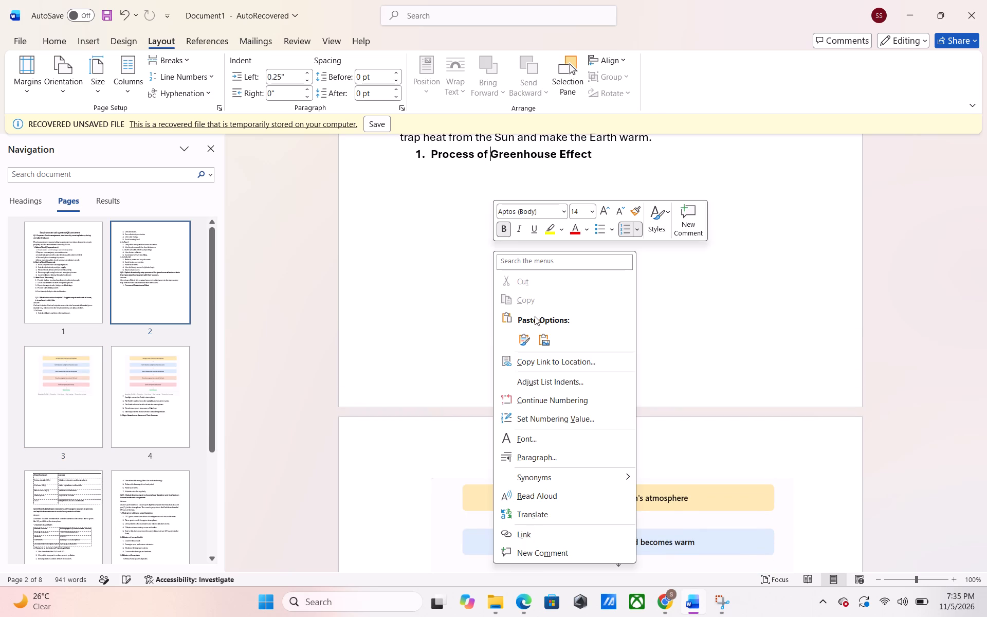
click(543, 338)
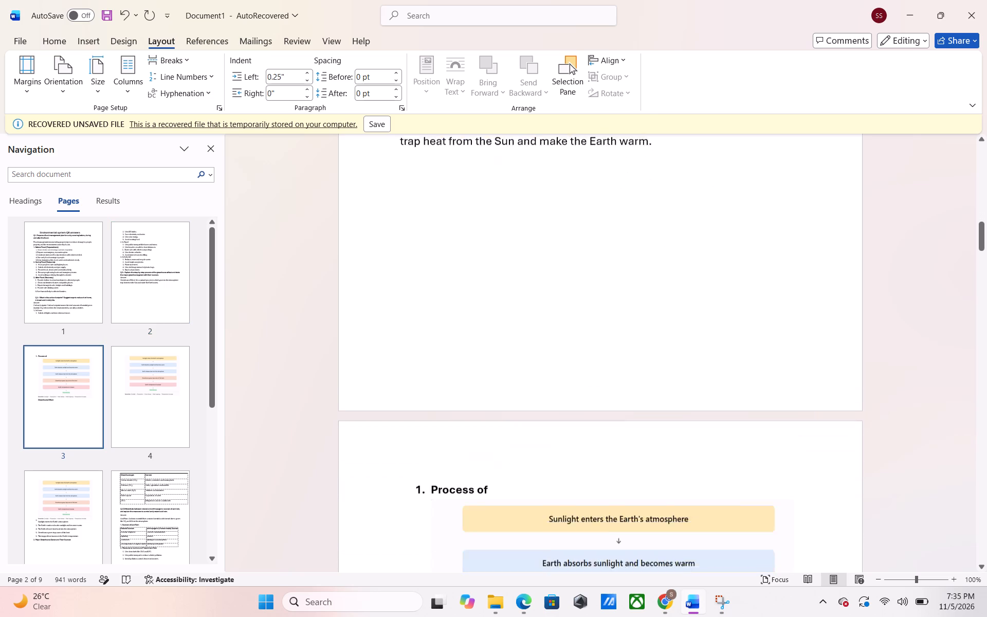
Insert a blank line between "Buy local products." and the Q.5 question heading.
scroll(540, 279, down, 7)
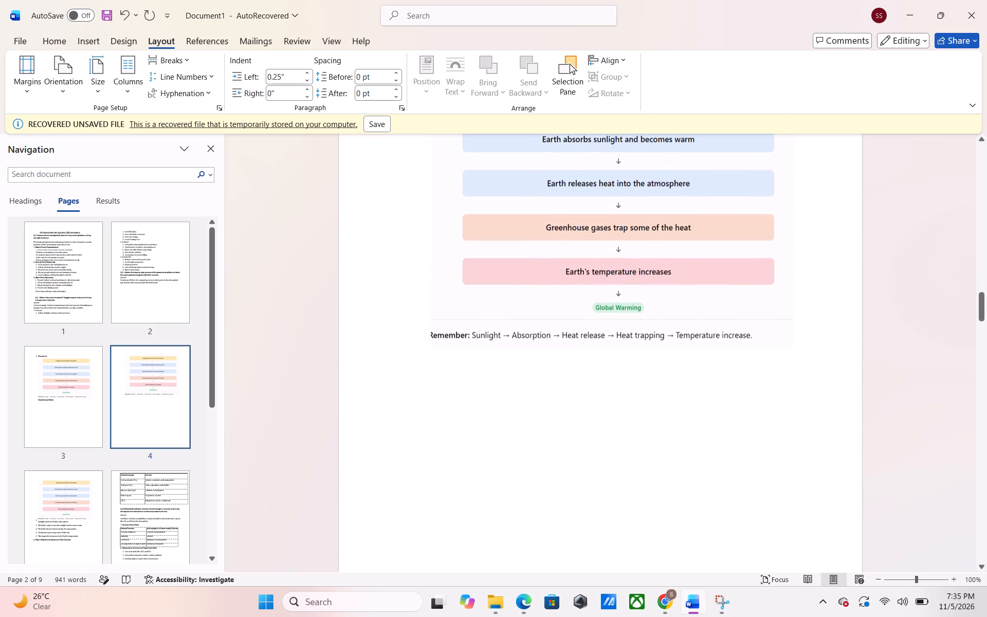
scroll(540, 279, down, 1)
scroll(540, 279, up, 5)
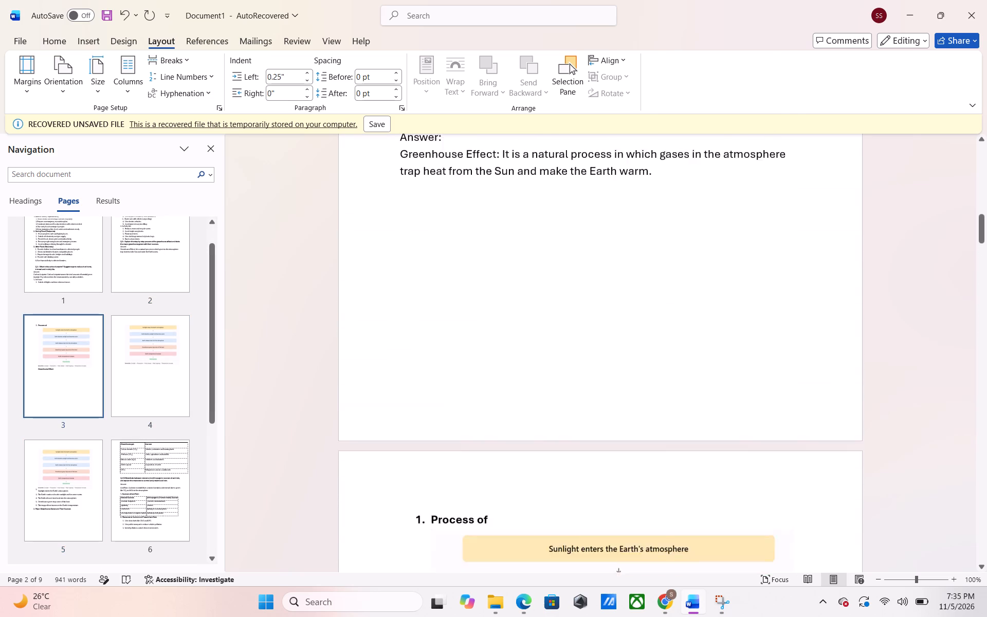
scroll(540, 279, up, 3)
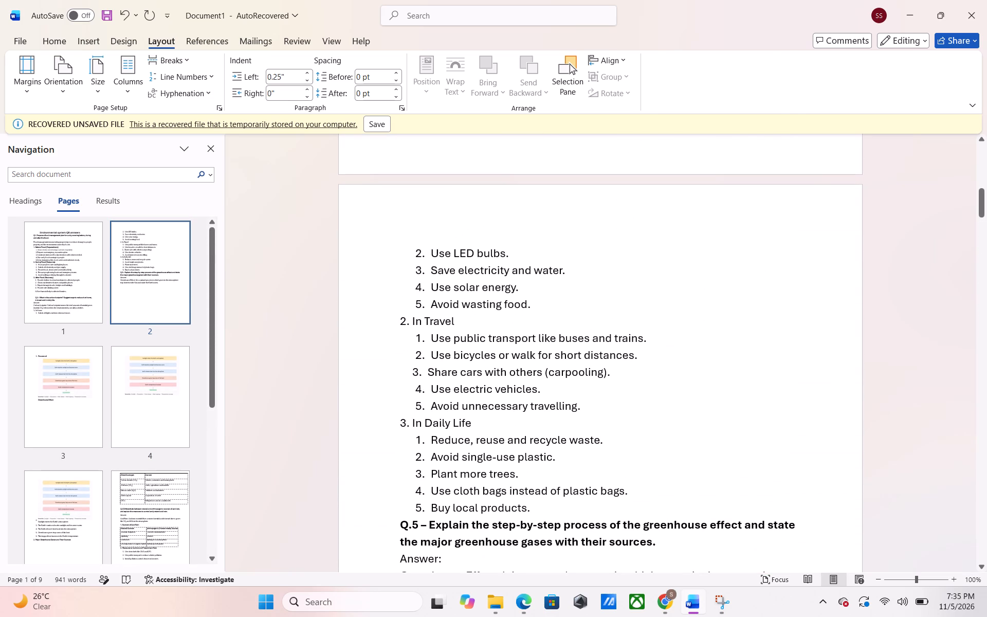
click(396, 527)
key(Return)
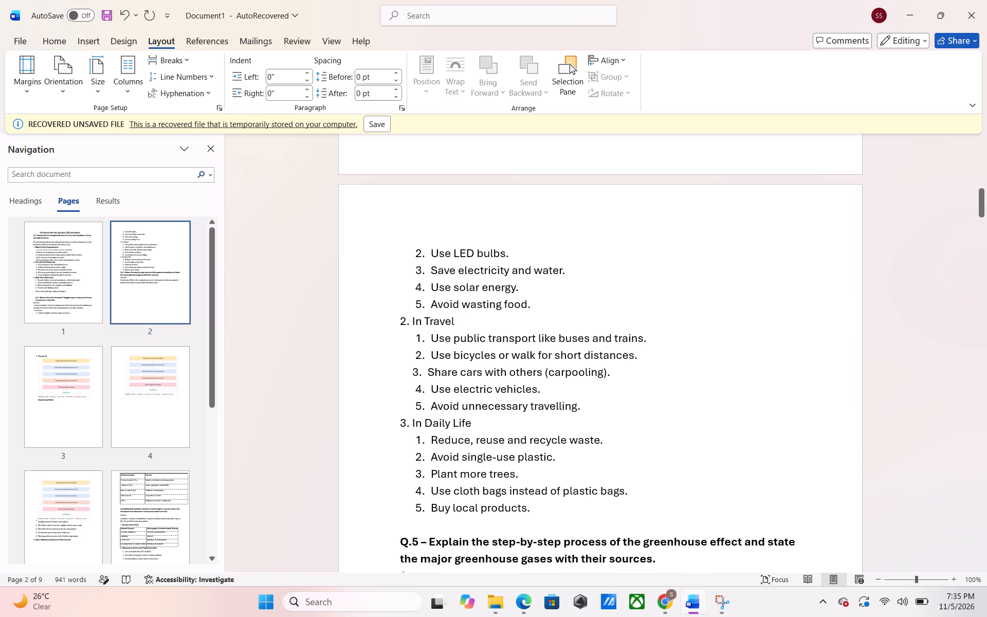
Cut the duplicate flowchart picture that stands alone on page 4.
scroll(413, 438, up, 1)
scroll(413, 438, down, 1)
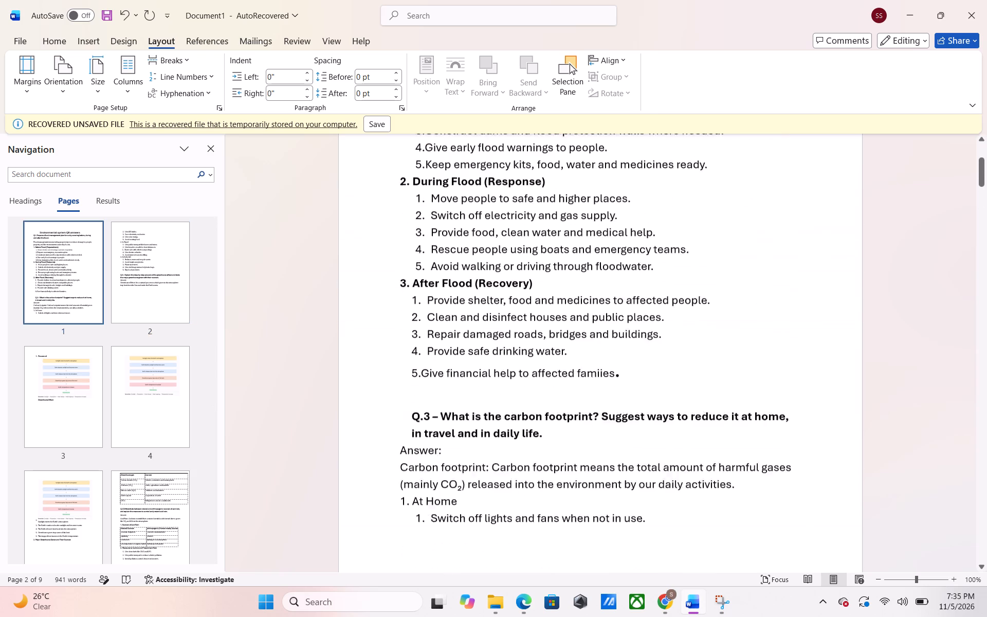
scroll(413, 438, down, 2)
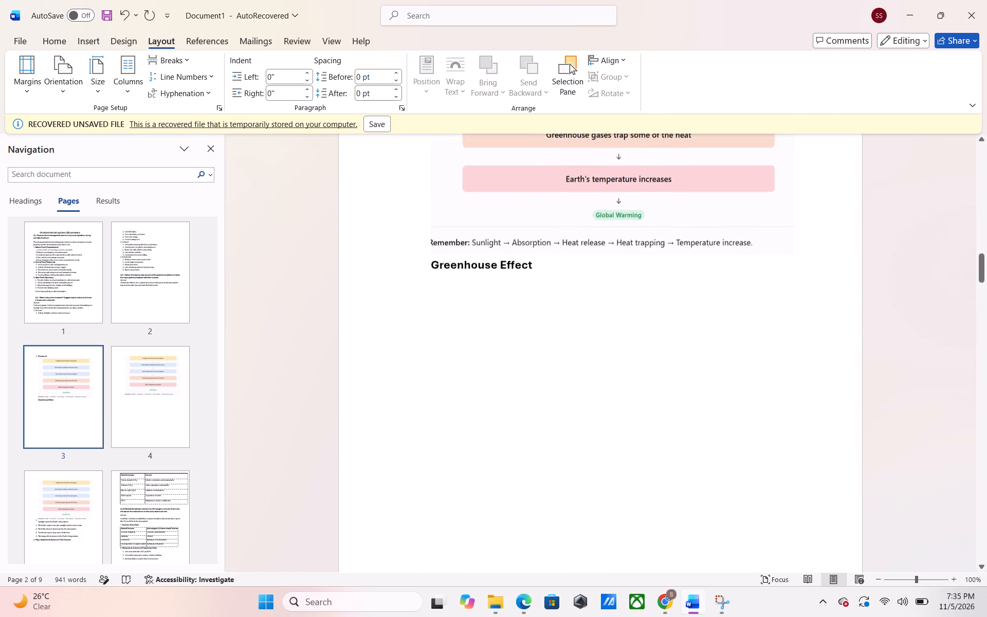
scroll(413, 438, up, 2)
scroll(413, 438, down, 2)
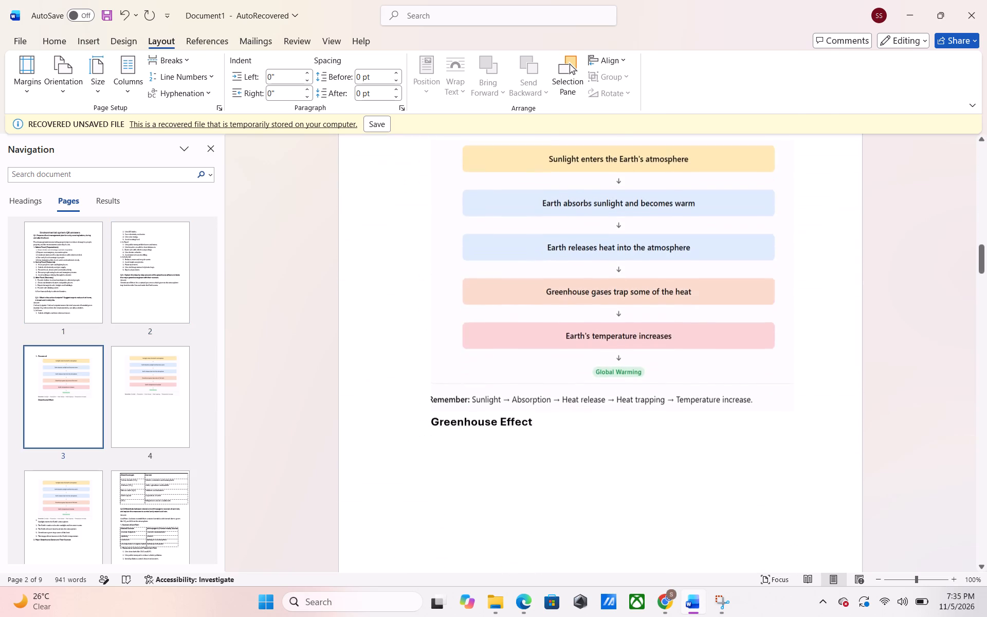
scroll(413, 438, down, 4)
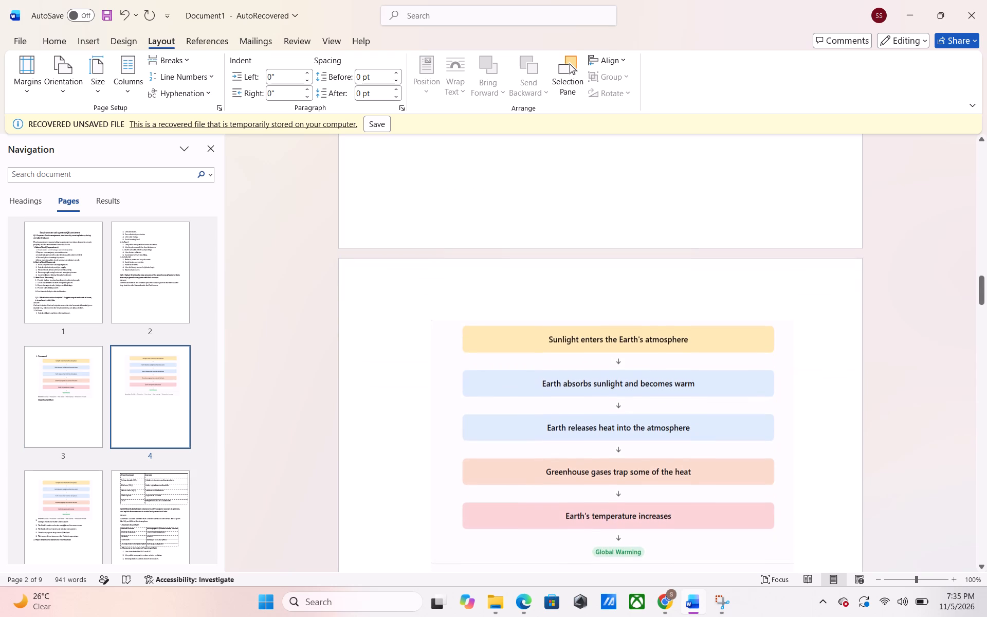
right_click(493, 438)
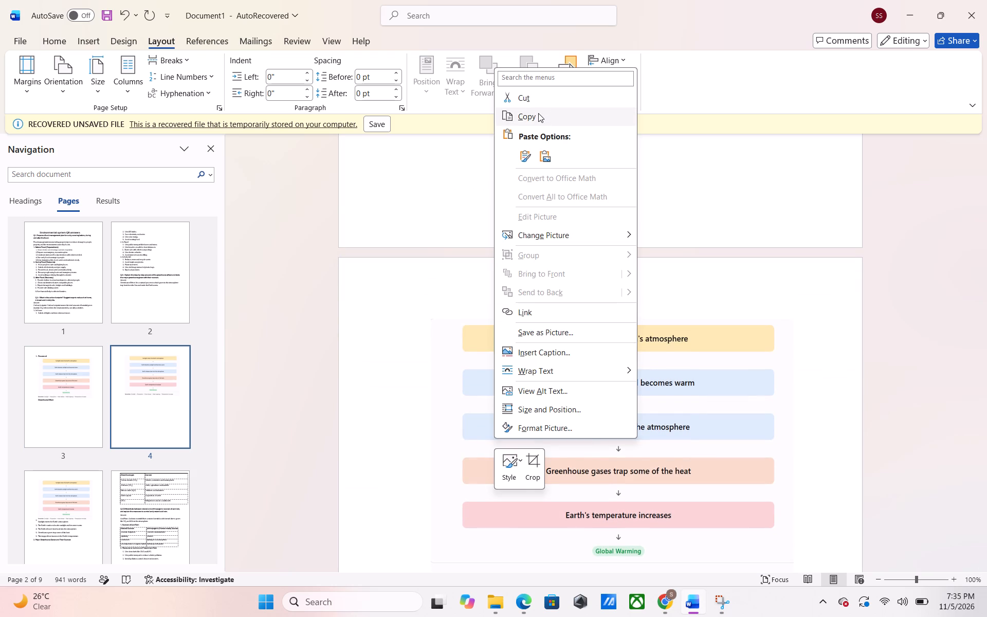
click(538, 104)
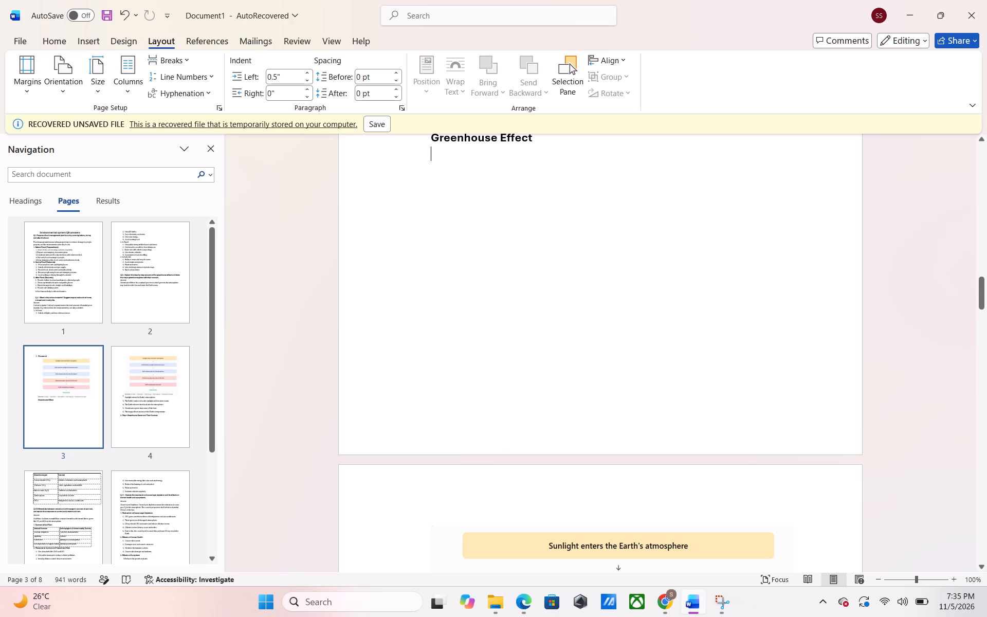
Examine the placement of the remaining flowchart copies and the "Process of Greenhouse Effect" heading across pages 3 and 4.
scroll(464, 364, up, 1)
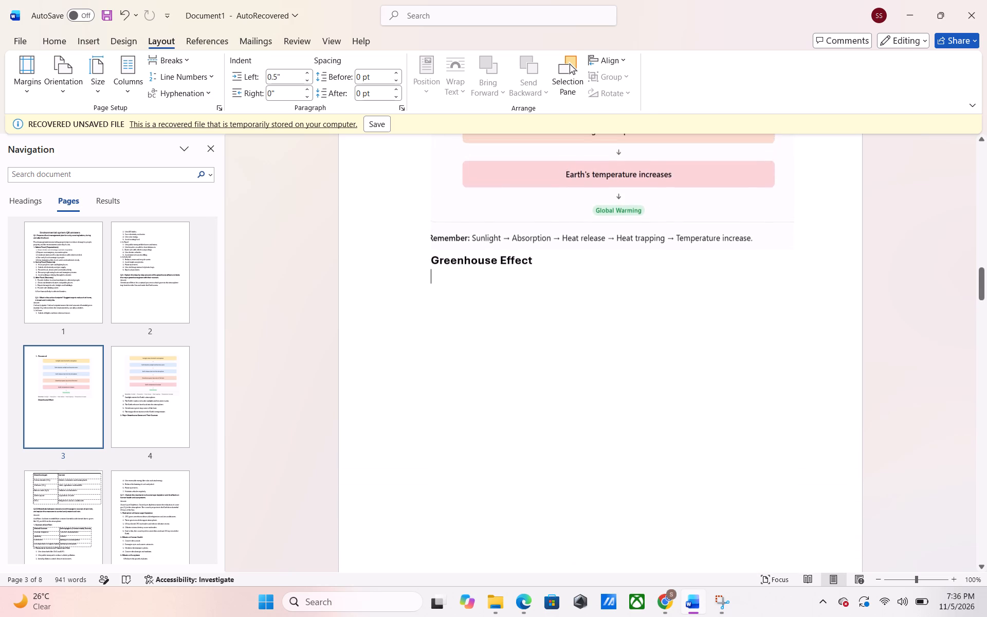
scroll(464, 364, up, 1)
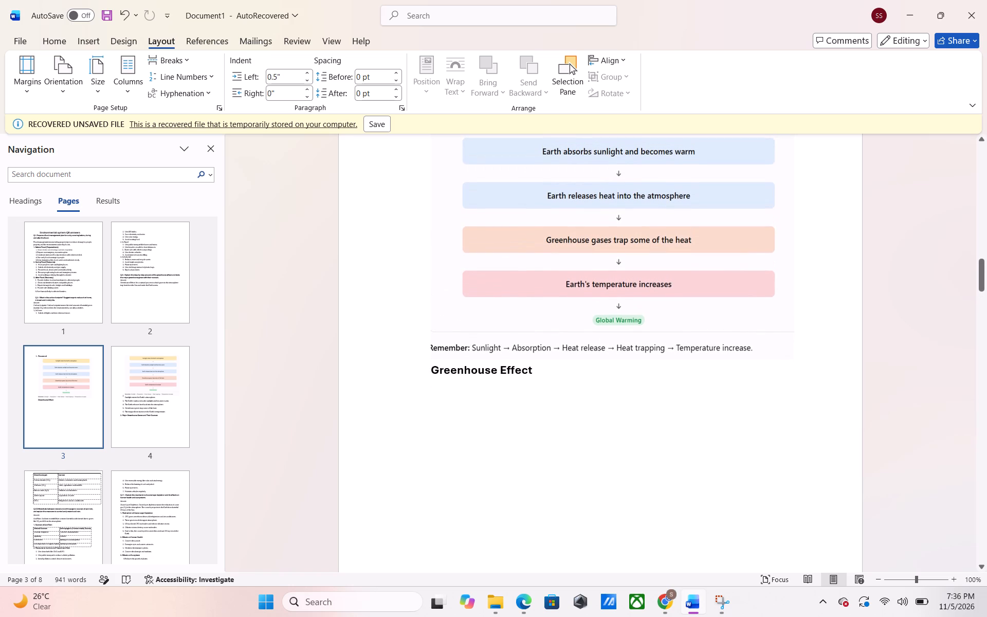
scroll(462, 437, down, 2)
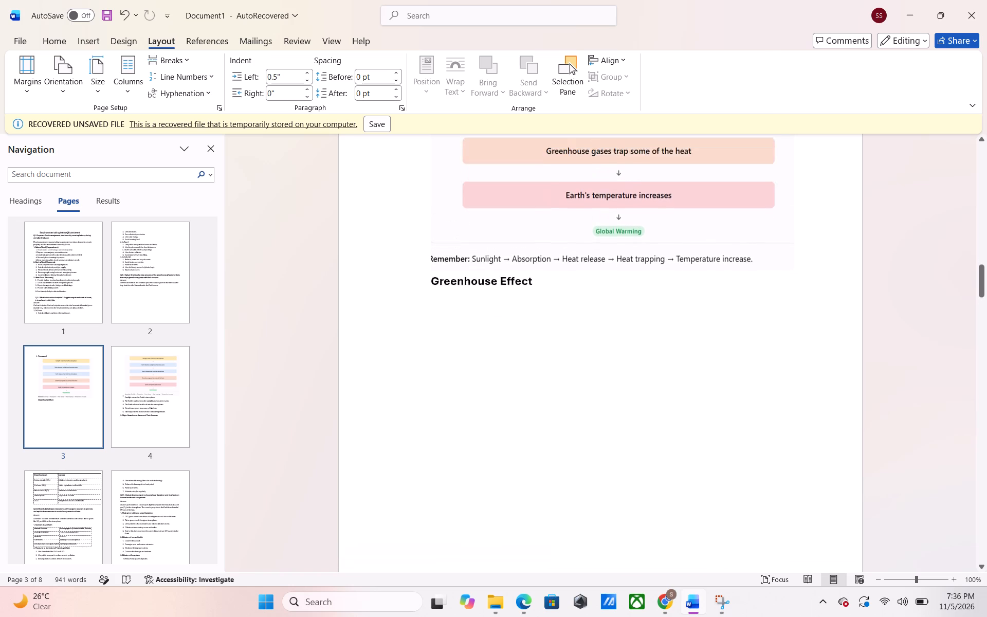
scroll(462, 437, down, 2)
scroll(462, 437, up, 2)
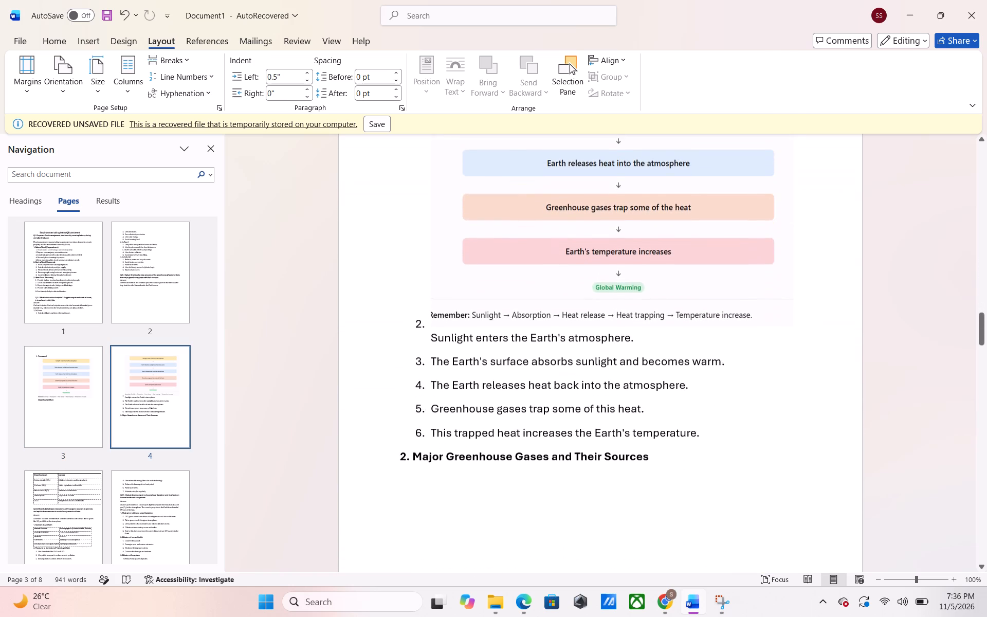
scroll(462, 437, up, 3)
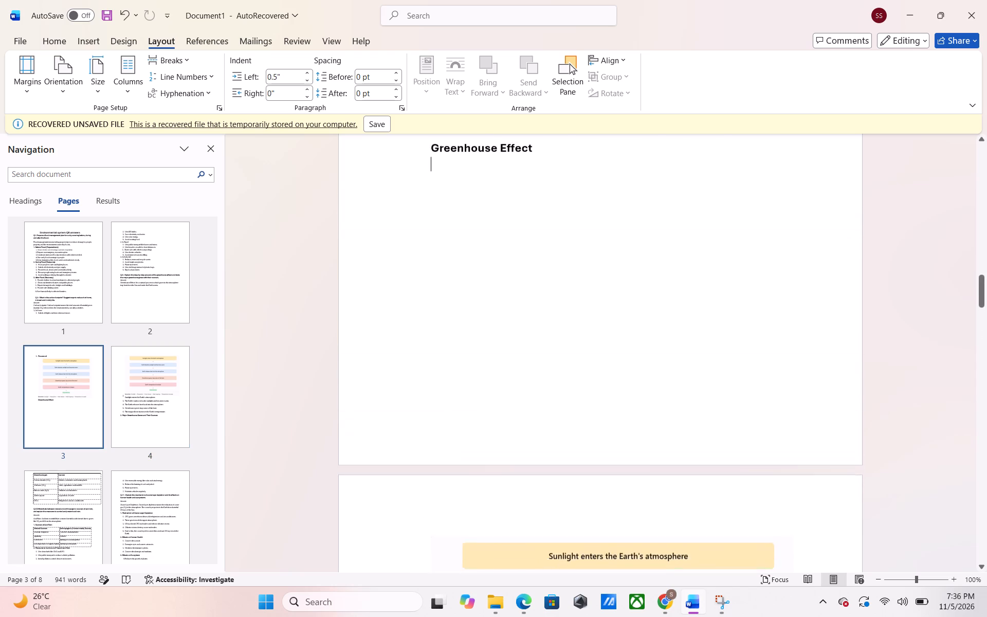
scroll(462, 437, up, 2)
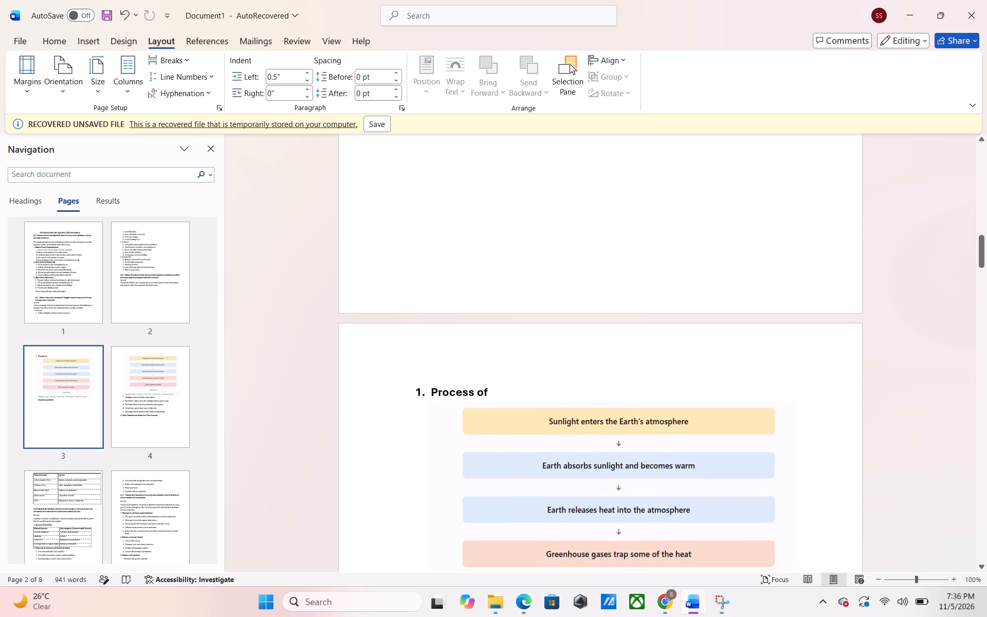
Cut the flowchart picture that splits "Process of" from "Greenhouse Effect" in the Q.5 subheading.
scroll(462, 437, down, 2)
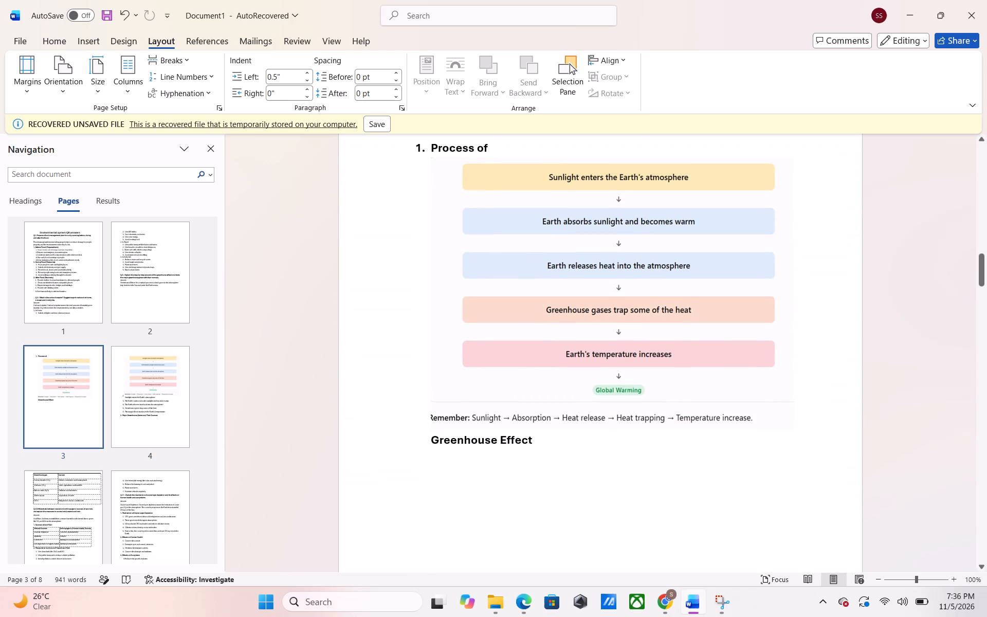
click(429, 439)
key(BackSpace)
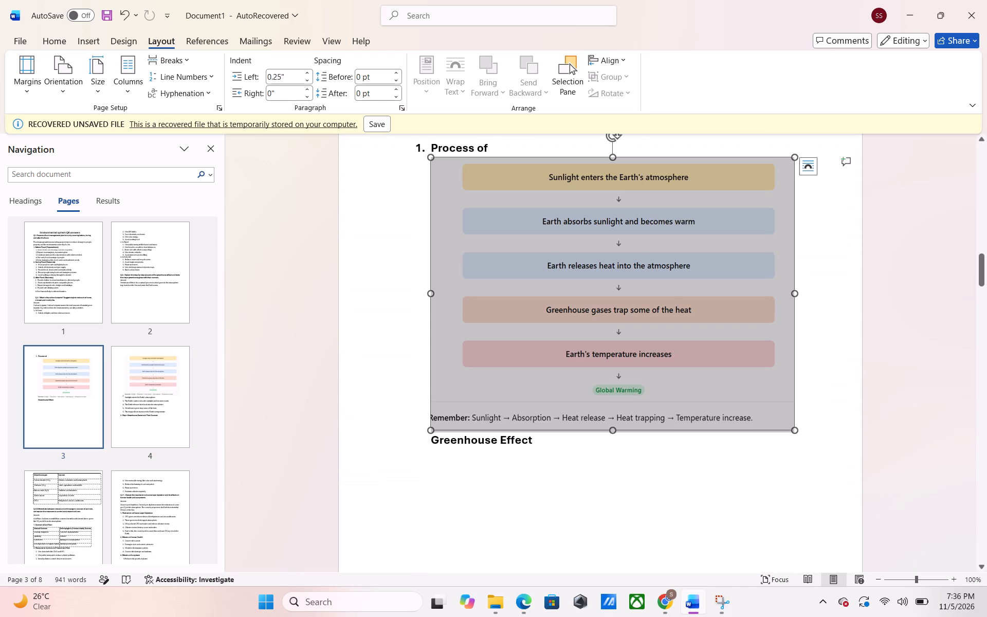
right_click(487, 349)
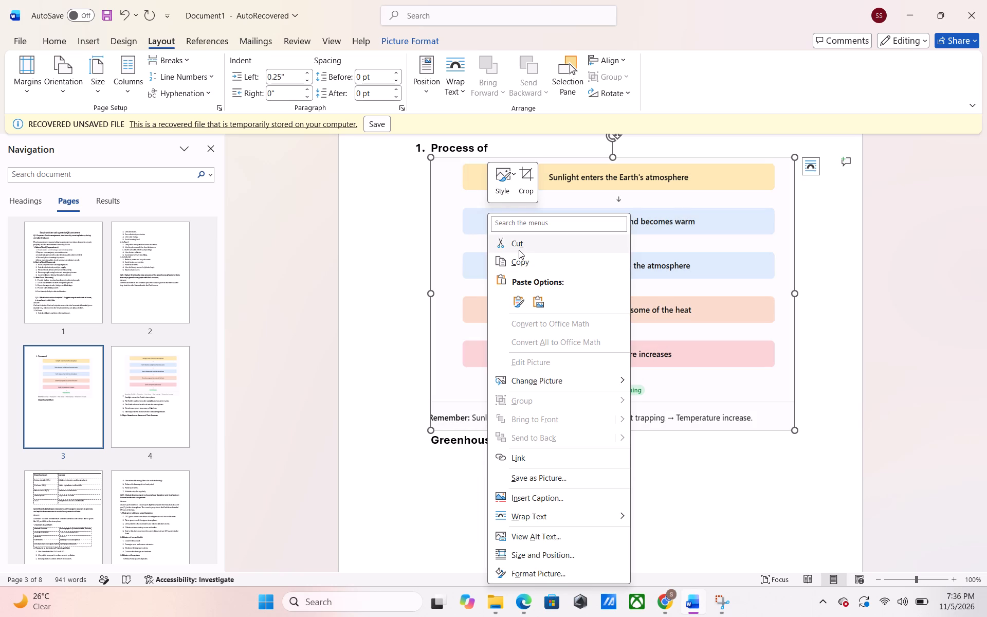
click(522, 246)
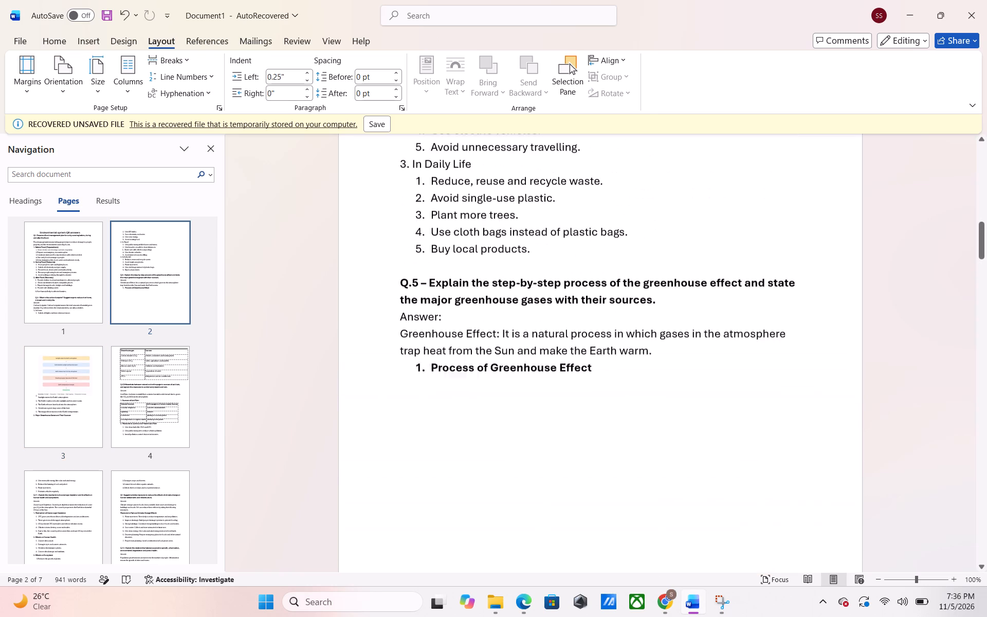
Shrink the remaining flowchart picture above "Sunlight enters the Earth's atmosphere." to about three quarters of its width.
scroll(525, 265, down, 2)
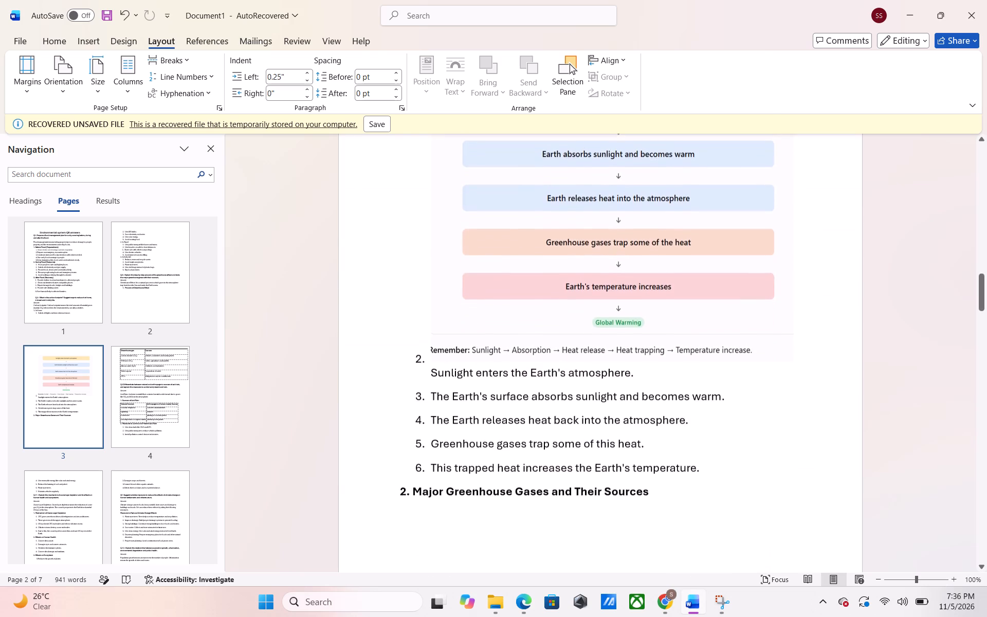
scroll(525, 265, up, 5)
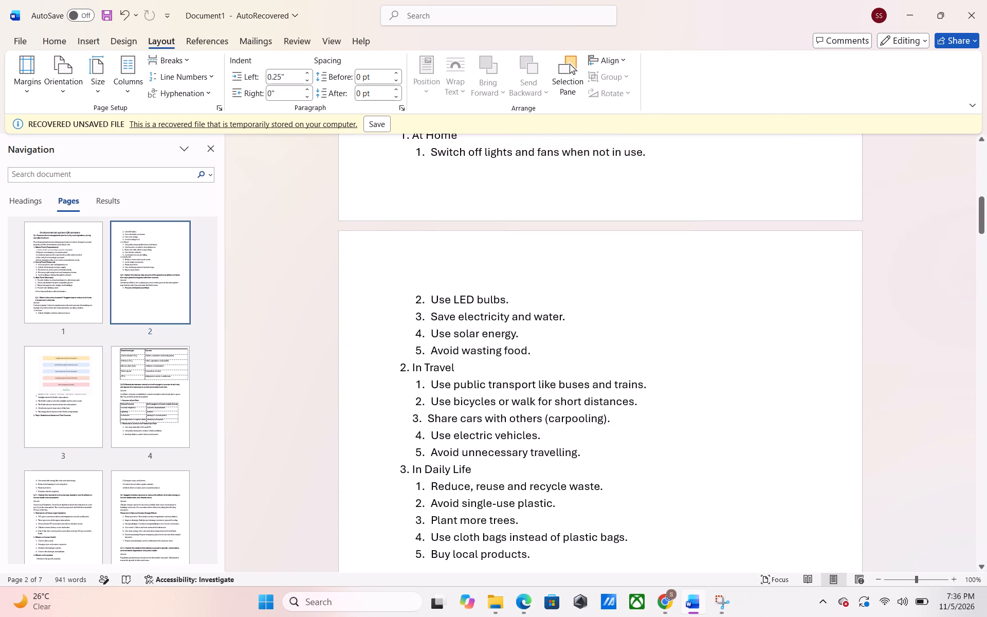
scroll(525, 265, down, 4)
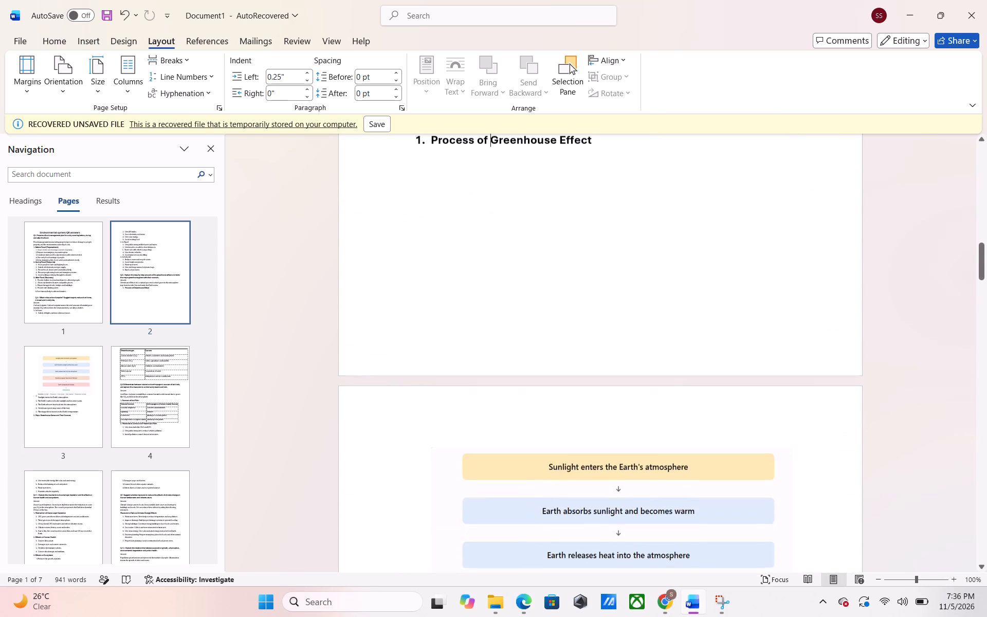
scroll(525, 265, down, 4)
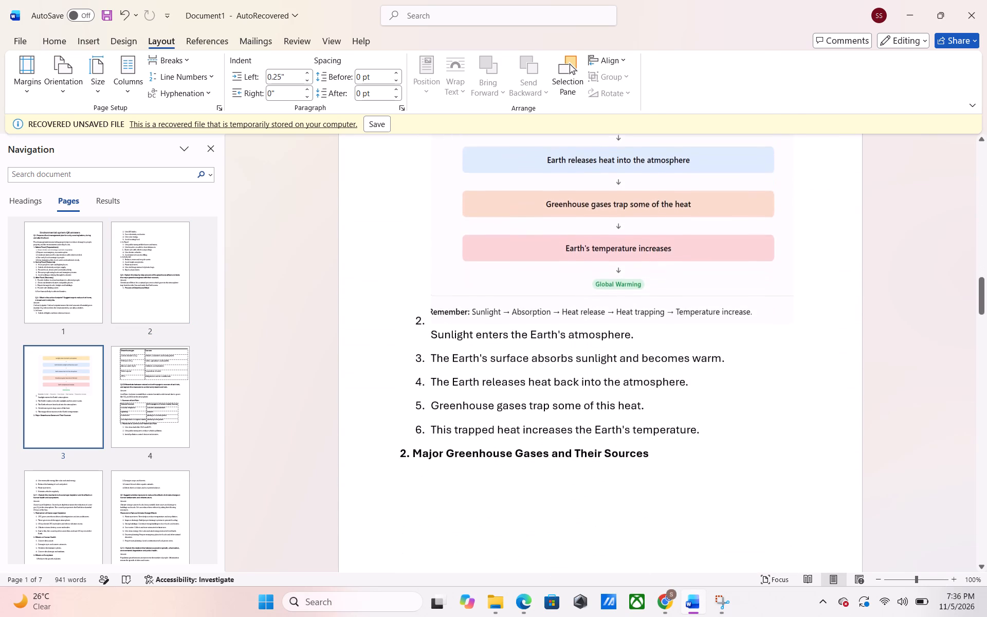
scroll(525, 265, down, 1)
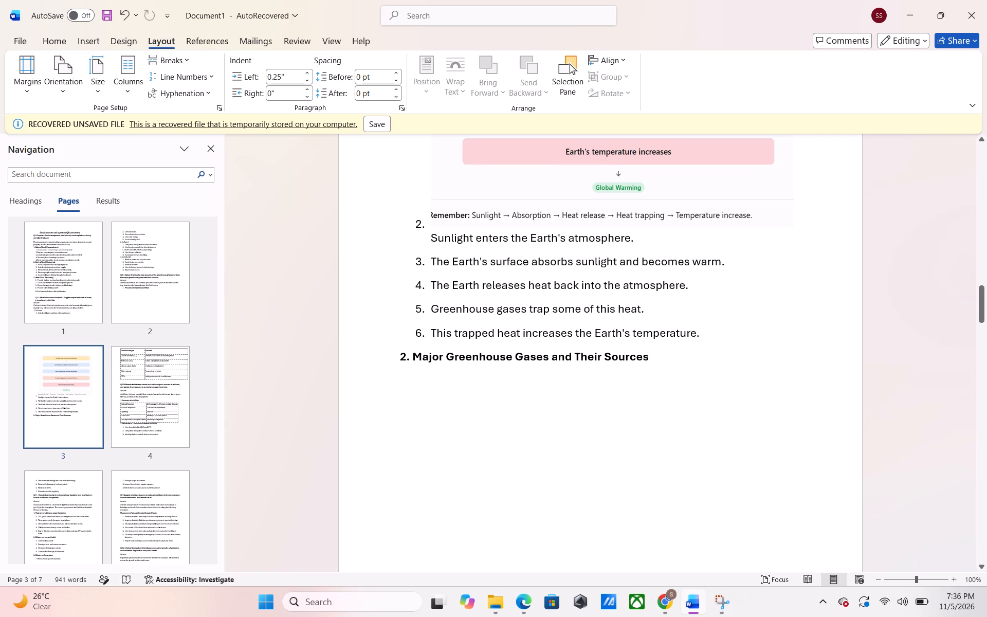
scroll(449, 231, up, 1)
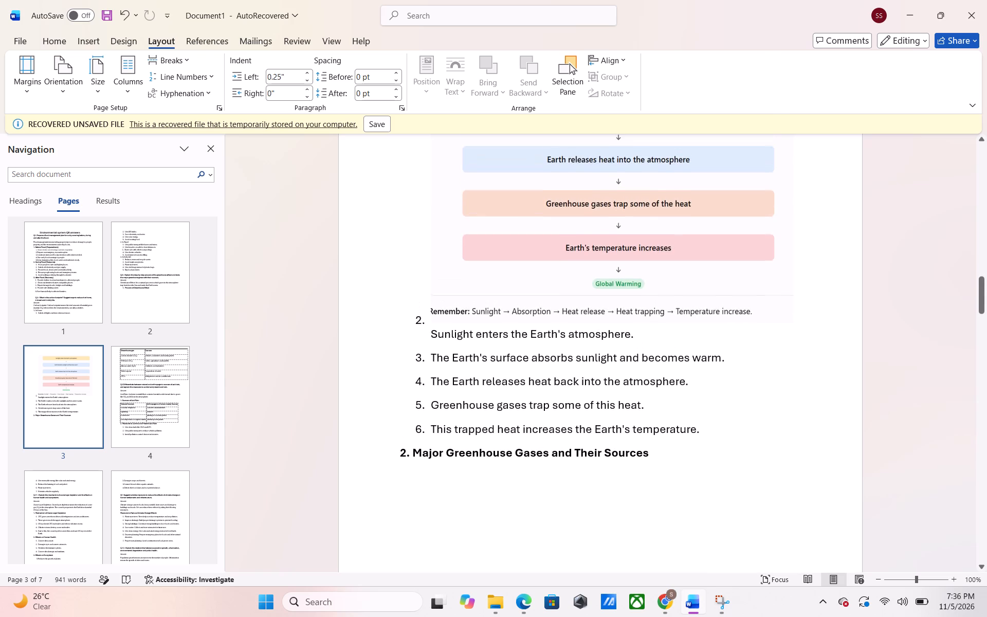
scroll(449, 231, up, 2)
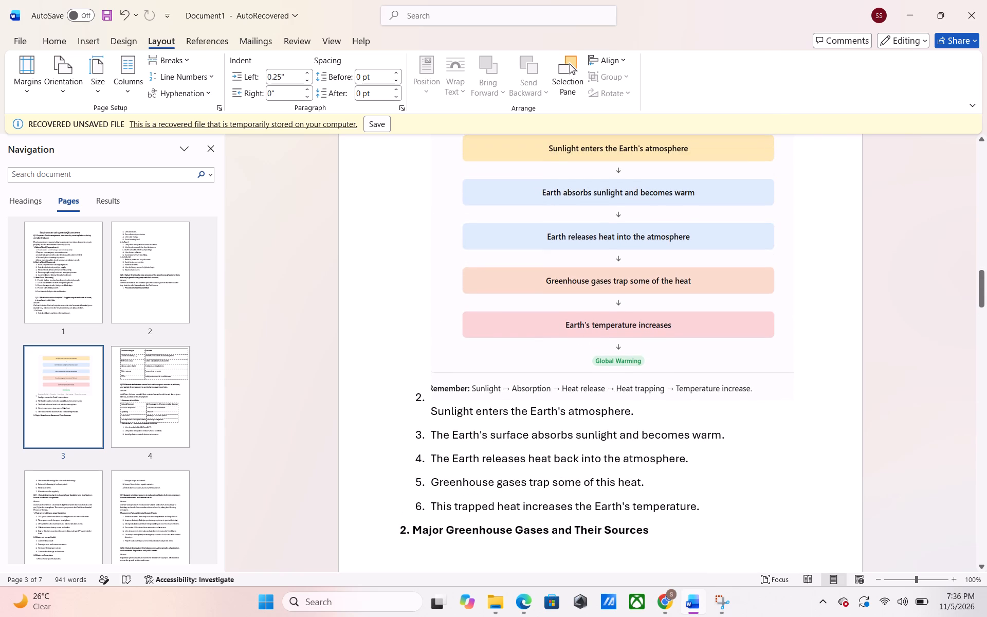
click(474, 269)
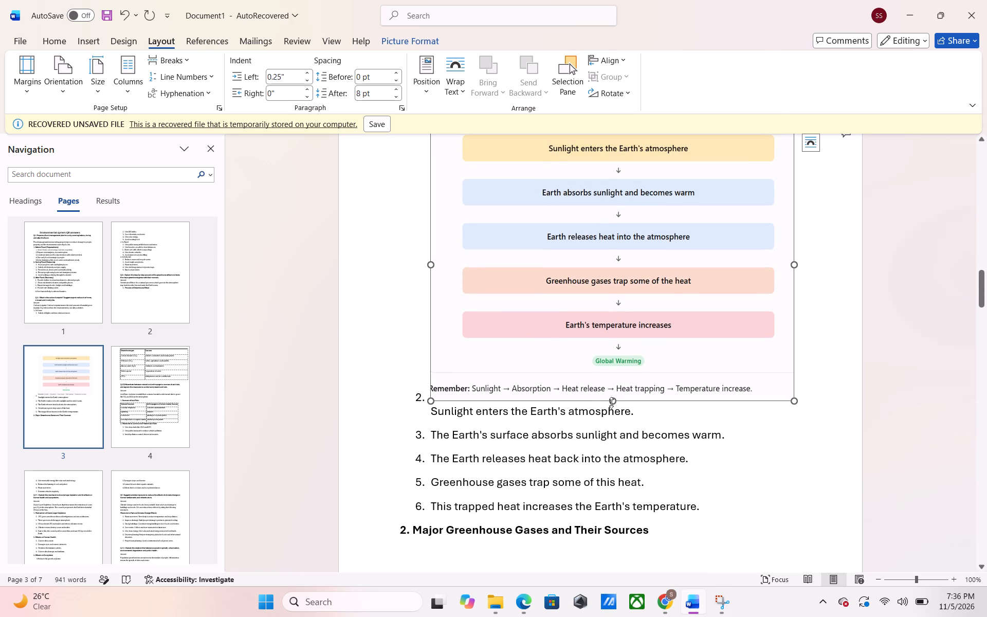
drag(612, 400, 613, 391)
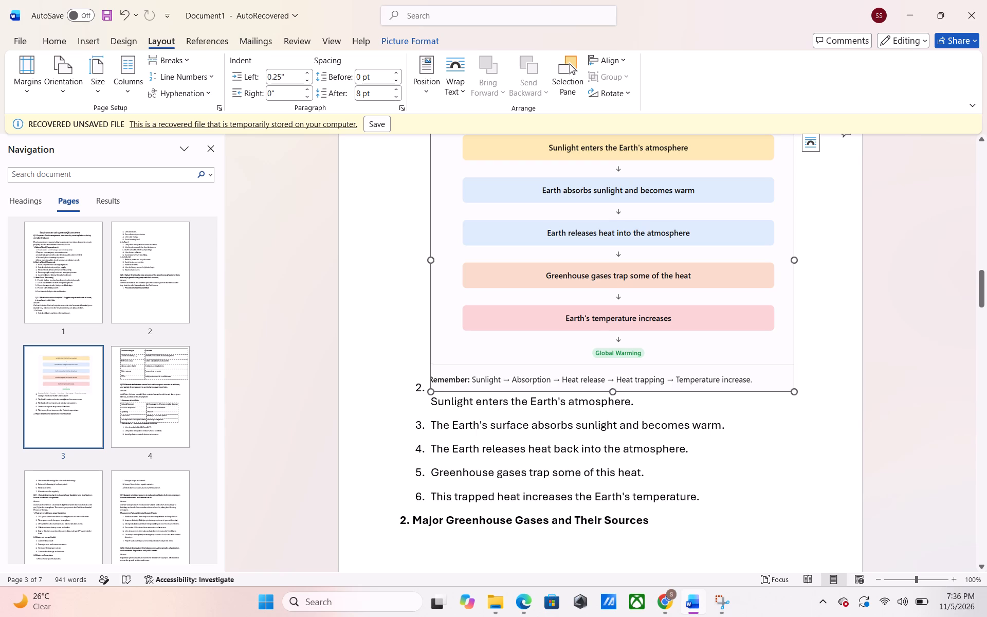
drag(794, 392, 774, 378)
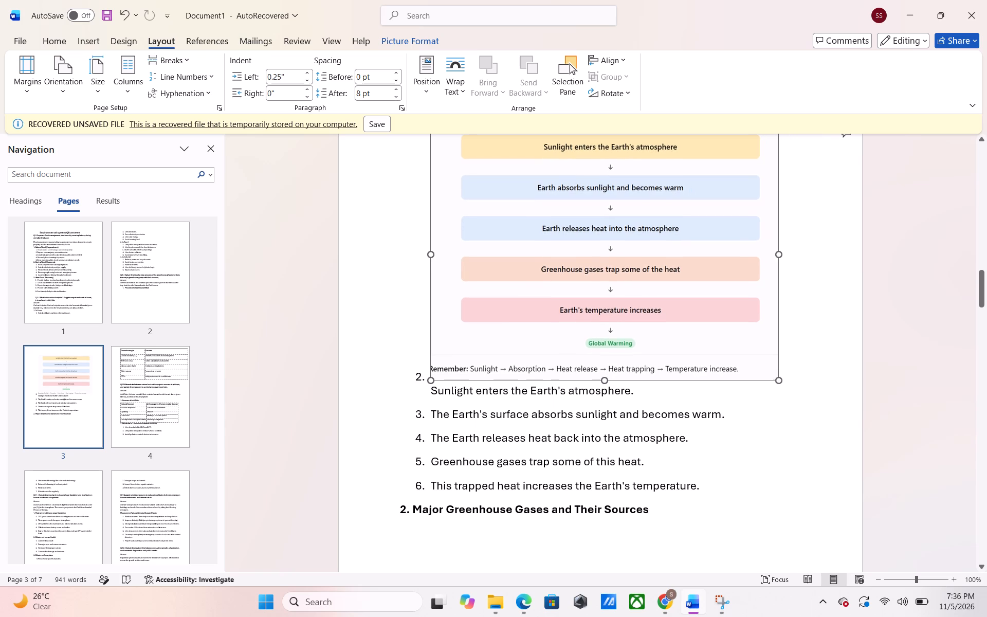
drag(774, 378, 714, 308)
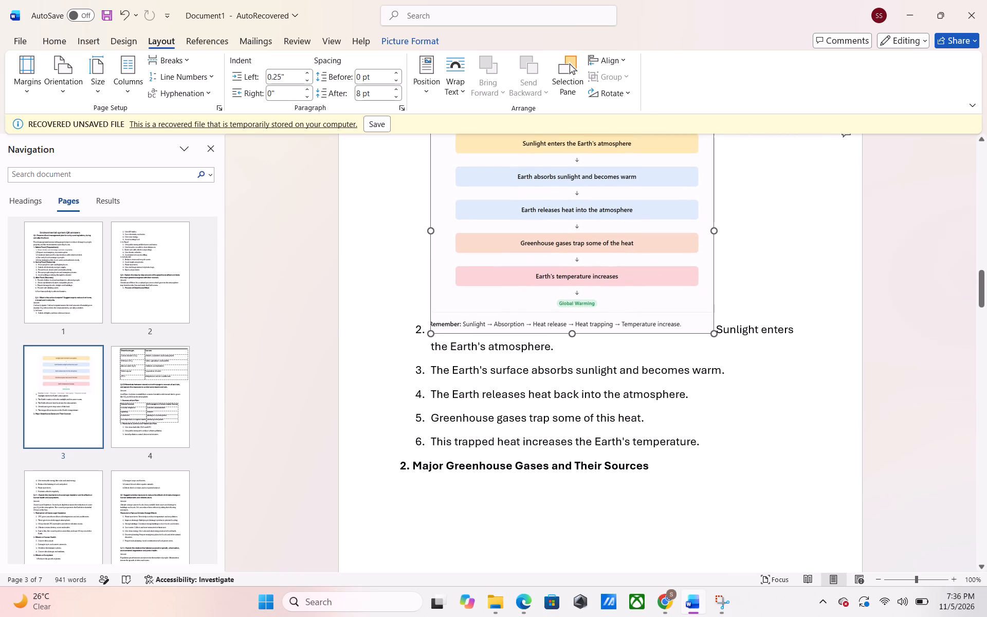
drag(714, 308, 712, 311)
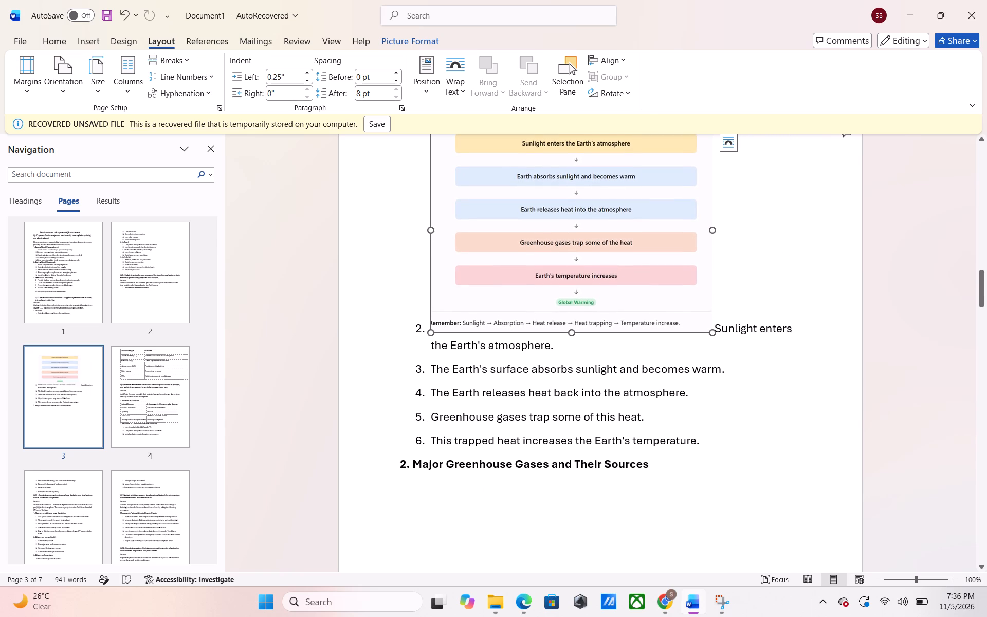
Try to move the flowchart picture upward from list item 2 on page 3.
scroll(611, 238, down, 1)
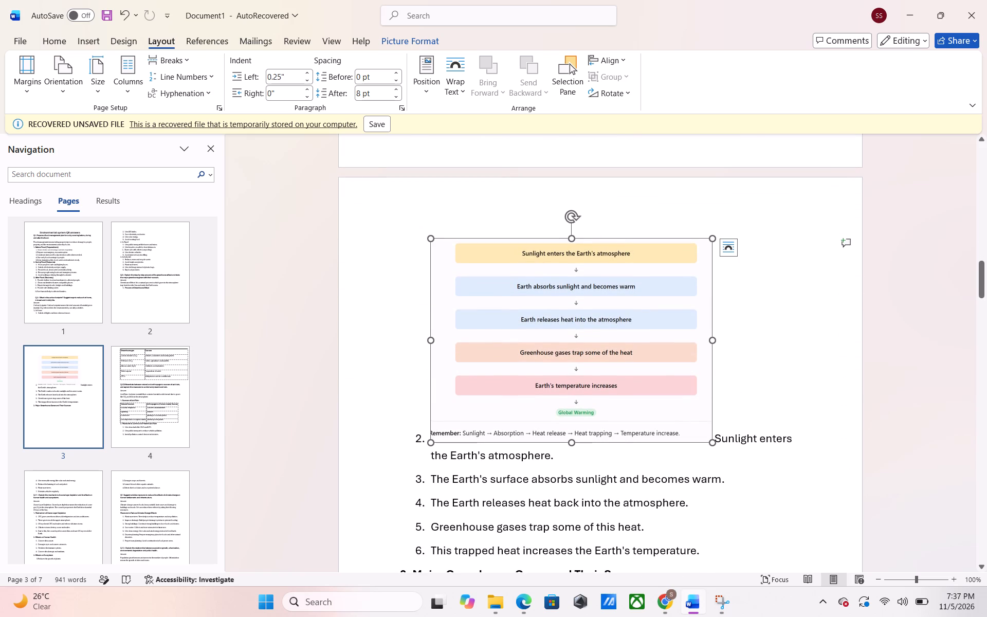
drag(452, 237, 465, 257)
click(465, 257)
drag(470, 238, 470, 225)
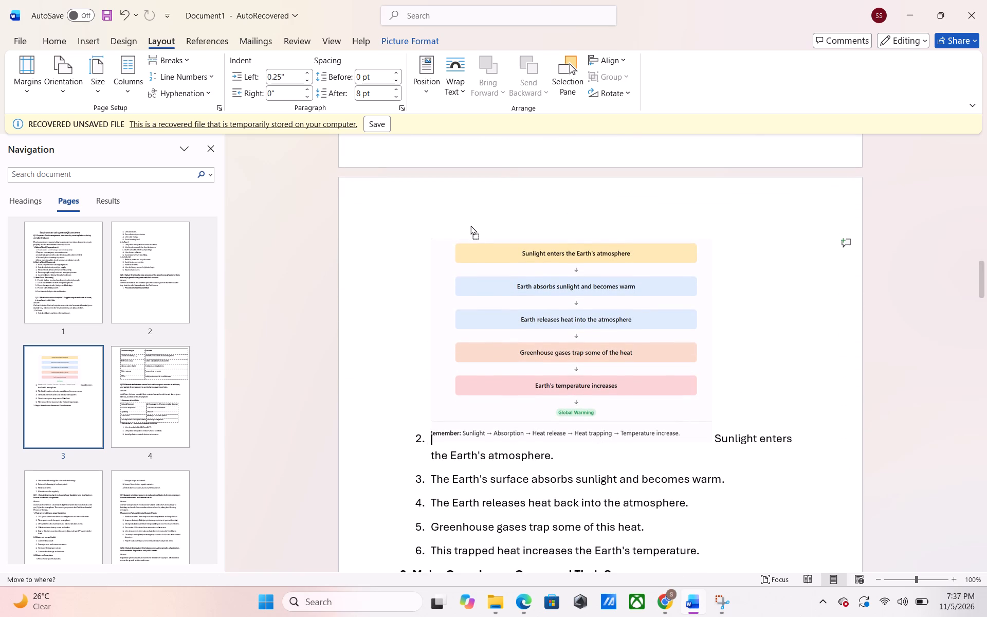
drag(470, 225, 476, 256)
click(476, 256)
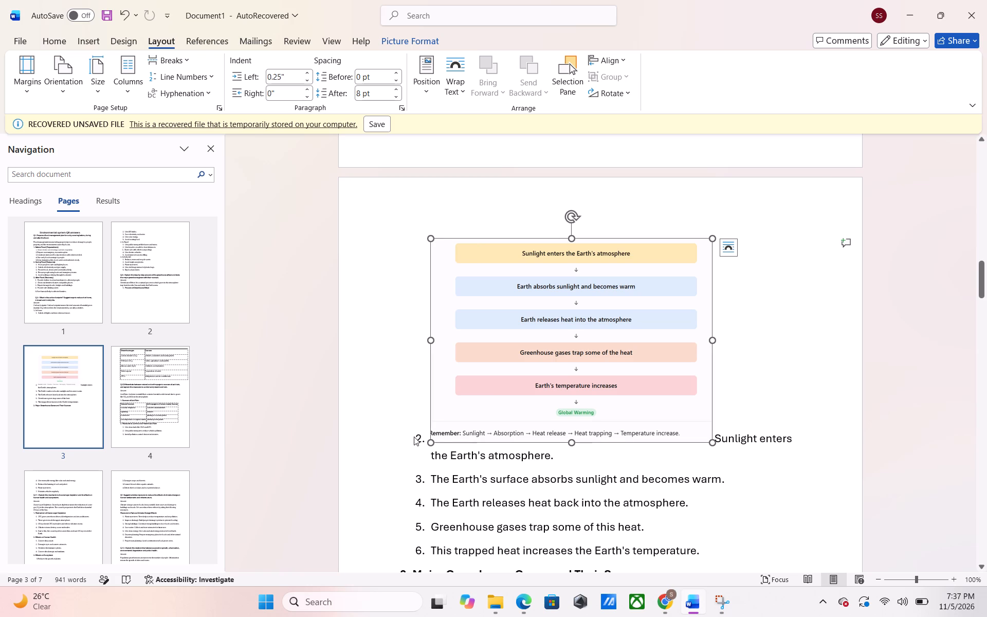
Move "Sunlight enters the Earth's atmosphere." onto its own numbered line below the flowchart.
scroll(421, 456, down, 1)
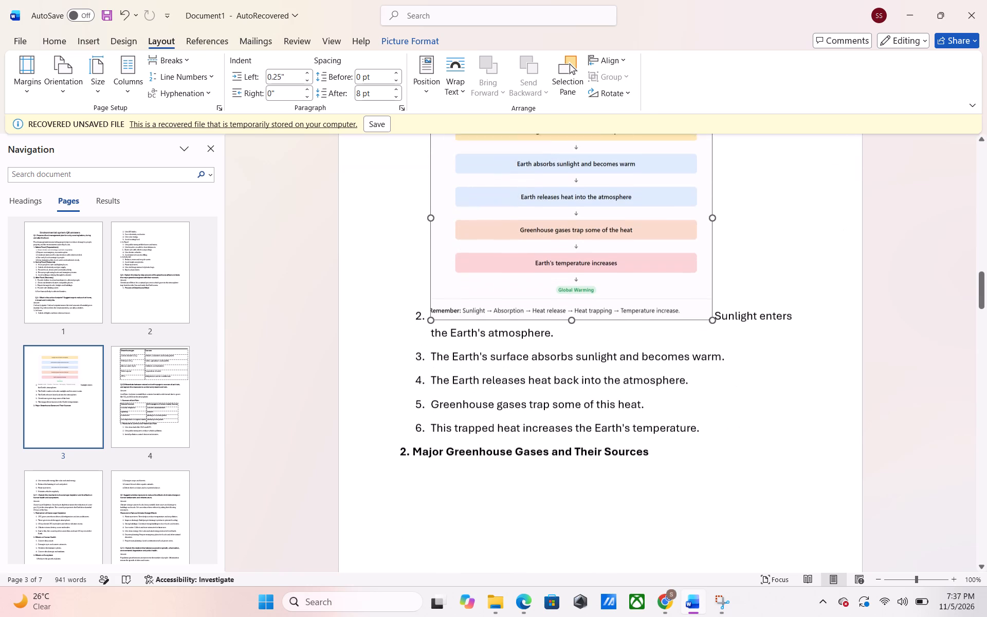
scroll(421, 456, down, 1)
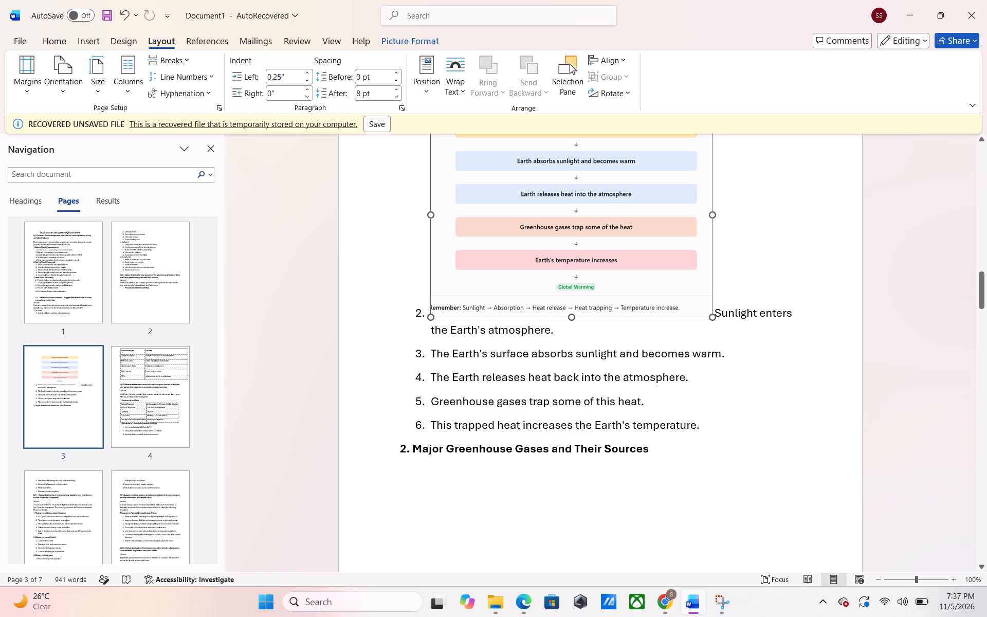
click(716, 314)
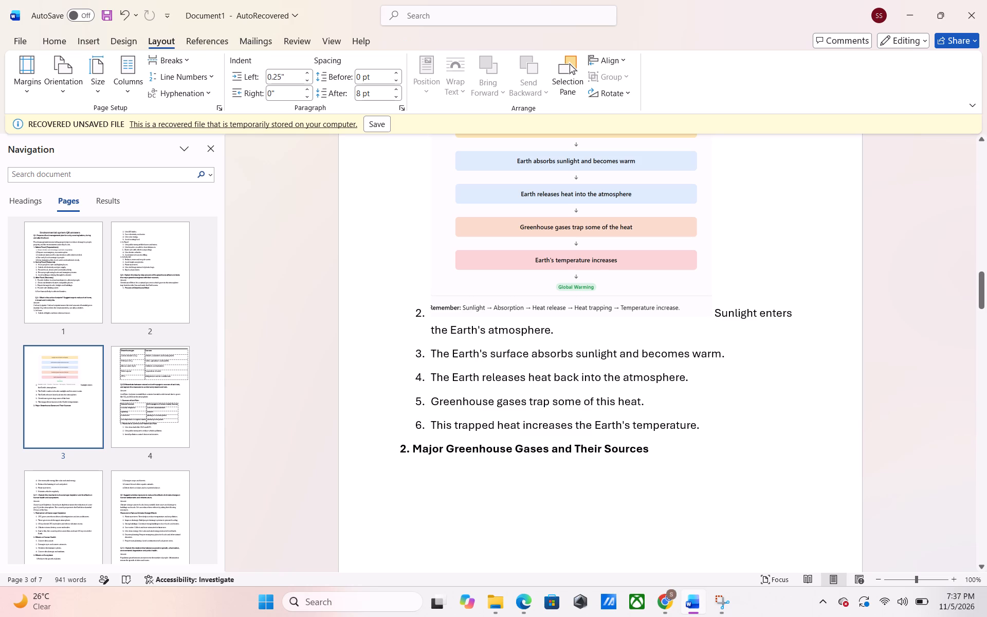
key(Return)
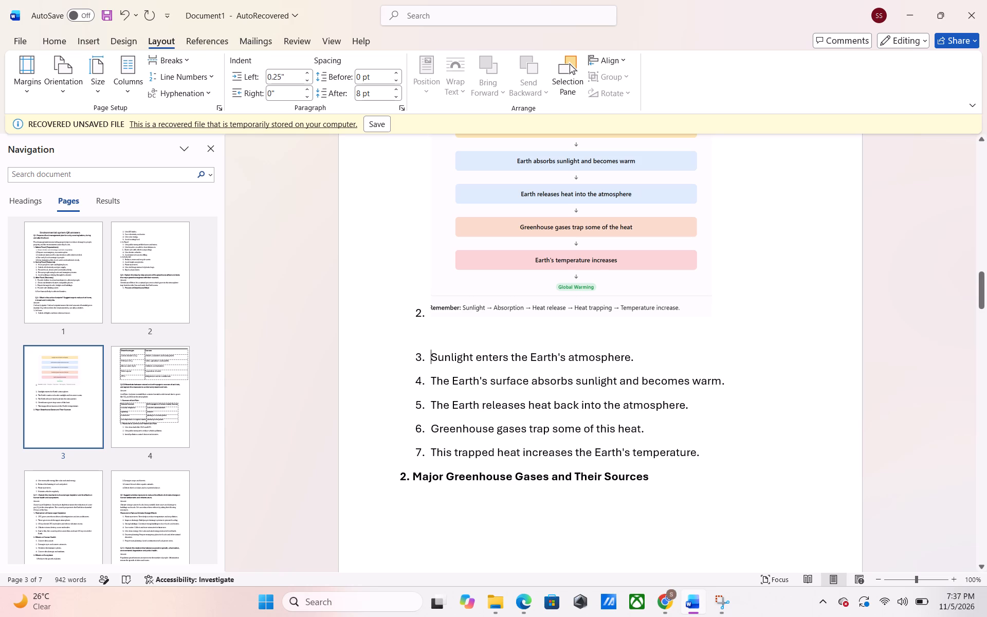
Remove the list number 2 beside the flowchart so the picture stands as an unnumbered line.
click(423, 307)
click(423, 307)
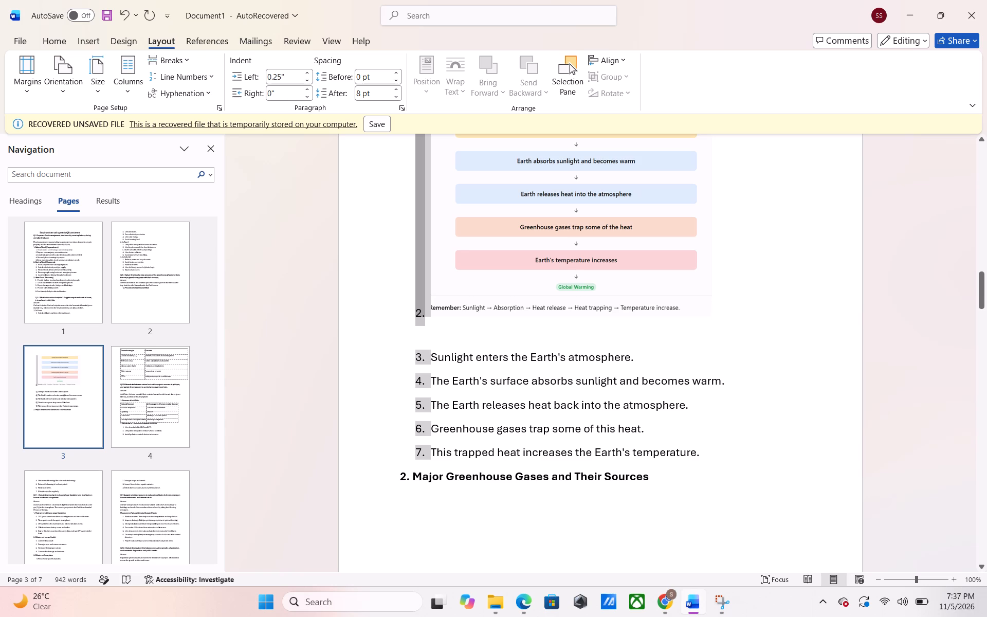
scroll(423, 307, up, 2)
scroll(423, 307, down, 1)
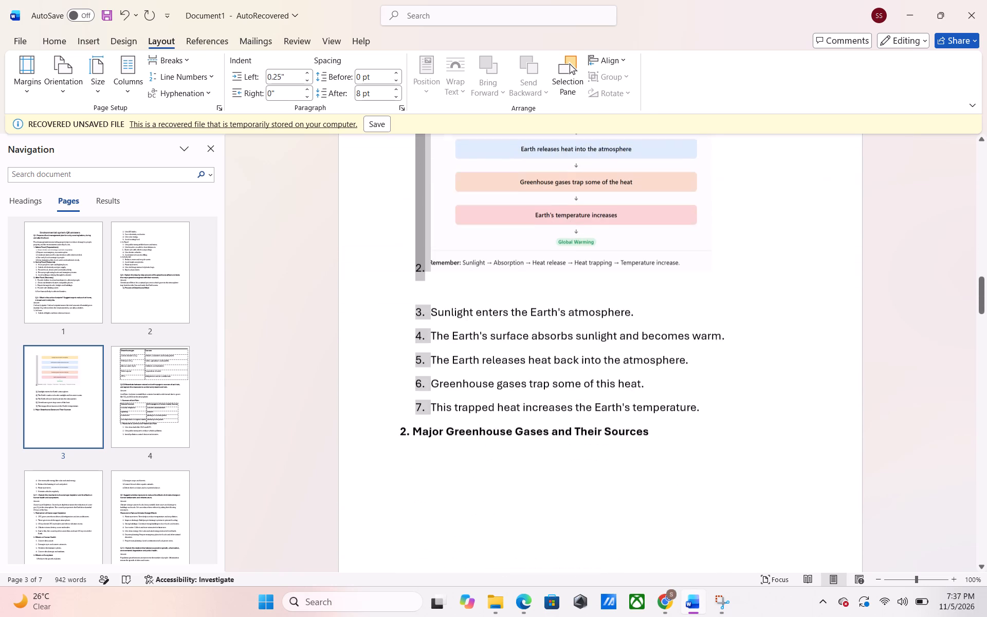
scroll(423, 307, down, 1)
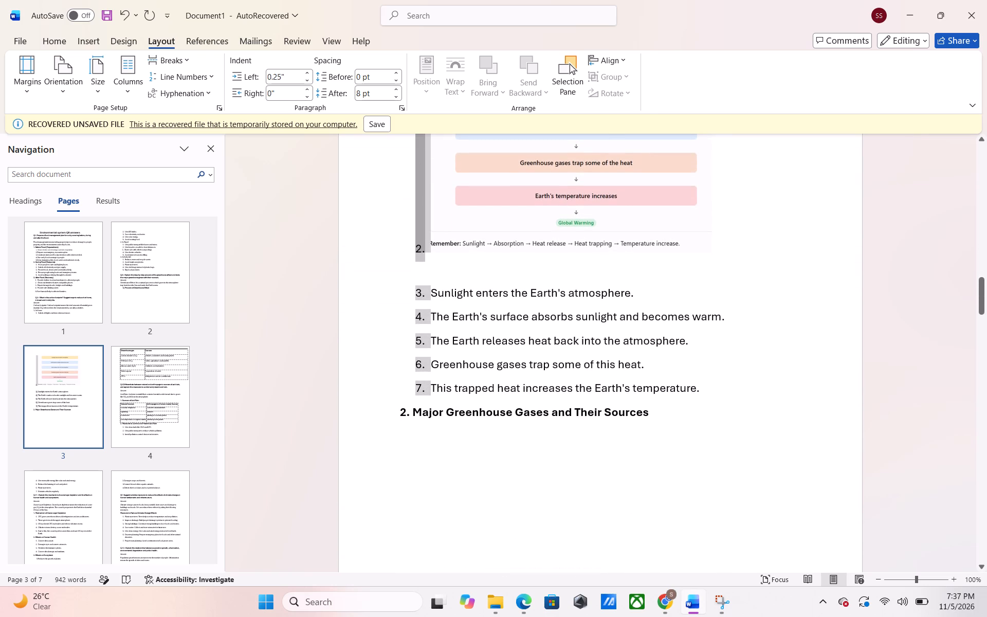
click(425, 247)
key(BackSpace)
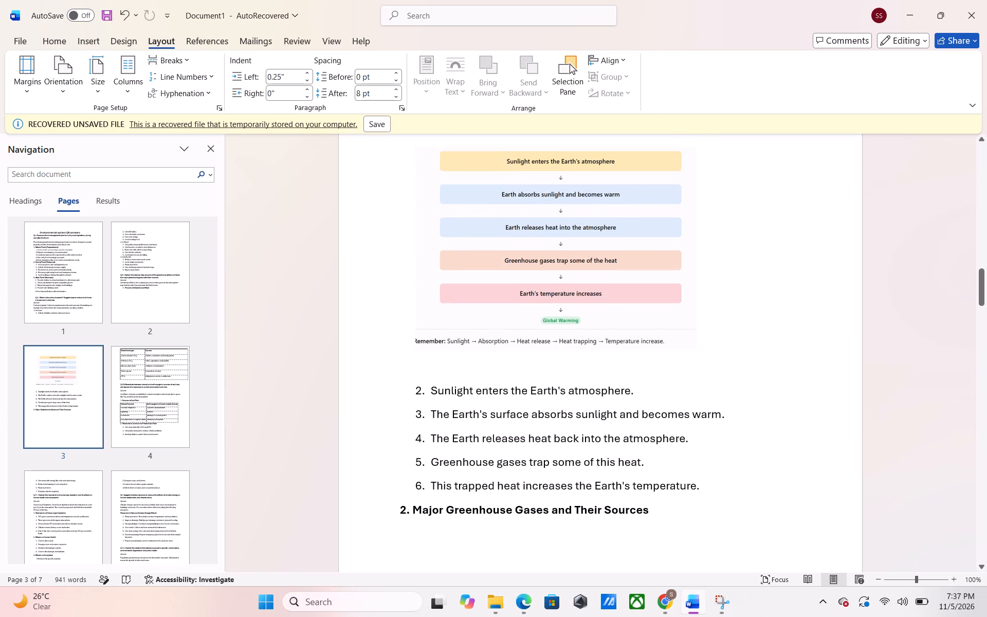
Examine the flowchart's position relative to the "Process of Greenhouse Effect" heading and the greenhouse gases table across pages 2 to 4.
scroll(417, 417, up, 1)
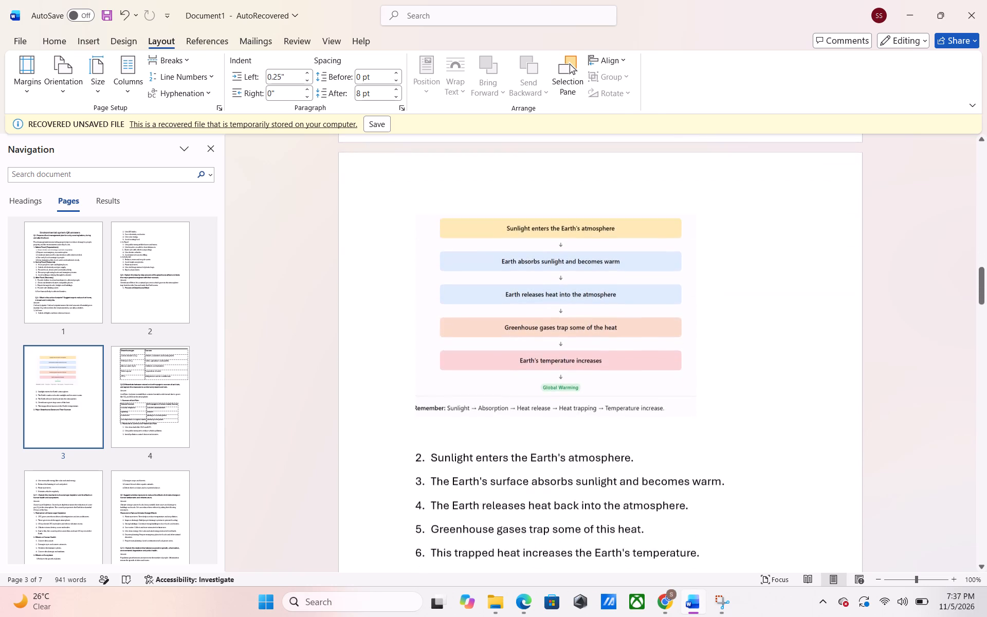
scroll(417, 417, up, 1)
scroll(417, 417, down, 1)
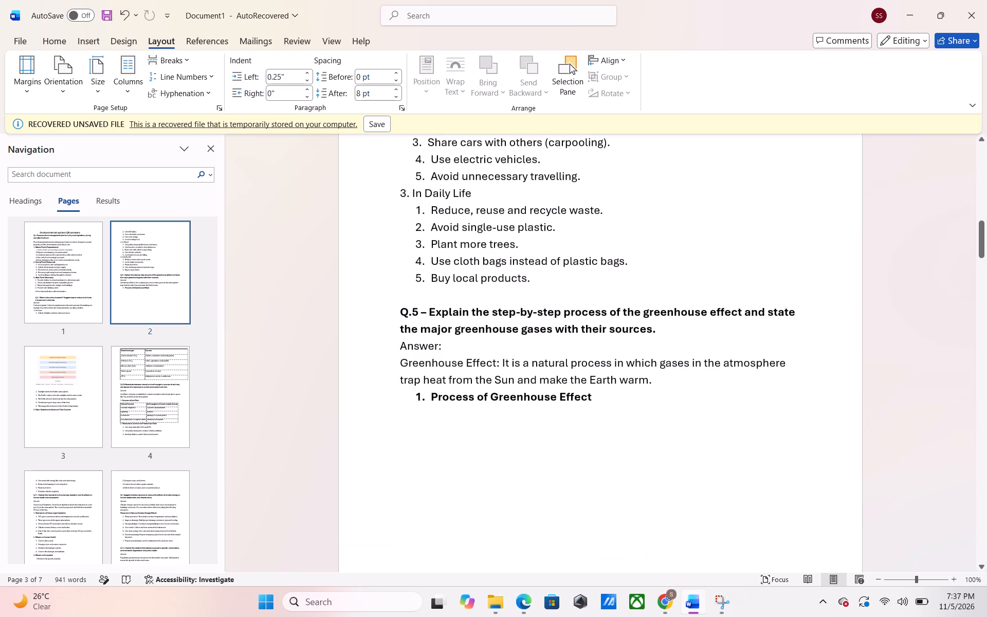
scroll(417, 417, down, 2)
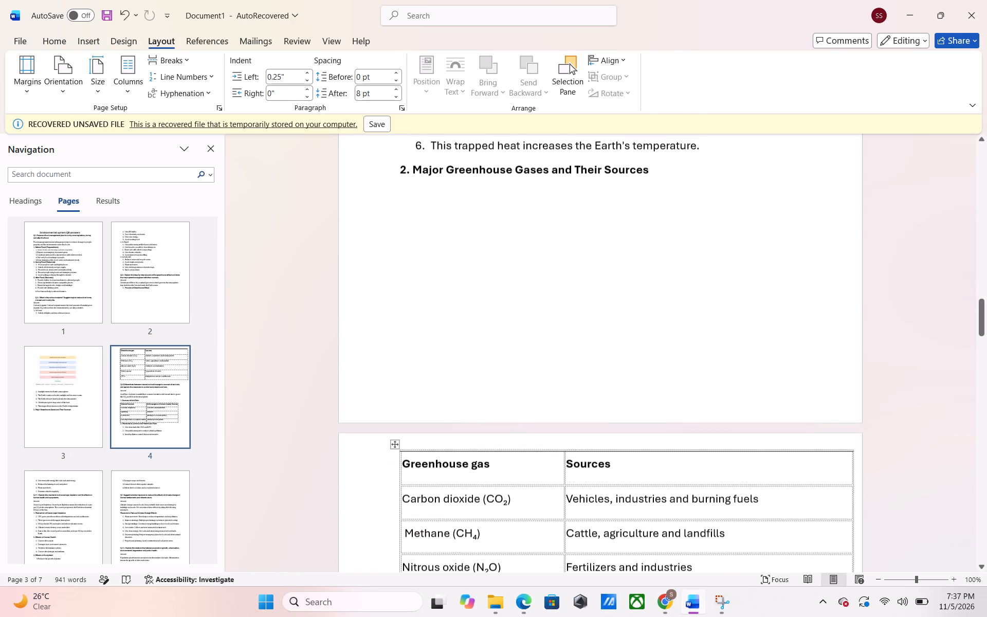
scroll(417, 417, up, 1)
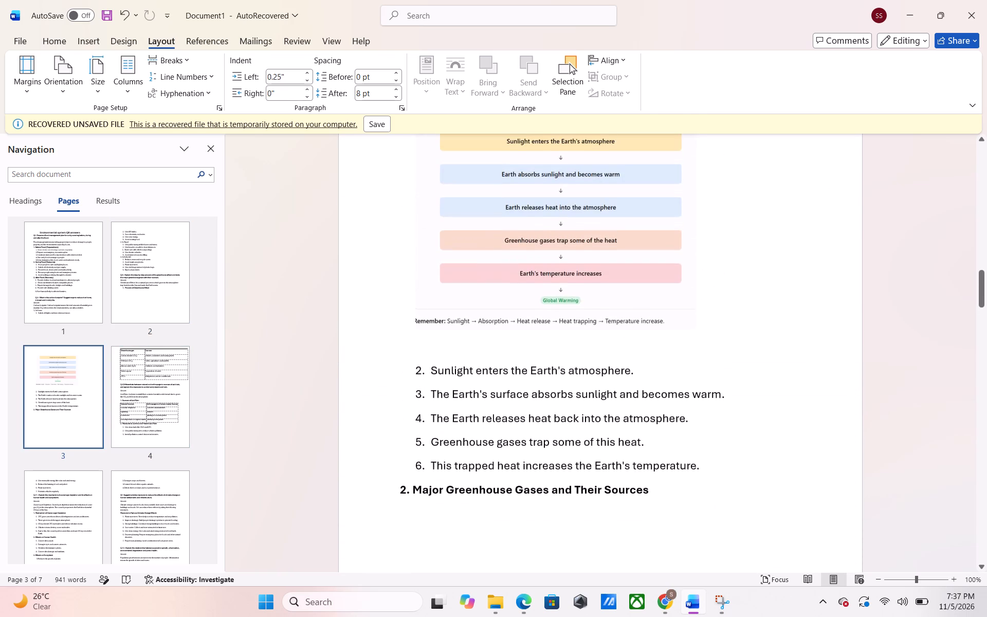
scroll(417, 417, up, 2)
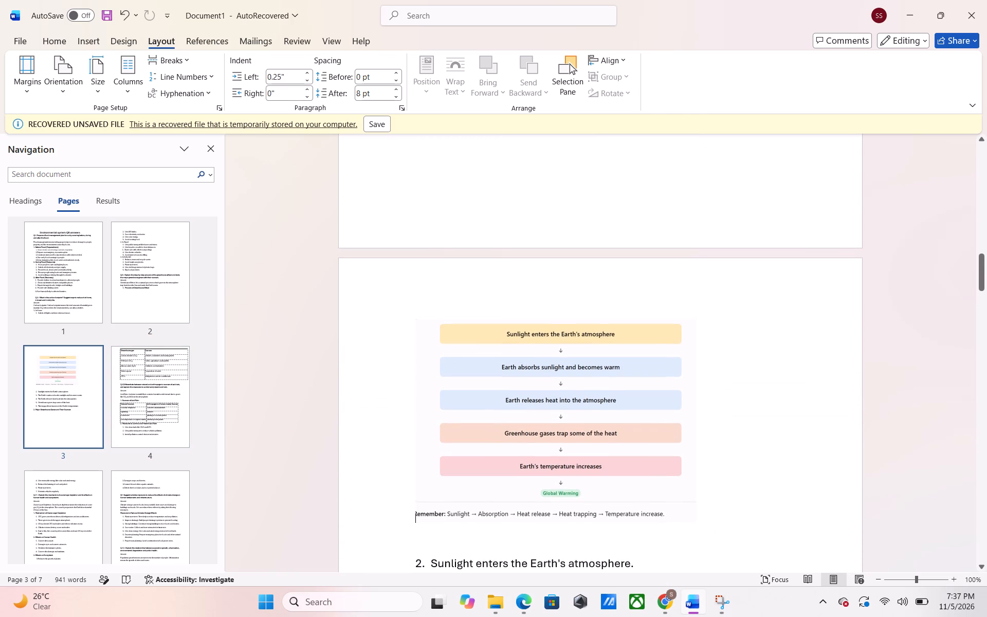
Enlarge the greenhouse flowchart picture on page 3, scaling it up proportionally and stretching its height slightly.
scroll(435, 338, down, 1)
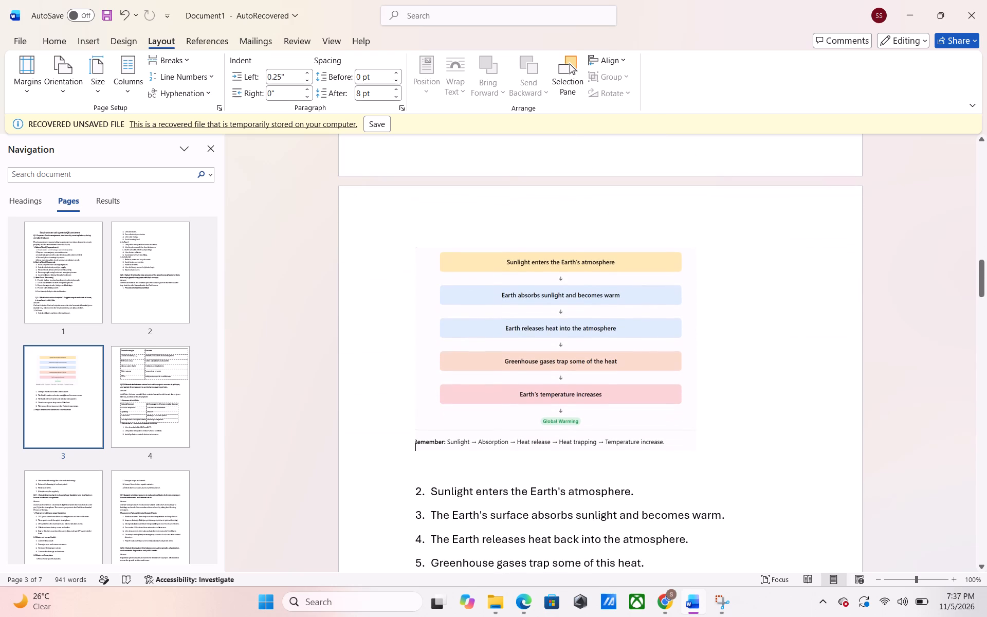
drag(505, 316, 507, 305)
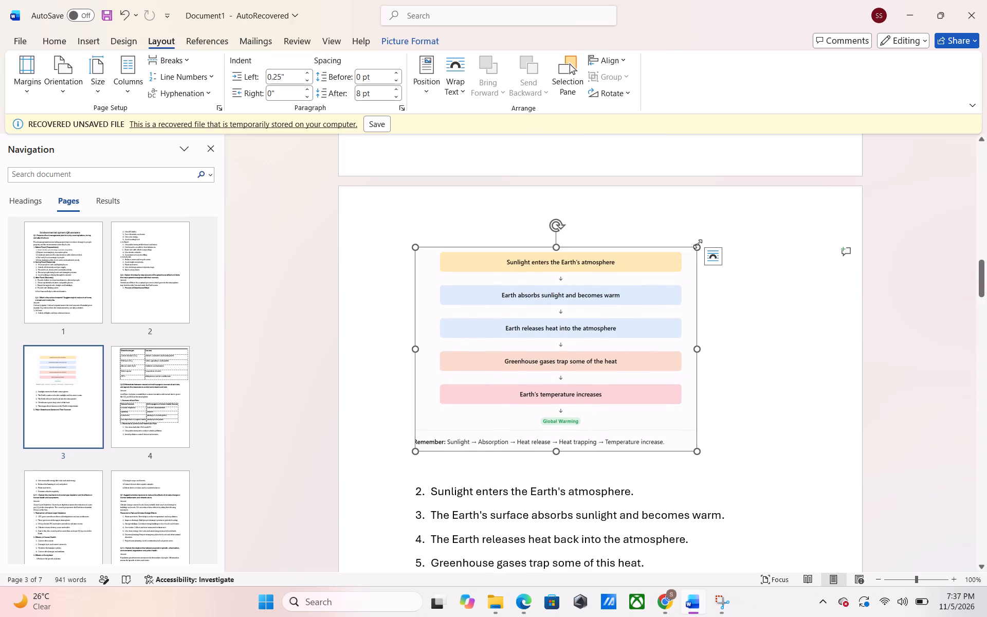
drag(698, 244, 716, 223)
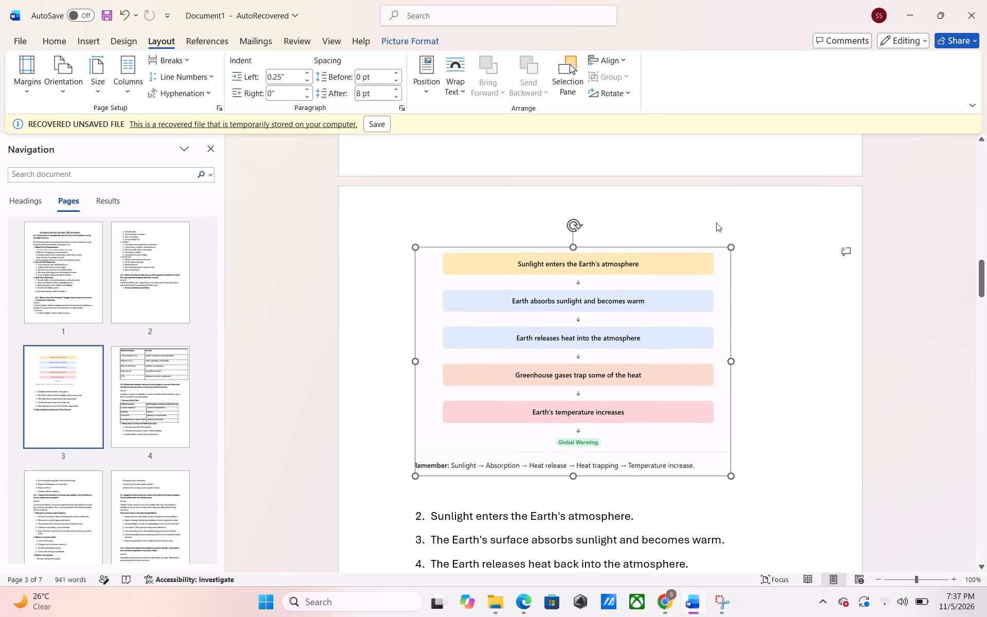
drag(668, 221, 593, 266)
click(593, 266)
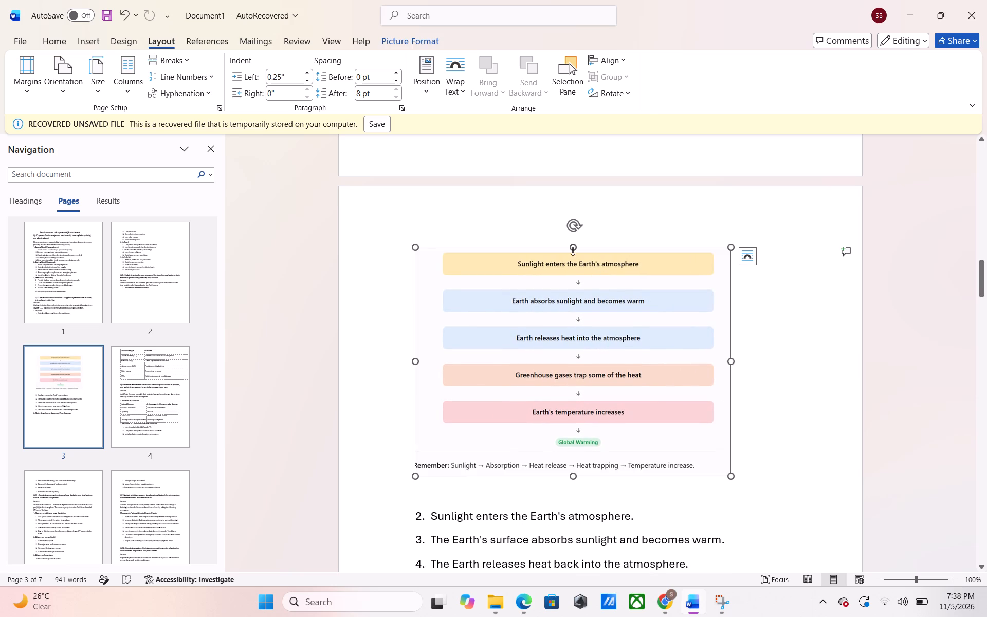
drag(572, 248, 571, 239)
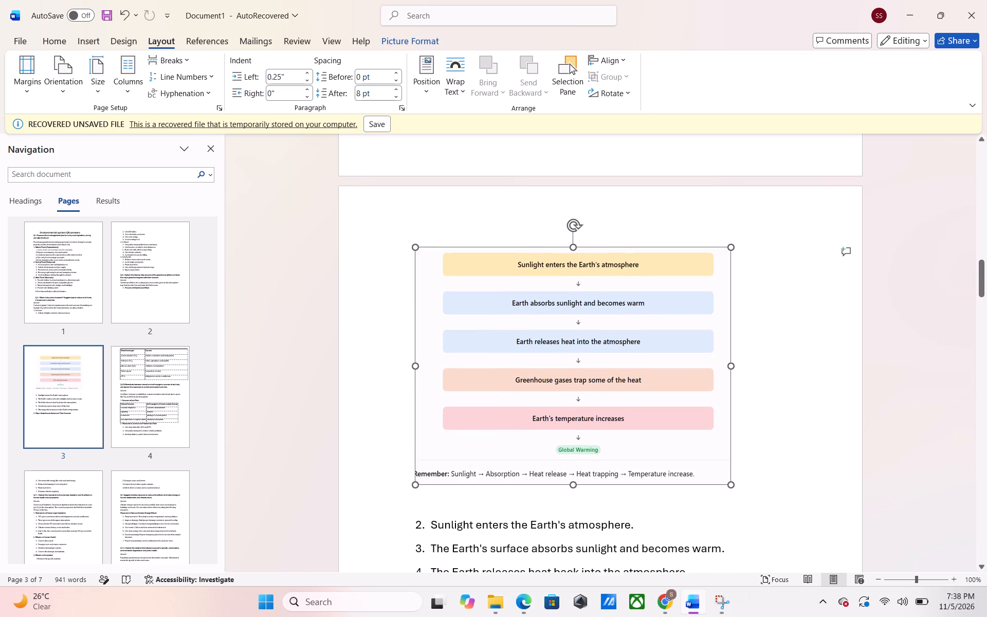
drag(571, 239, 571, 240)
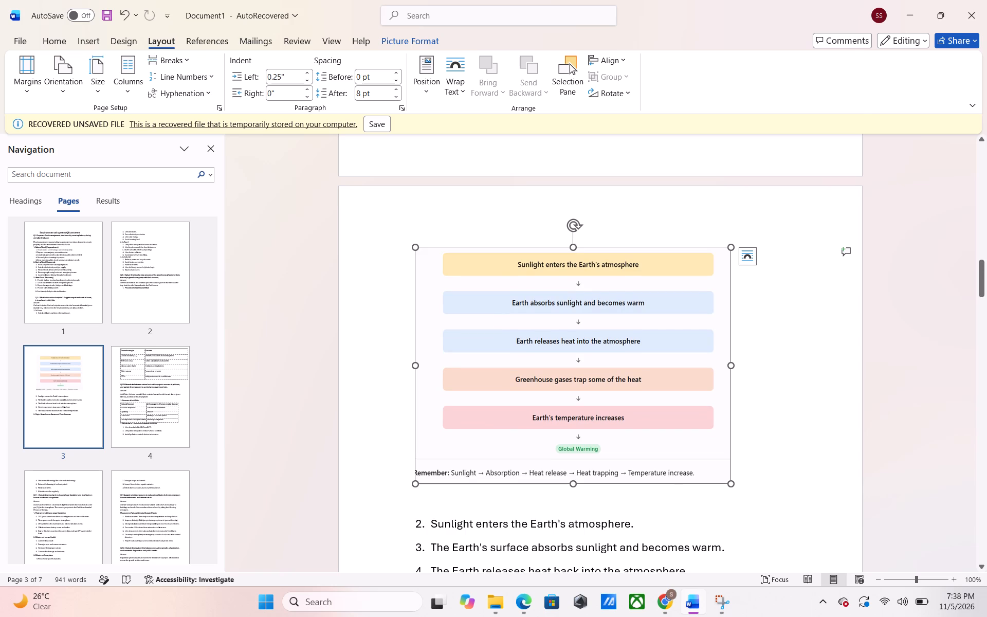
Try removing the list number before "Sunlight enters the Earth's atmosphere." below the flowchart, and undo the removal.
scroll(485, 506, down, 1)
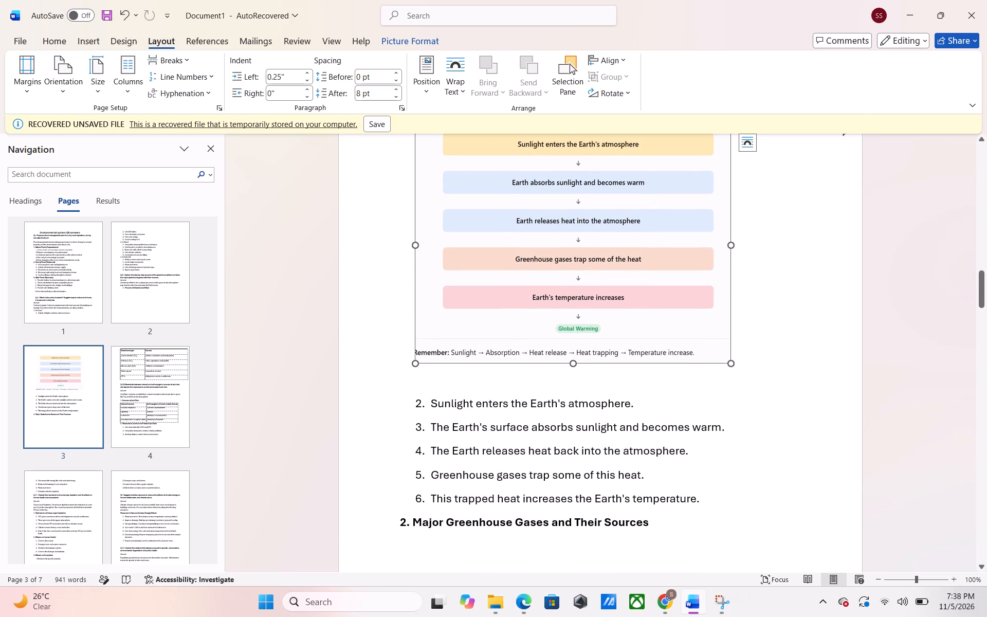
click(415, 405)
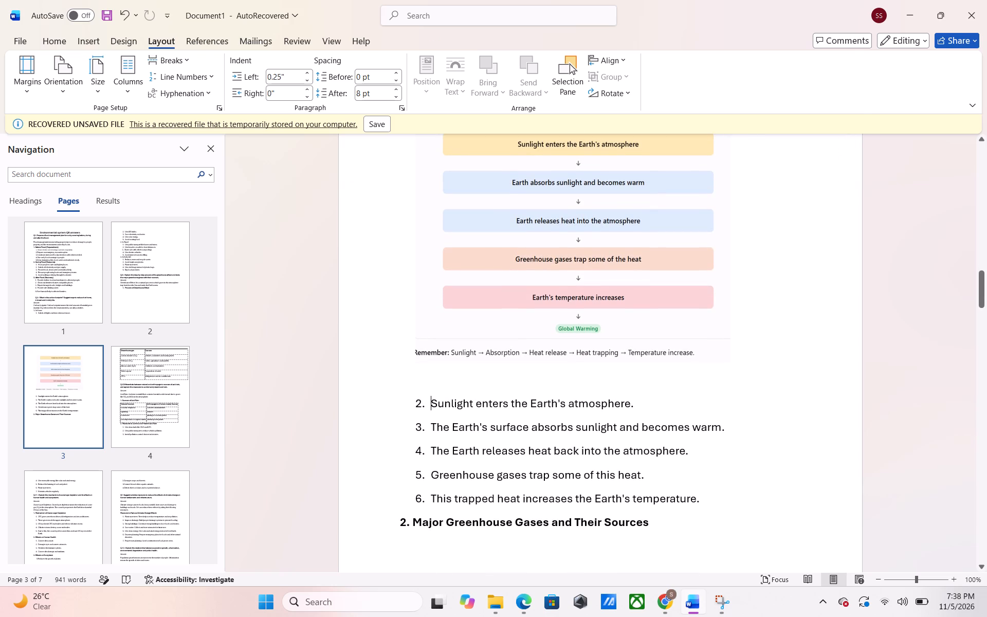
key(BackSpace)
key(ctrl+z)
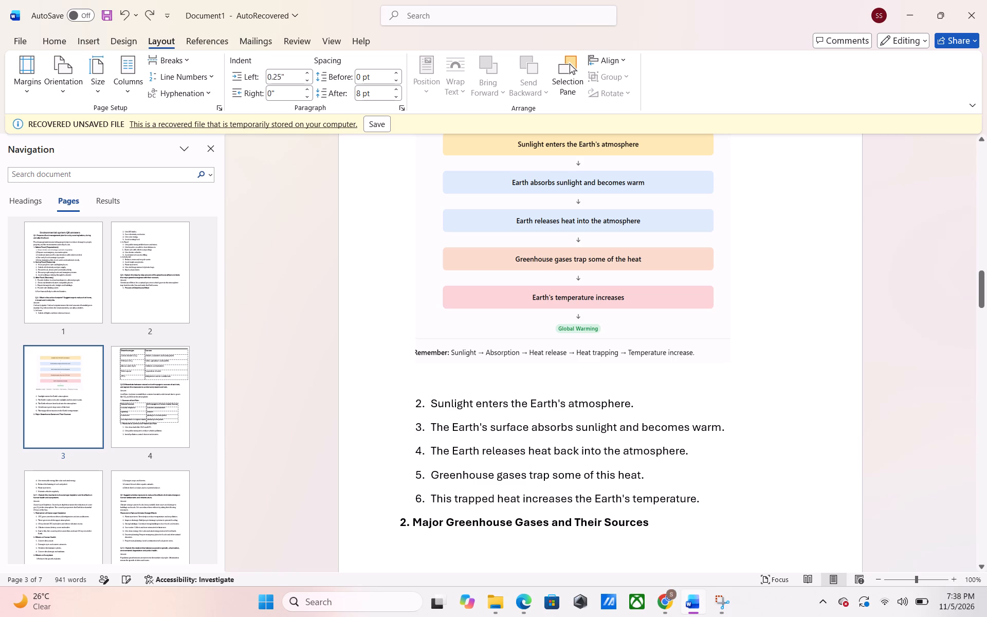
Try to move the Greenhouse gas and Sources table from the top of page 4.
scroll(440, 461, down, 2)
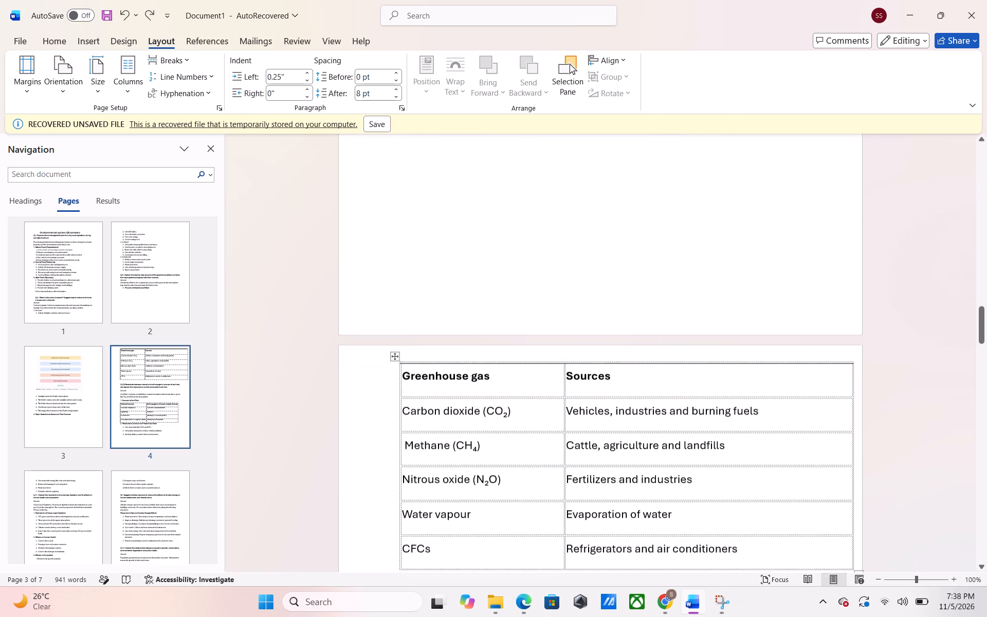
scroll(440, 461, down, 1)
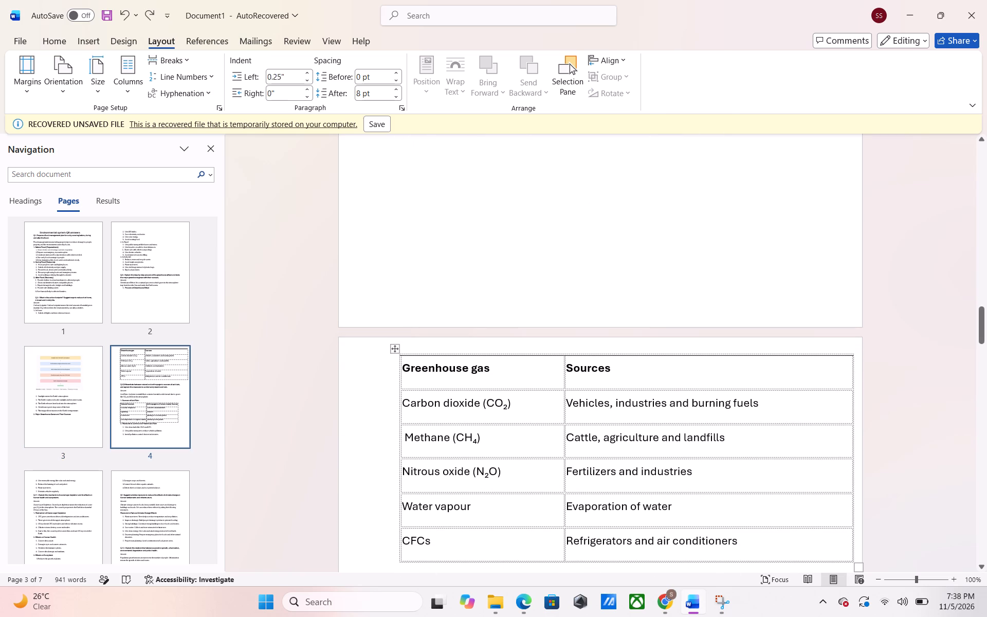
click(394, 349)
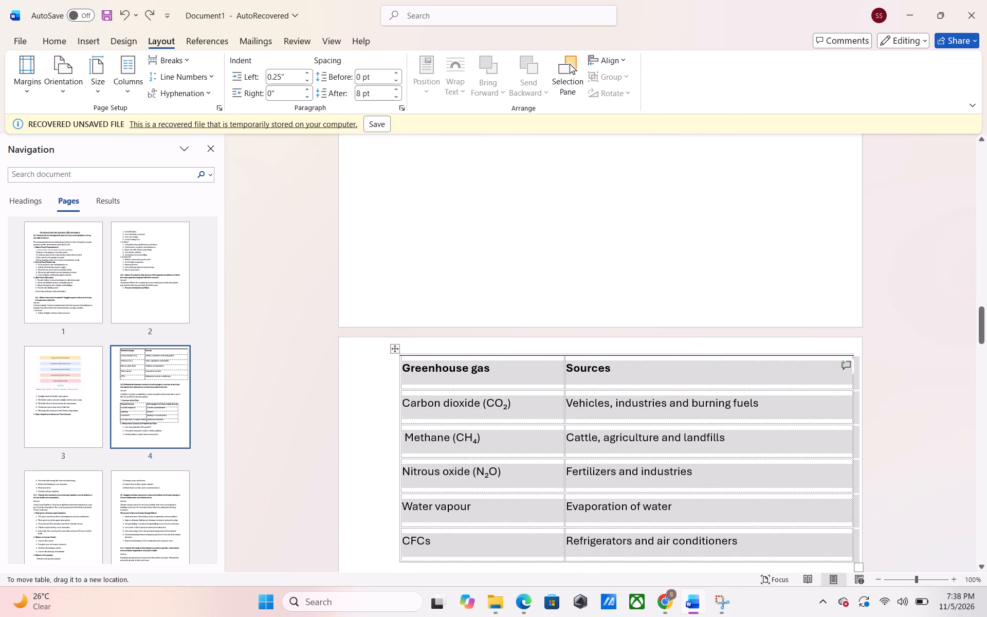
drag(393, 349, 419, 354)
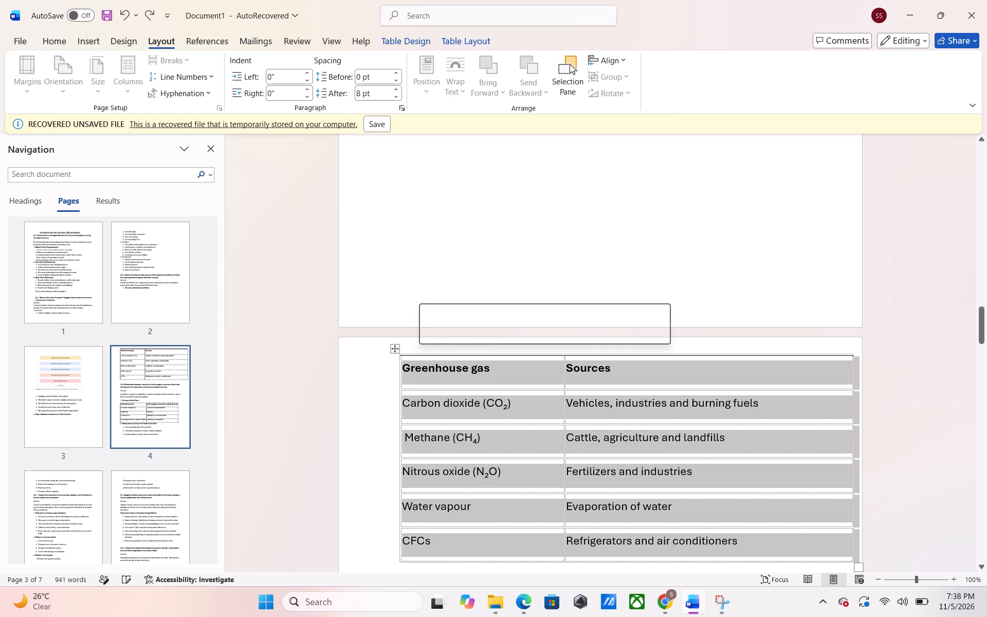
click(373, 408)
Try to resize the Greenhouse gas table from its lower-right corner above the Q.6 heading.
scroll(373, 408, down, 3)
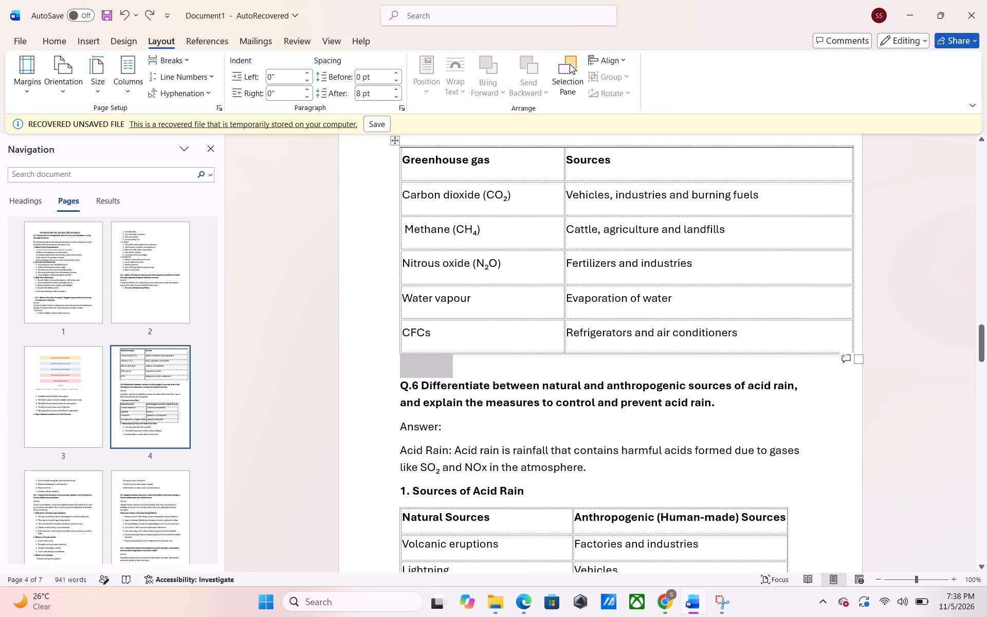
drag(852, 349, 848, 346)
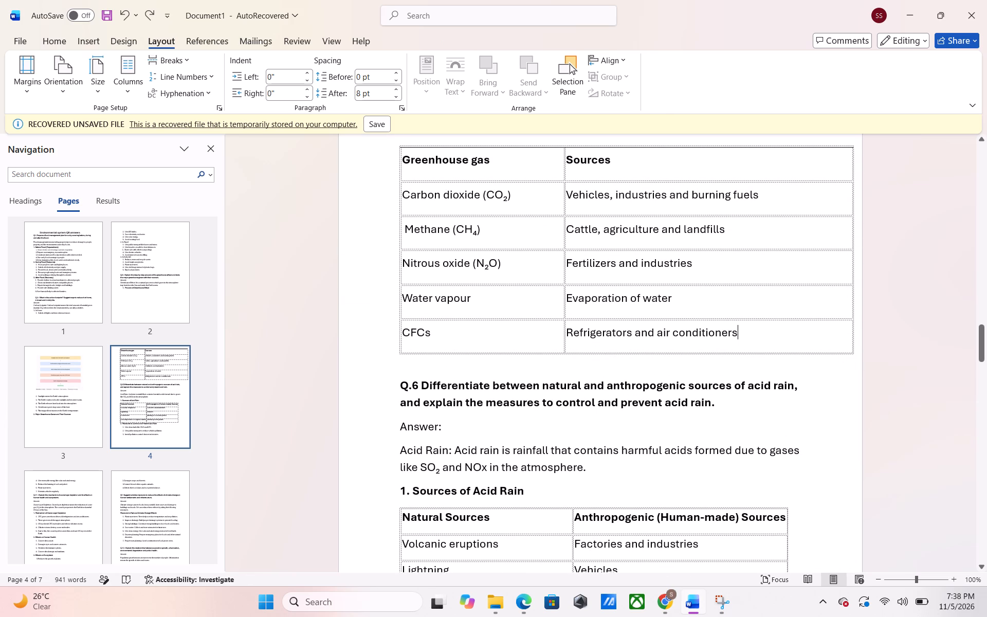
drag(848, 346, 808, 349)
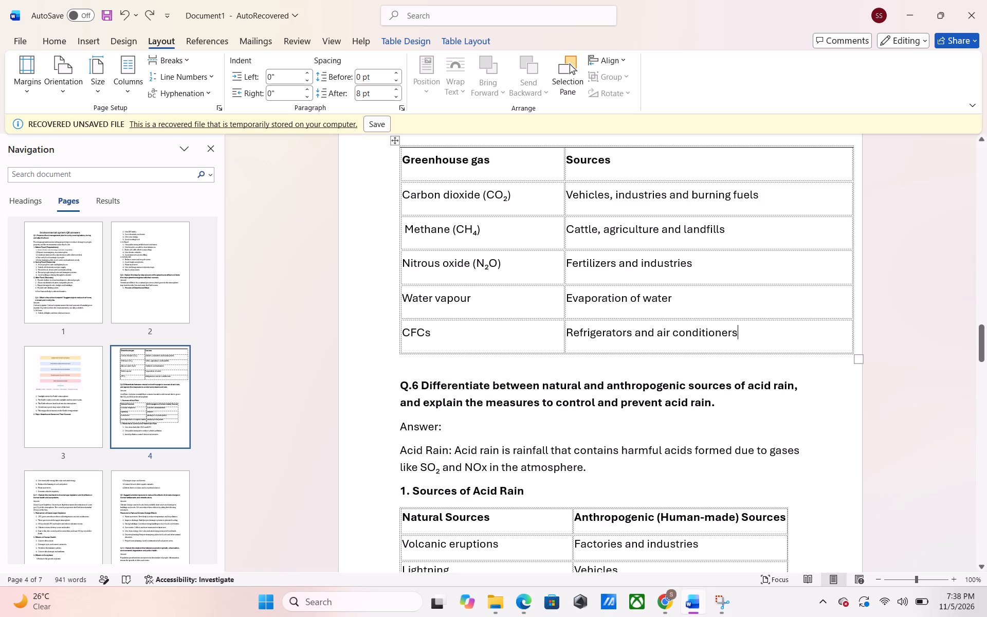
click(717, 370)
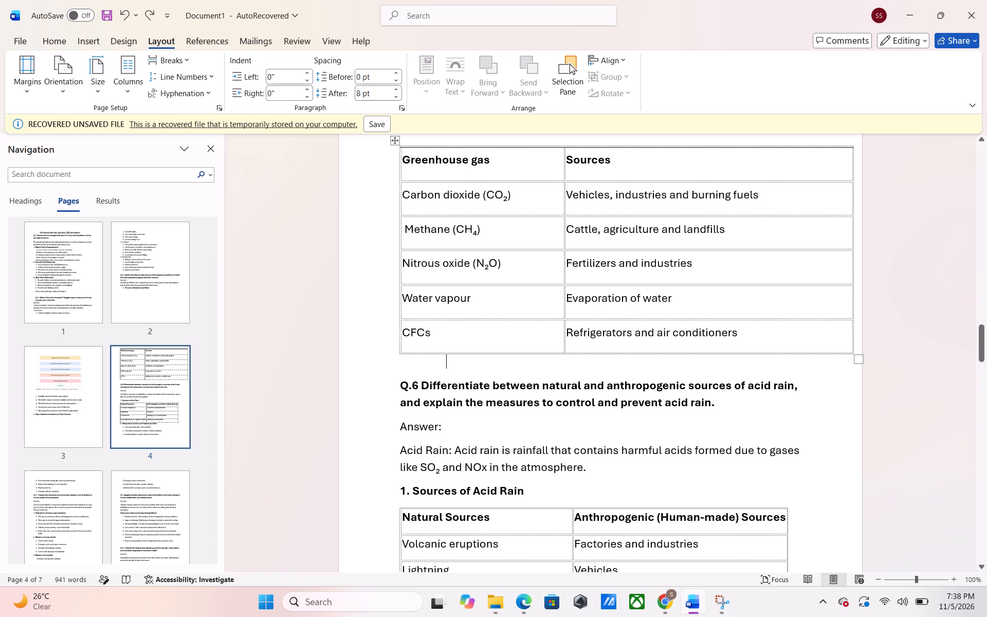
Move the Greenhouse gas table up to page 3, directly below "This trapped heat increases the Earth's temperature.".
click(395, 140)
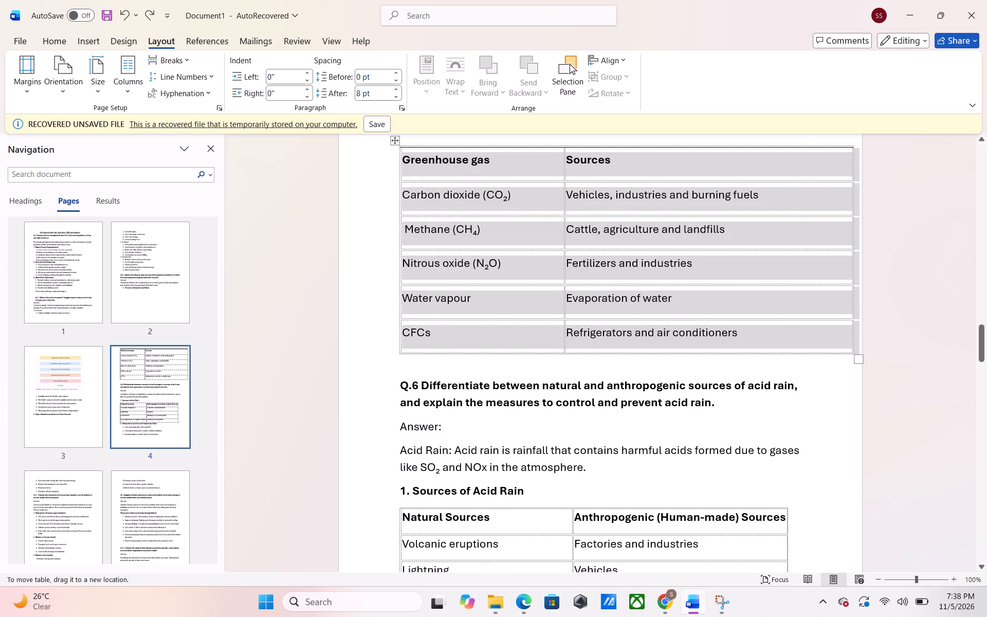
drag(395, 141, 428, 222)
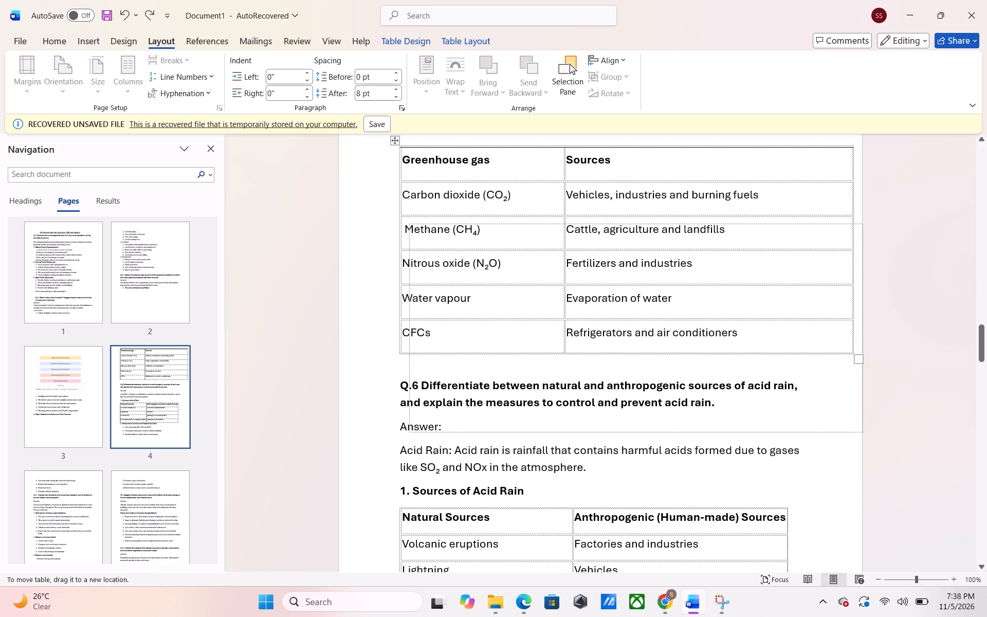
drag(428, 222, 406, 137)
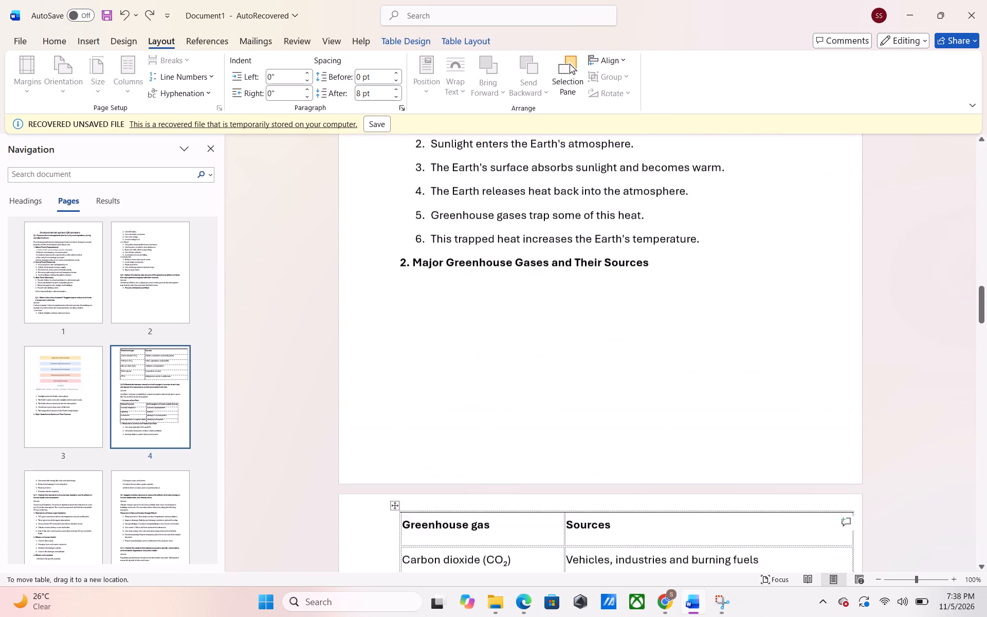
drag(406, 137, 395, 331)
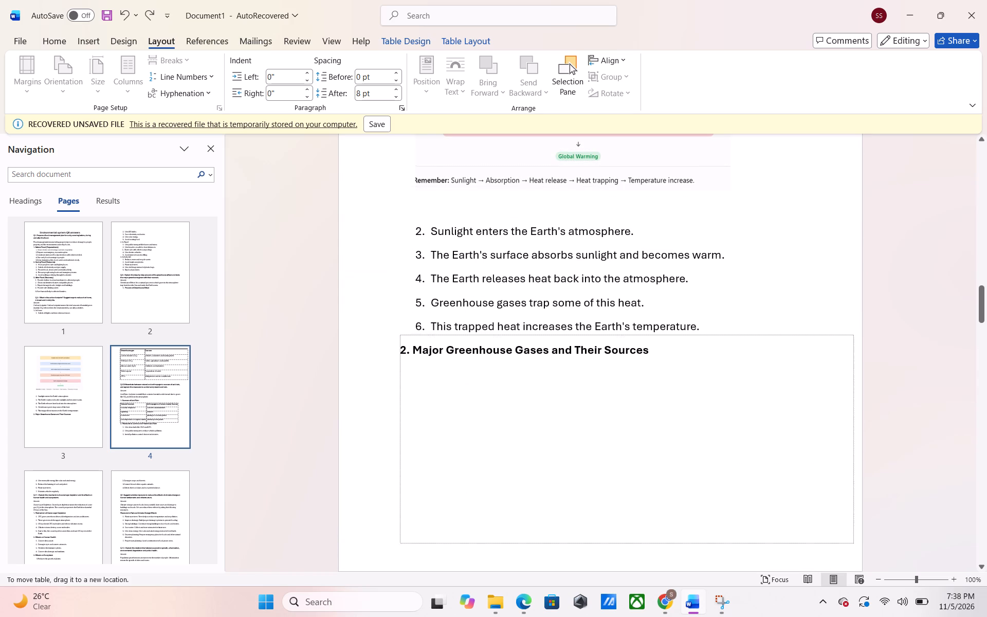
drag(395, 331, 390, 356)
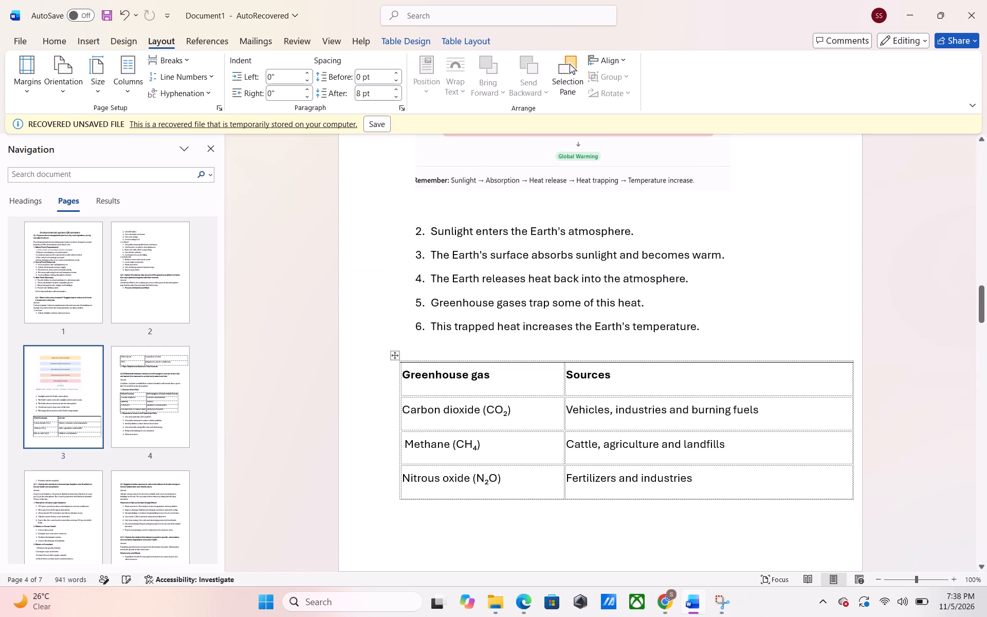
Narrow the Greenhouse gas table's Sources column by bringing the table's outer right border in to about the page's text margin.
scroll(390, 356, down, 1)
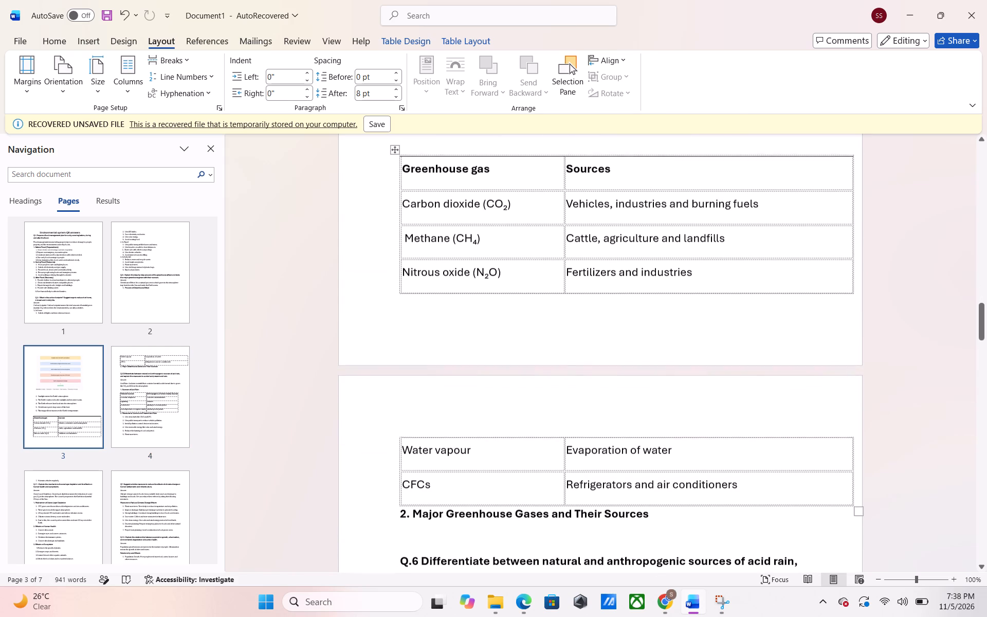
scroll(390, 356, down, 1)
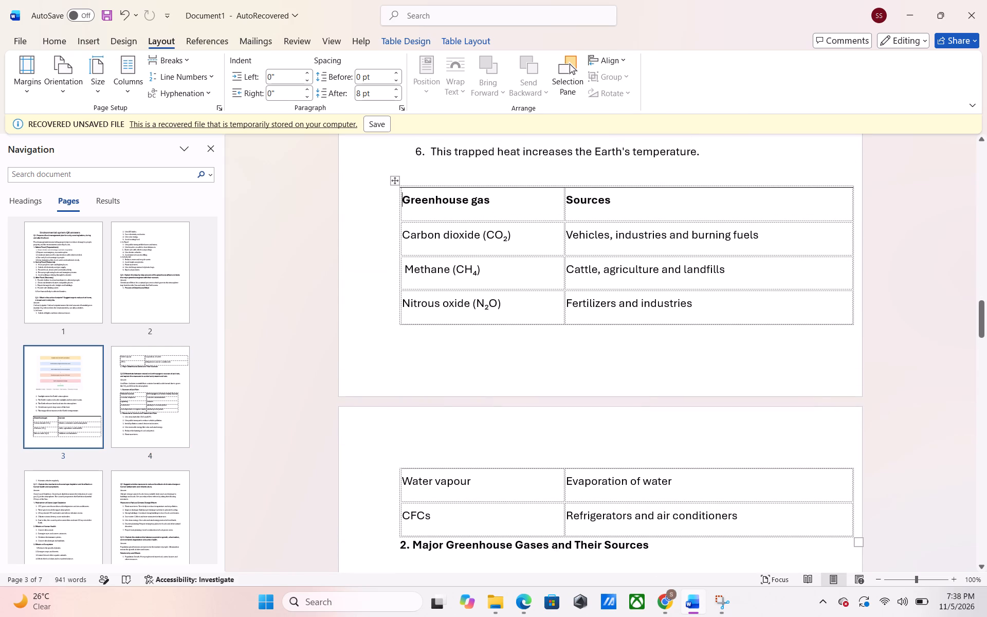
click(840, 193)
click(672, 321)
click(726, 482)
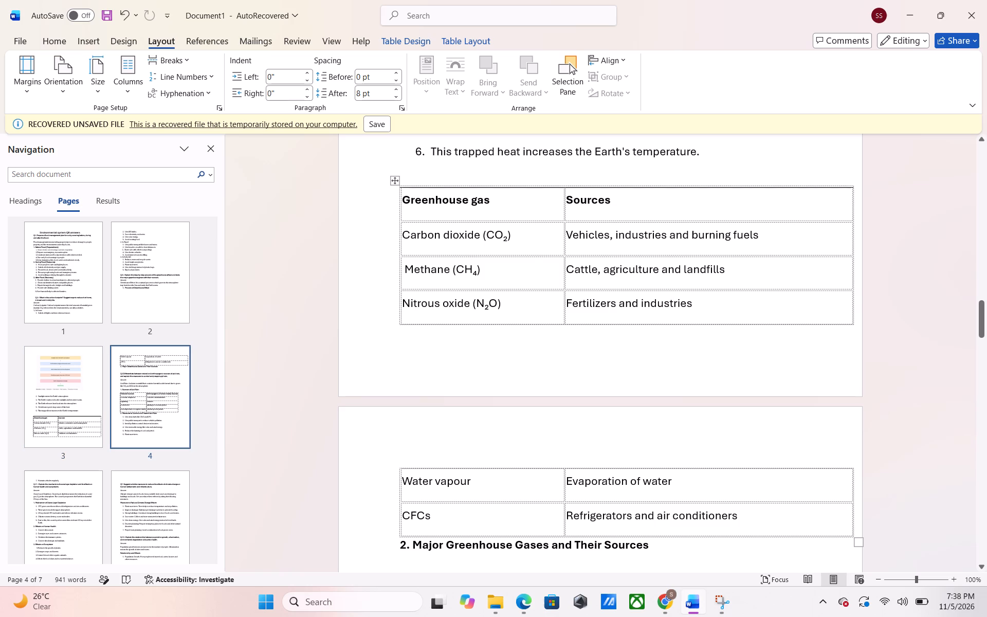
drag(394, 180, 611, 321)
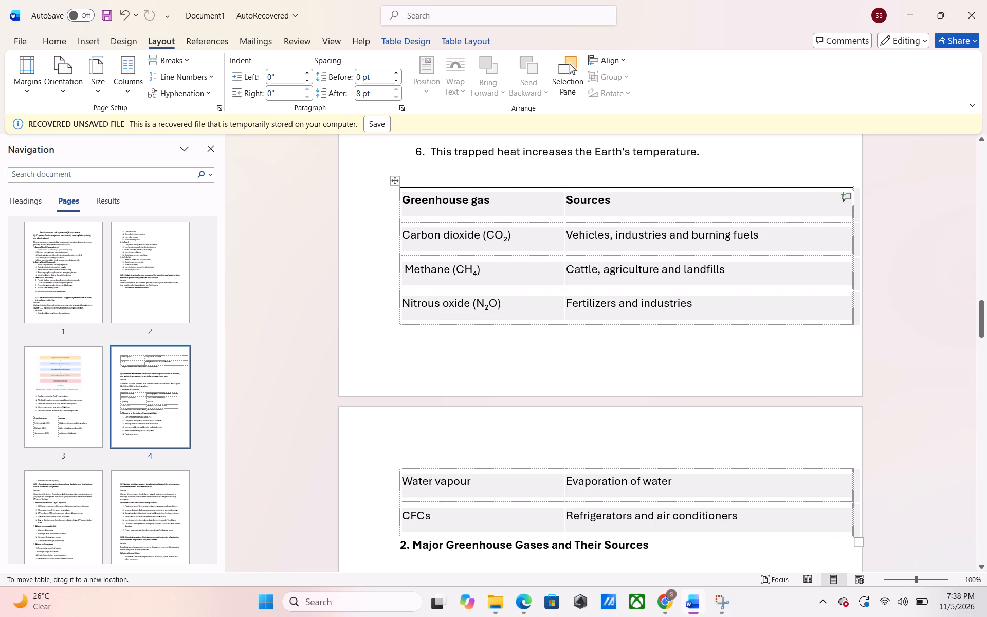
drag(611, 321, 852, 320)
drag(852, 320, 853, 320)
drag(853, 320, 806, 310)
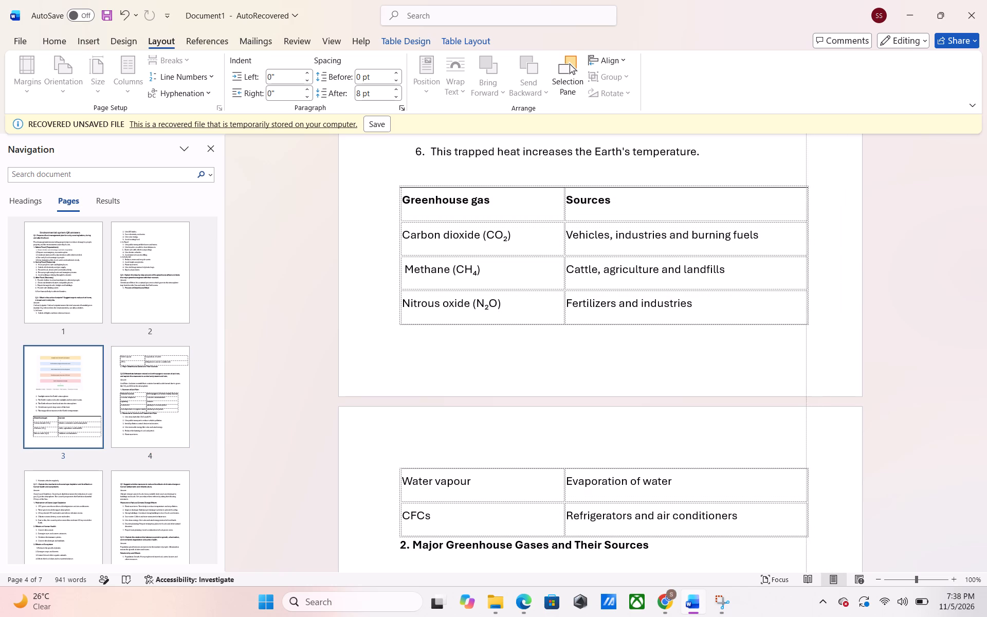
drag(806, 310, 806, 308)
click(788, 364)
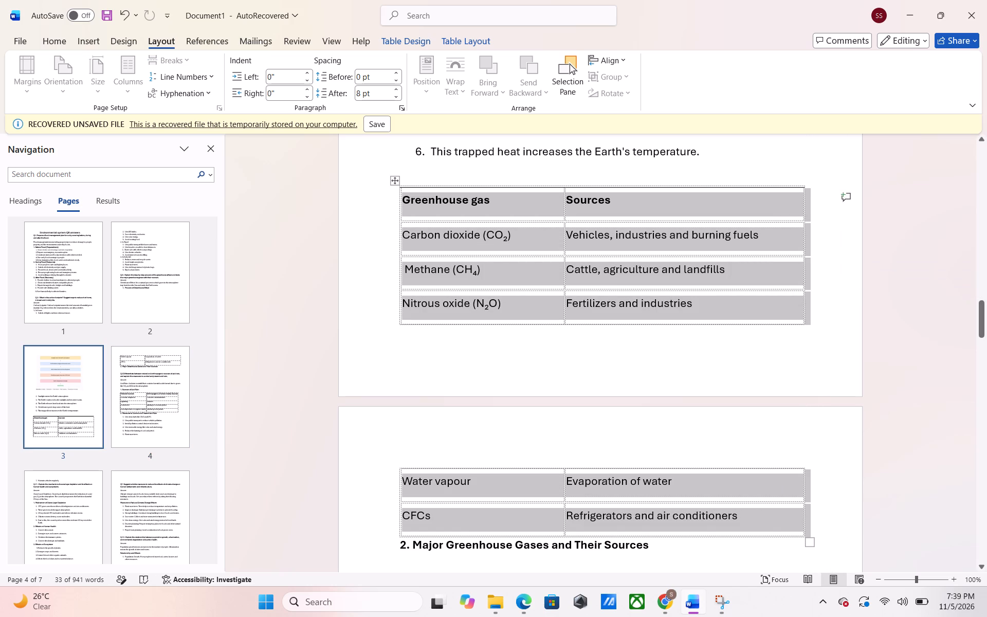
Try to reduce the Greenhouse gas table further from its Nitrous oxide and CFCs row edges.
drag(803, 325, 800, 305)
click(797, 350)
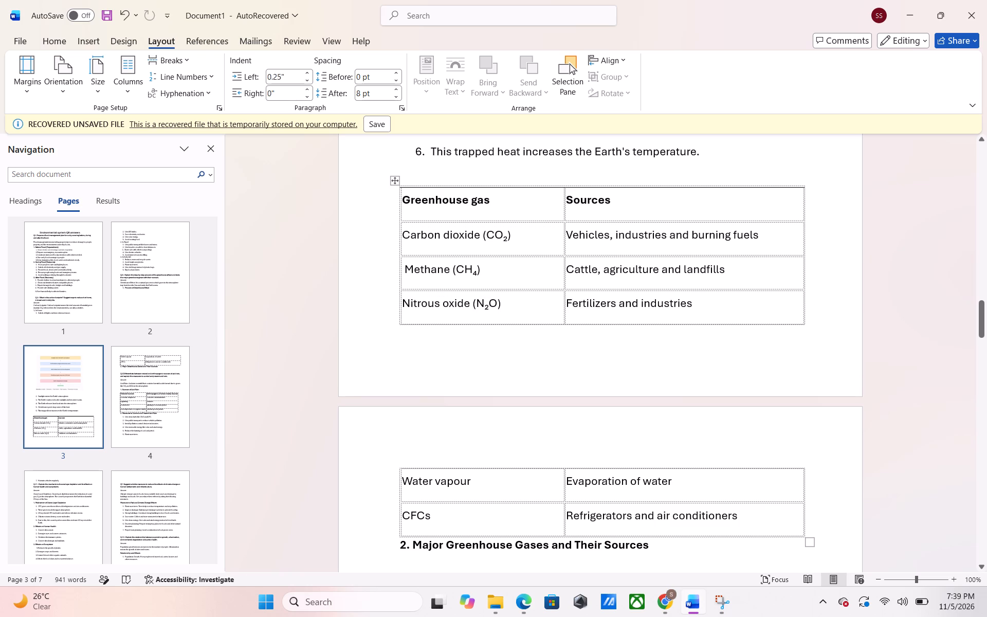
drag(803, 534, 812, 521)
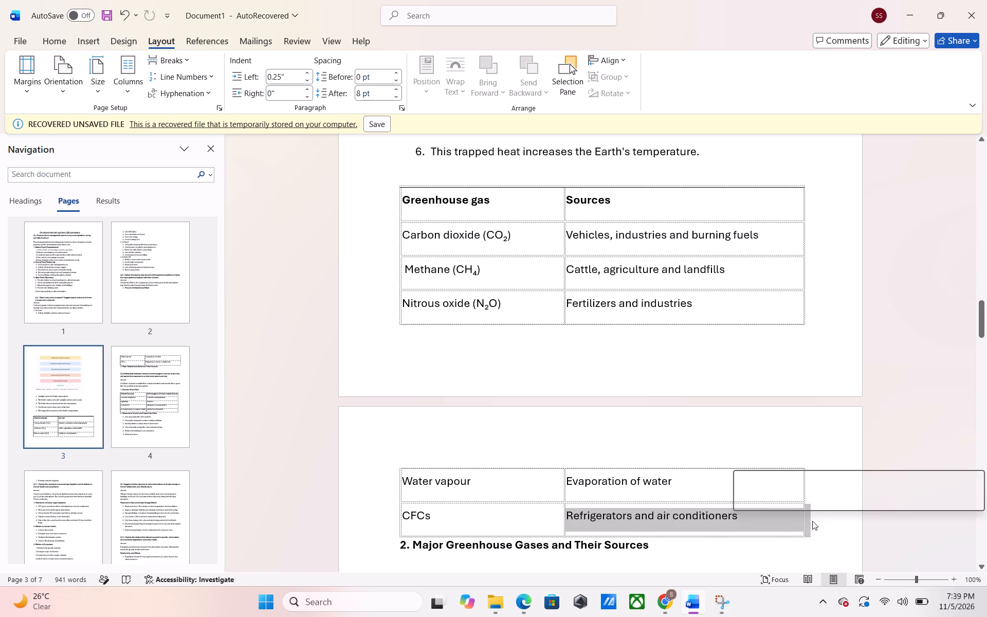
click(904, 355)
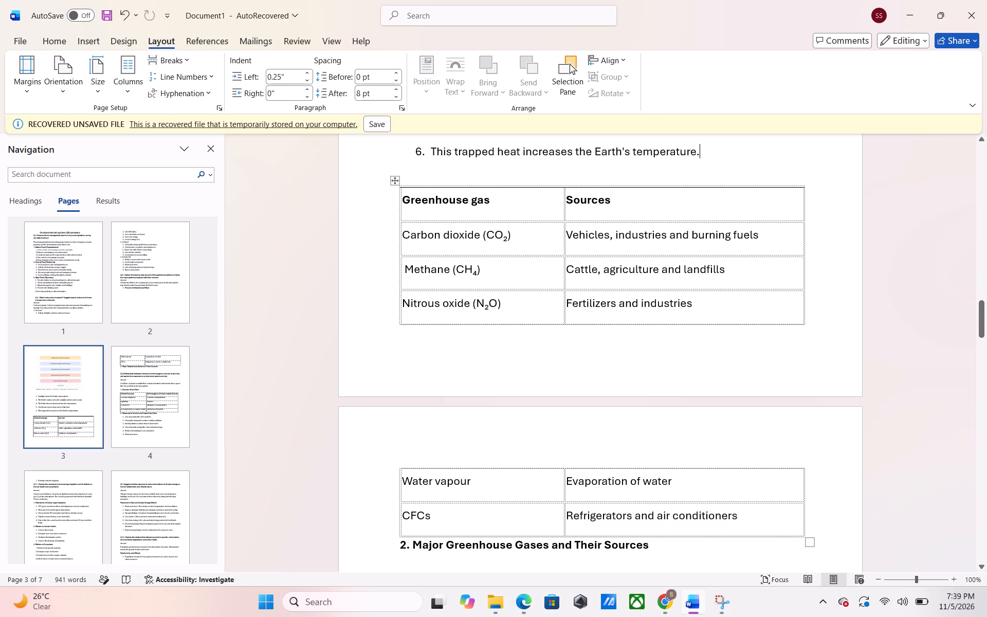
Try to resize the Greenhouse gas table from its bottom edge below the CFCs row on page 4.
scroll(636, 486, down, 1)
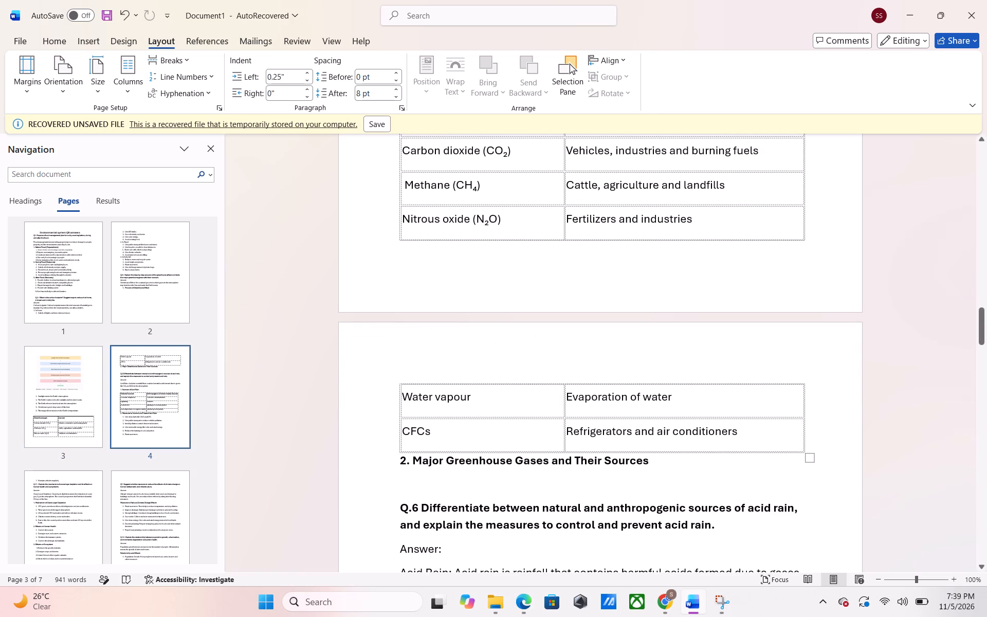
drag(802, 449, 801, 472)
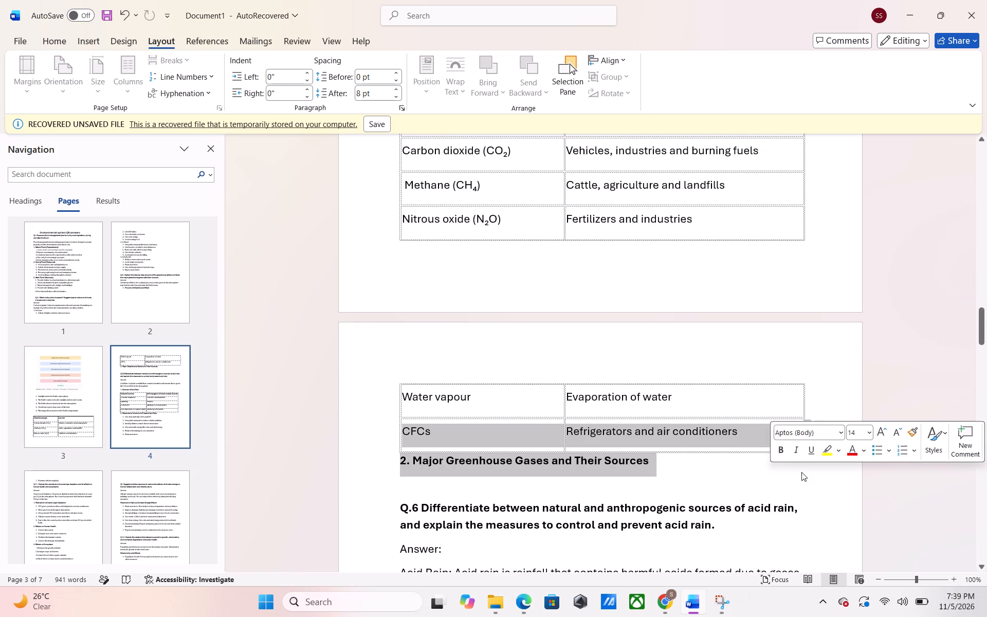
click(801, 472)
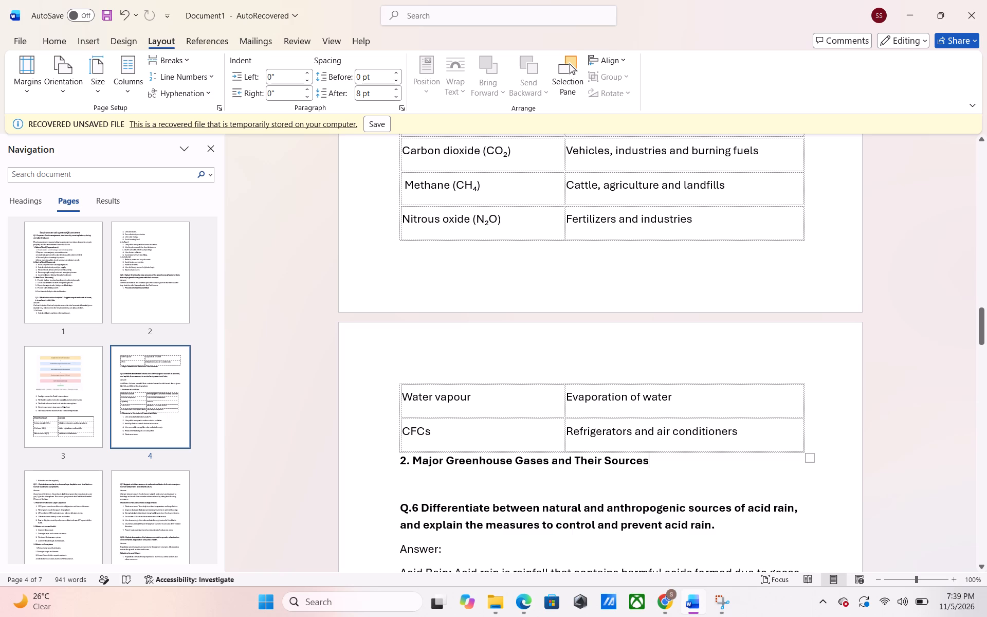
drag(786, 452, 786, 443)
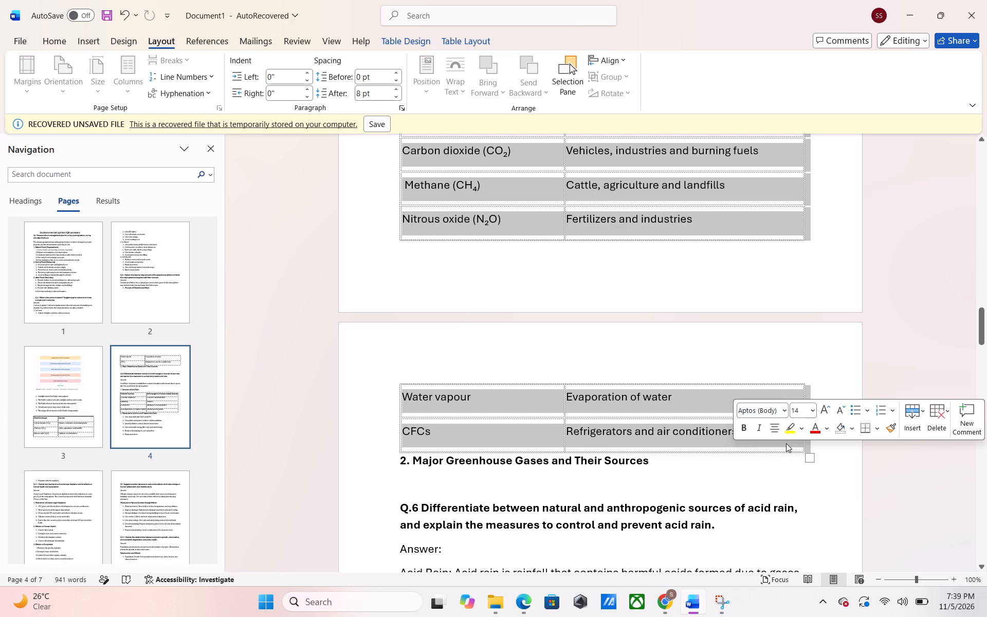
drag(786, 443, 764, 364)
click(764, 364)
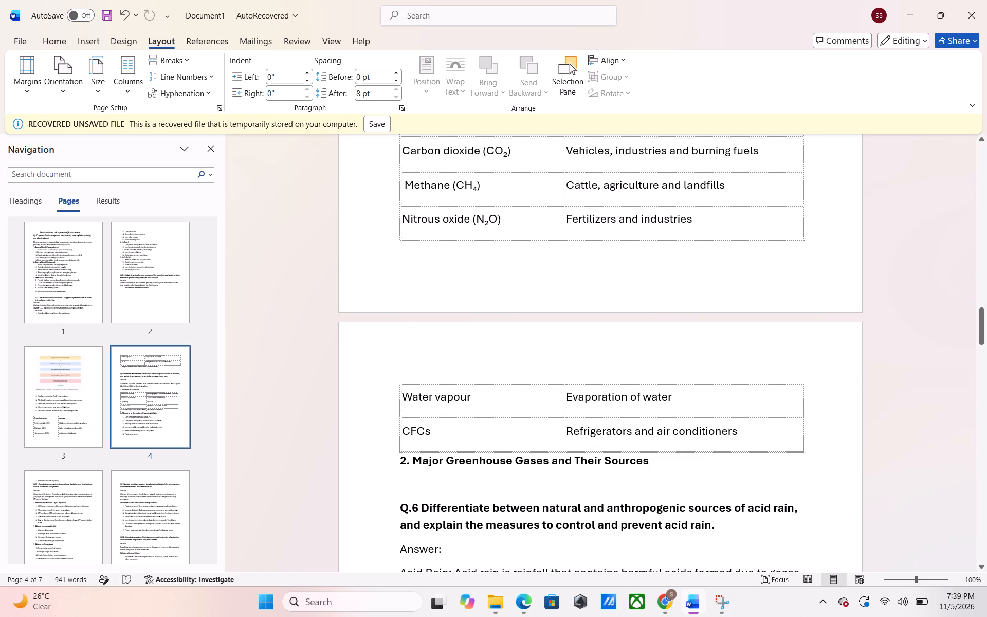
Review the layout from the Q.5 greenhouse effect answer and flowchart through the split gases table to Q.6's acid rain sources table.
scroll(679, 282, up, 4)
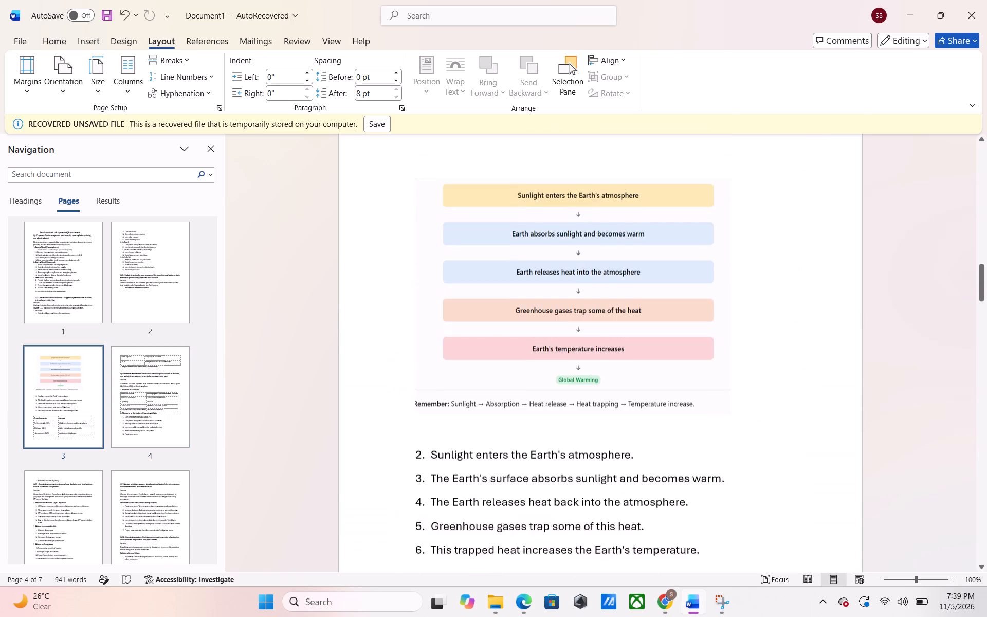
scroll(679, 282, up, 2)
scroll(679, 282, down, 1)
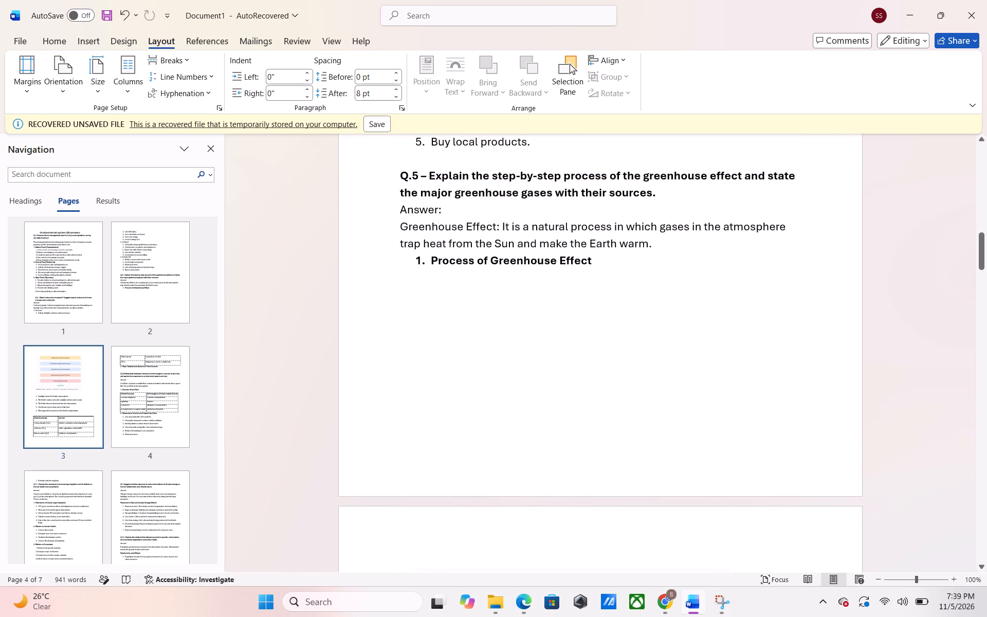
scroll(679, 282, down, 1)
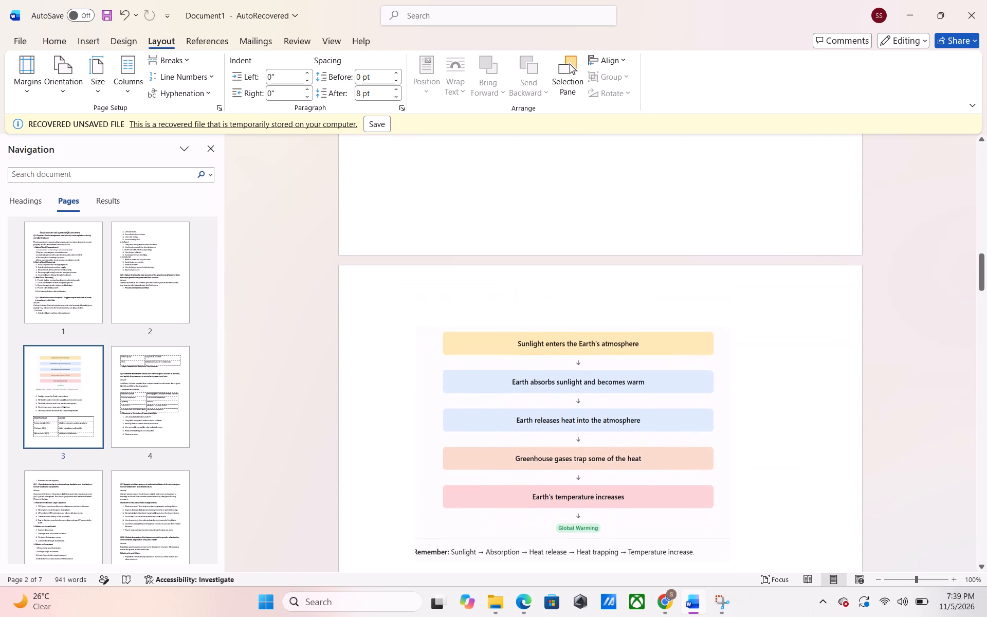
scroll(679, 282, down, 1)
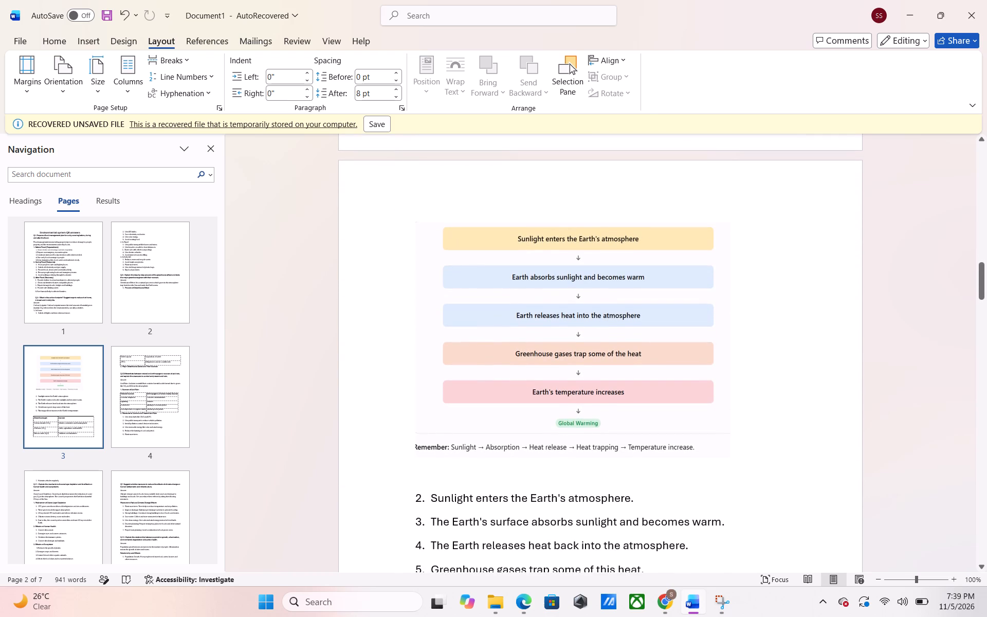
scroll(679, 282, down, 3)
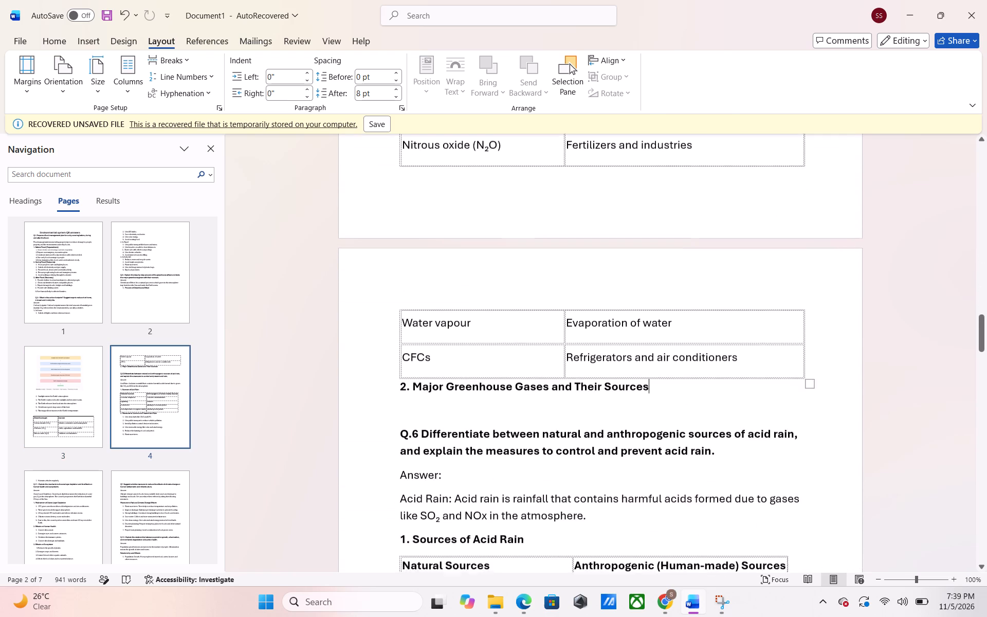
scroll(679, 282, down, 3)
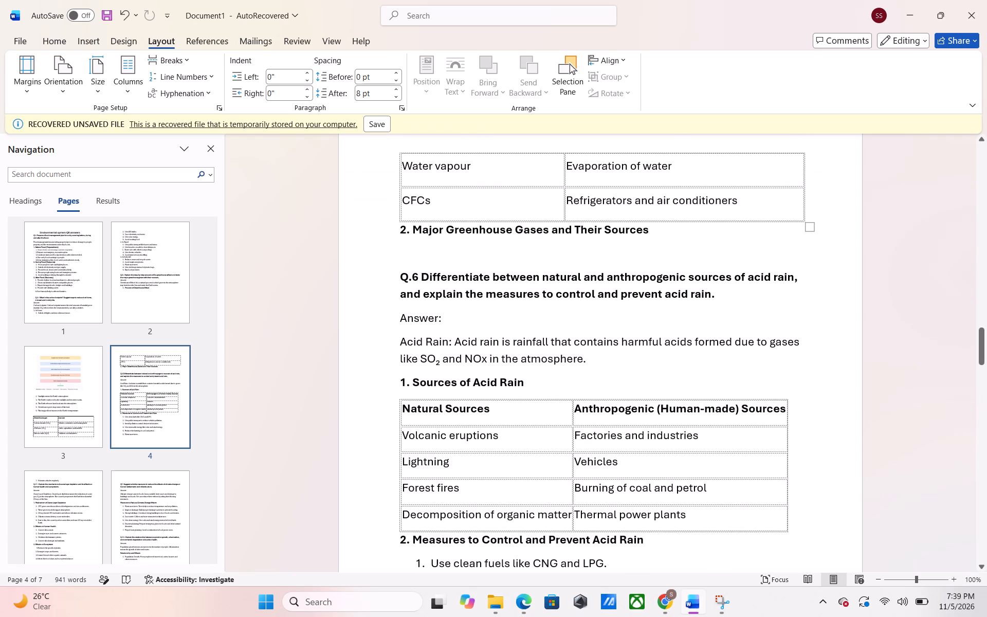
scroll(679, 282, up, 1)
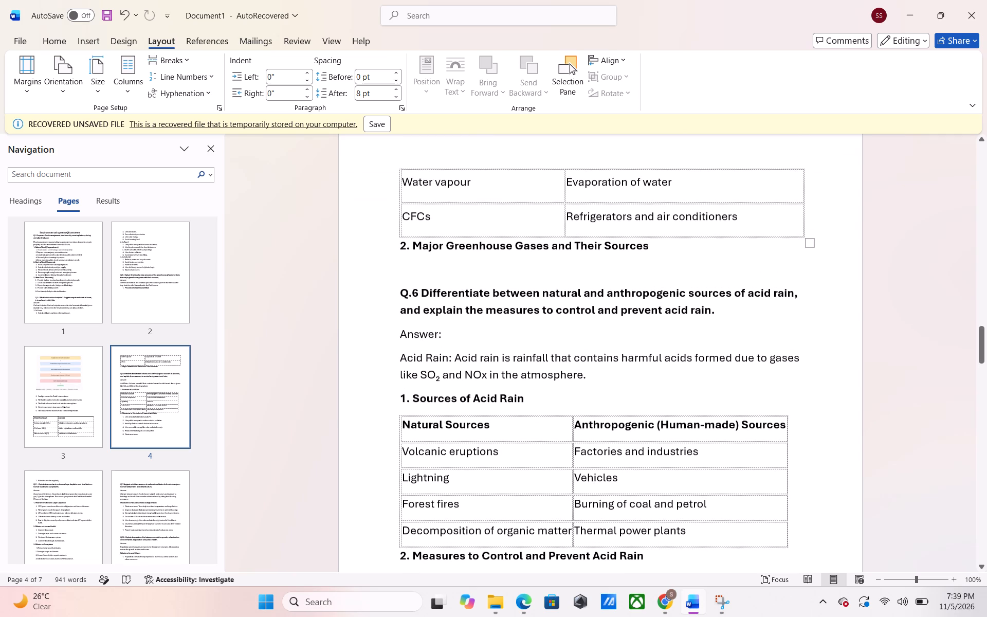
scroll(679, 282, up, 1)
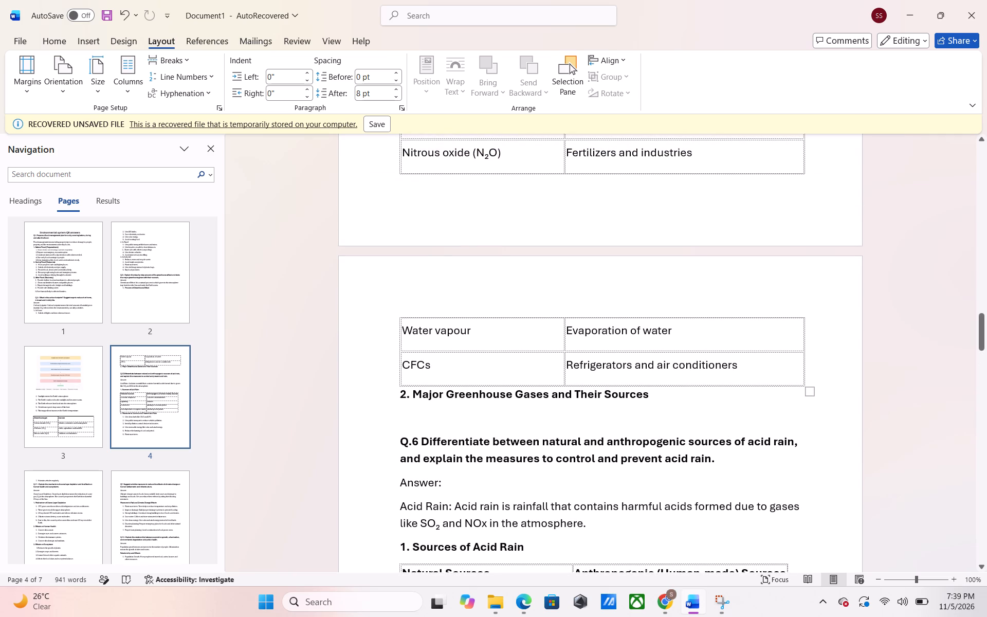
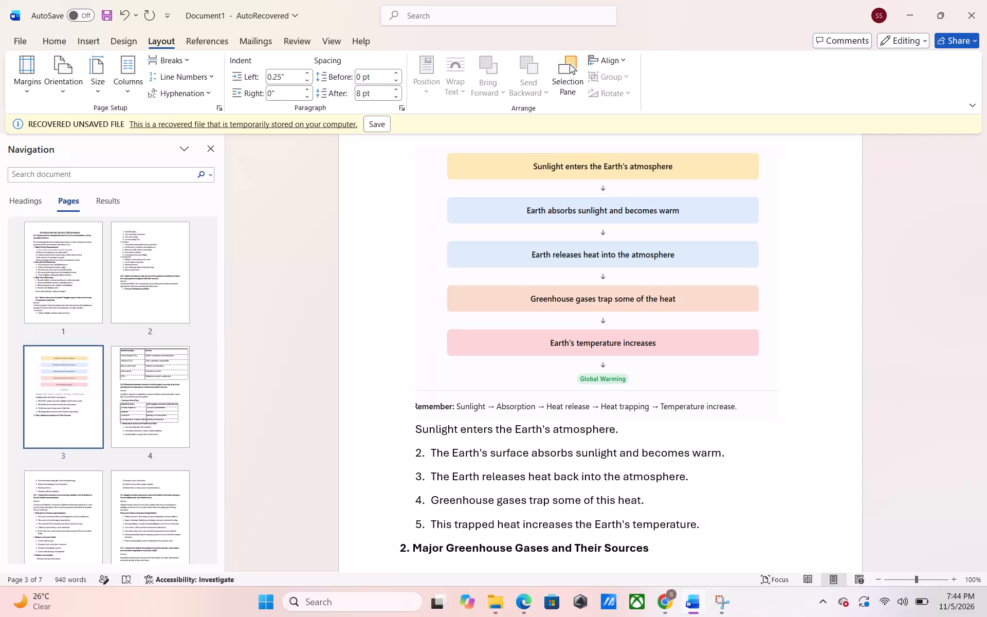
Number the line "Sunlight enters the Earth's atmosphere." below the flowchart as "1." in the process list.
click(414, 429)
key(space)
key(space)
key(1)
key(period)
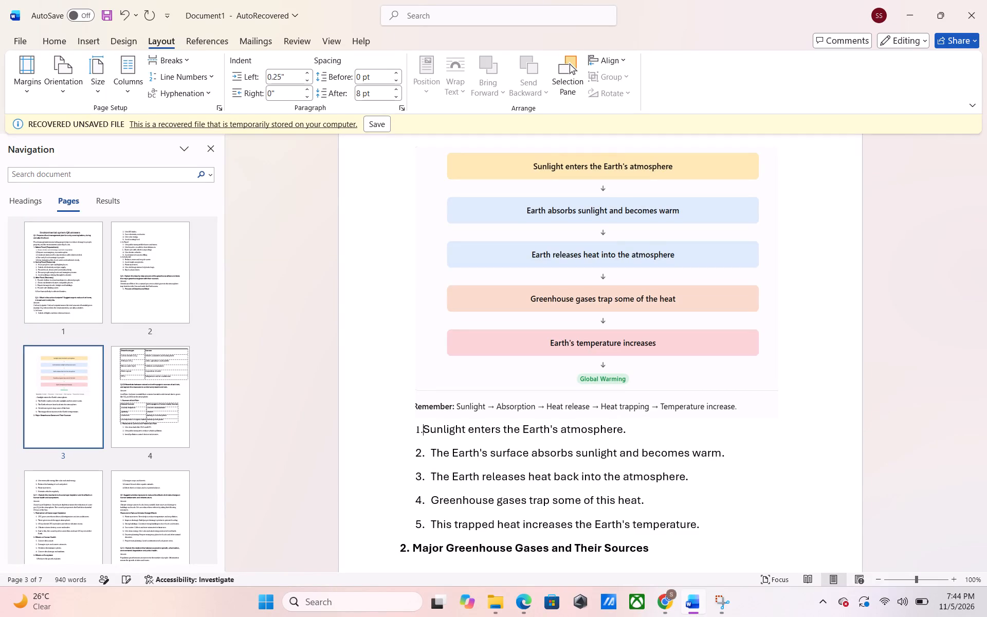
click(521, 392)
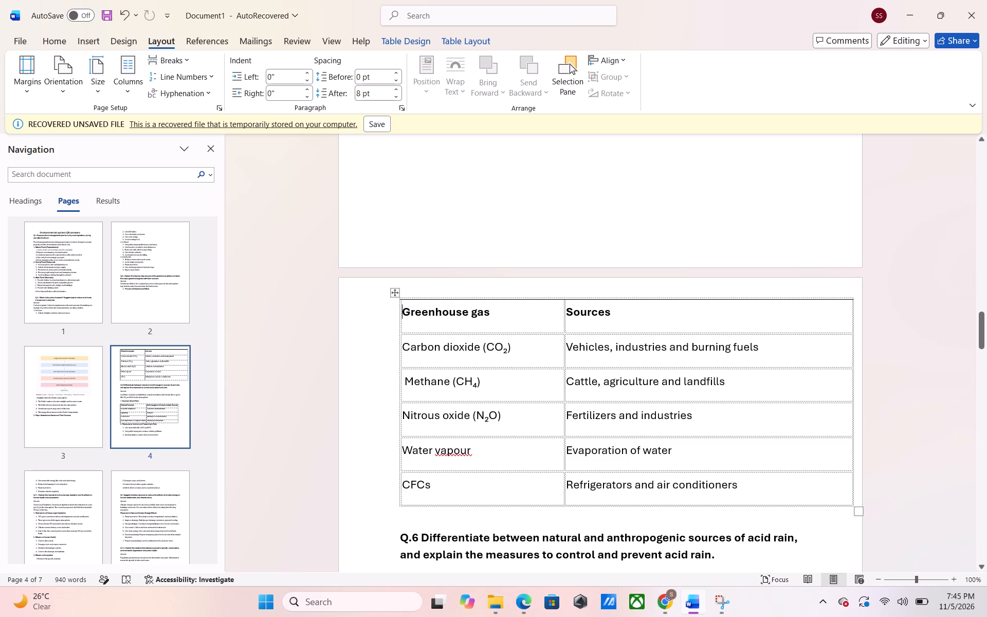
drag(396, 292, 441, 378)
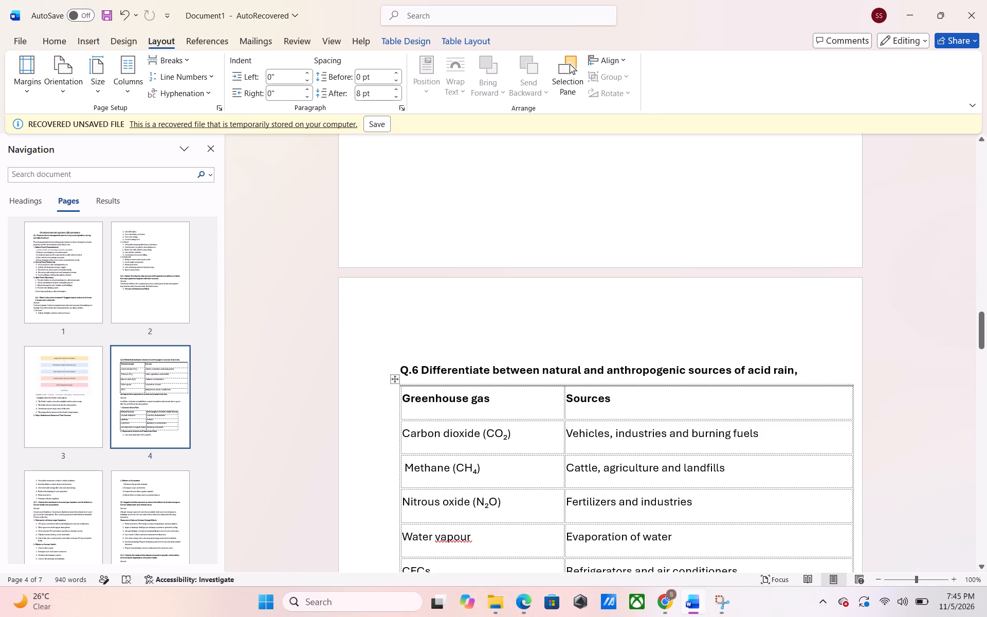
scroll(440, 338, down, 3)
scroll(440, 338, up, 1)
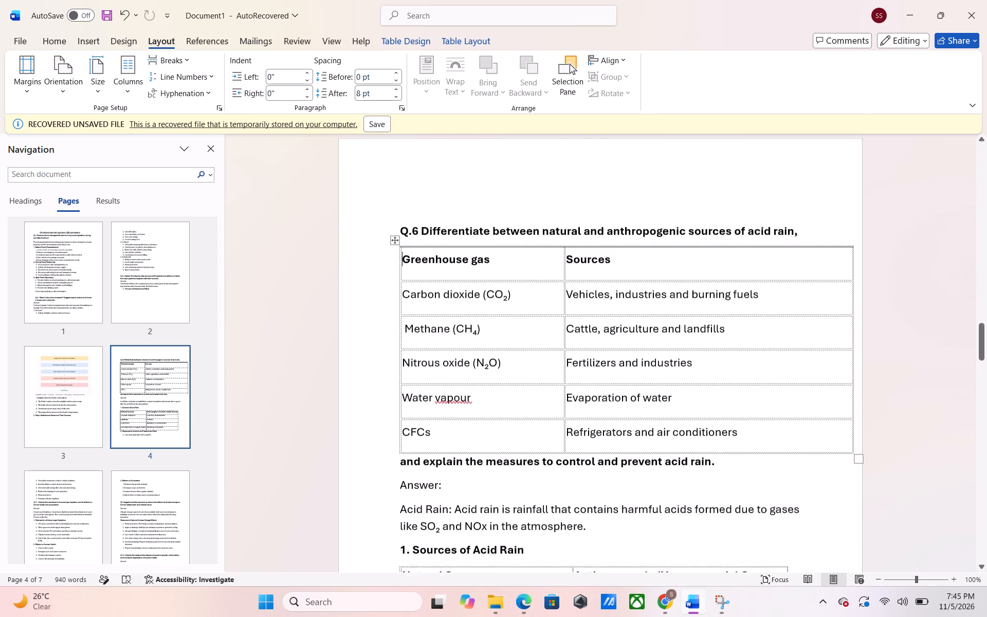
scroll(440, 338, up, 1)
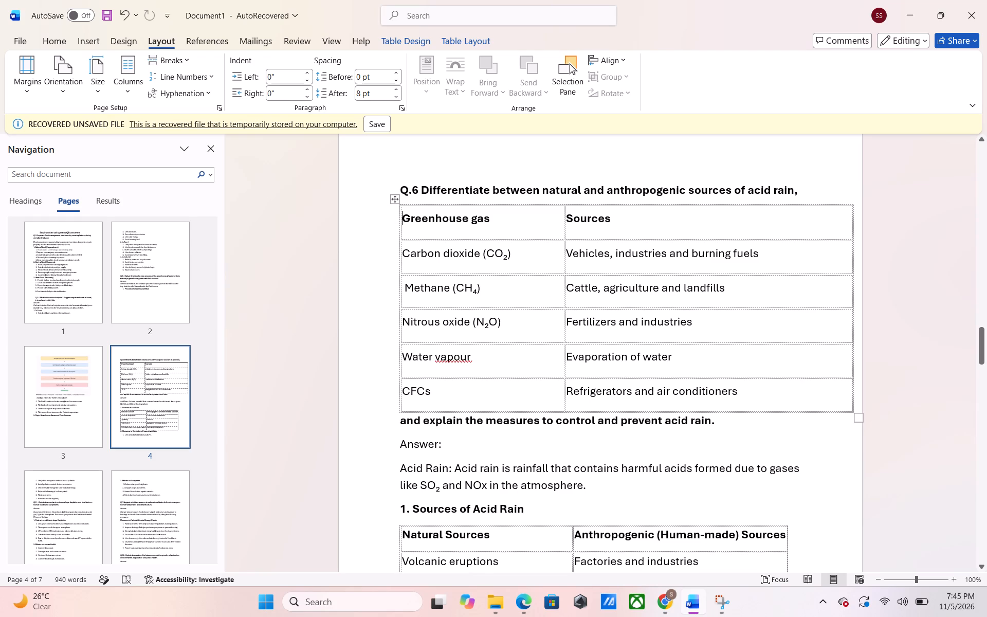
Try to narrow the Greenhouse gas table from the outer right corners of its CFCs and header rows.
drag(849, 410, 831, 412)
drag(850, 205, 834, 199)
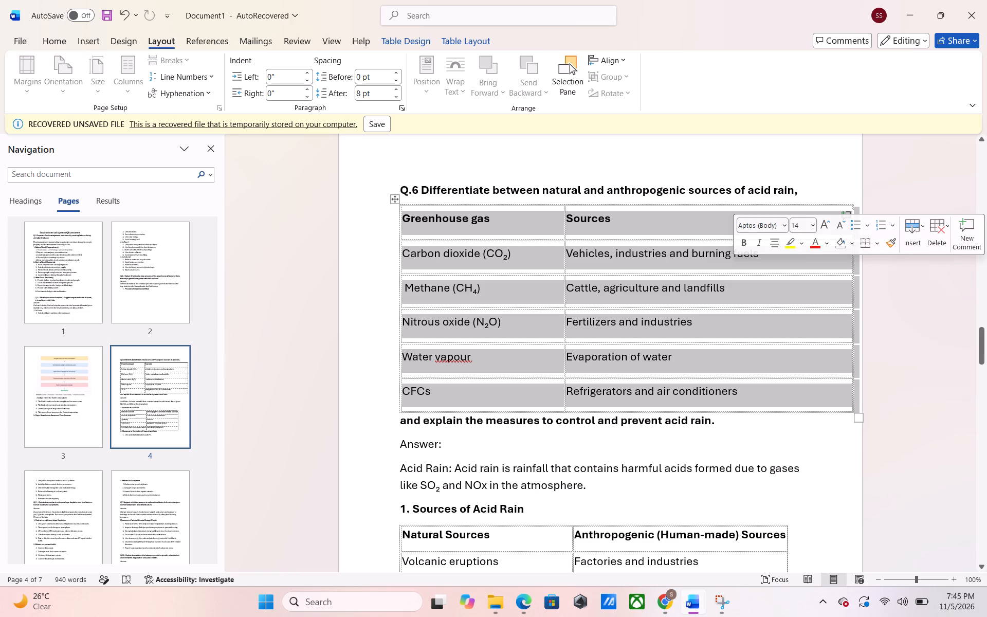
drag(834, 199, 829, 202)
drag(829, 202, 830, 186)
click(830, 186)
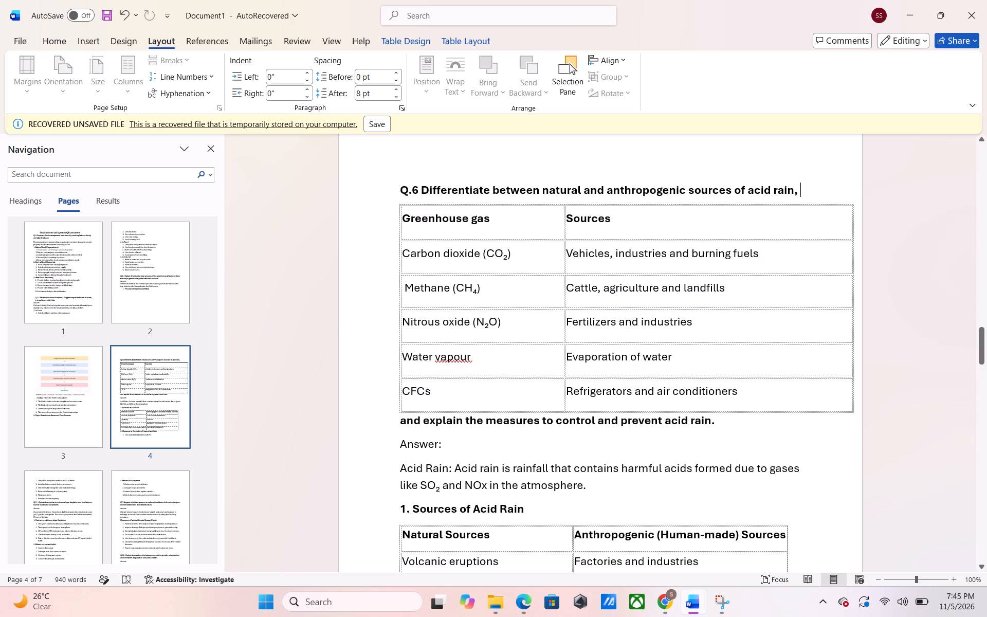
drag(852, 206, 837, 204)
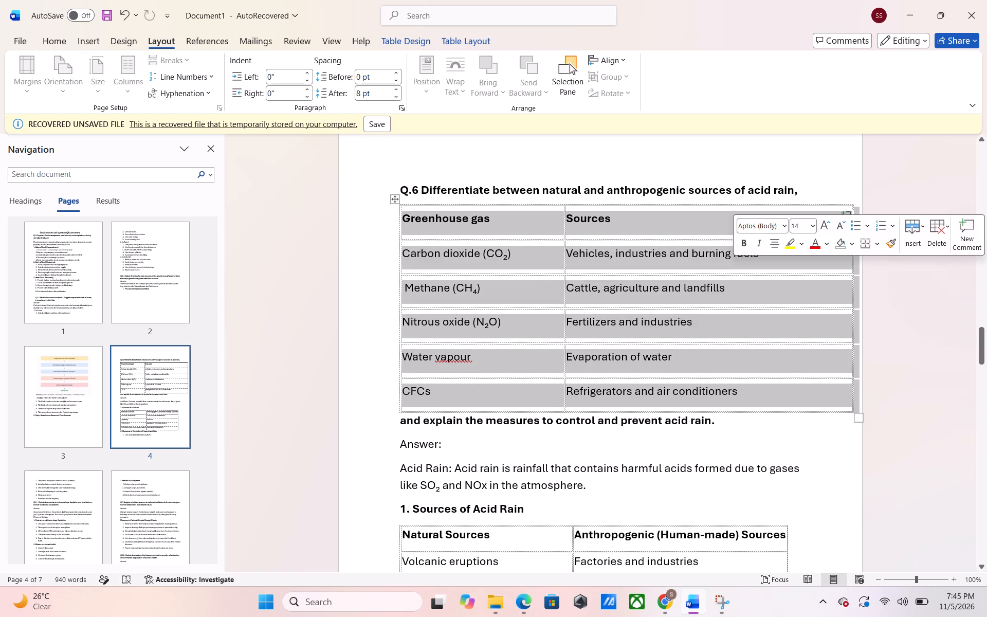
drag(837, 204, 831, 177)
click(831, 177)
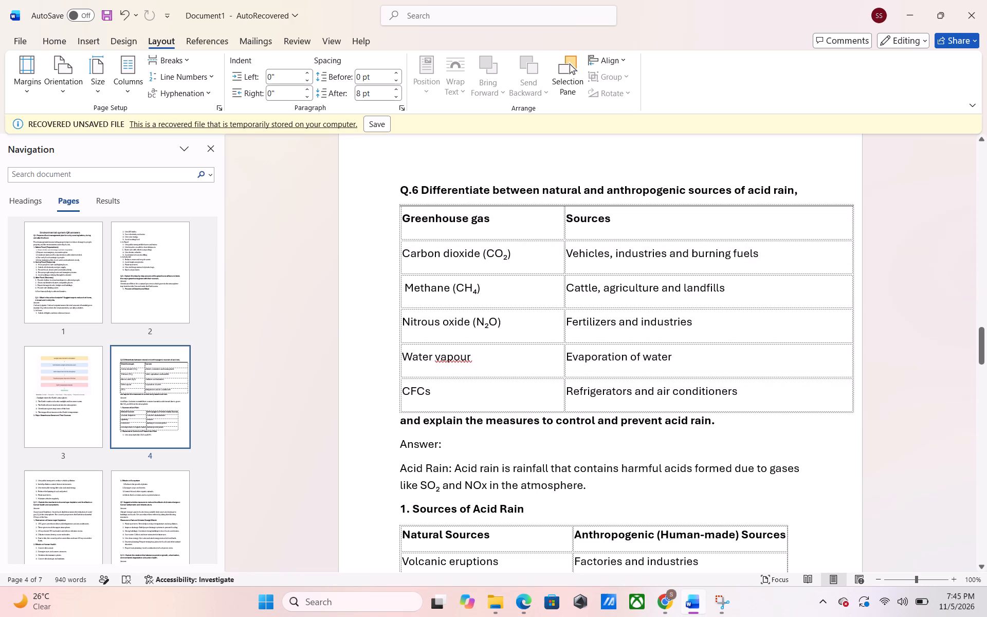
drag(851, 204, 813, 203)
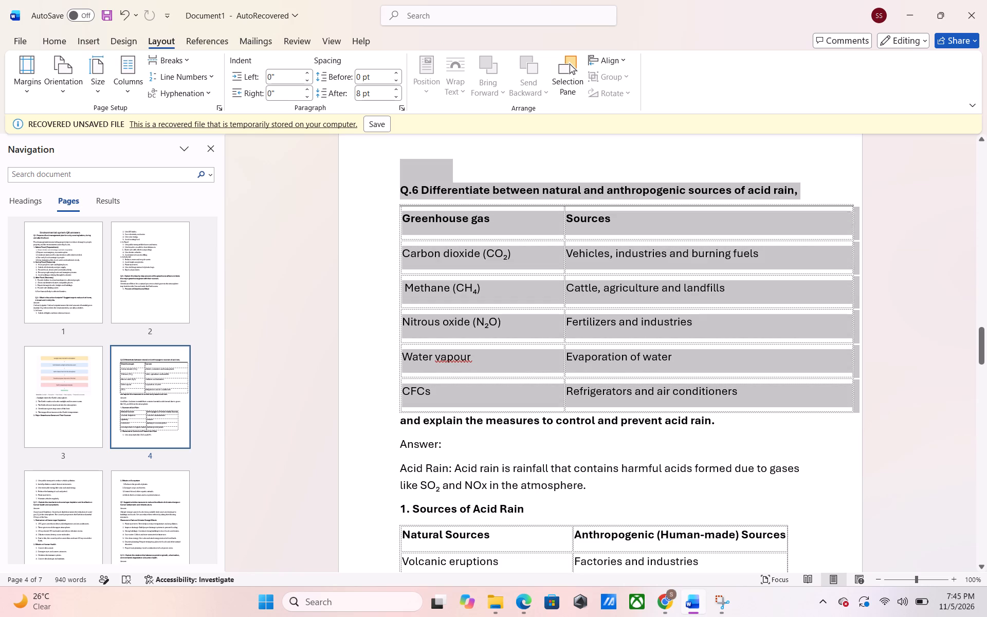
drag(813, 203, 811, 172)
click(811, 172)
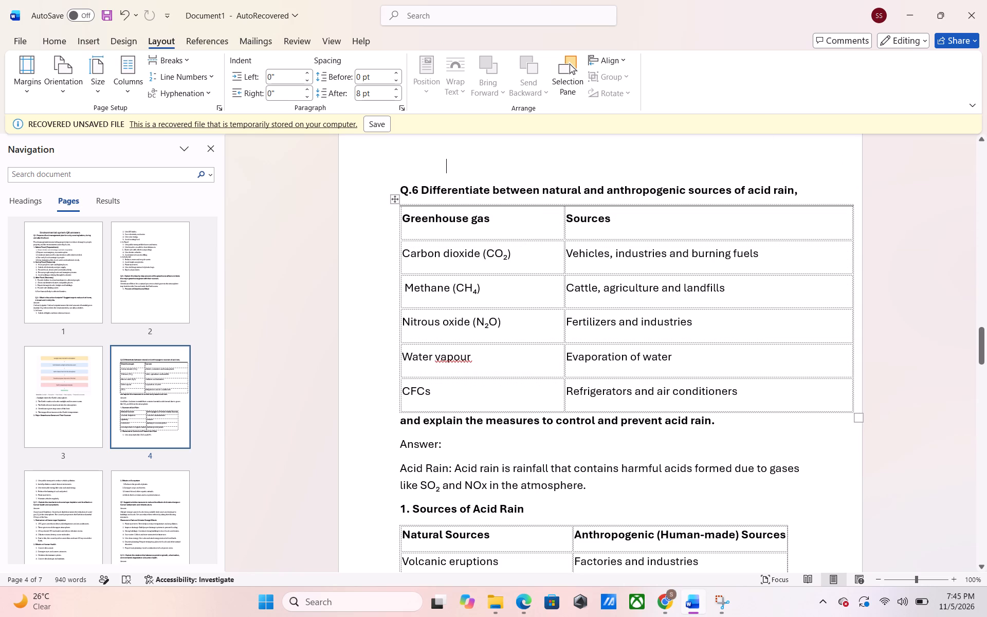
Move the whole Greenhouse gas table up to page 3, directly below the five-point greenhouse process list.
drag(393, 198, 397, 234)
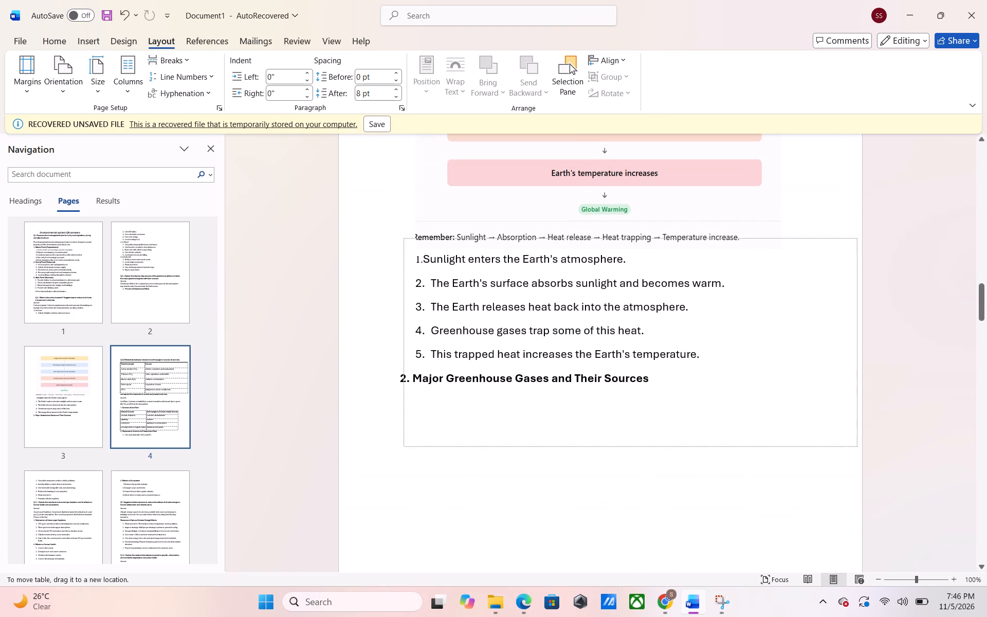
drag(397, 234, 381, 501)
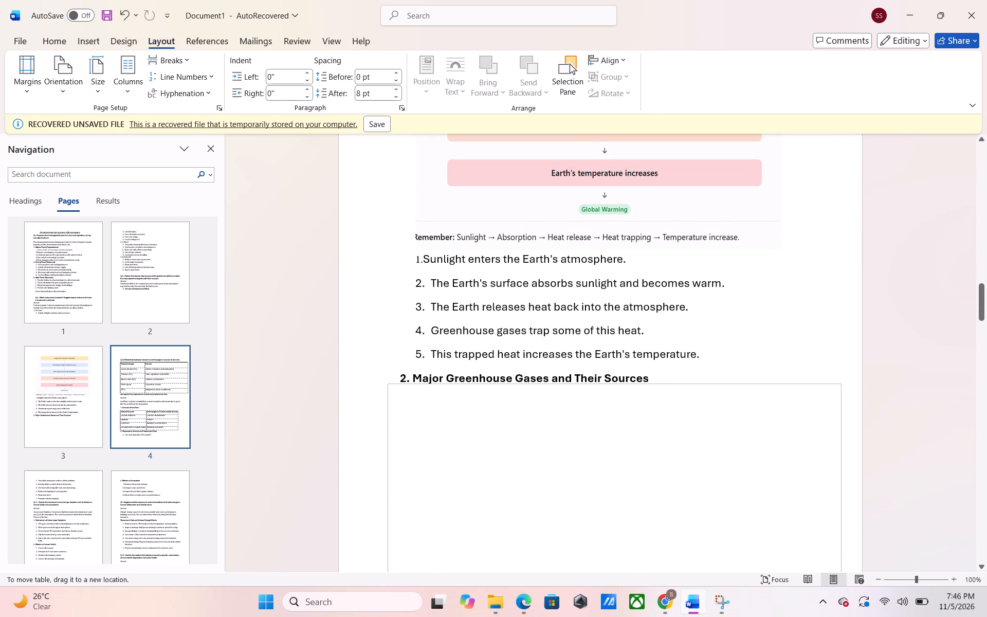
drag(381, 501, 363, 437)
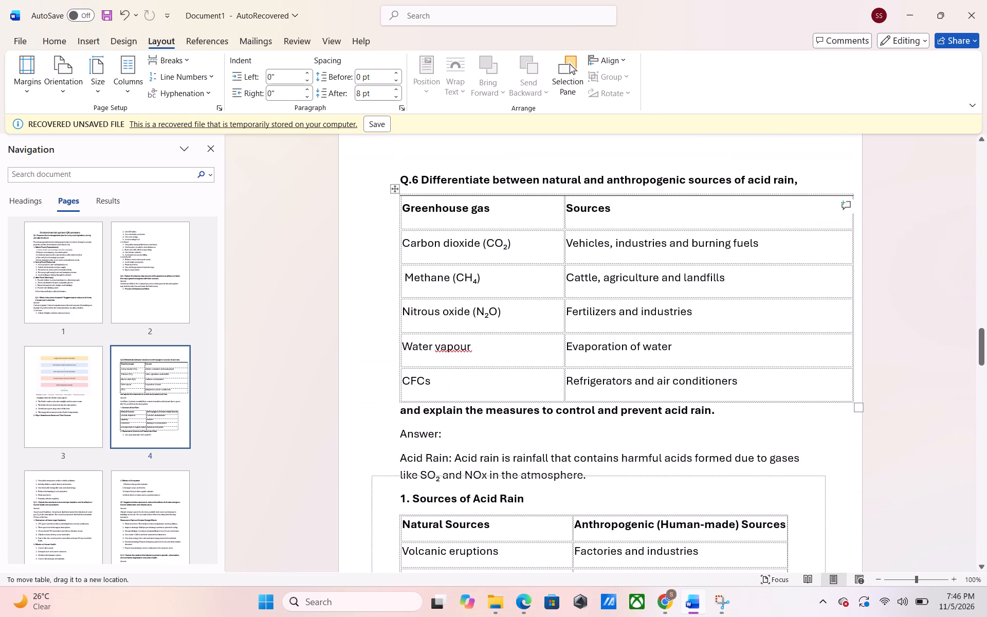
drag(363, 437, 359, 132)
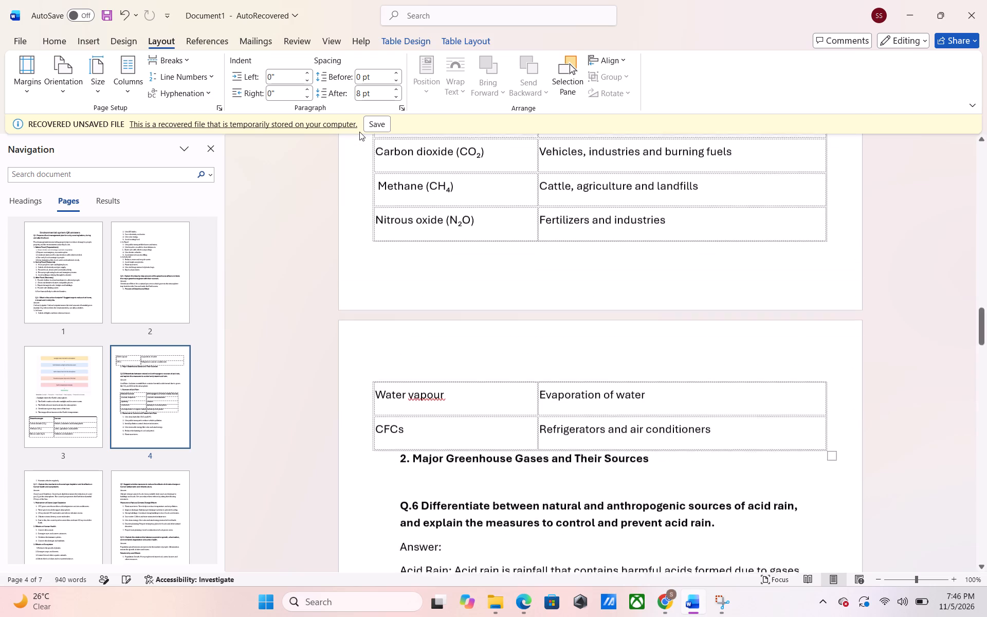
Review the layout from the Process of Greenhouse Effect heading through the flowchart to the Greenhouse gas table across pages 3 and 4.
scroll(432, 353, up, 1)
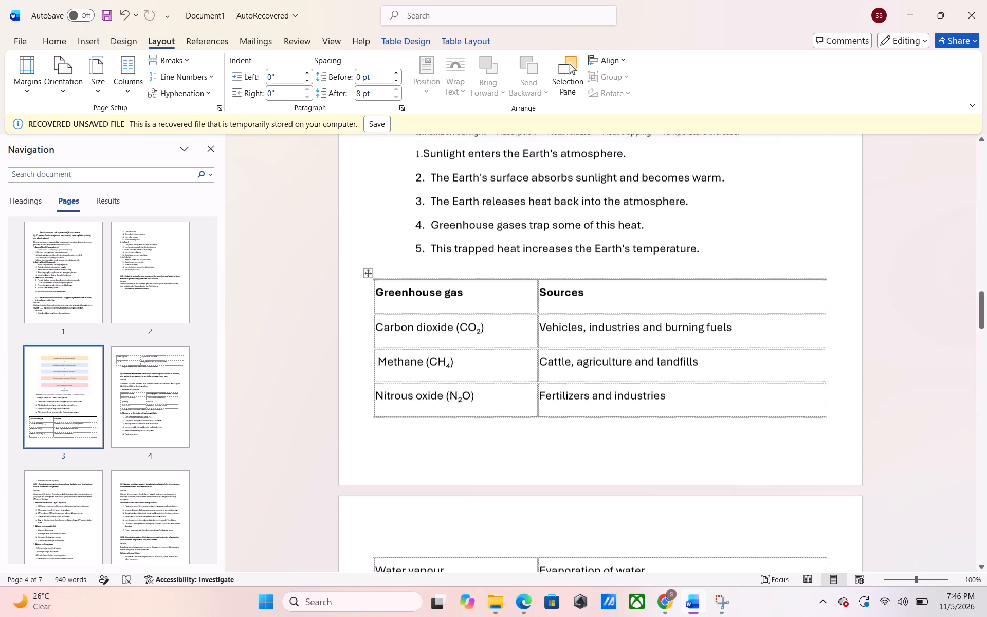
scroll(432, 353, up, 4)
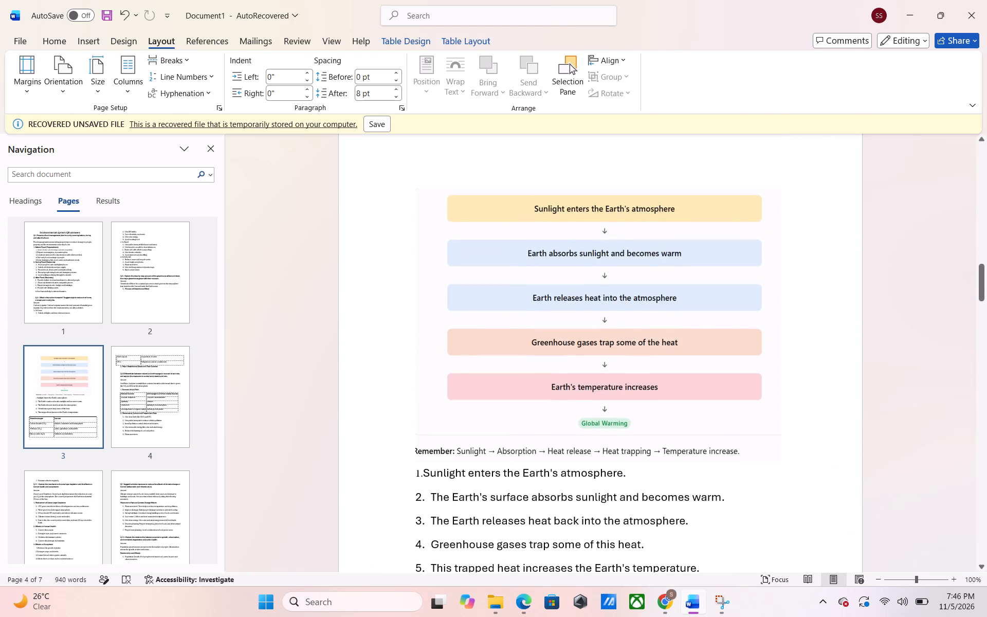
scroll(432, 353, up, 1)
scroll(432, 353, down, 1)
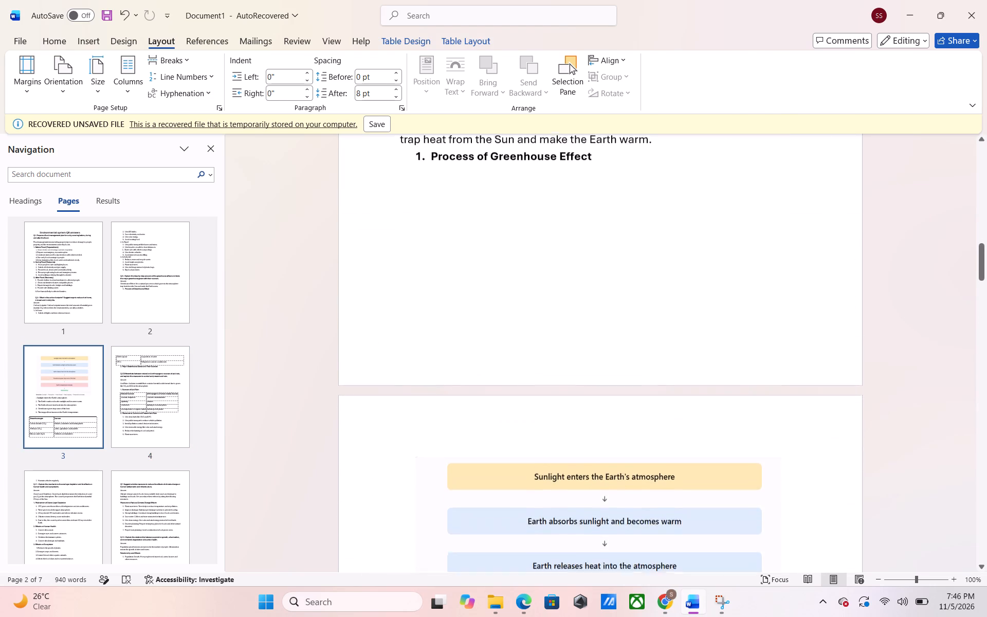
scroll(432, 353, down, 1)
scroll(441, 380, up, 1)
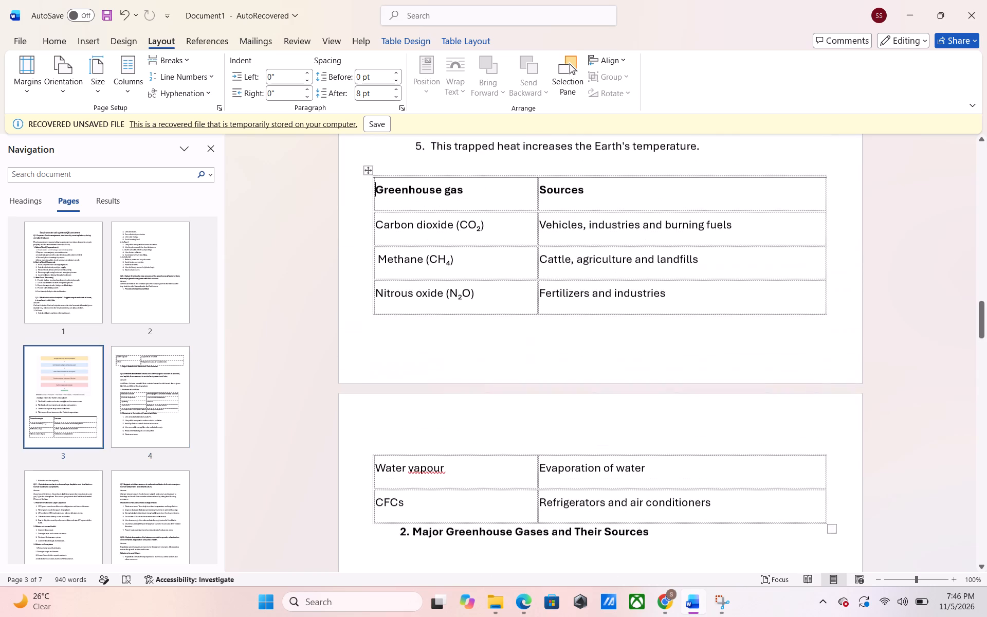
scroll(434, 411, up, 1)
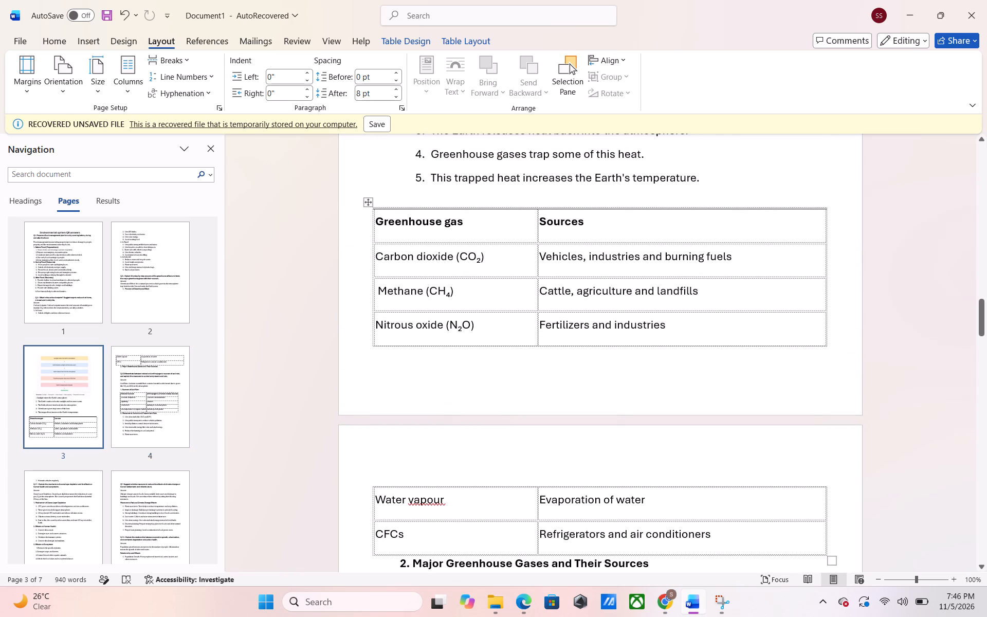
Copy the heading "2. Major Greenhouse Gases and Their Sources" from below the gas table onto its own line after point 5 on page 3.
drag(401, 562, 502, 572)
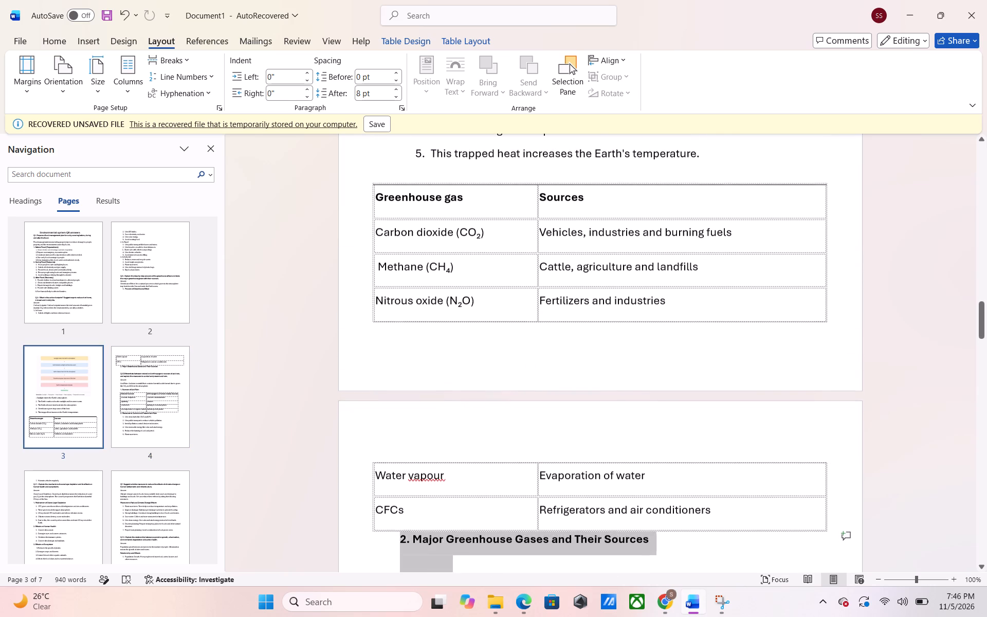
drag(502, 572, 622, 461)
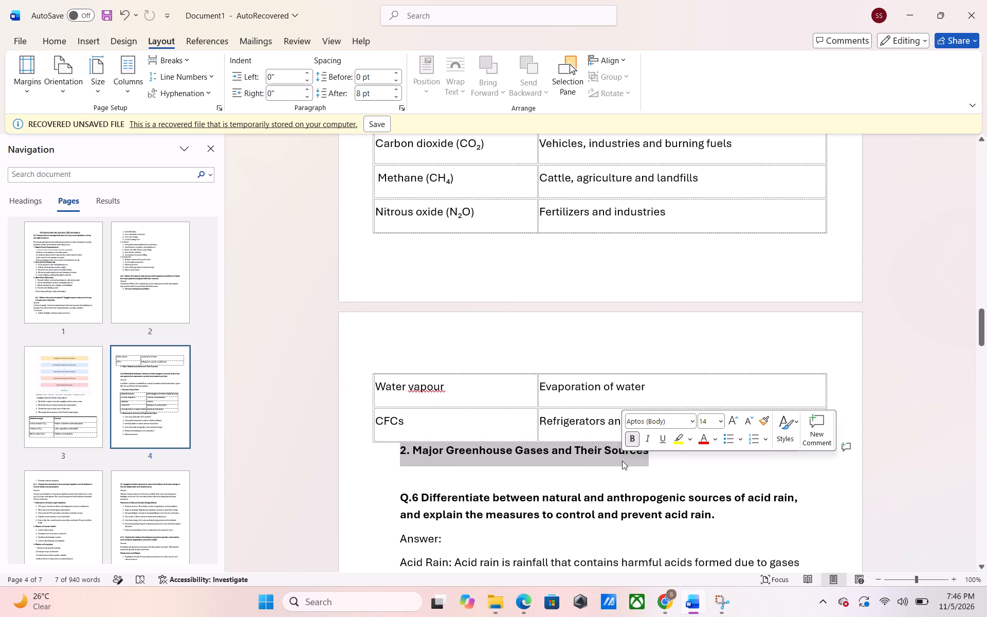
key(ctrl+c)
scroll(609, 329, up, 1)
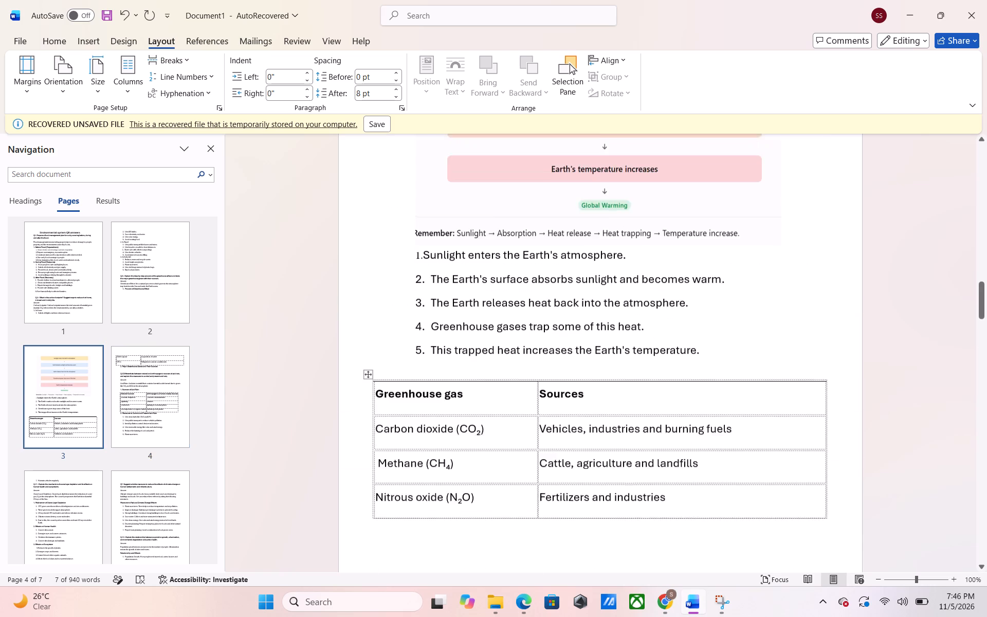
scroll(609, 329, up, 1)
click(464, 395)
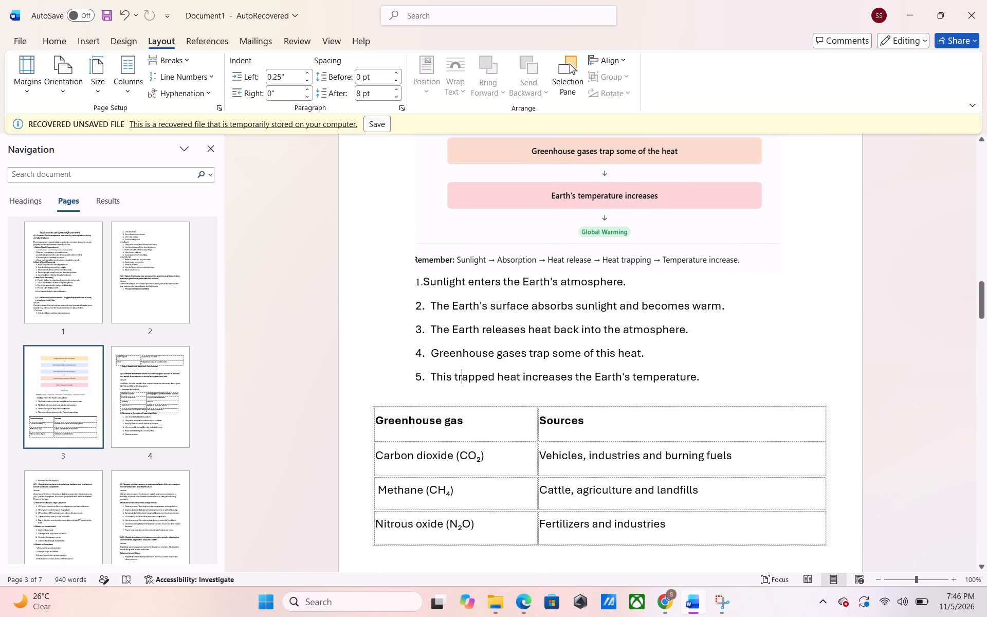
click(497, 396)
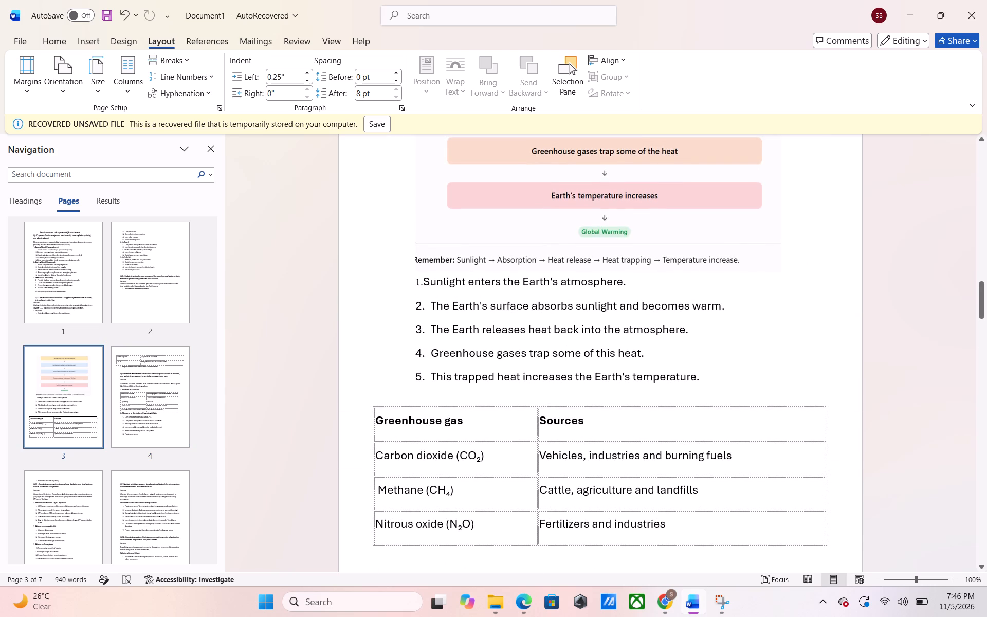
click(708, 378)
key(ctrl+v)
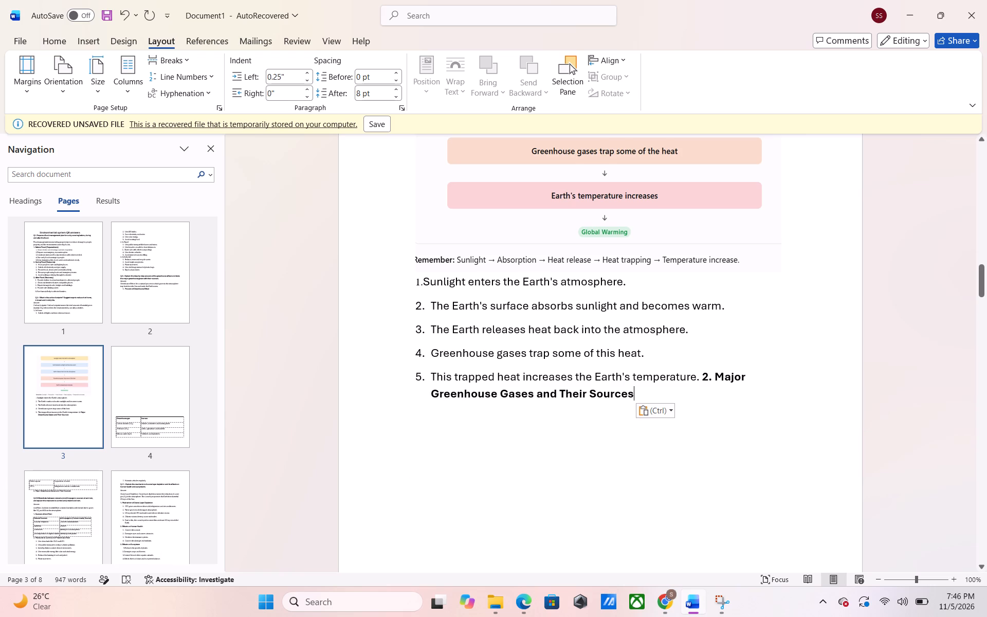
click(701, 375)
key(Return)
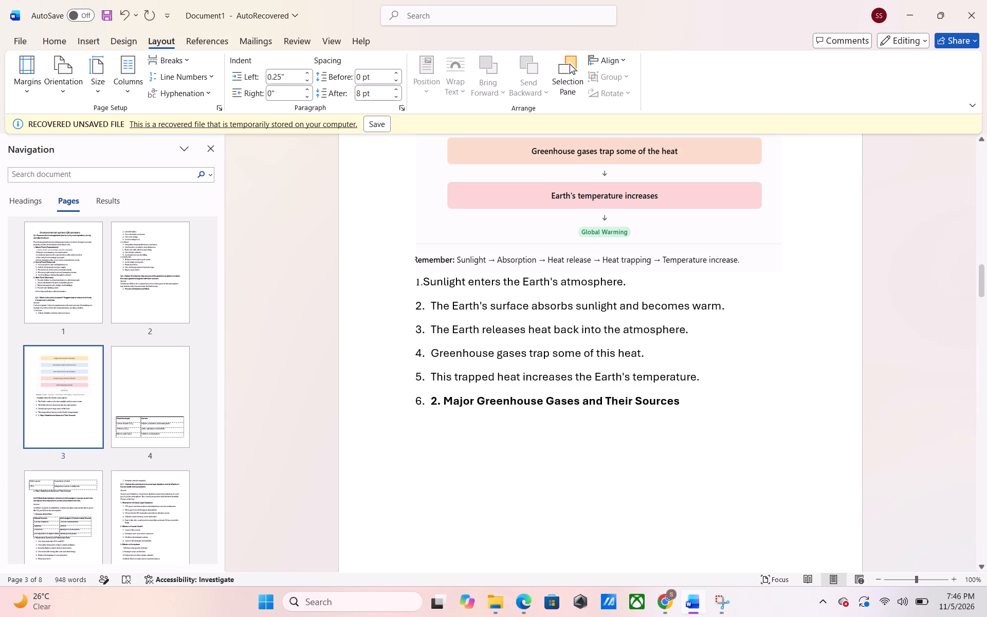
Remove the automatic list number 6 from the copied "2. Major Greenhouse Gases and Their Sources" heading.
click(427, 401)
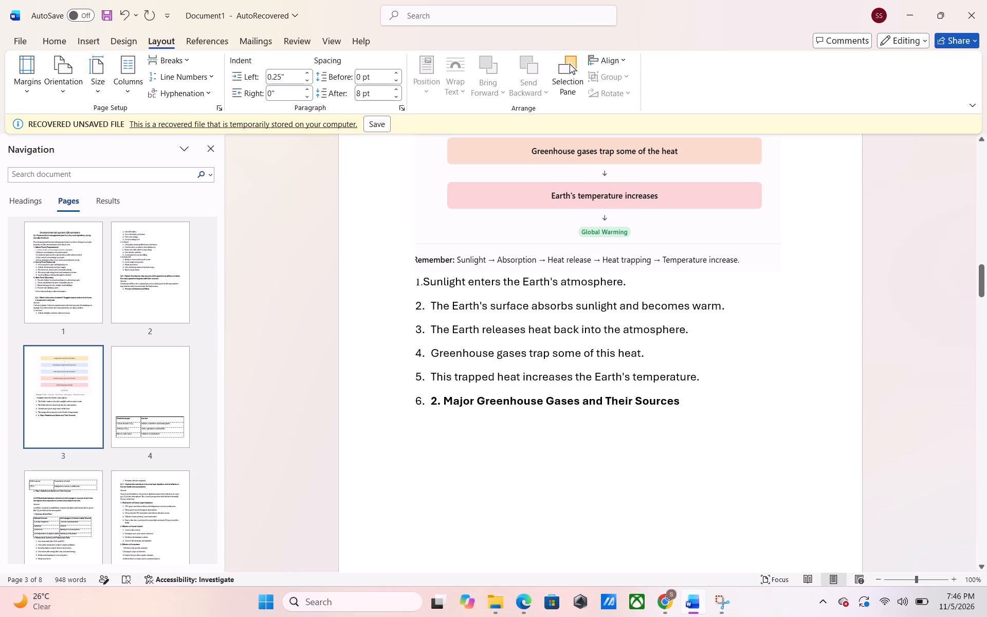
click(422, 401)
click(422, 401)
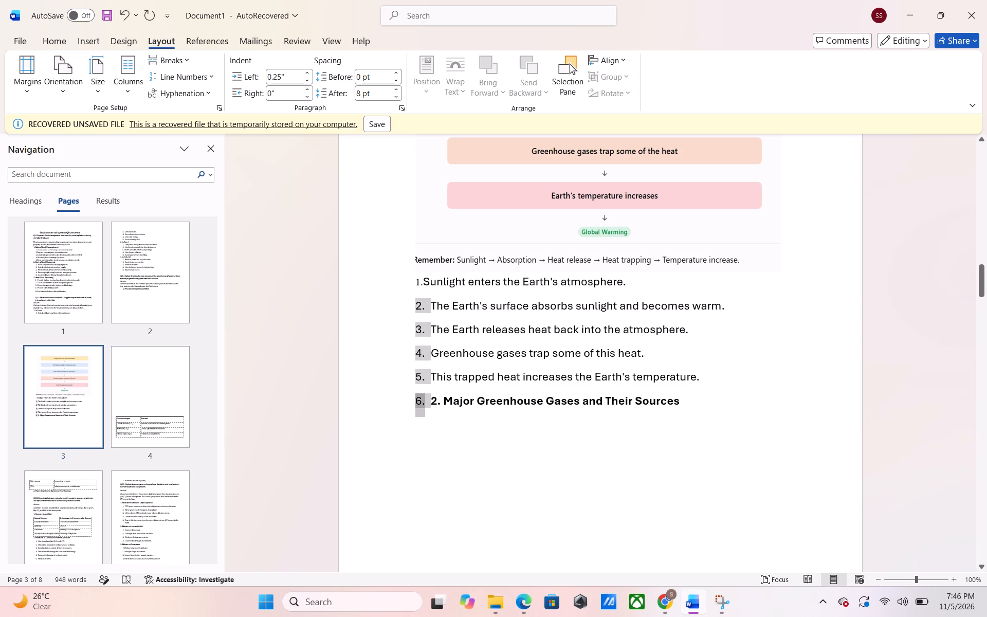
click(422, 401)
click(422, 401)
click(429, 462)
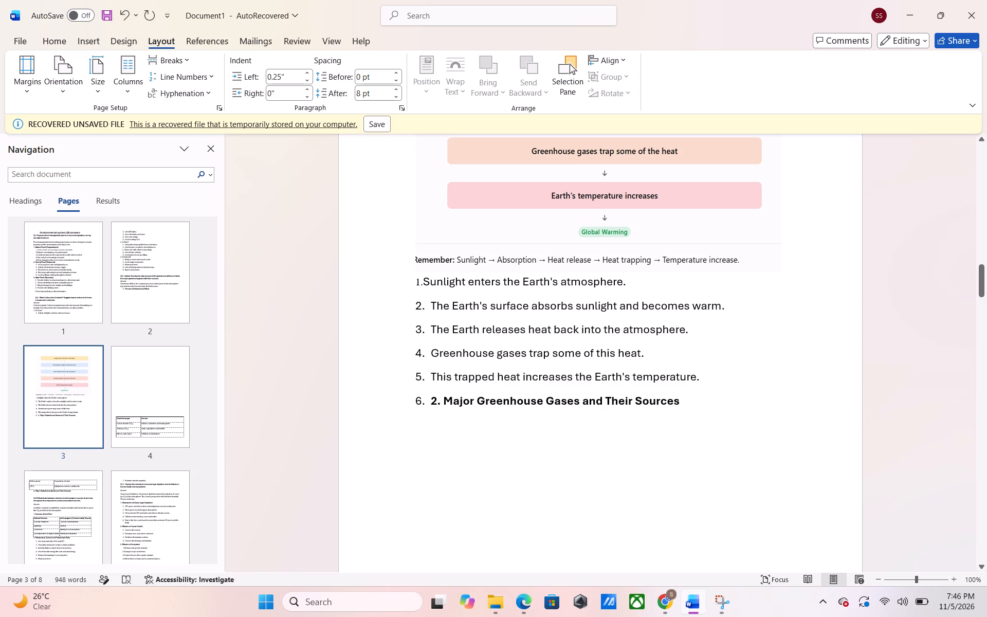
click(425, 402)
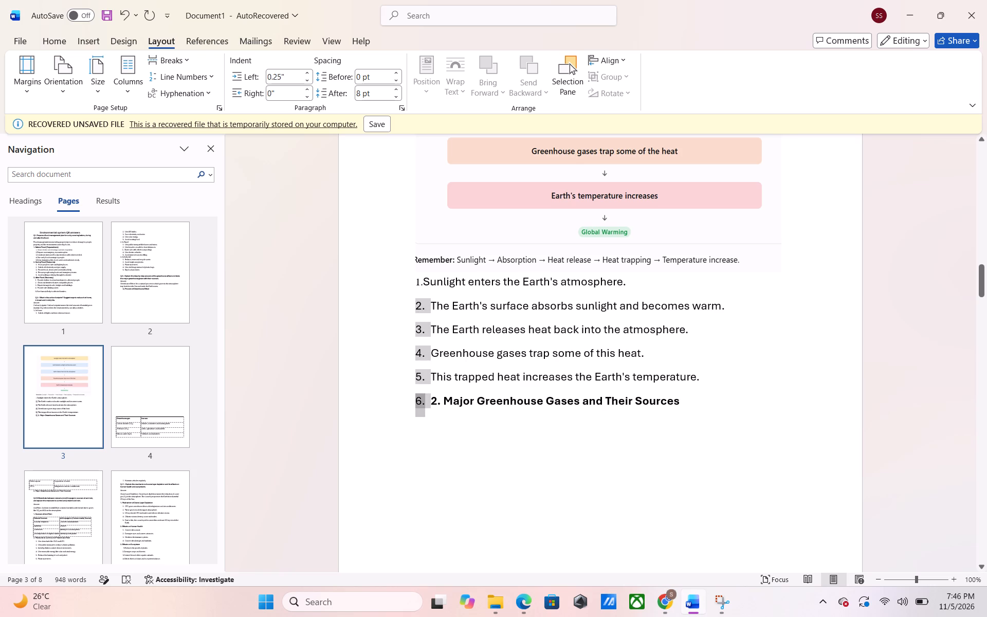
click(446, 452)
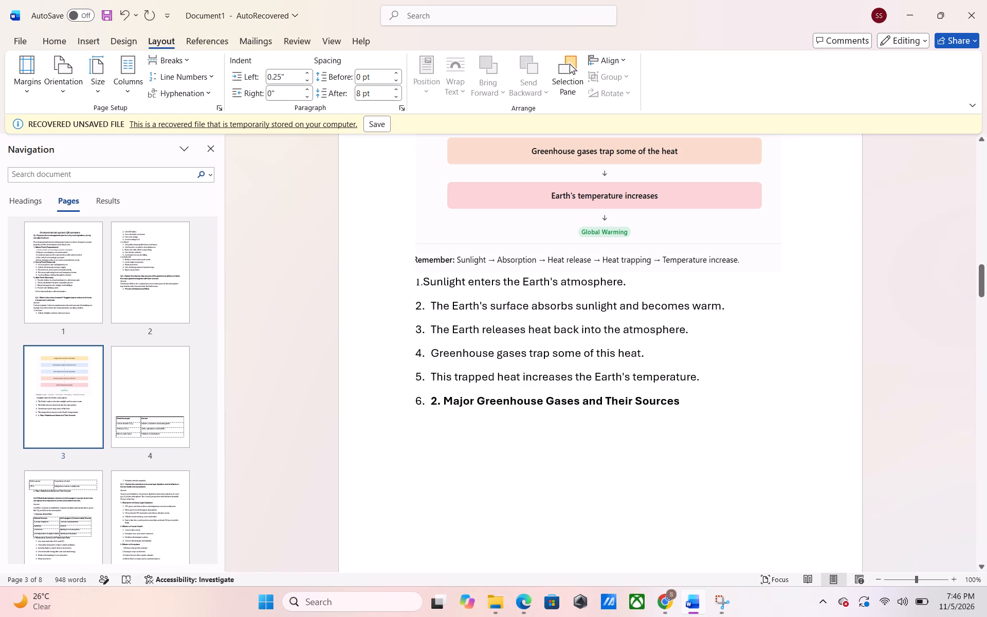
click(425, 404)
key(BackSpace)
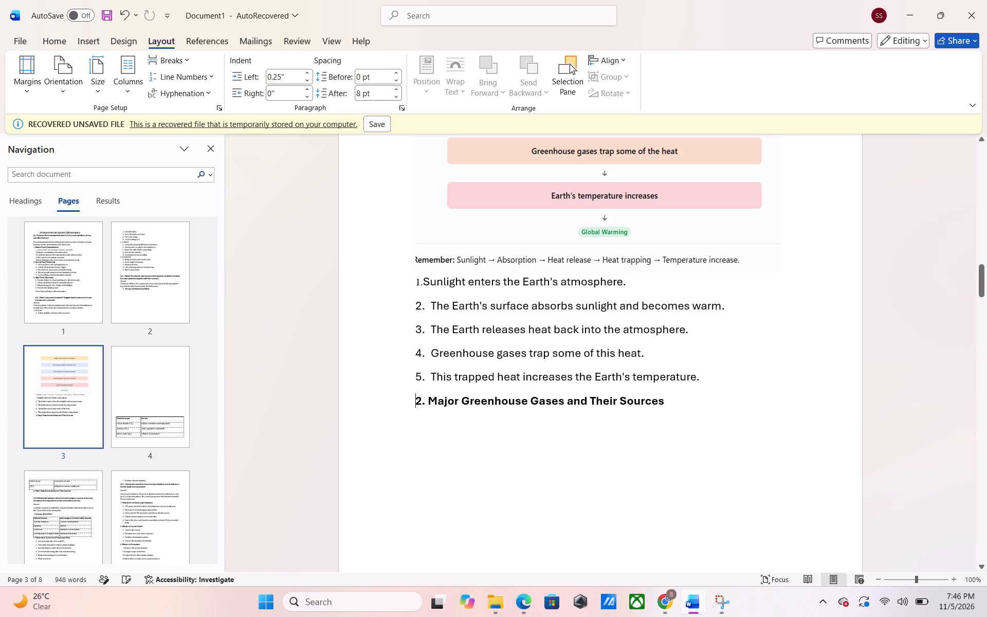
Move the whole Greenhouse gas table up to the top of page 4 so its rows stay together.
scroll(462, 343, down, 1)
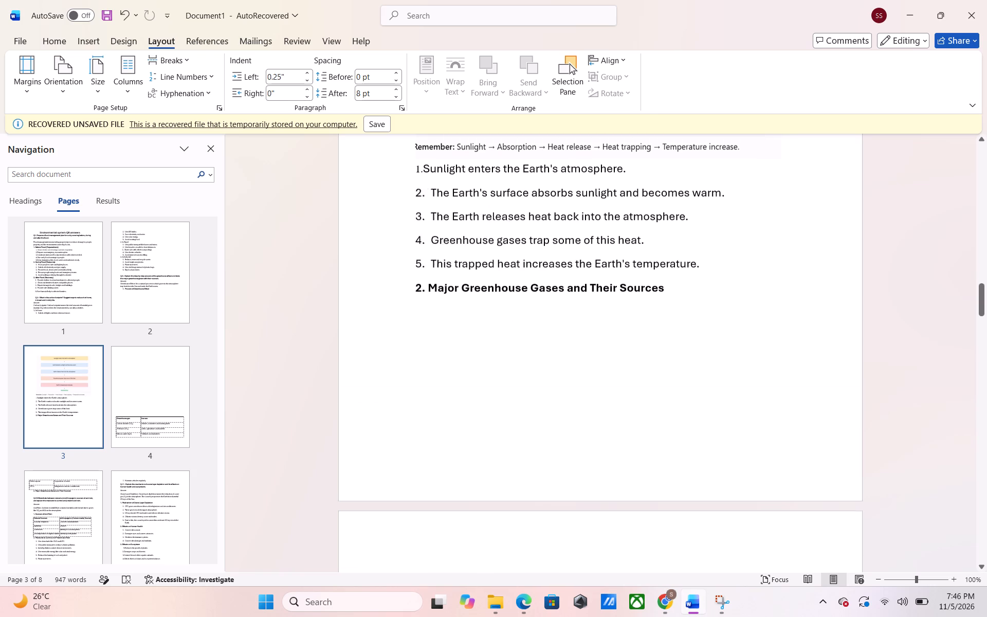
scroll(462, 343, down, 5)
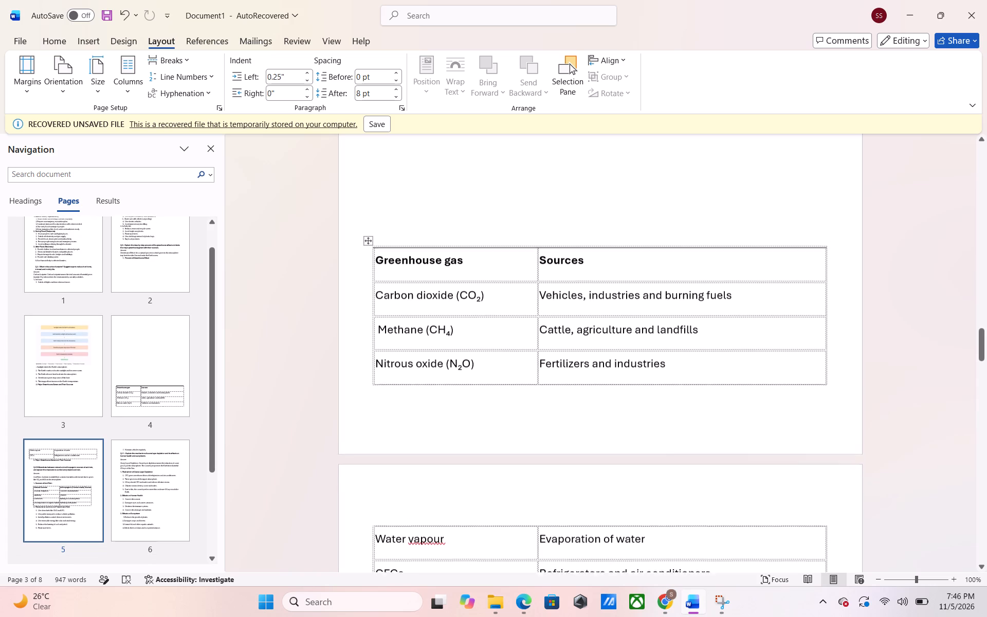
click(368, 247)
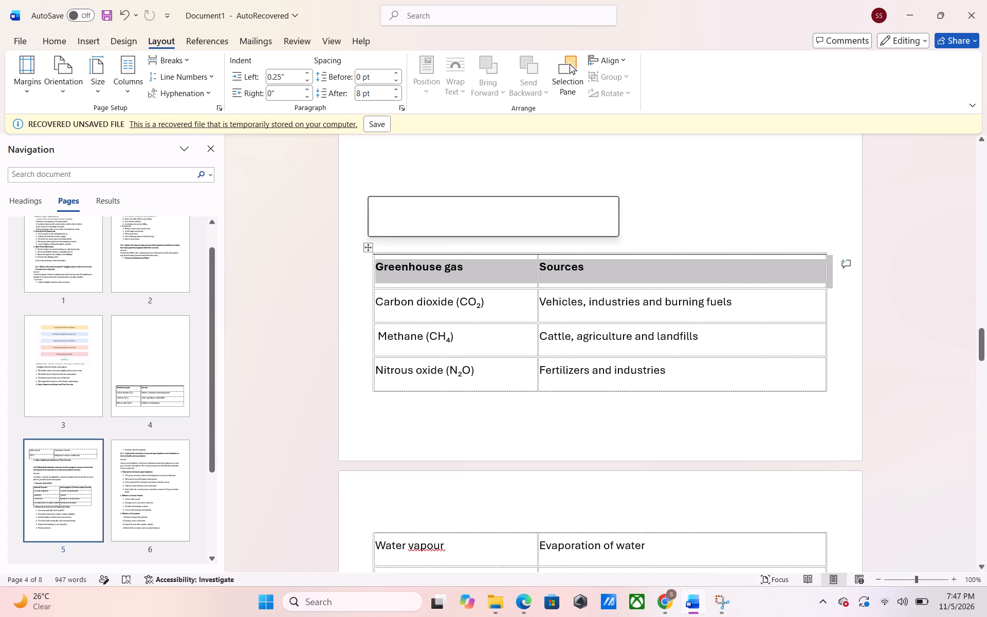
click(360, 314)
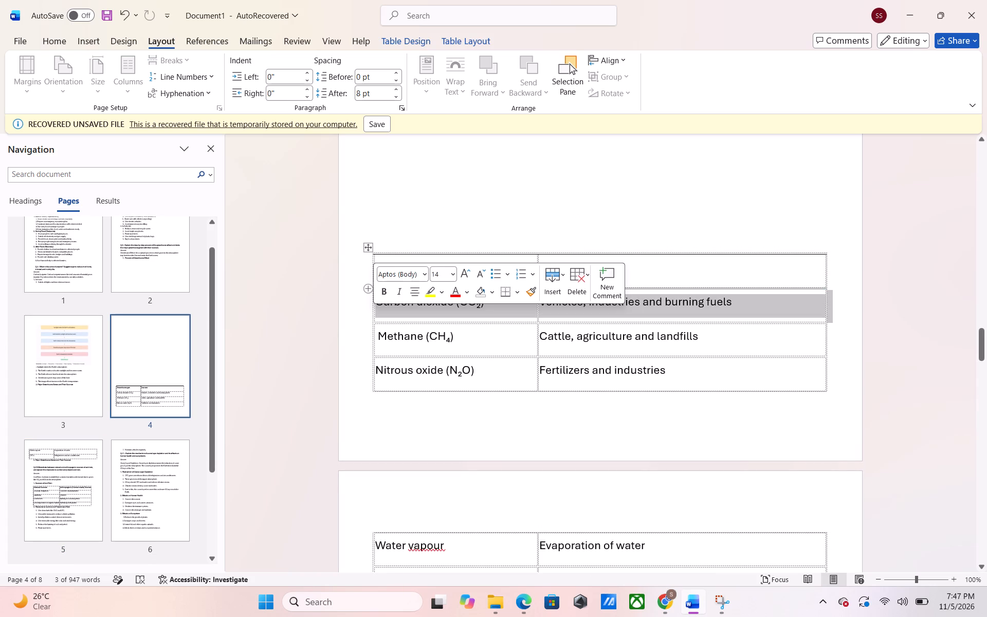
click(326, 274)
click(336, 273)
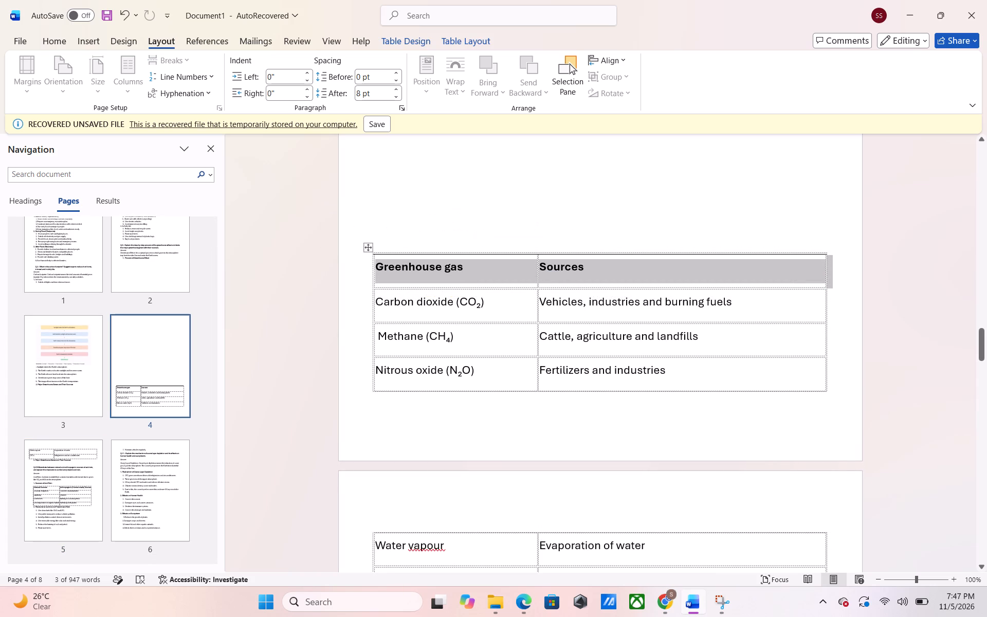
click(294, 271)
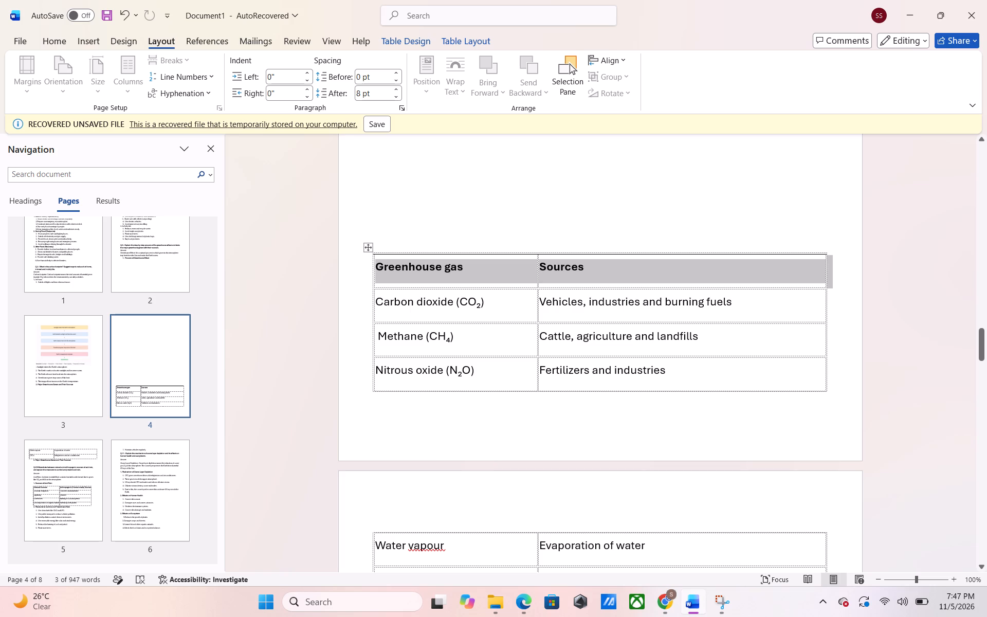
double_click(293, 242)
drag(293, 242, 391, 432)
click(391, 432)
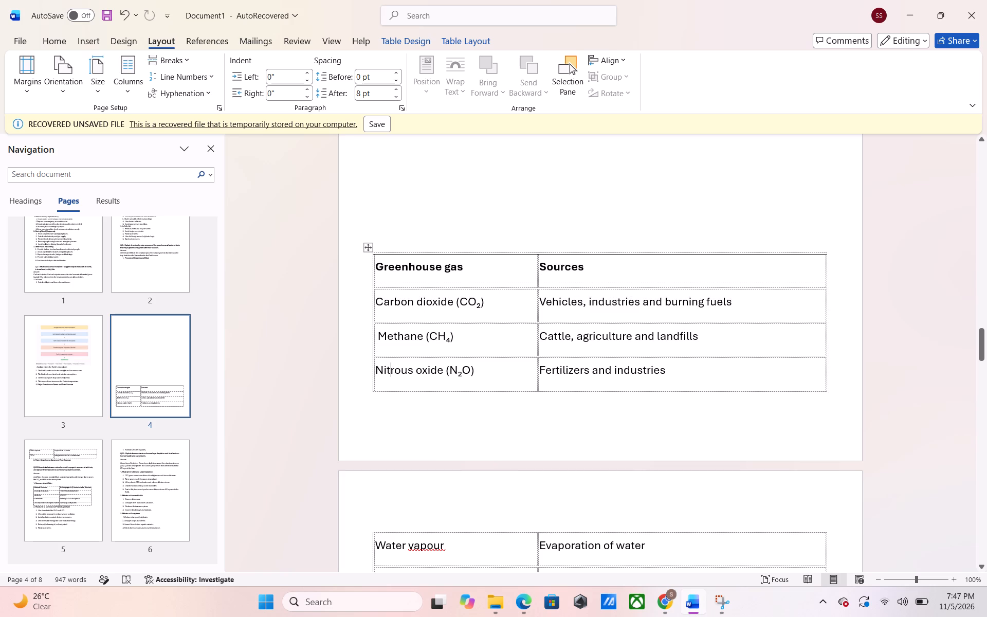
drag(367, 249, 345, 134)
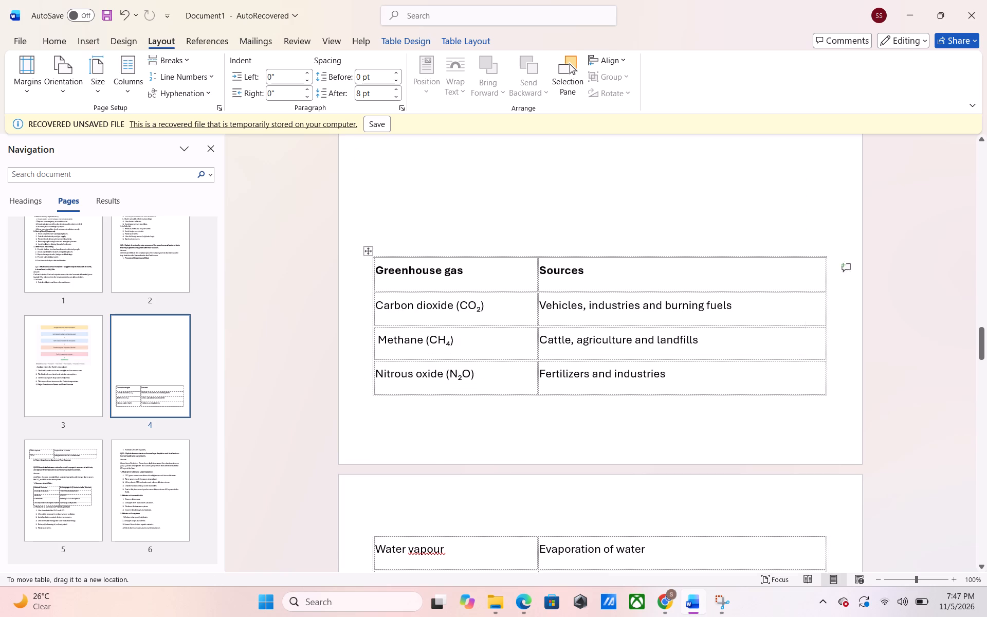
drag(345, 134, 370, 197)
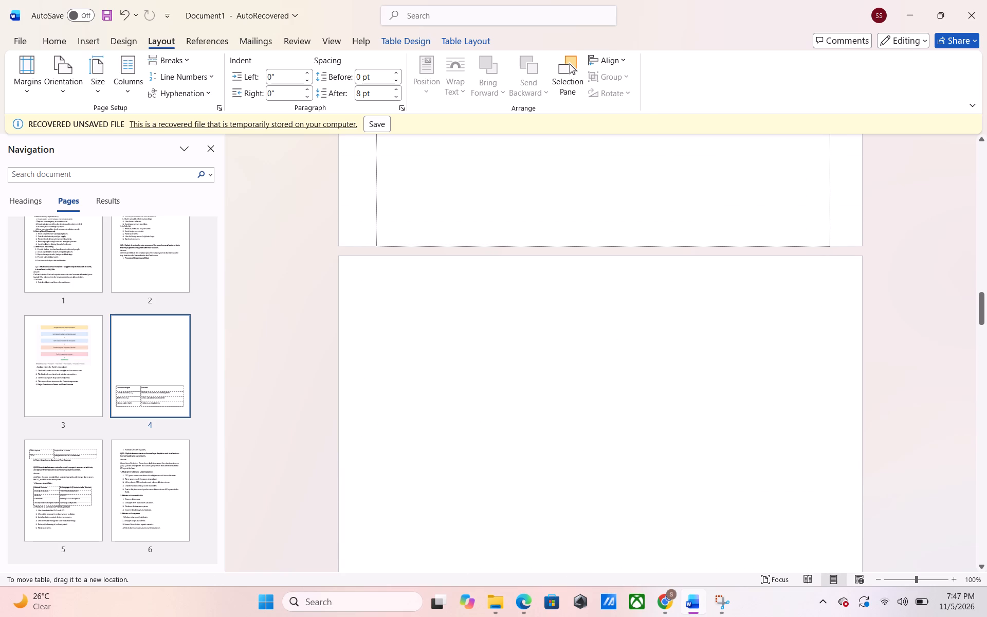
drag(370, 197, 363, 291)
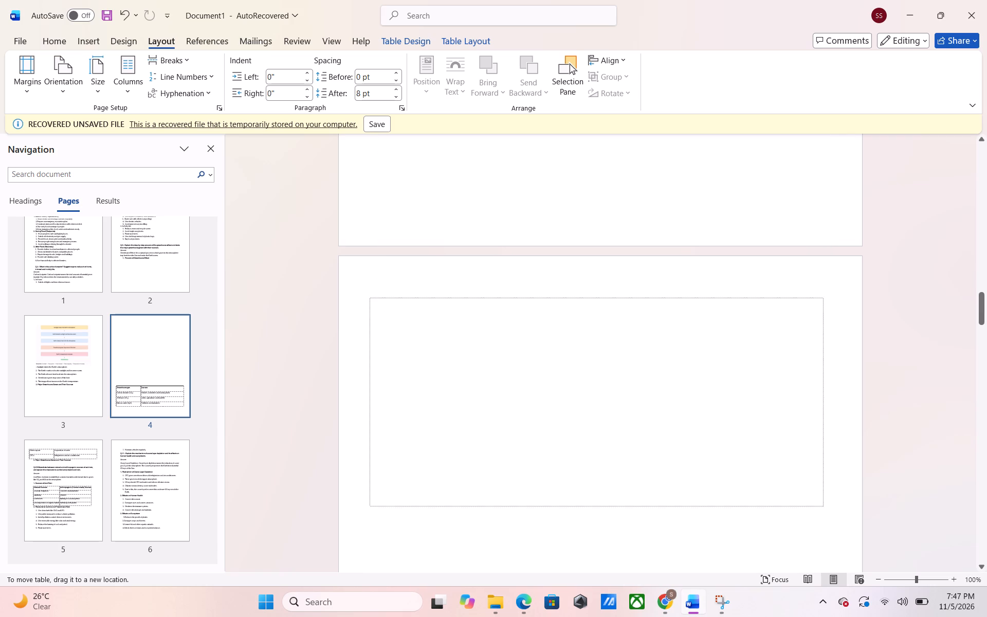
drag(363, 291, 363, 286)
Delete the duplicate heading "2. Major Greenhouse Gases and Their Sources" directly below the Greenhouse gas table on page 4.
scroll(327, 254, right, 1)
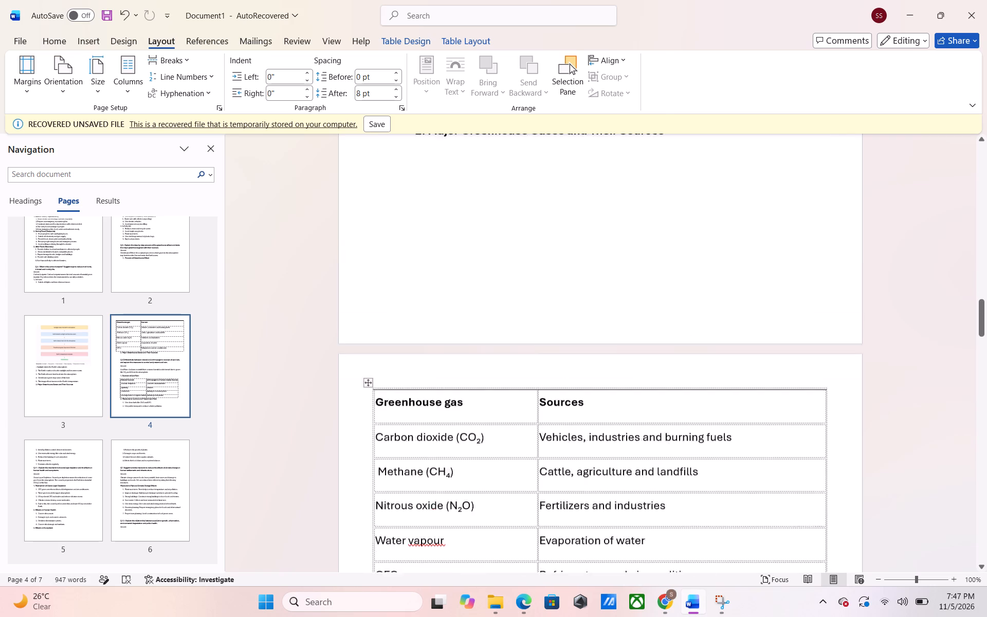
scroll(327, 254, right, 1)
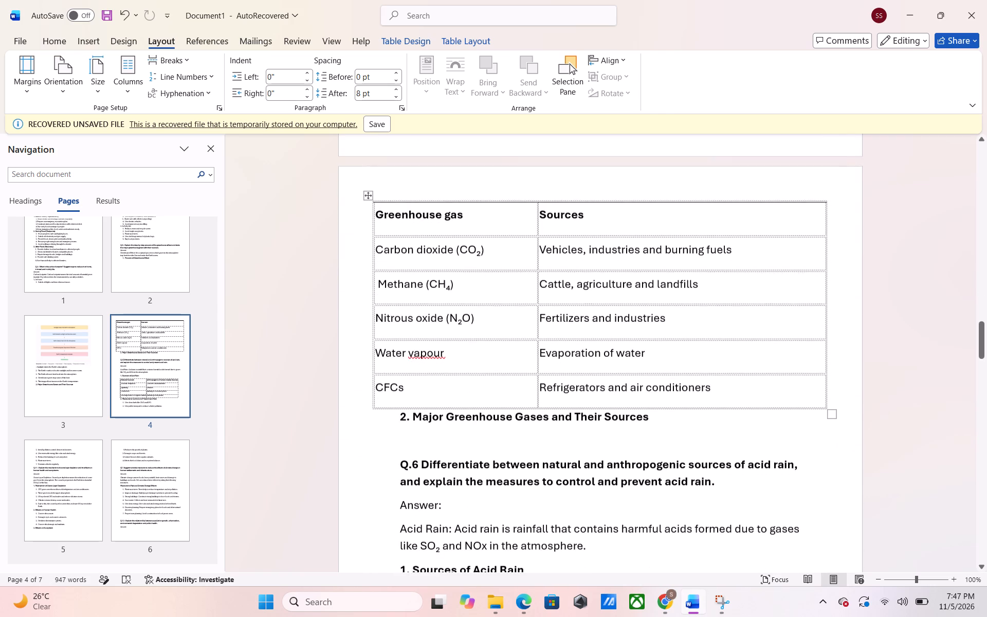
click(651, 415)
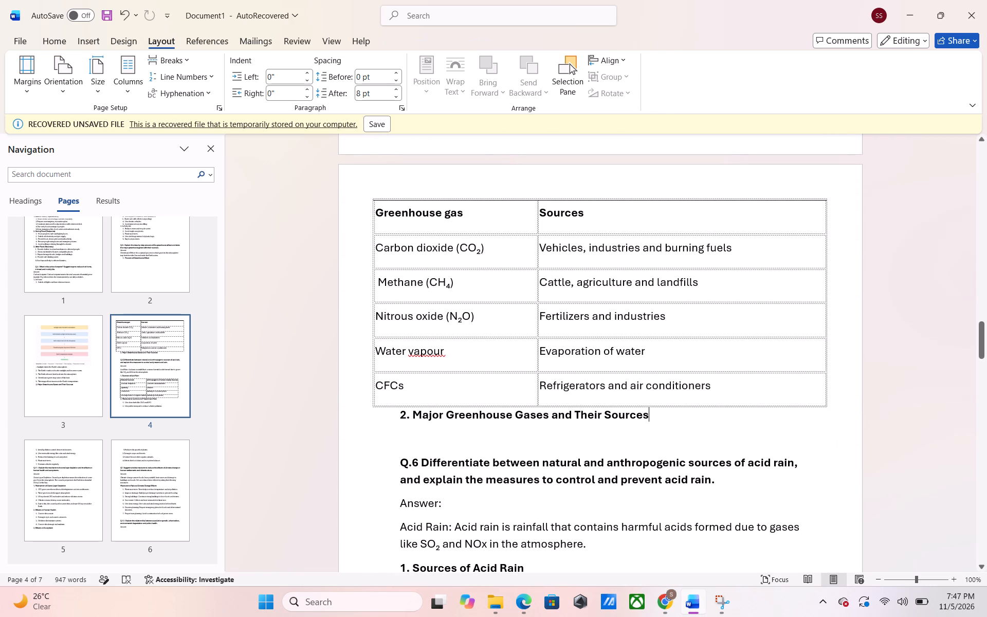
key(BackSpace)
key(BackSpace)
key(BackSpace)
key(BackSpace)
key(BackSpace)
key(BackSpace)
key(BackSpace)
key(BackSpace)
key(BackSpace)
key(BackSpace)
key(BackSpace)
key(BackSpace)
key(BackSpace)
key(BackSpace)
key(BackSpace)
key(BackSpace)
key(BackSpace)
key(BackSpace)
key(BackSpace)
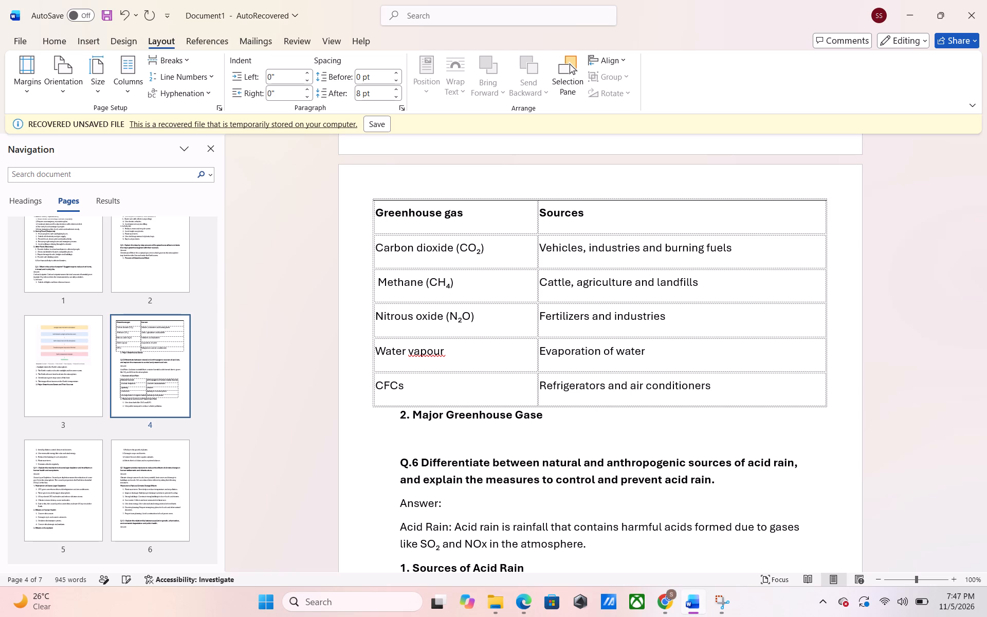
key(BackSpace)
key(BackSpace)
key(BackSpace)
key(BackSpace)
key(BackSpace)
key(BackSpace)
key(BackSpace)
key(BackSpace)
key(BackSpace)
key(BackSpace)
key(BackSpace)
key(BackSpace)
key(BackSpace)
key(BackSpace)
key(BackSpace)
key(BackSpace)
key(BackSpace)
key(BackSpace)
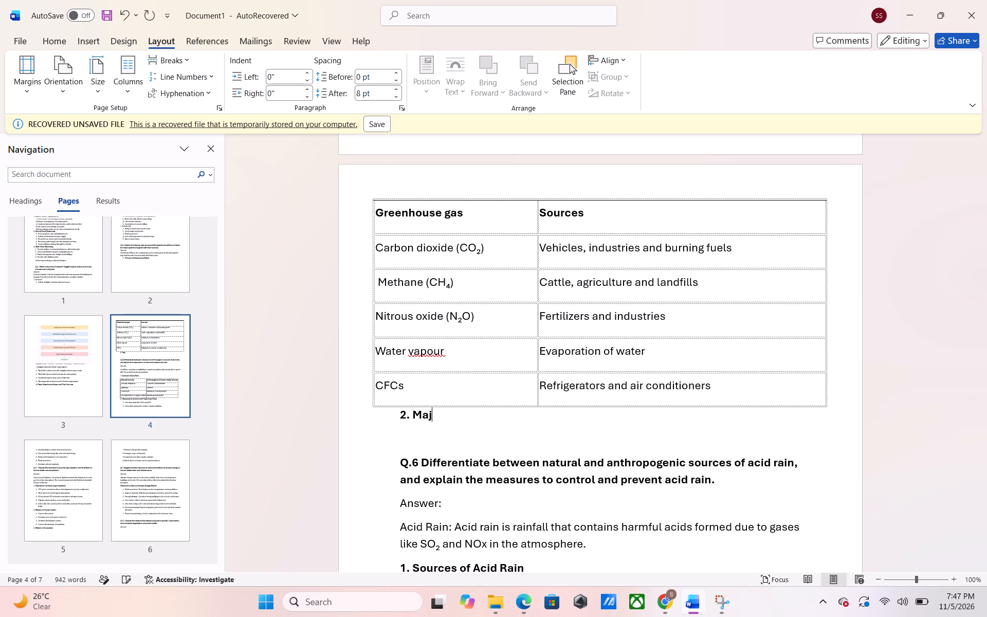
key(BackSpace)
key(BackSpace)
key(BackSpace)
key(BackSpace)
key(BackSpace)
key(BackSpace)
Delete the empty lines and leading spaces before the Q.6 heading, bringing it directly under the Greenhouse gas table on page 4.
click(397, 461)
key(BackSpace)
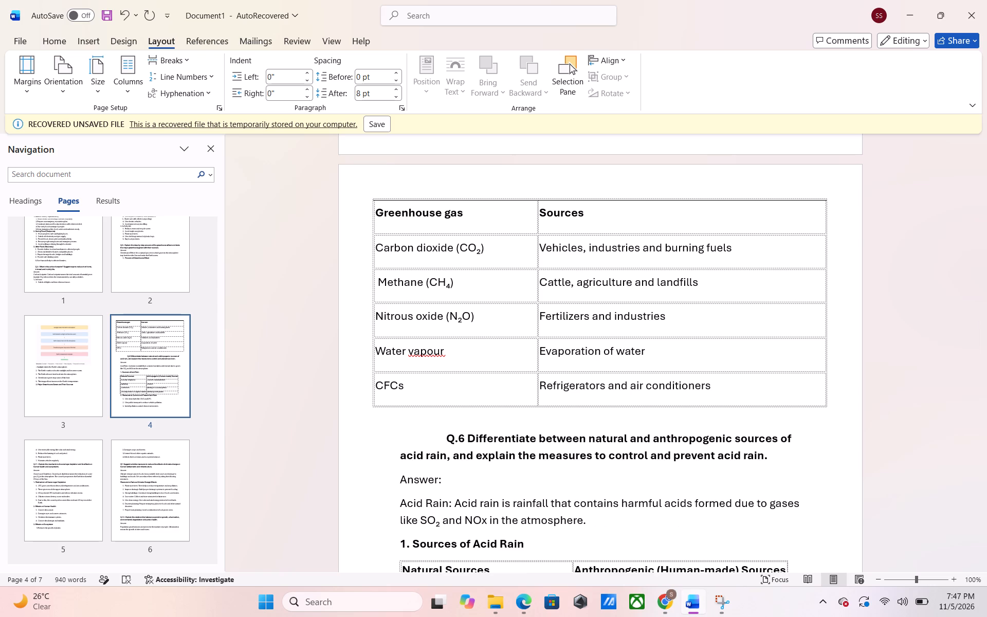
key(BackSpace)
key(BackSpace)
key(BackSpace)
key(BackSpace)
key(BackSpace)
key(BackSpace)
key(BackSpace)
key(BackSpace)
key(BackSpace)
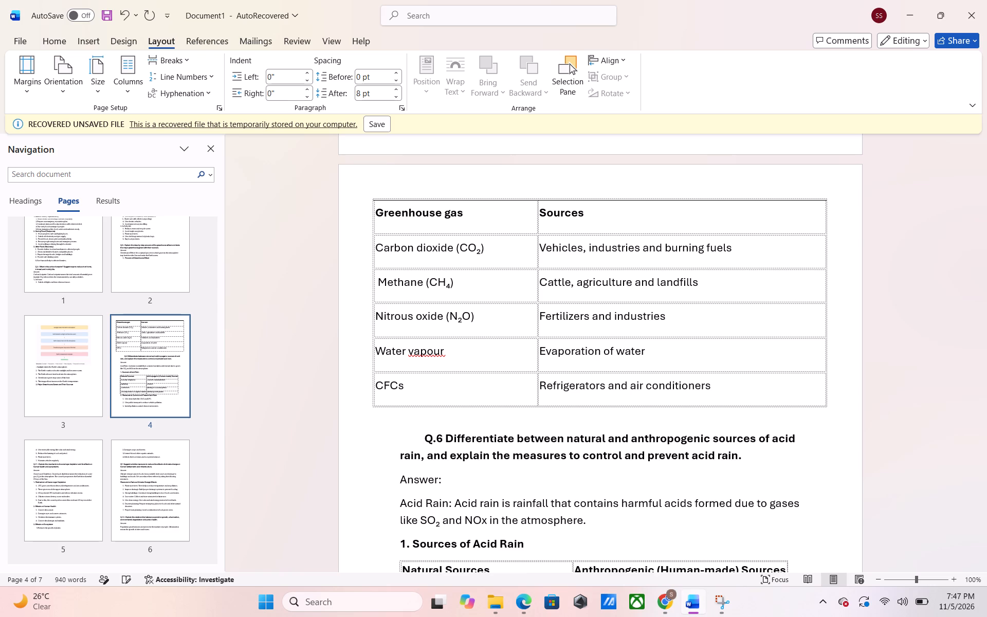
key(BackSpace)
key(BackSpace)
key(BackSpace)
key(BackSpace)
key(BackSpace)
key(BackSpace)
key(BackSpace)
key(BackSpace)
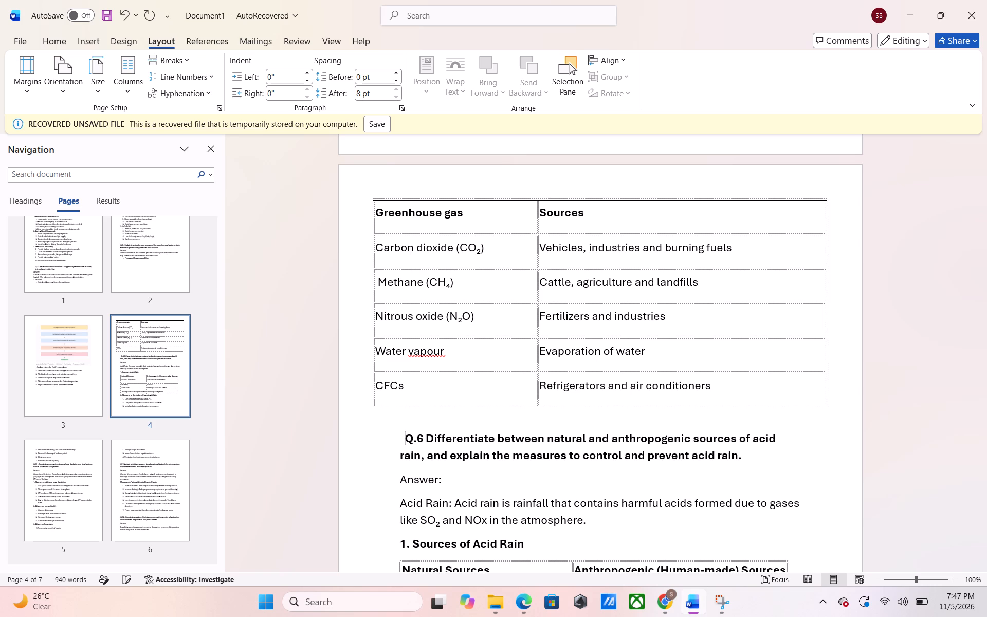
key(BackSpace)
key(BackSpace)
key(BackSpace)
key(BackSpace)
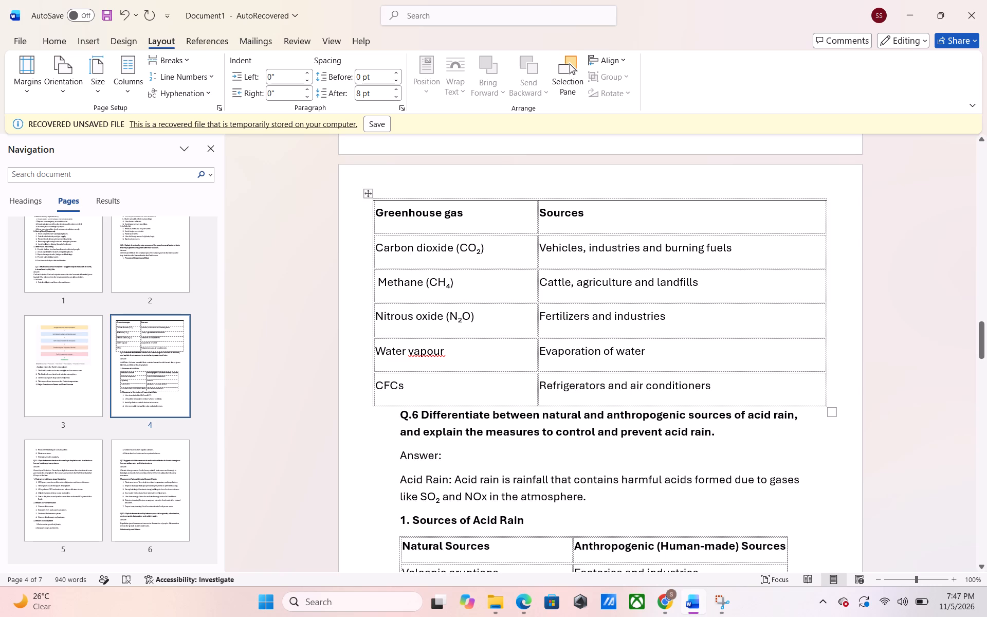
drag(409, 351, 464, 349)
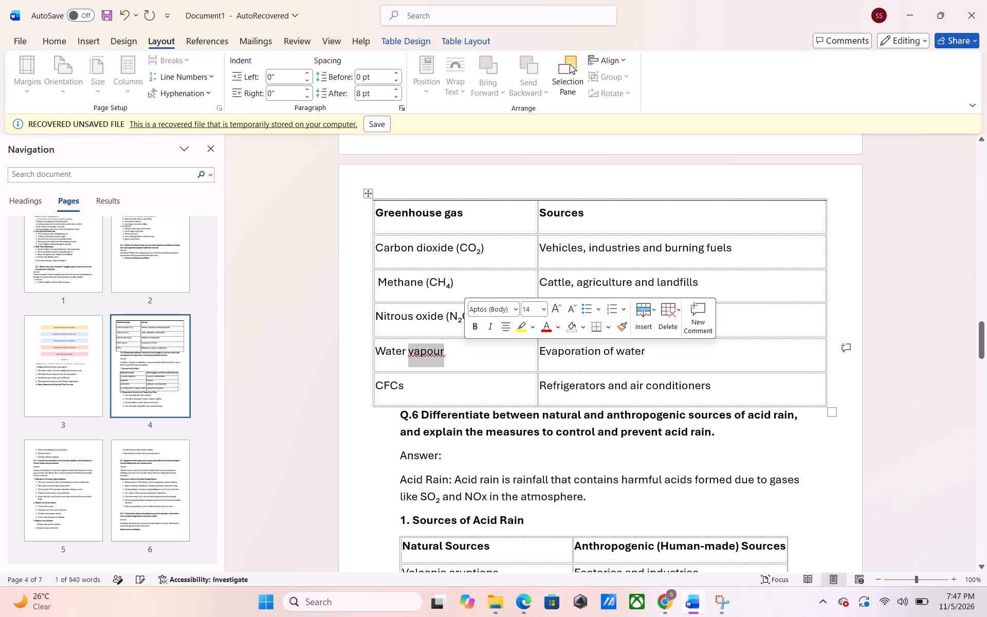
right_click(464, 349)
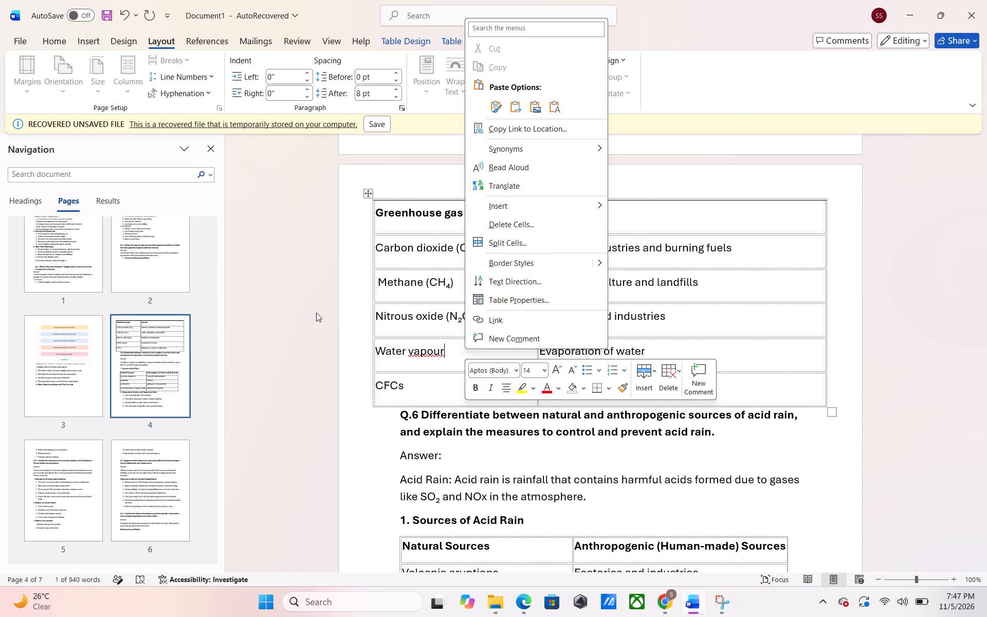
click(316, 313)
scroll(346, 279, up, 3)
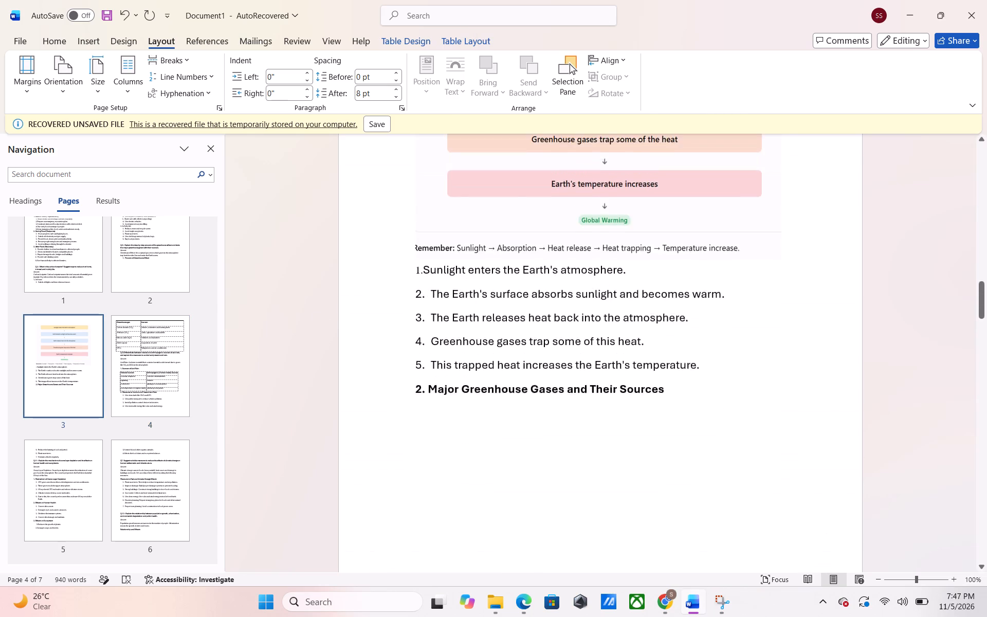
scroll(346, 279, up, 2)
scroll(346, 279, left, 1)
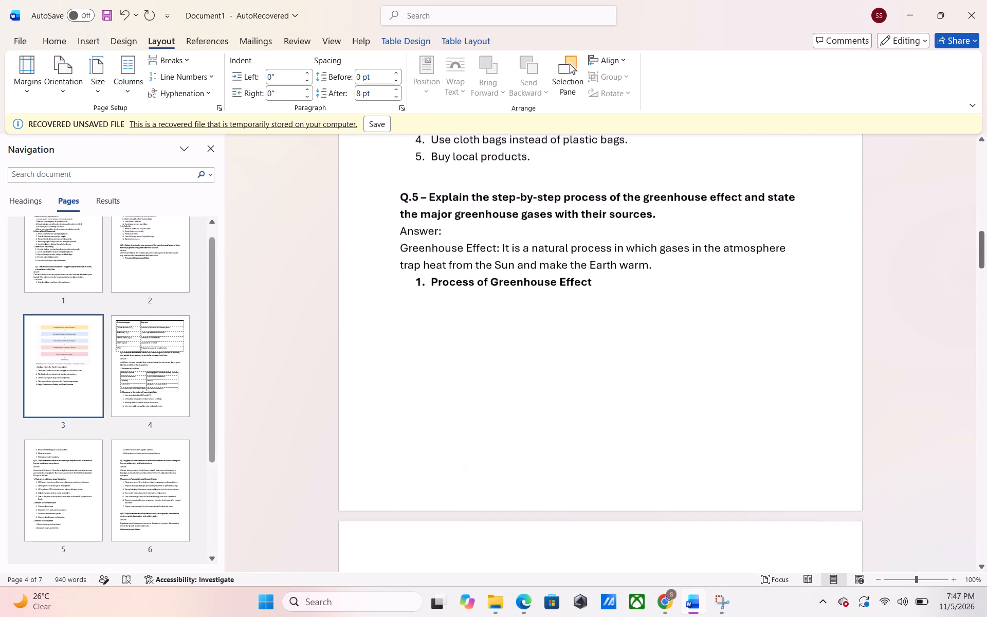
scroll(346, 279, left, 1)
scroll(346, 279, down, 4)
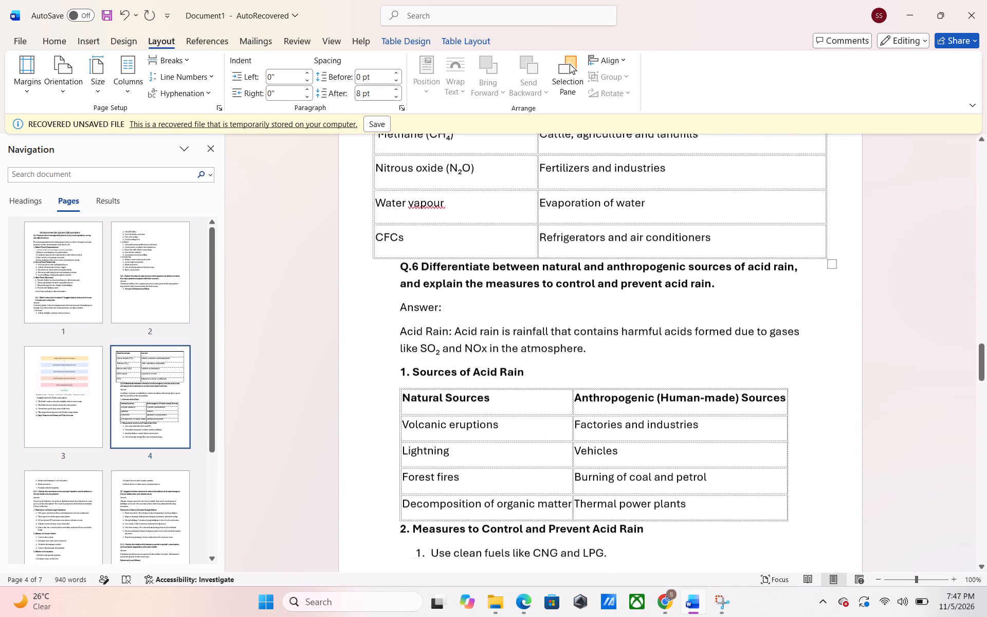
scroll(346, 279, down, 5)
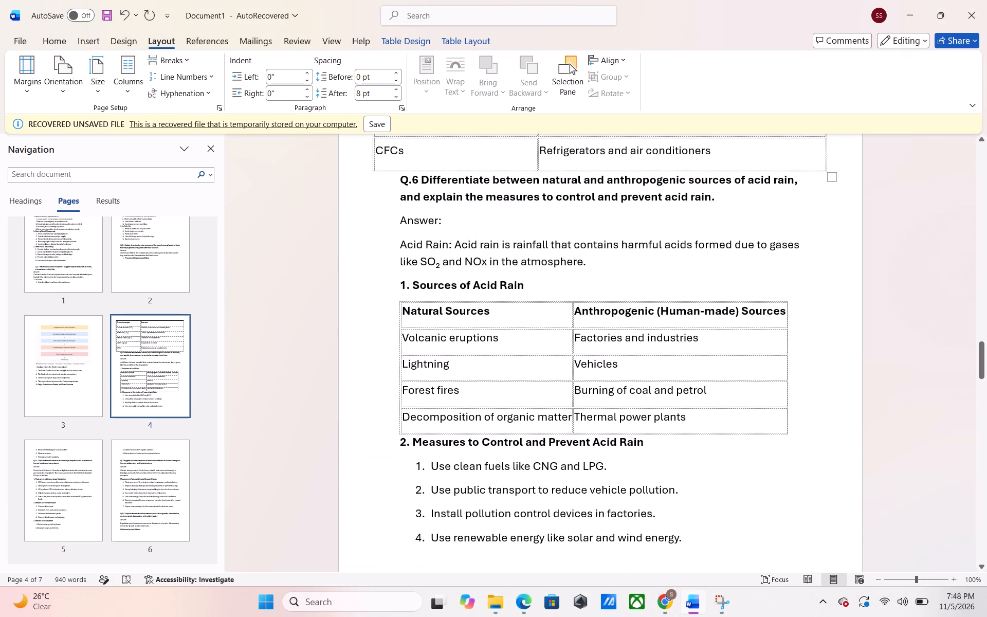
scroll(571, 271, up, 1)
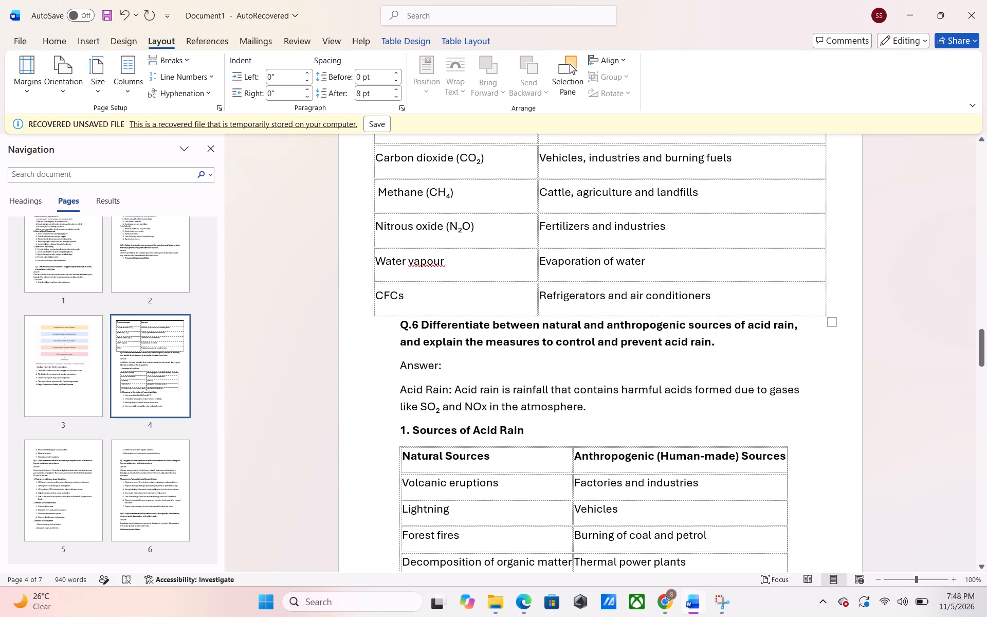
click(397, 326)
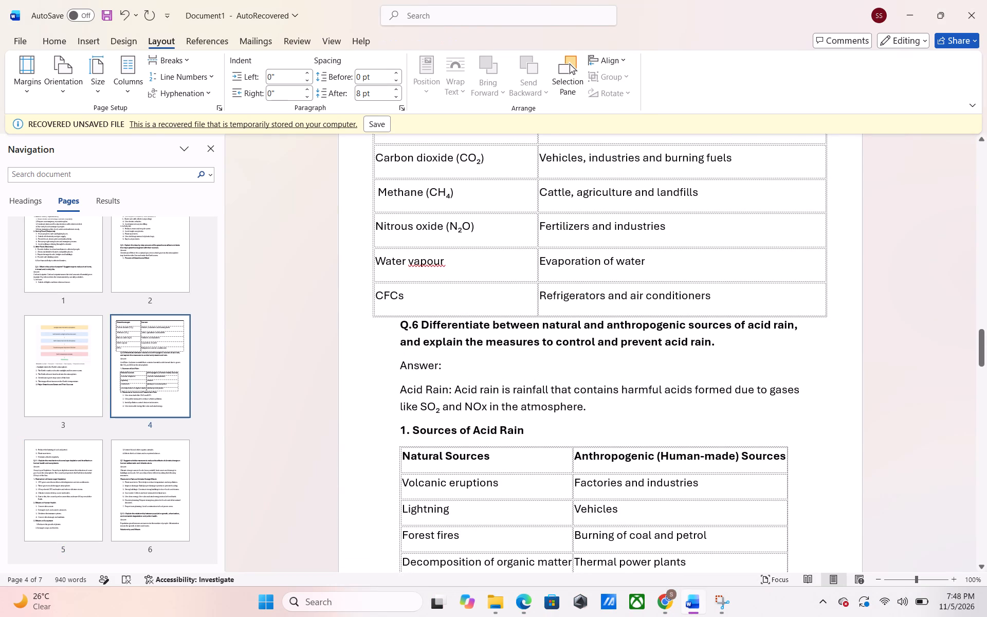
key(Return)
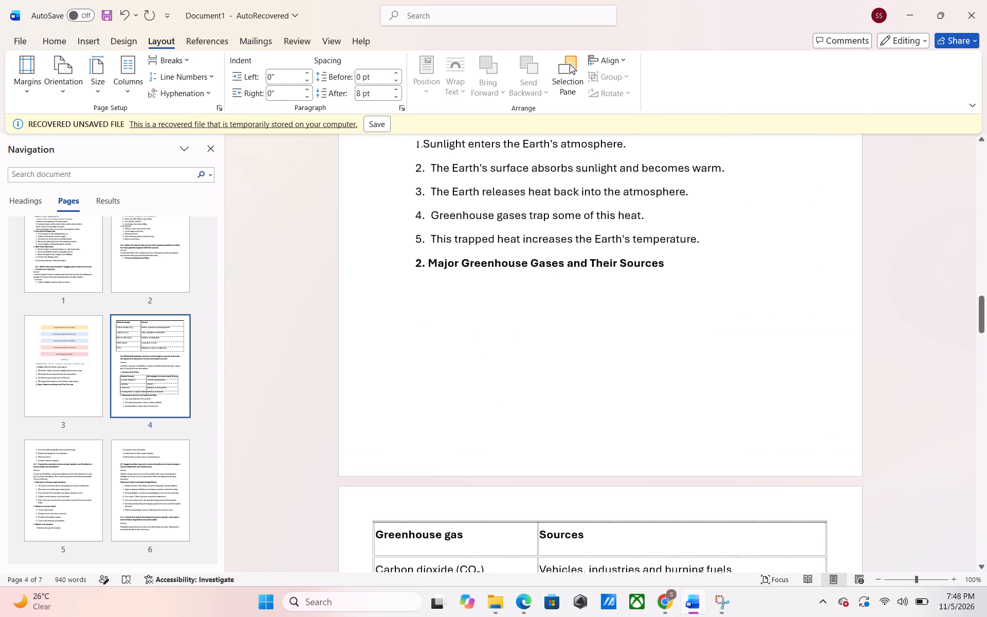
Check the acid rain control measures at the end of Q.6 against the ChatGPT answer in Chrome.
scroll(436, 453, down, 3)
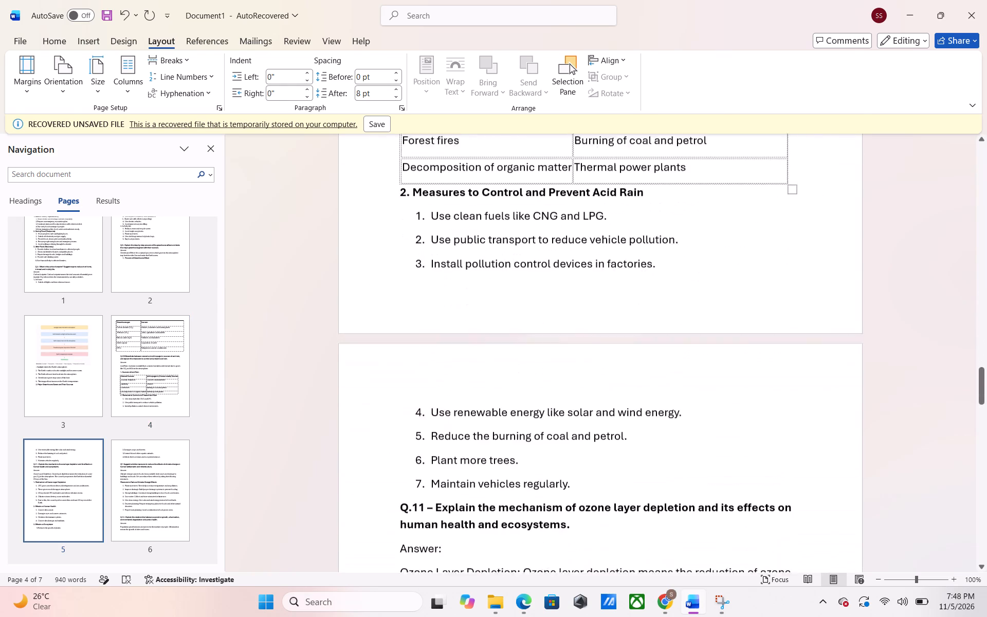
scroll(436, 453, down, 2)
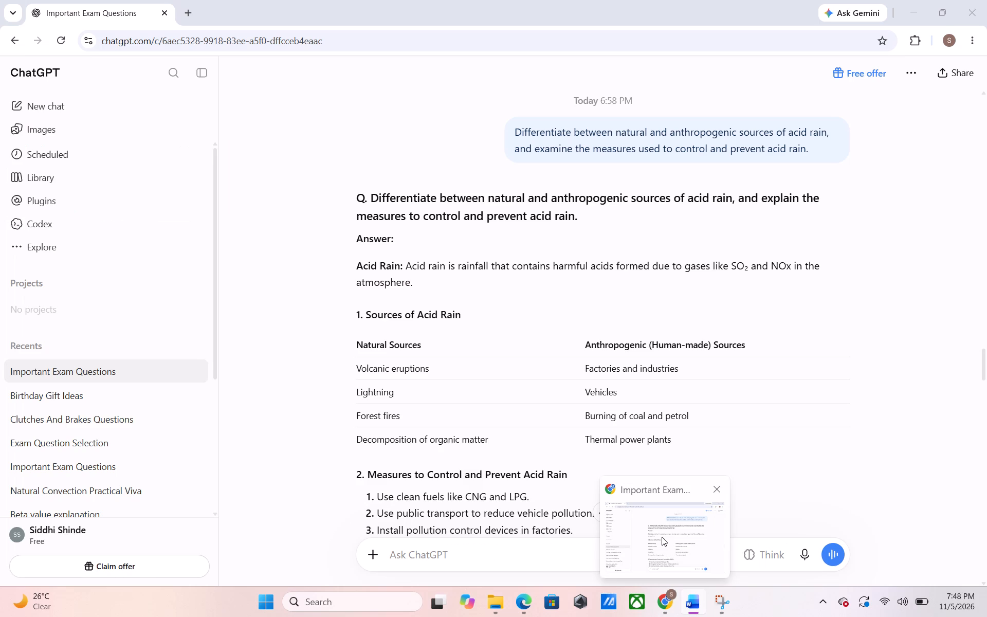
click(662, 537)
scroll(605, 451, down, 2)
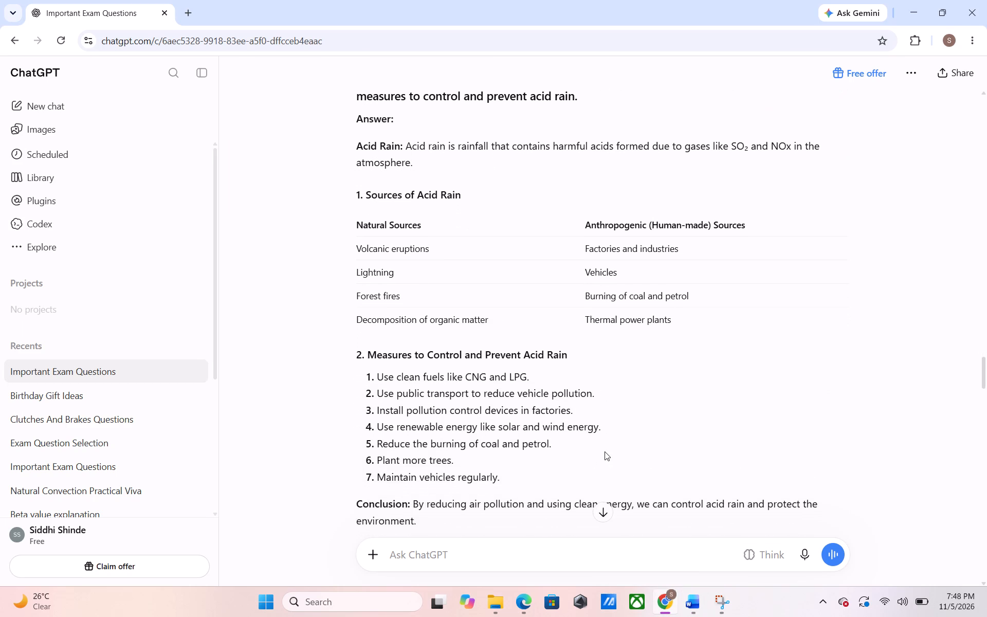
scroll(605, 451, down, 1)
In Word, set the spacing after to 0 pt for "2. Measures to Control and Prevent Acid Rain" and its seven points.
click(683, 562)
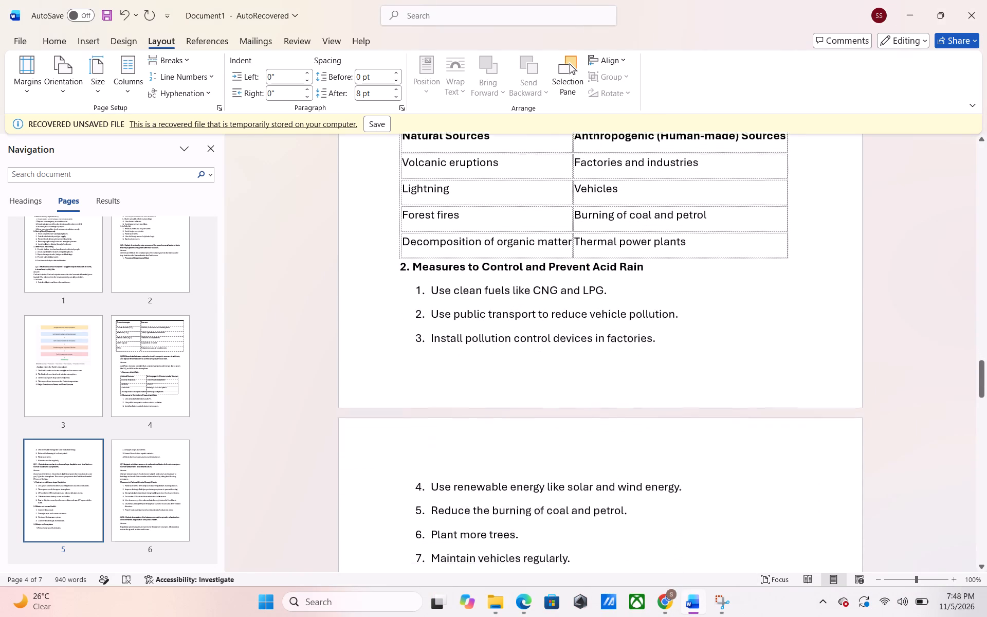
drag(400, 242, 611, 529)
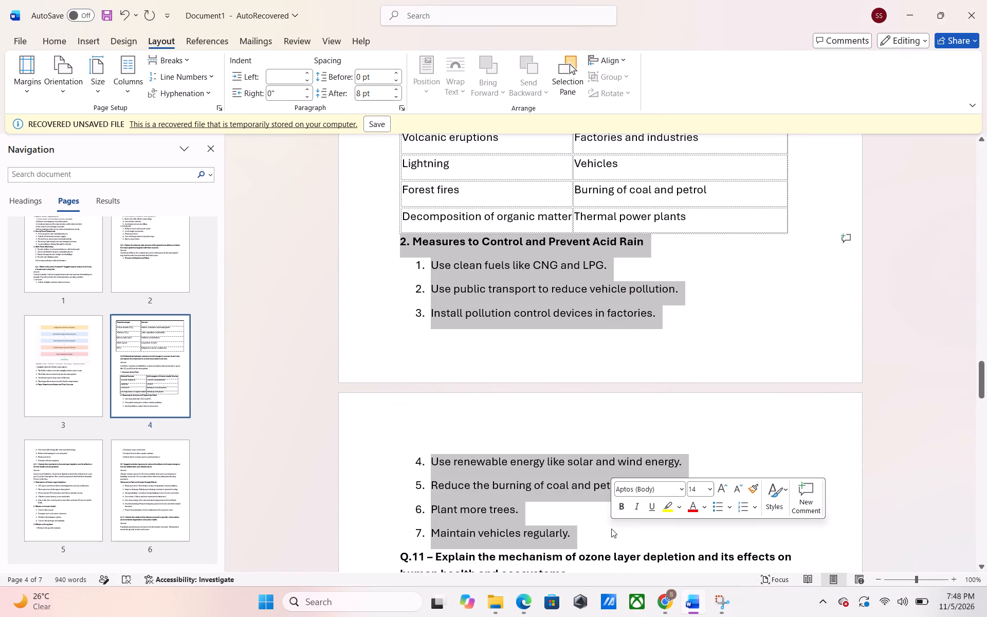
click(395, 97)
click(395, 97)
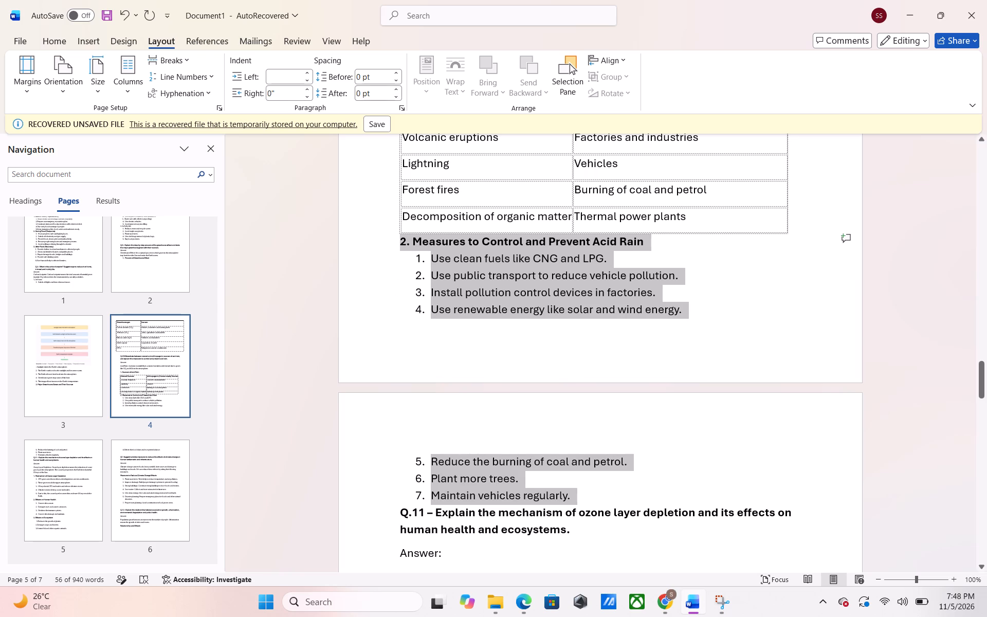
click(317, 299)
click(294, 328)
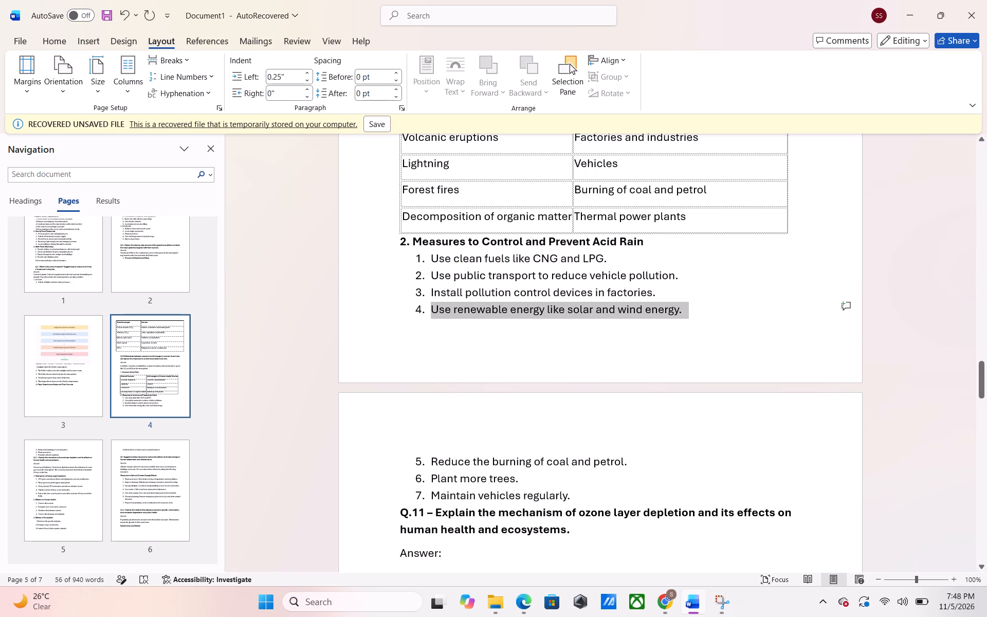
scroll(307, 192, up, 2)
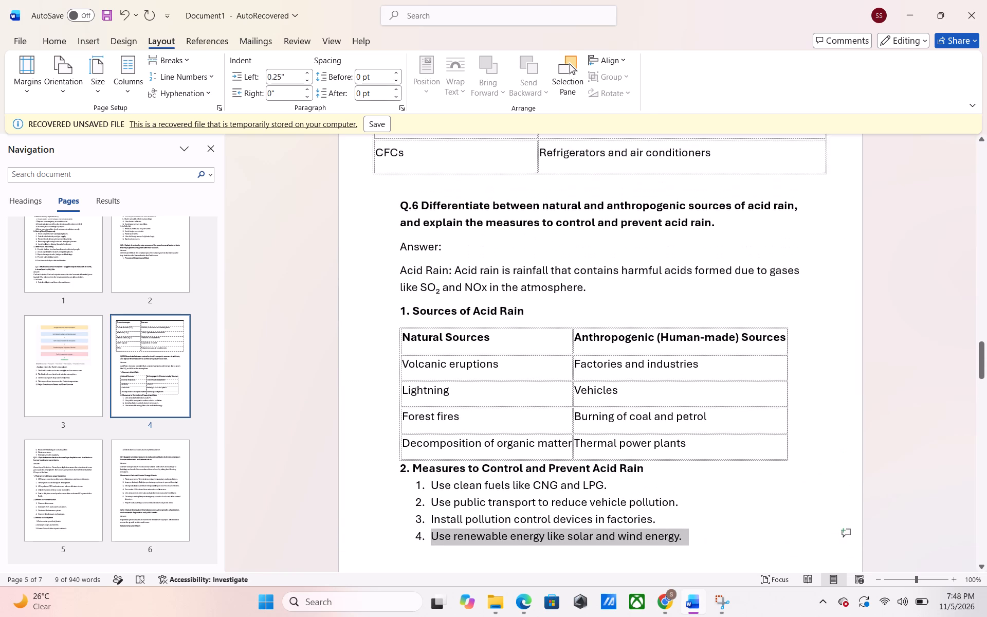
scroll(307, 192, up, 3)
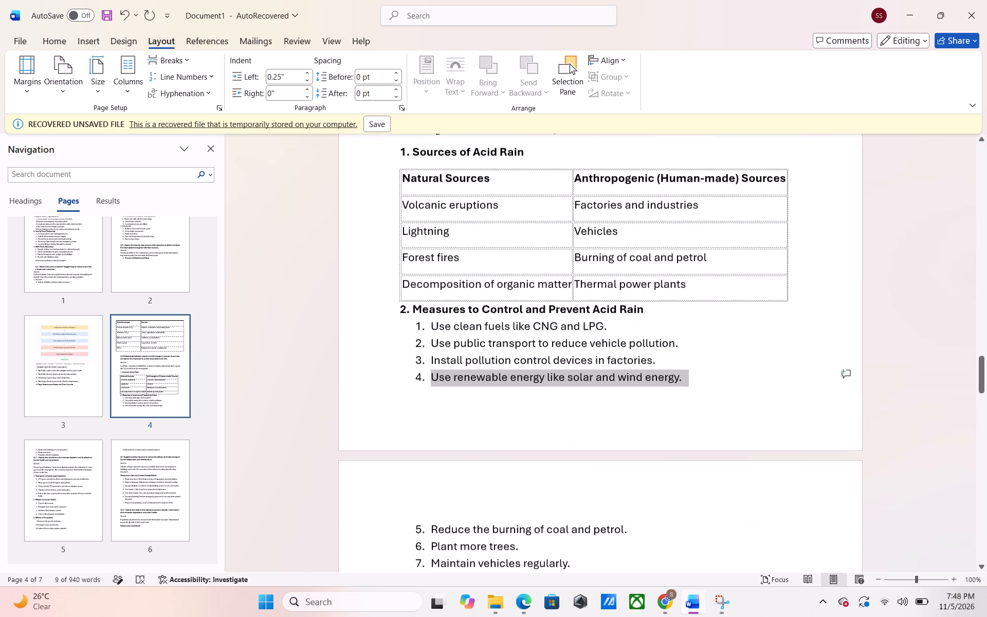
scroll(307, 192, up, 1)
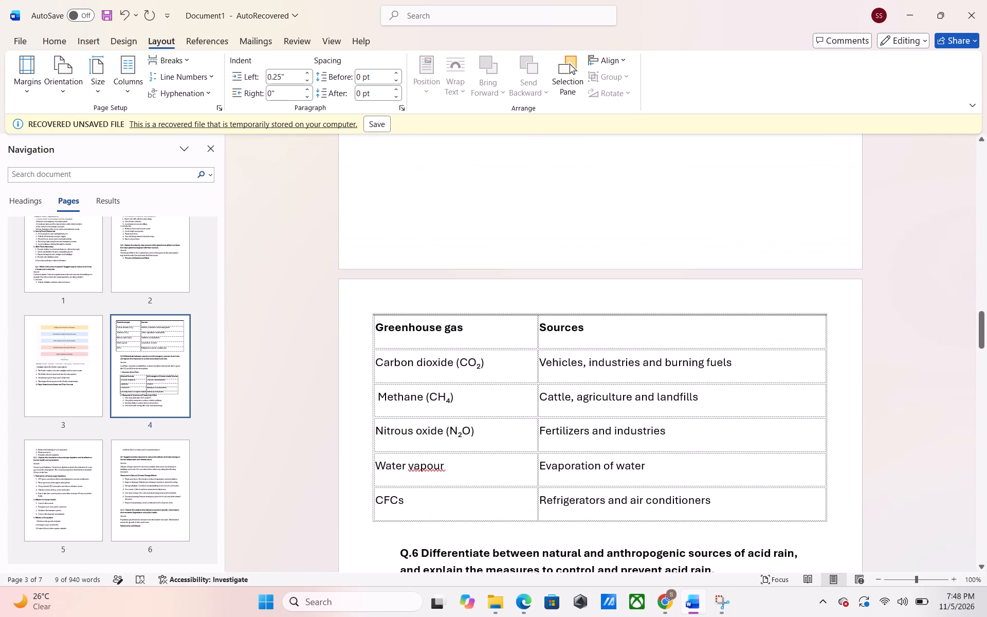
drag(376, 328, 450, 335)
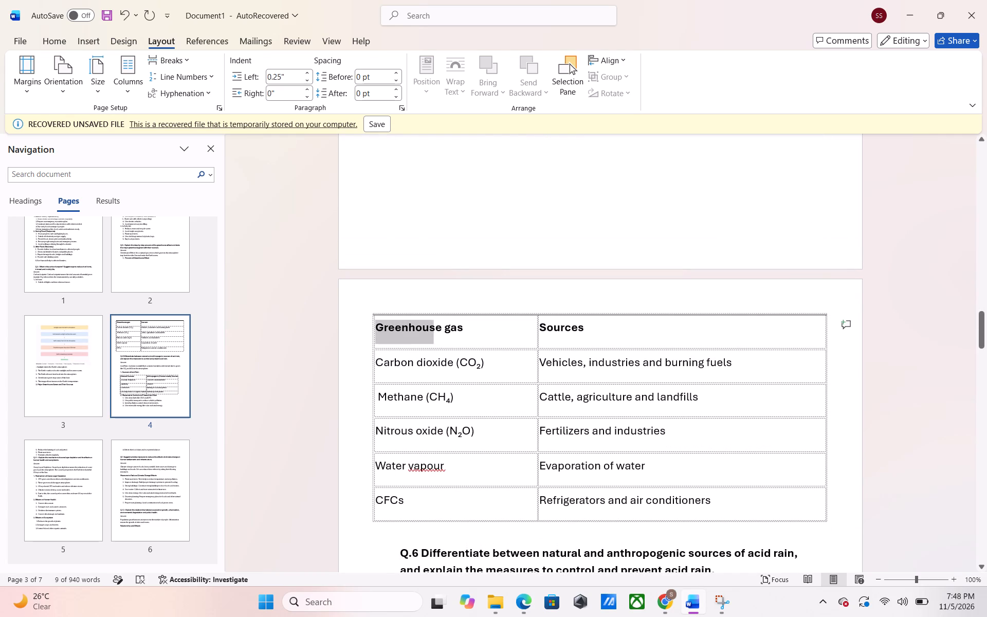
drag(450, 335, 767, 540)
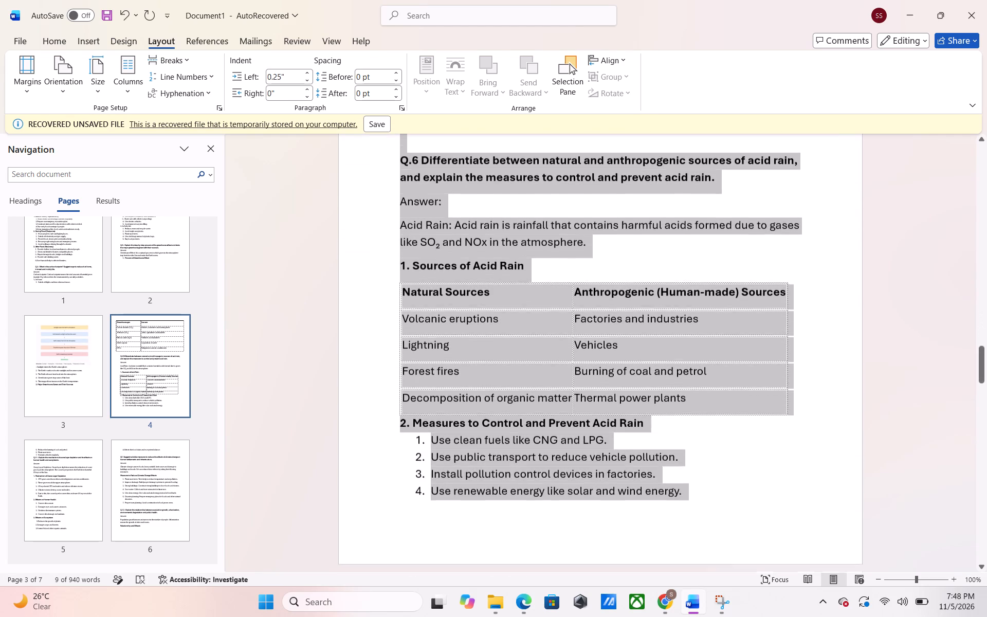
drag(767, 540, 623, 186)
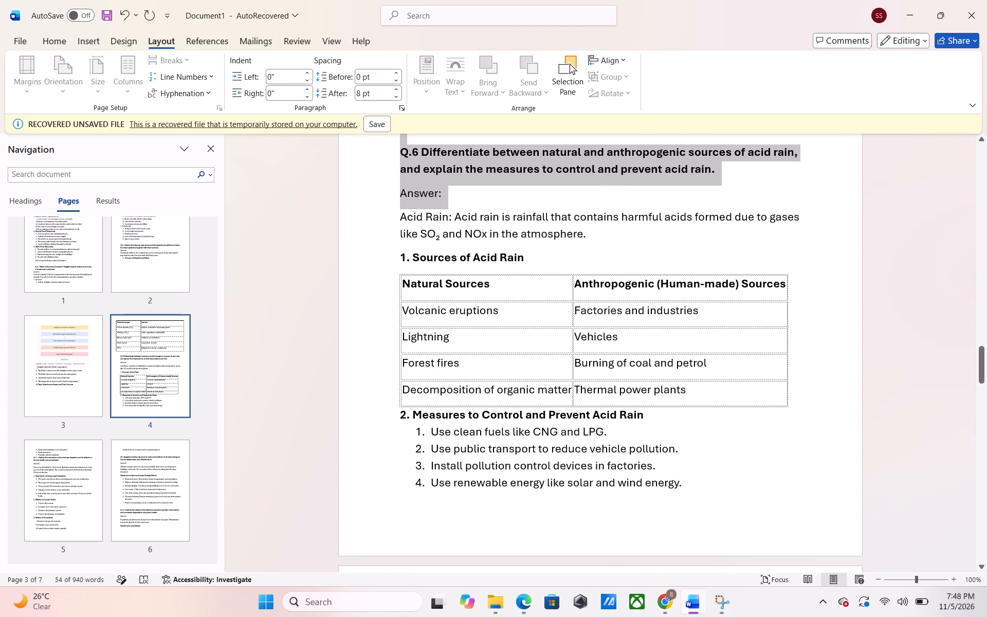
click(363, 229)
Review the layout of the flowchart, numbered points and gases heading on page 3 and the Greenhouse gas table on page 4.
scroll(332, 319, up, 1)
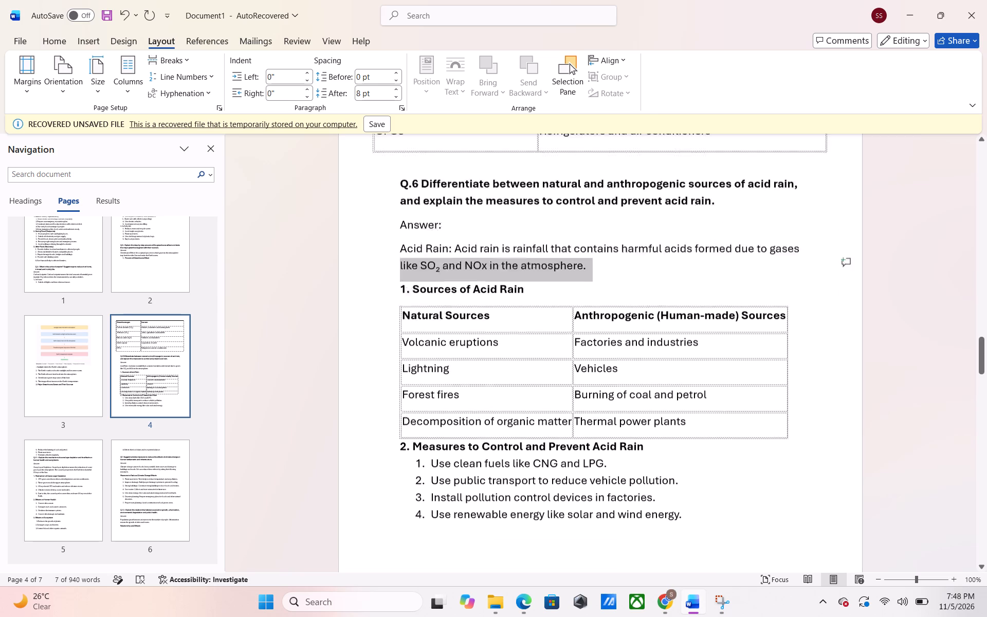
scroll(332, 319, up, 4)
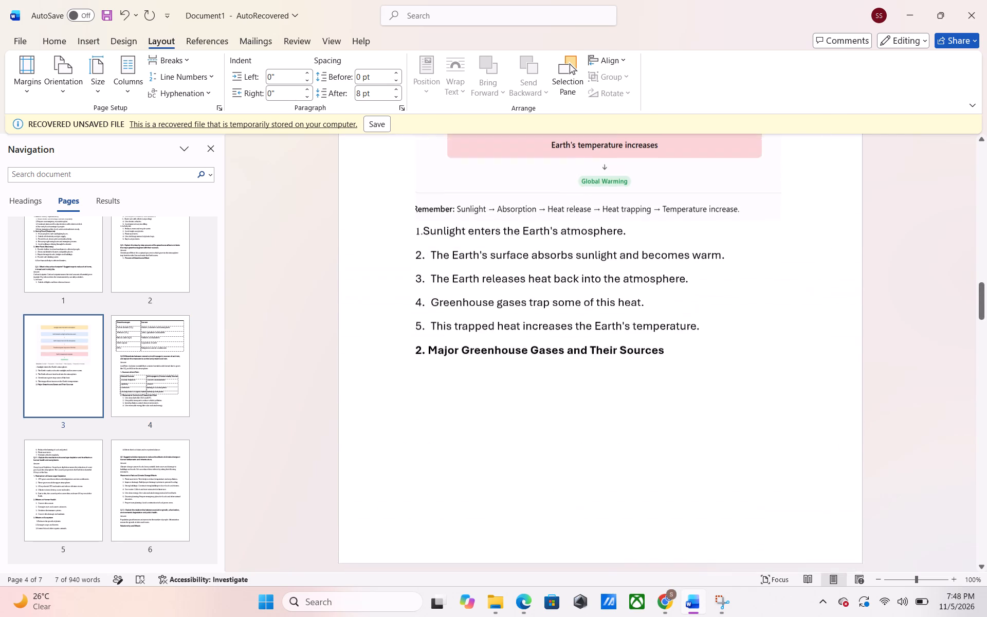
scroll(332, 319, up, 2)
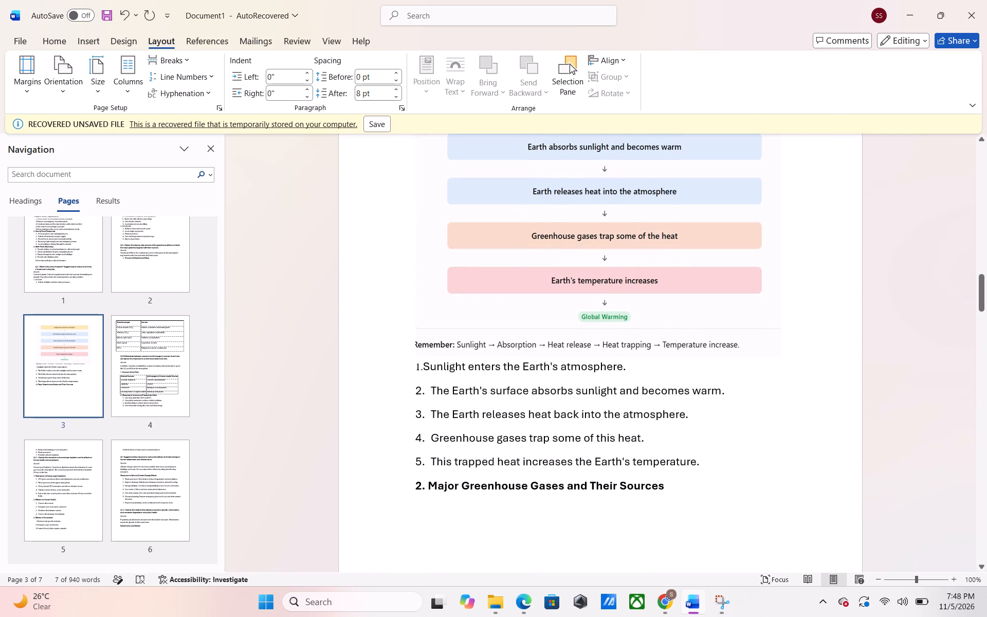
scroll(463, 457, down, 2)
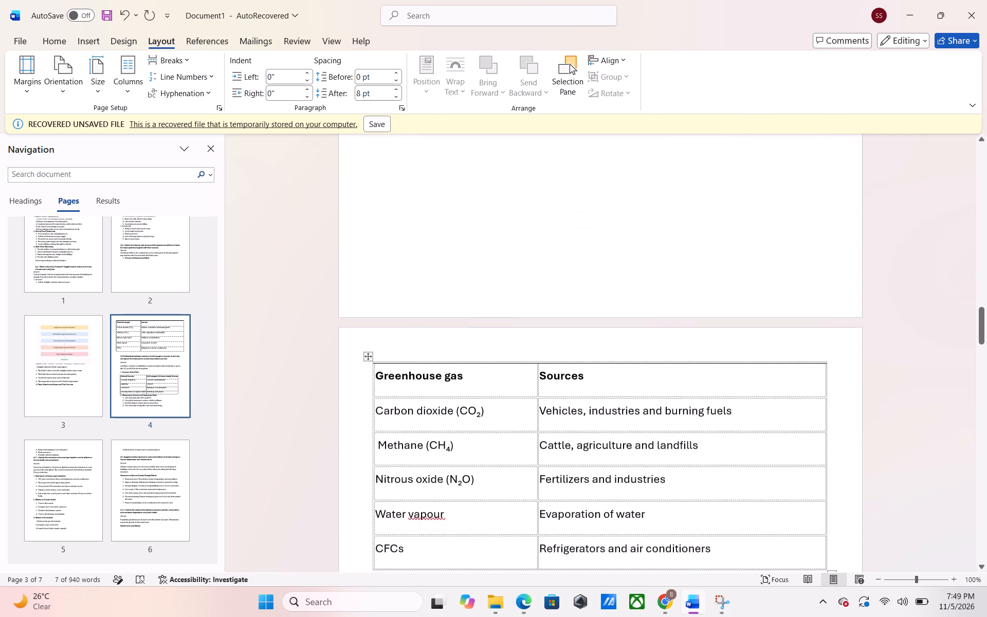
scroll(463, 457, up, 2)
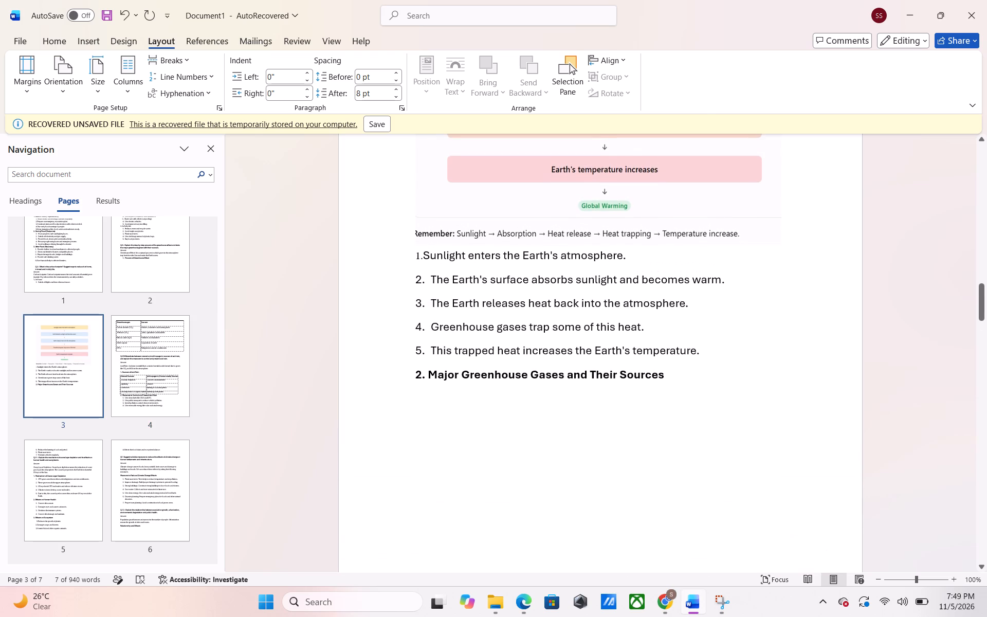
Set the spacing after to 0 pt for the five numbered points below the flowchart and "2. Major Greenhouse Gases and Their Sources".
scroll(463, 457, up, 1)
drag(414, 257, 458, 256)
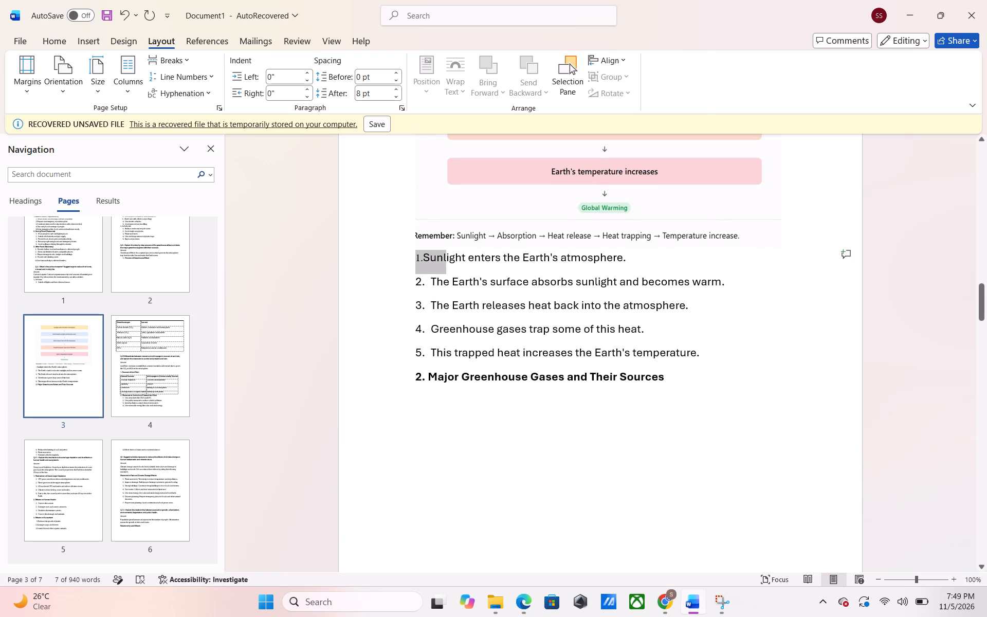
drag(458, 256, 687, 389)
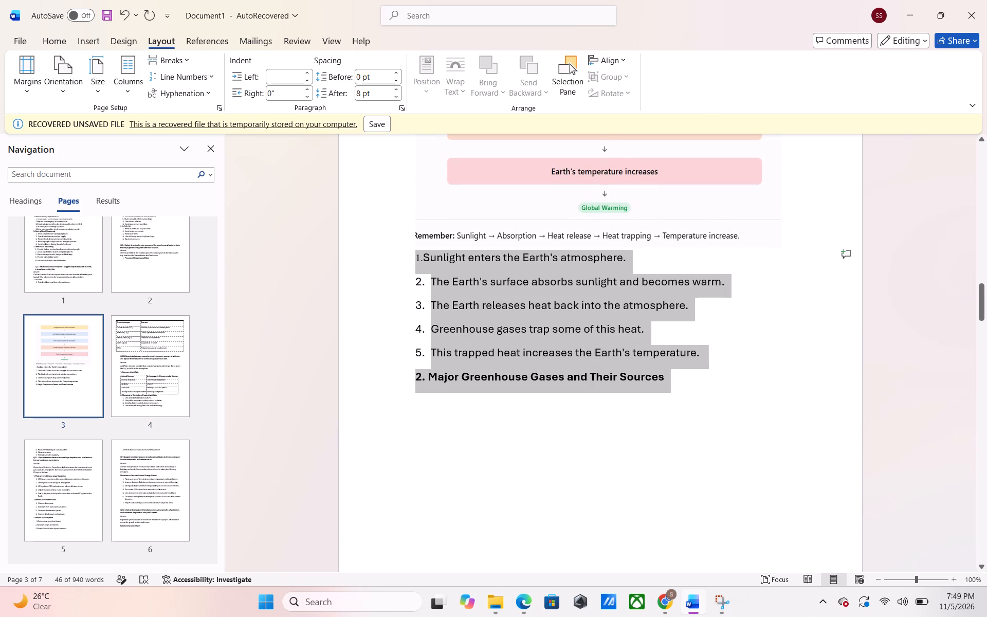
click(395, 95)
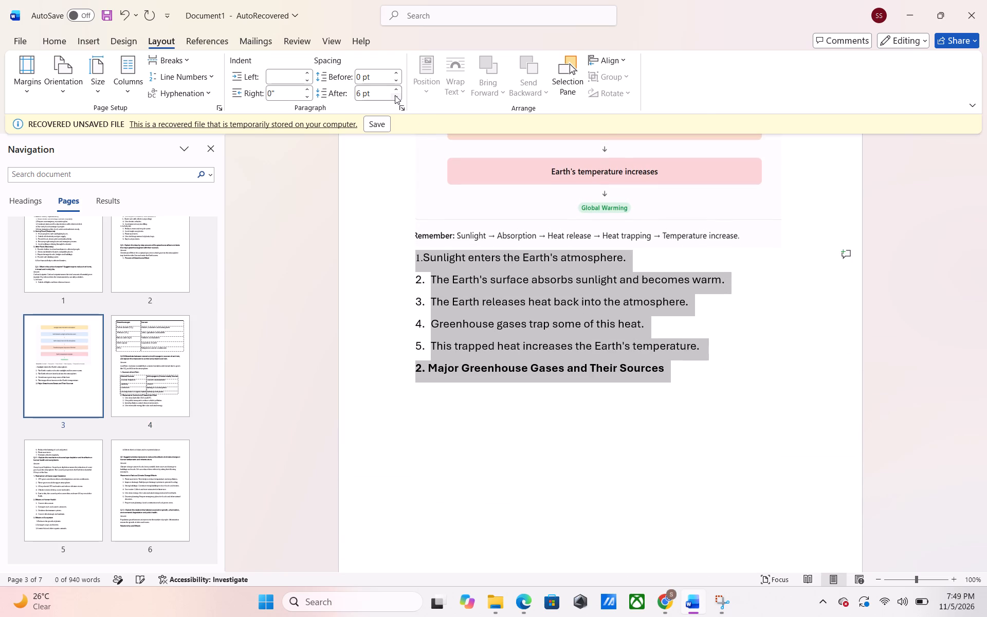
click(395, 95)
click(295, 270)
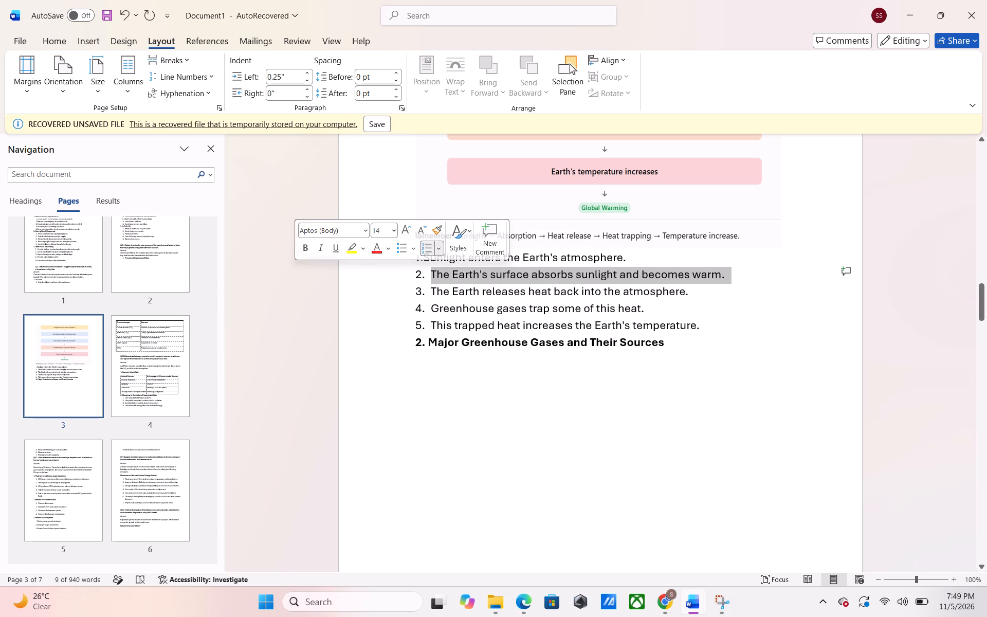
Select the whole Greenhouse gas table on page 4 and open the border options for it.
scroll(388, 304, up, 2)
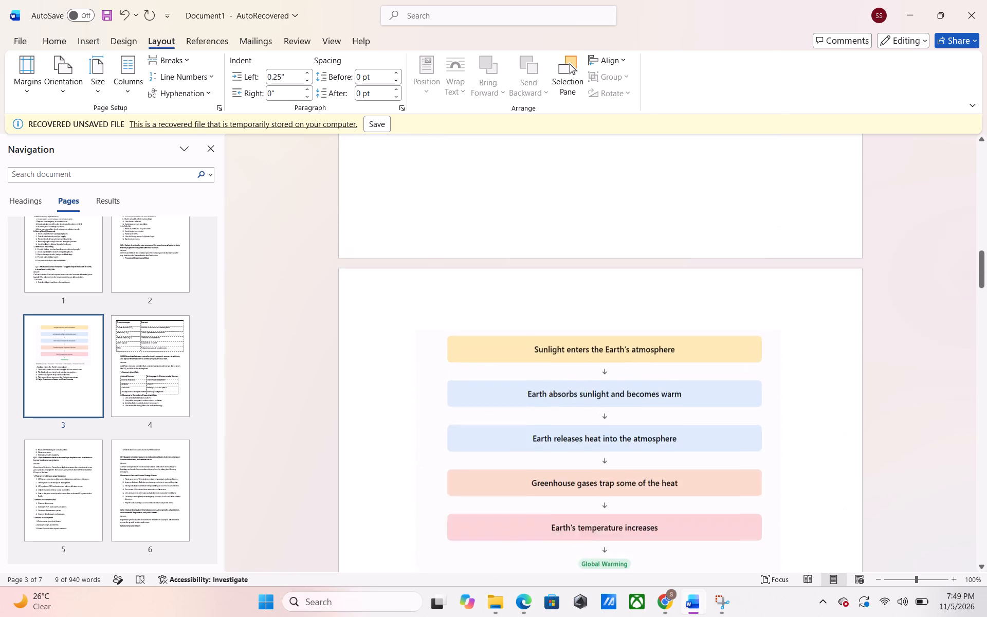
scroll(388, 304, up, 4)
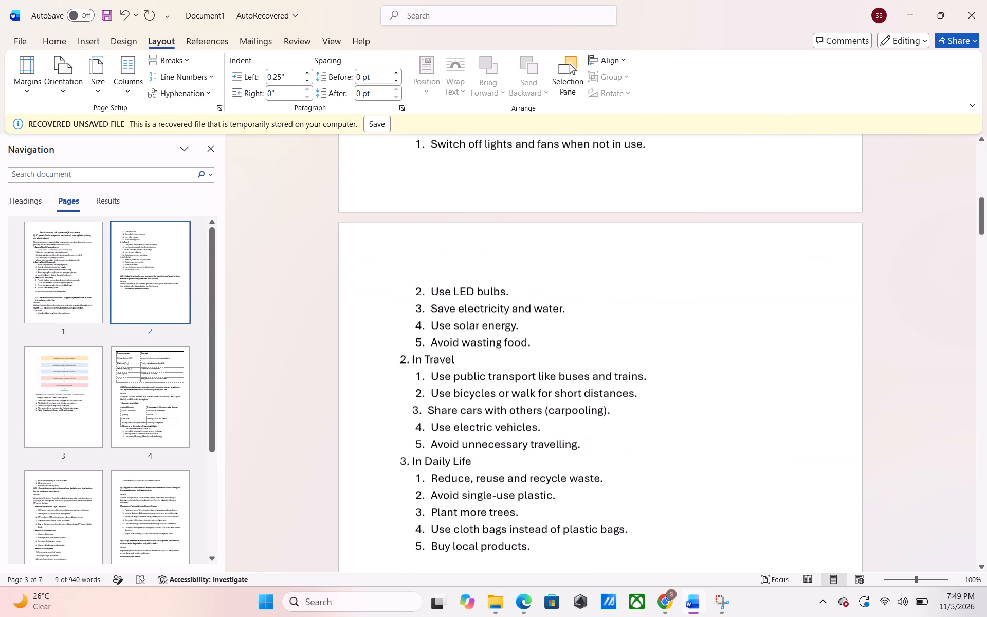
scroll(388, 304, down, 9)
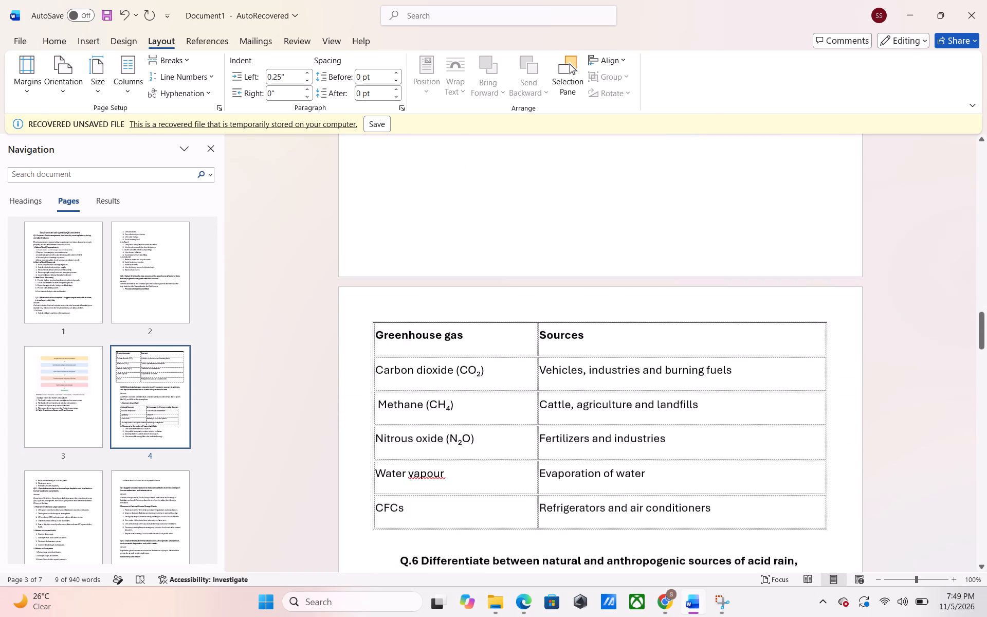
scroll(388, 304, down, 1)
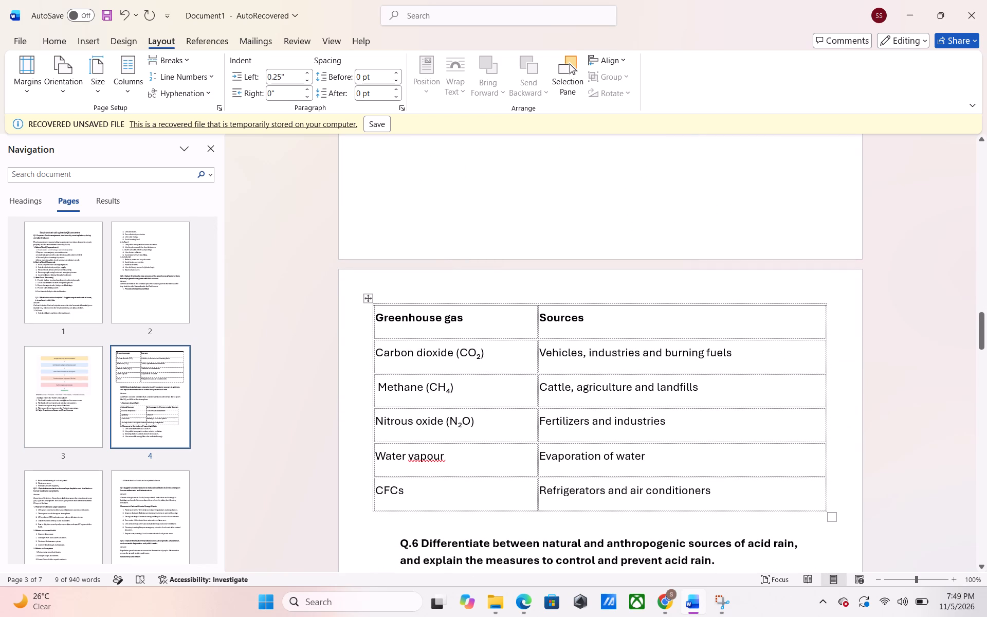
drag(537, 510, 537, 492)
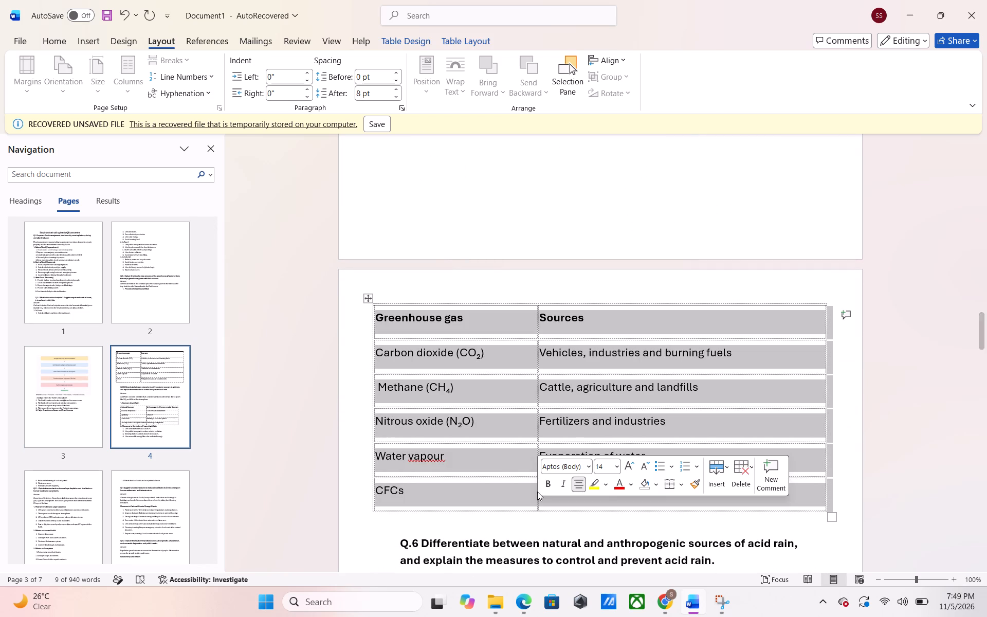
drag(537, 492, 648, 464)
drag(648, 464, 654, 469)
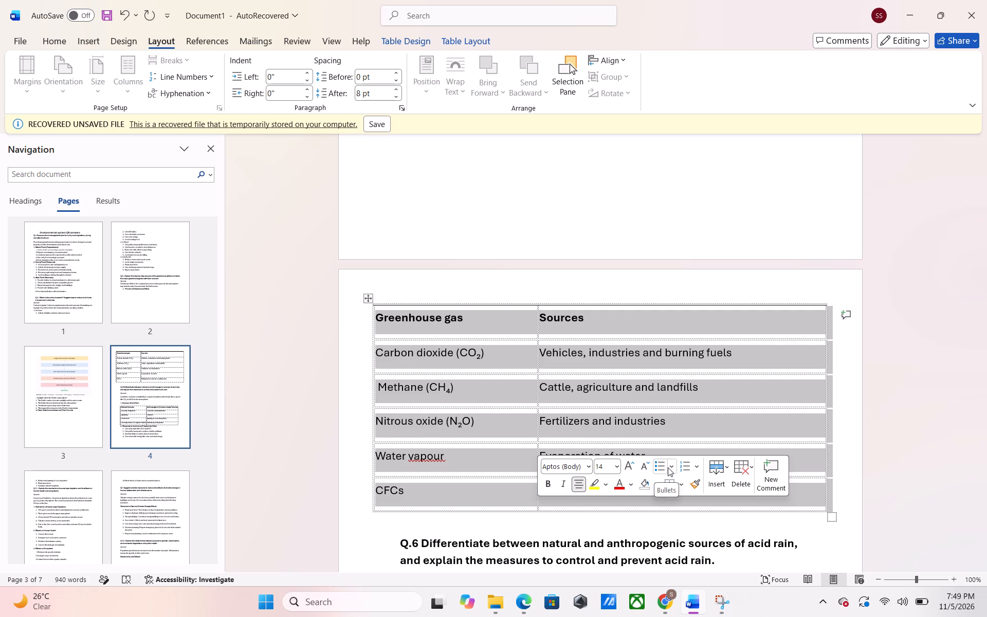
click(668, 467)
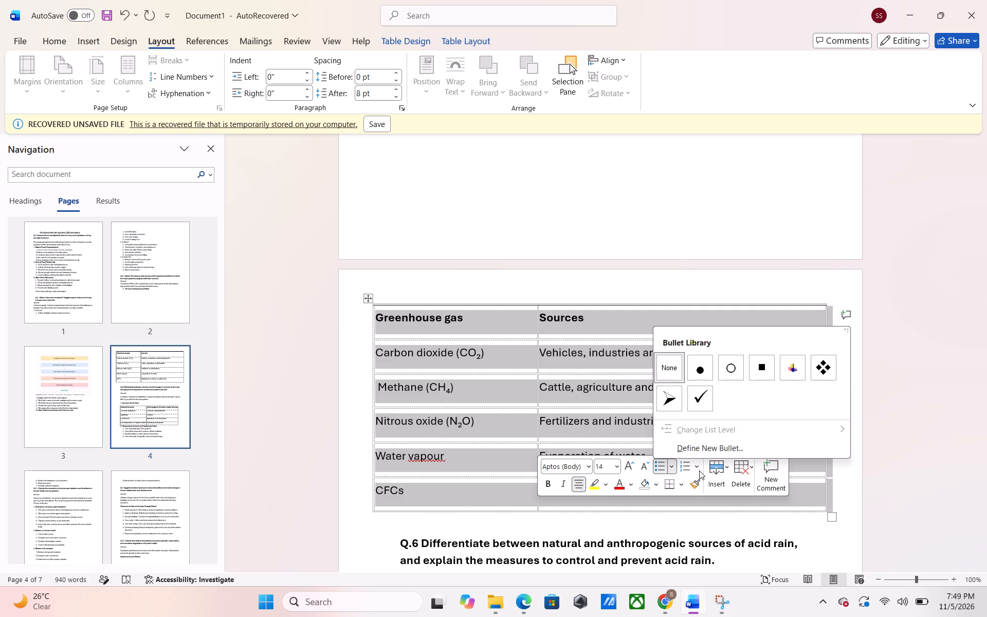
click(678, 486)
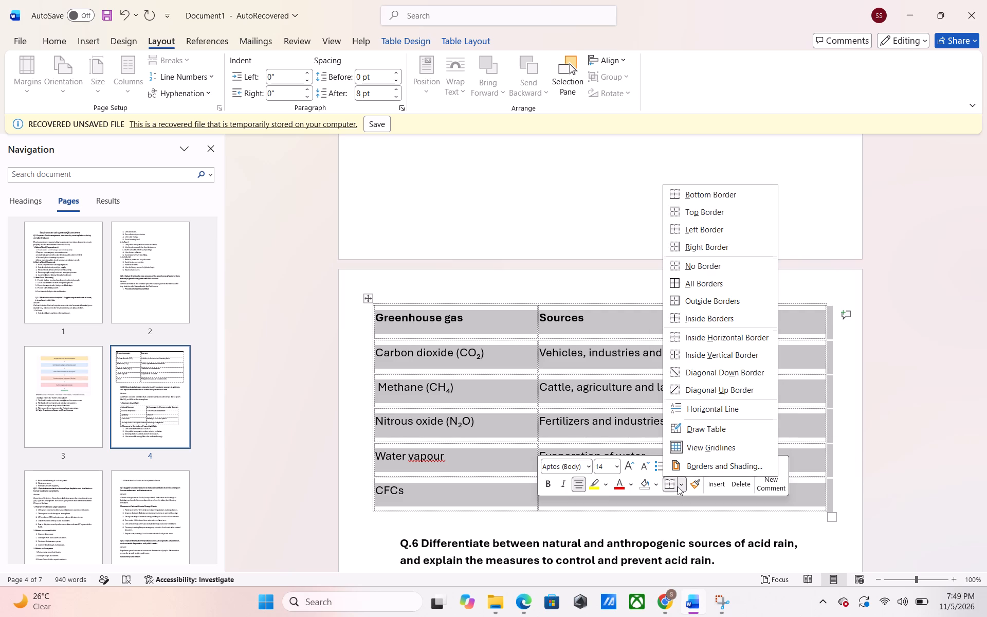
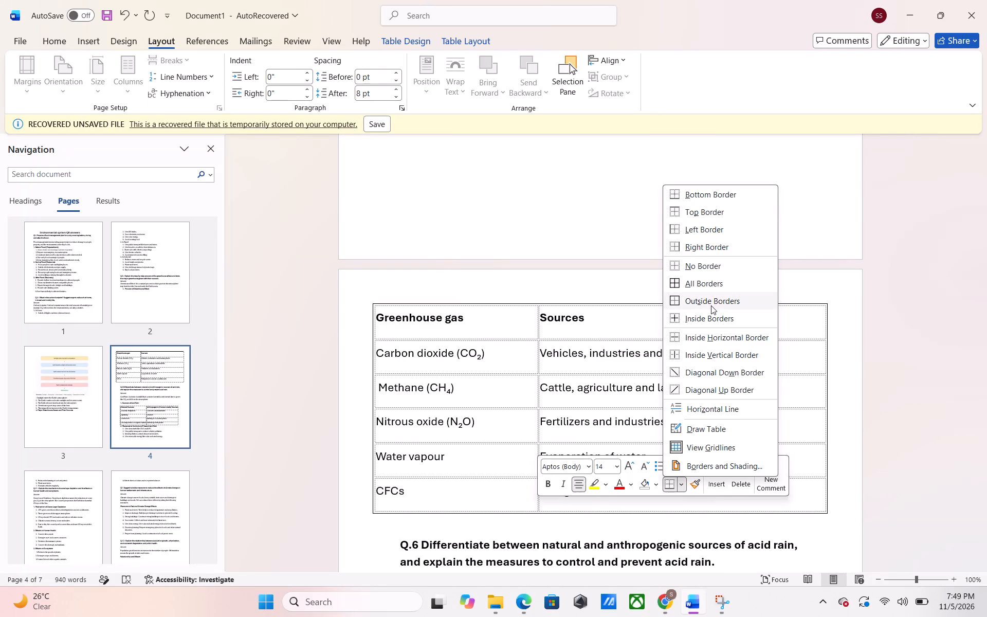
Apply outside borders to the selected Greenhouse gas table on page 4.
click(711, 306)
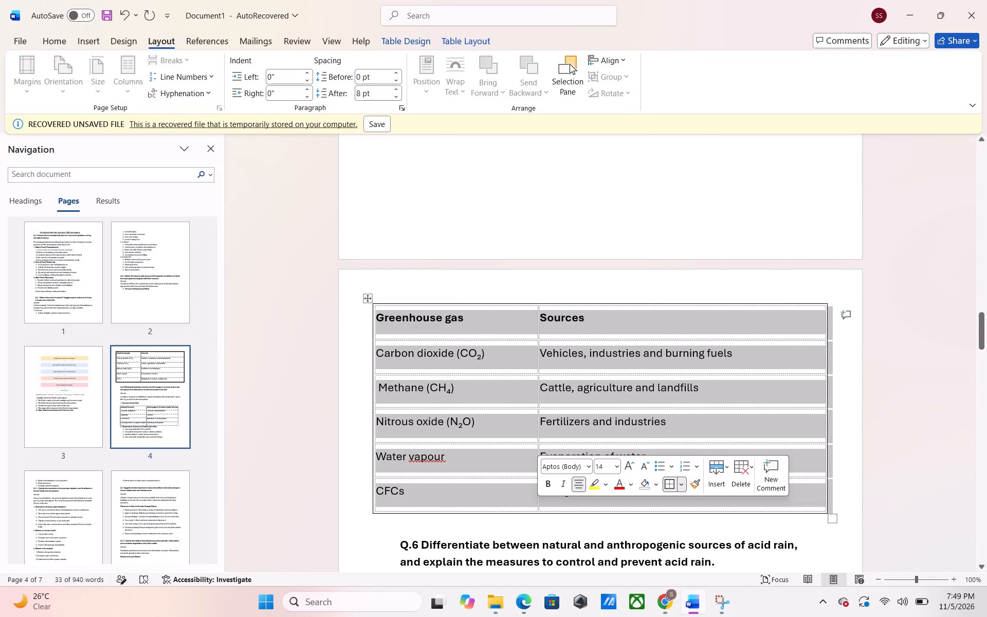
click(704, 247)
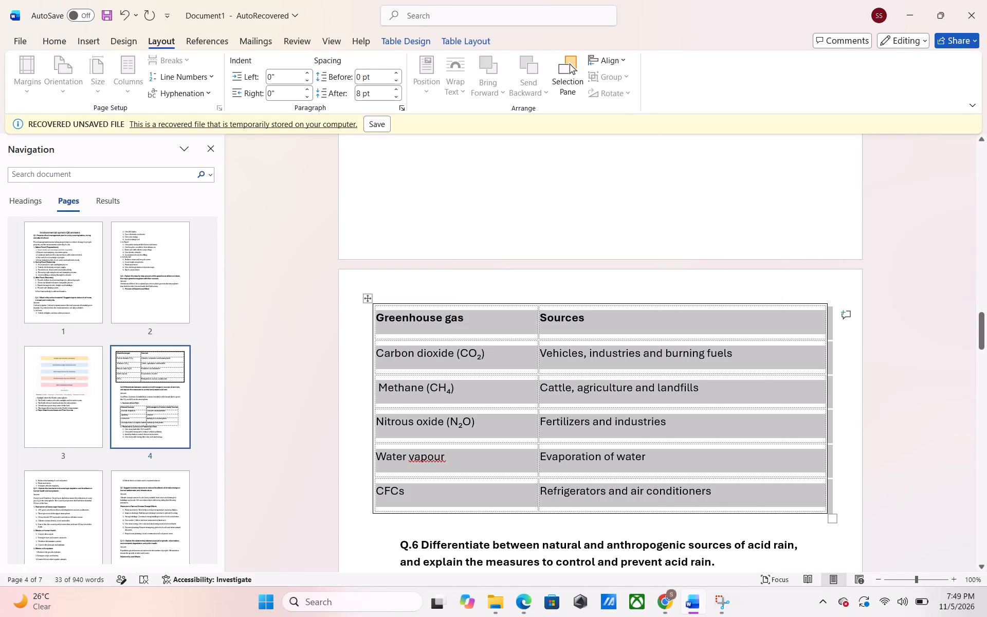
Narrow the Greenhouse gas table by moving its column divider and its outer edge inward.
drag(537, 511, 541, 492)
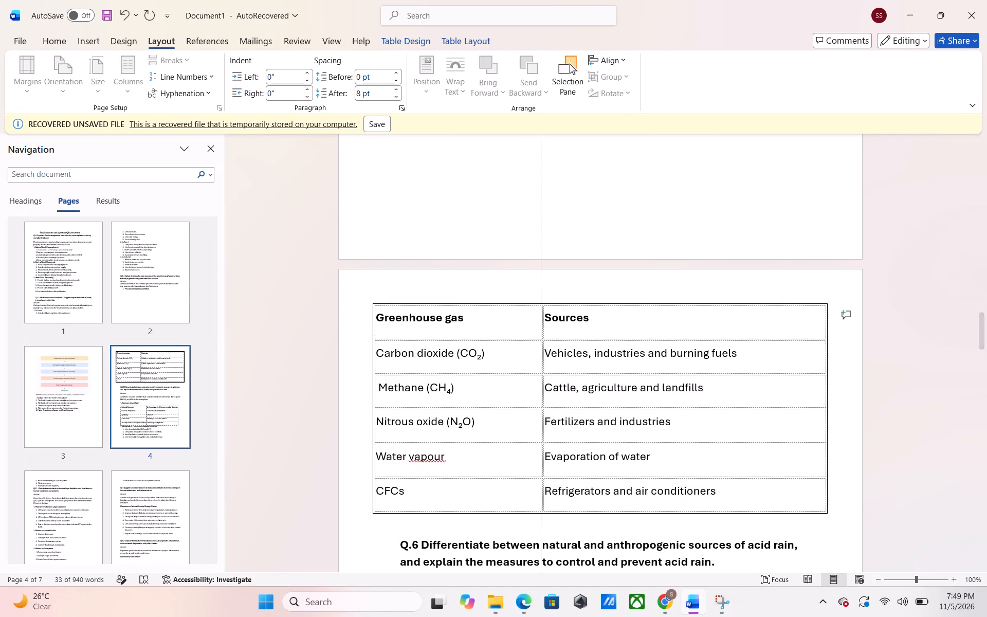
drag(541, 492, 507, 491)
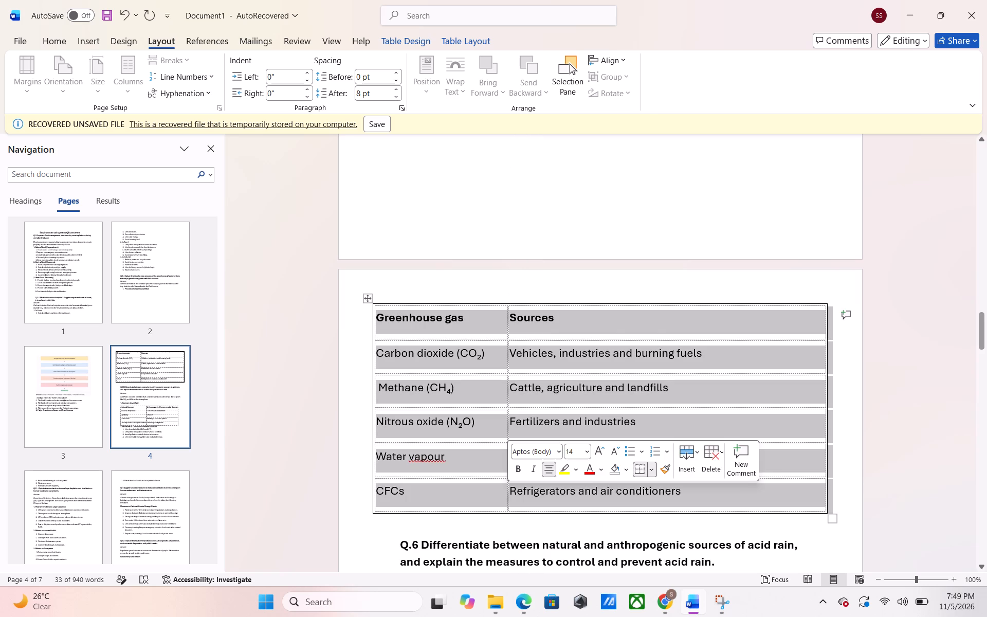
drag(825, 507, 830, 384)
drag(870, 377, 855, 397)
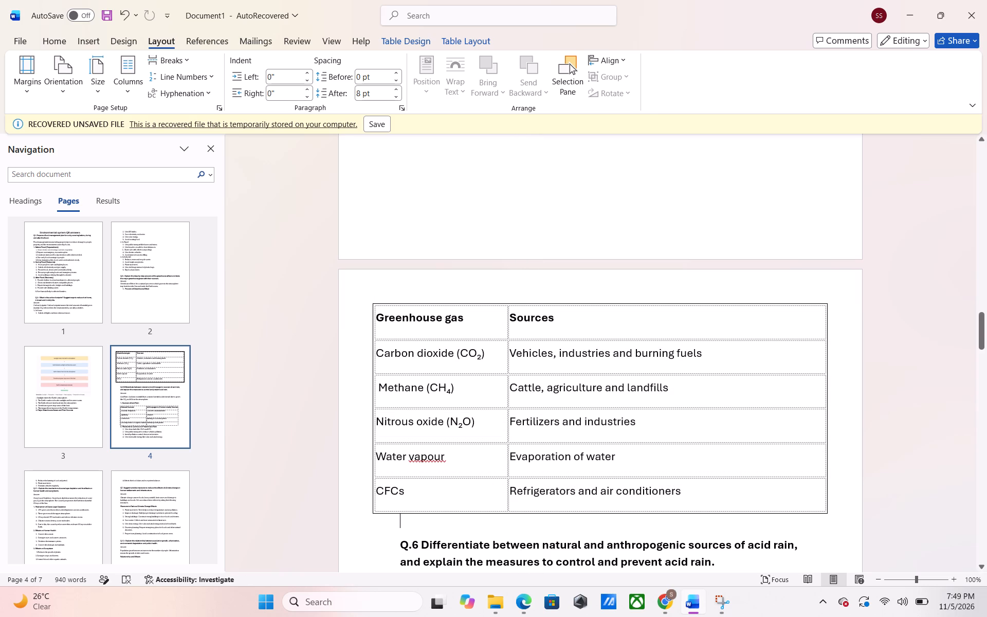
drag(855, 397, 859, 379)
click(859, 379)
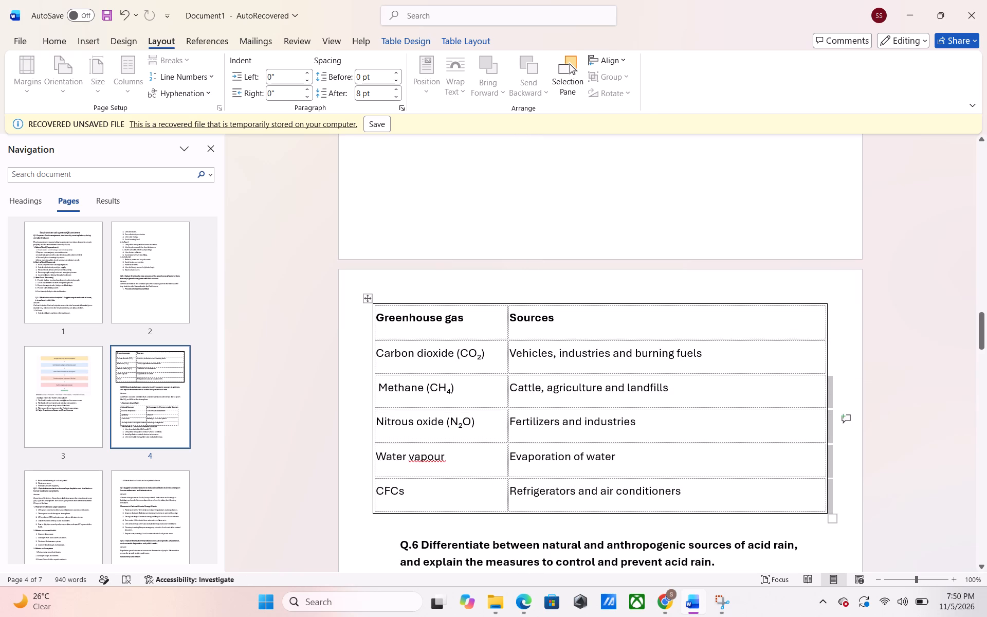
click(826, 429)
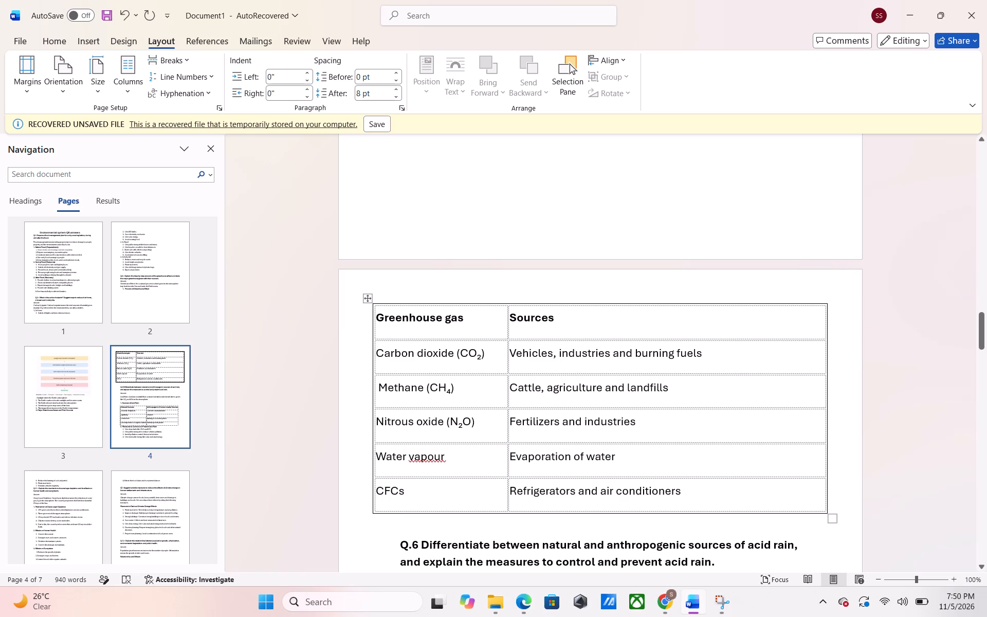
drag(826, 445, 814, 447)
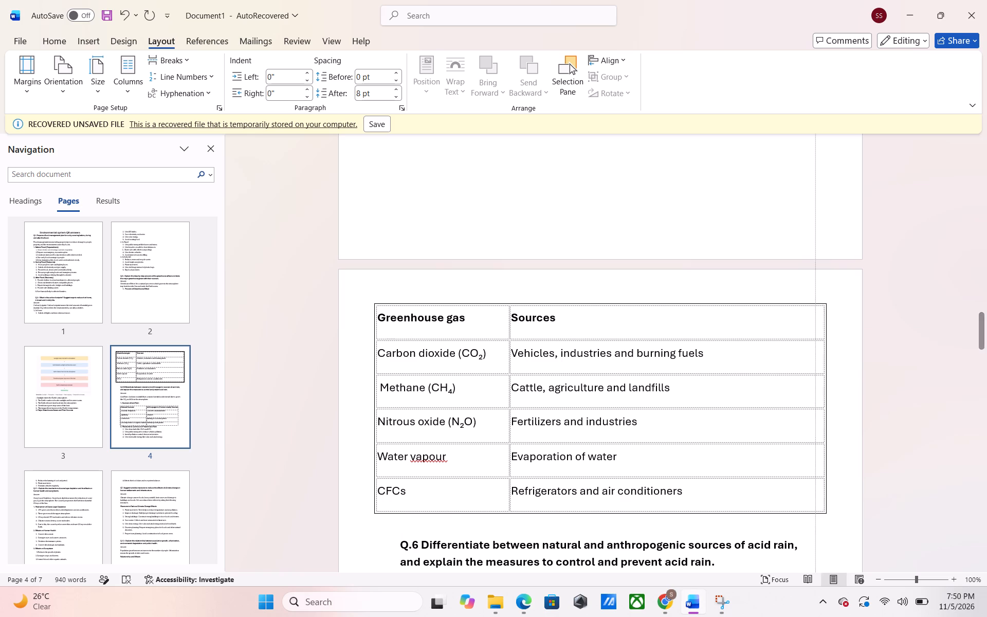
drag(814, 447, 760, 446)
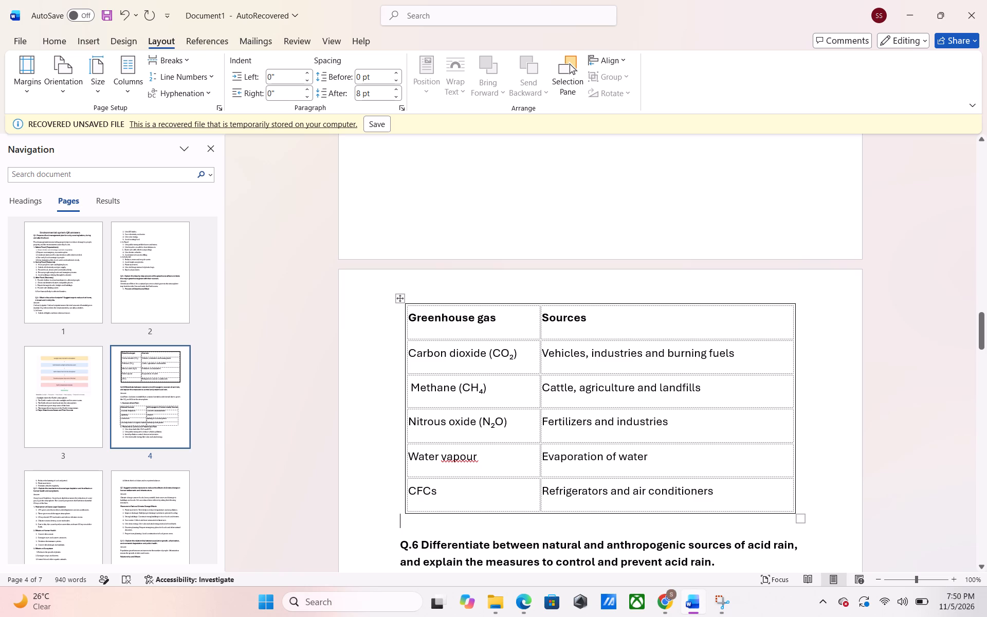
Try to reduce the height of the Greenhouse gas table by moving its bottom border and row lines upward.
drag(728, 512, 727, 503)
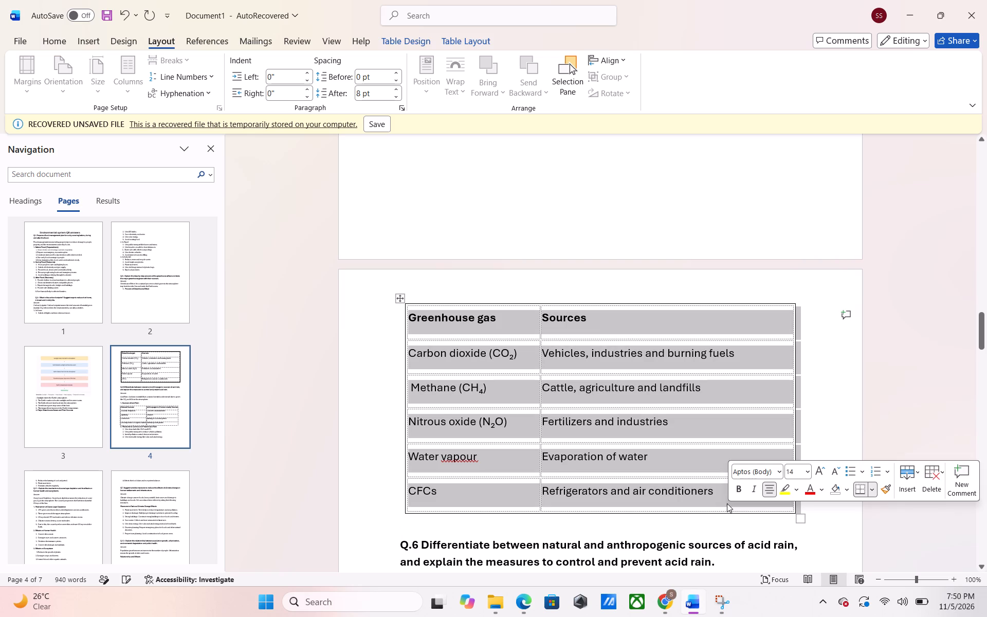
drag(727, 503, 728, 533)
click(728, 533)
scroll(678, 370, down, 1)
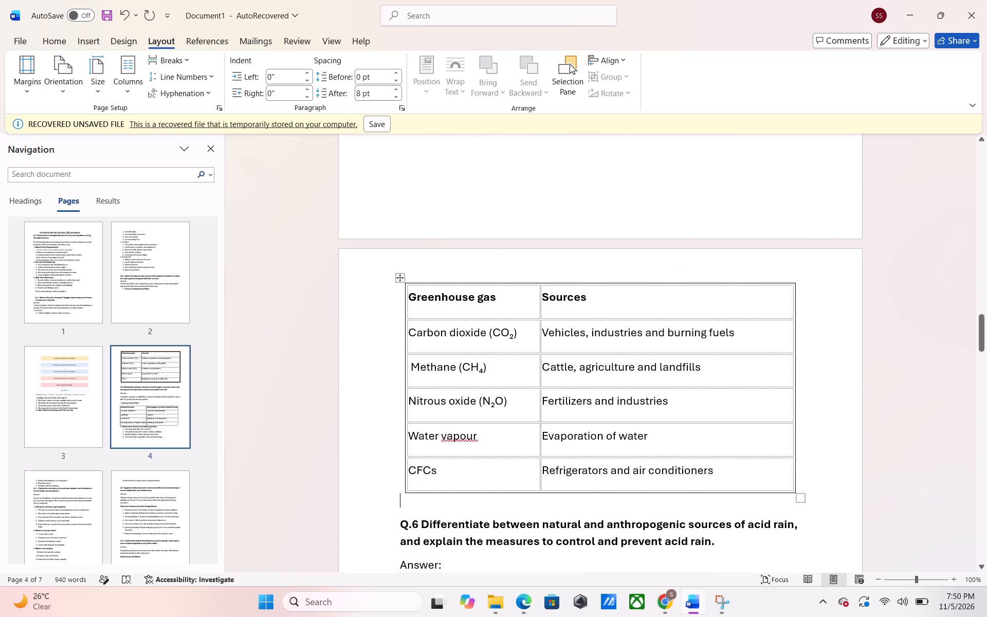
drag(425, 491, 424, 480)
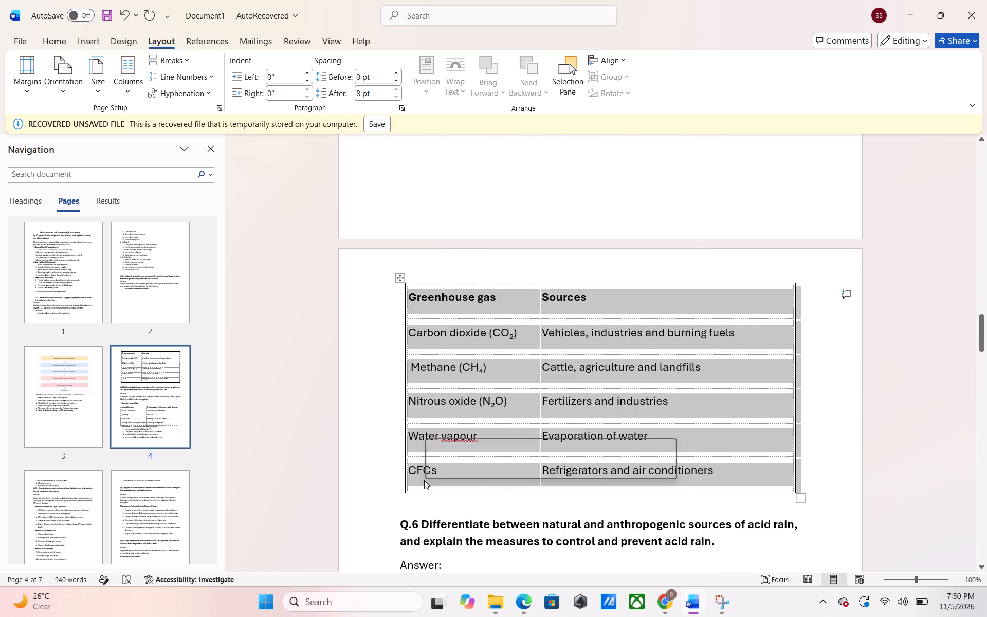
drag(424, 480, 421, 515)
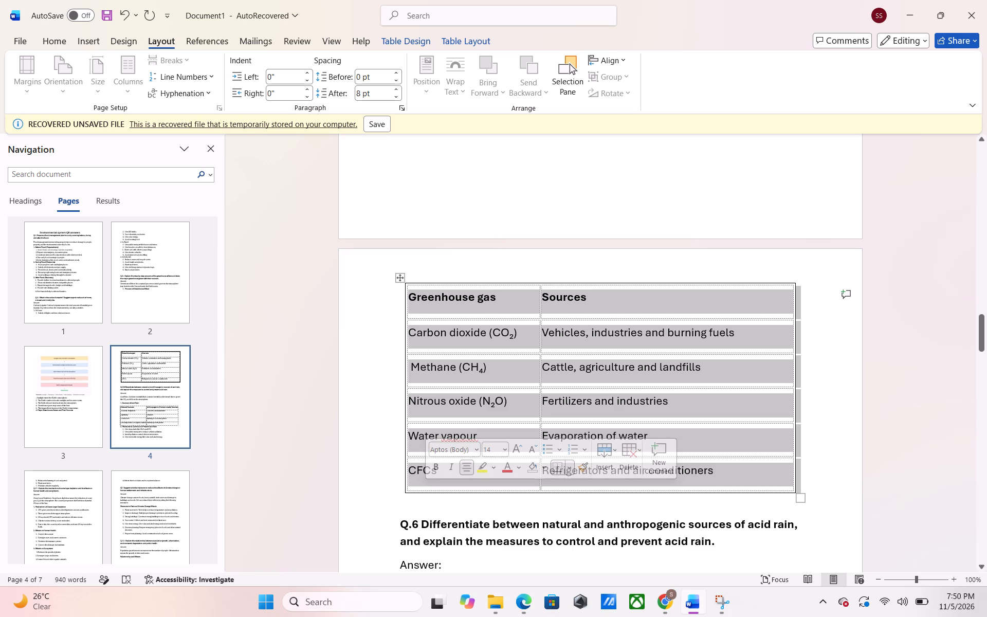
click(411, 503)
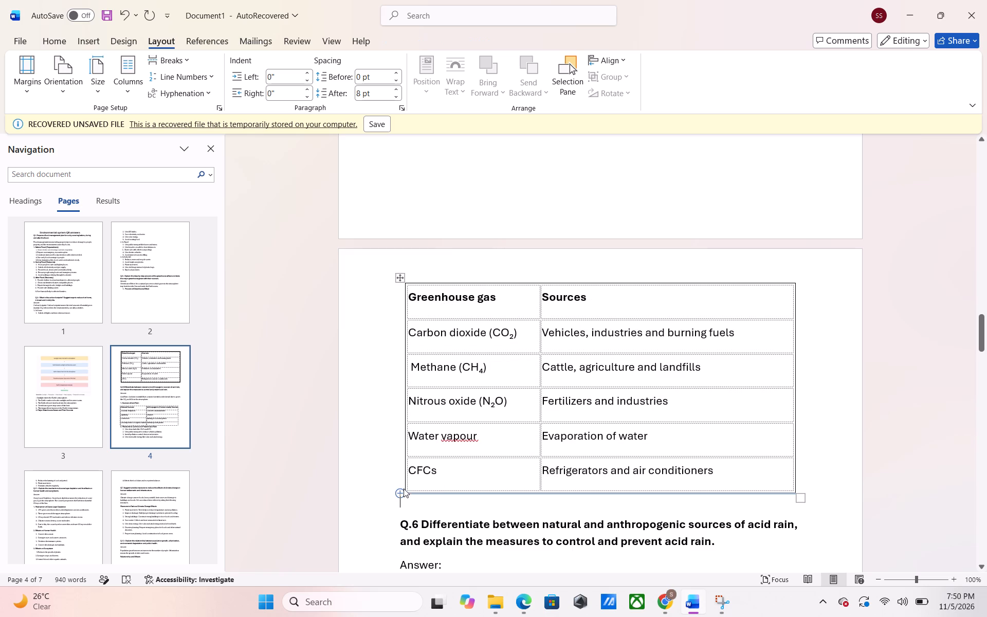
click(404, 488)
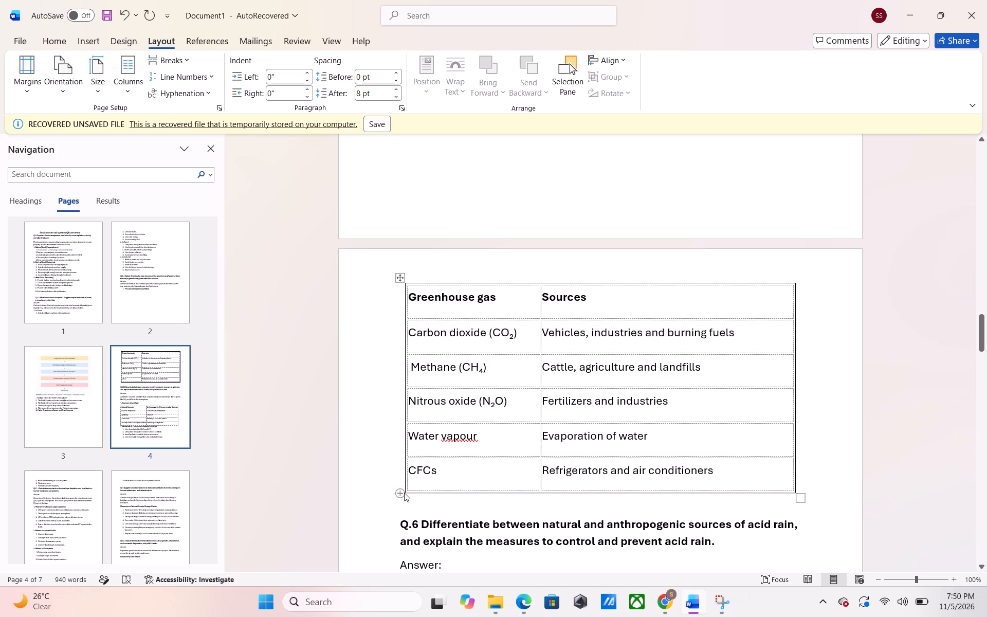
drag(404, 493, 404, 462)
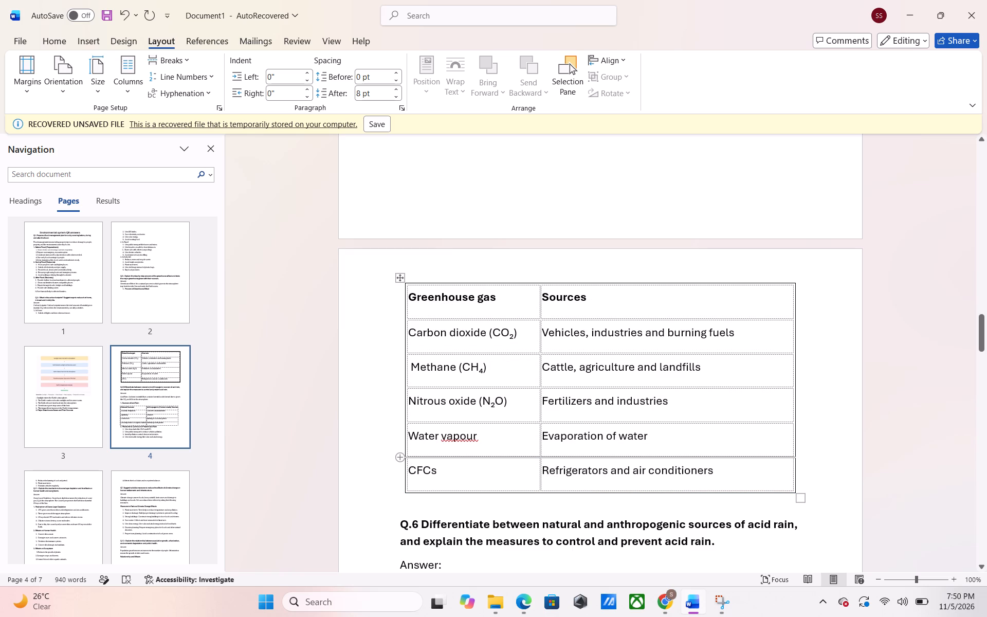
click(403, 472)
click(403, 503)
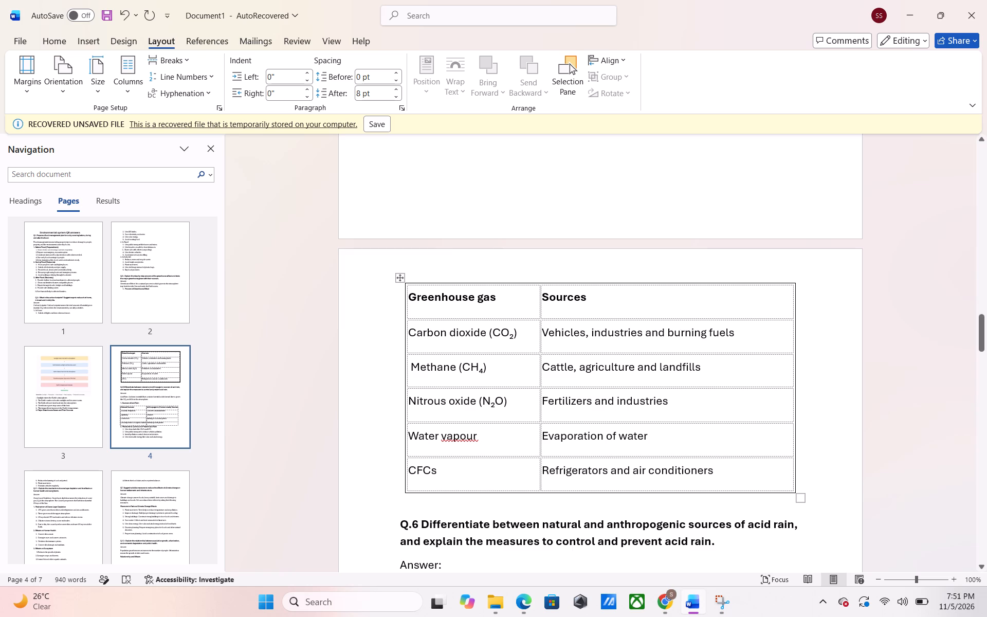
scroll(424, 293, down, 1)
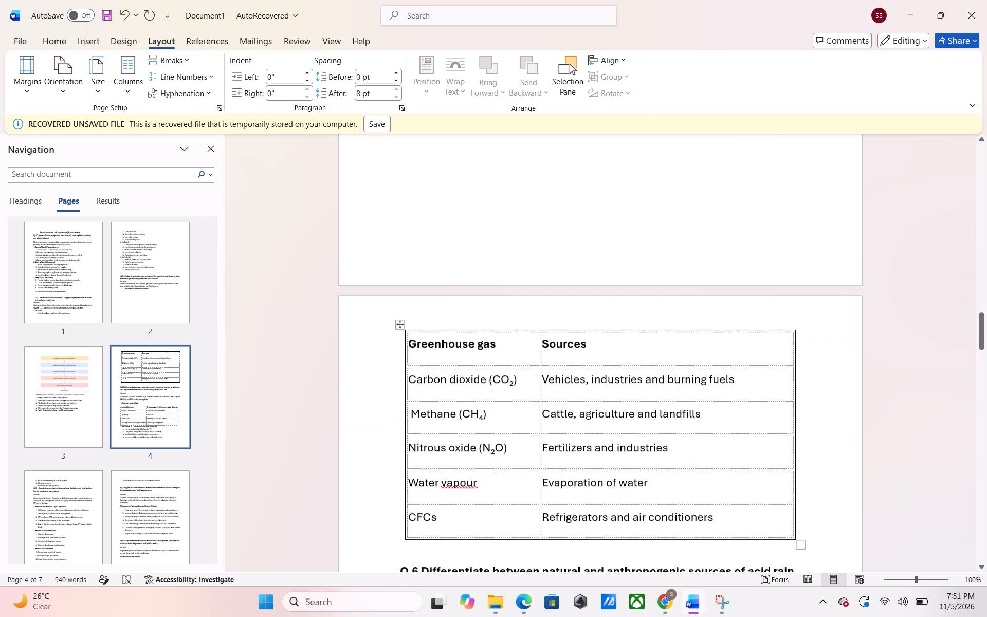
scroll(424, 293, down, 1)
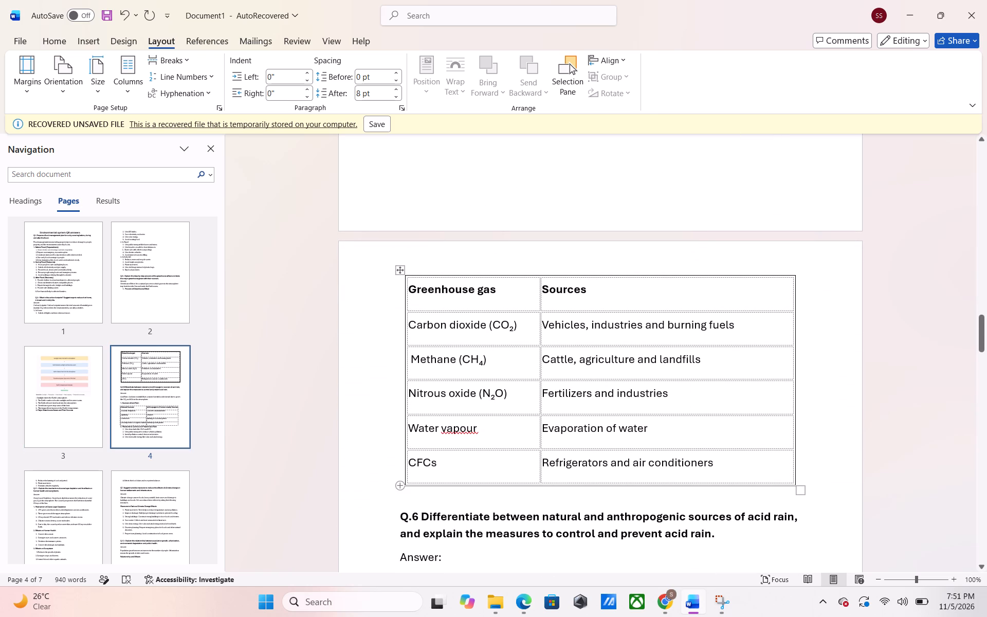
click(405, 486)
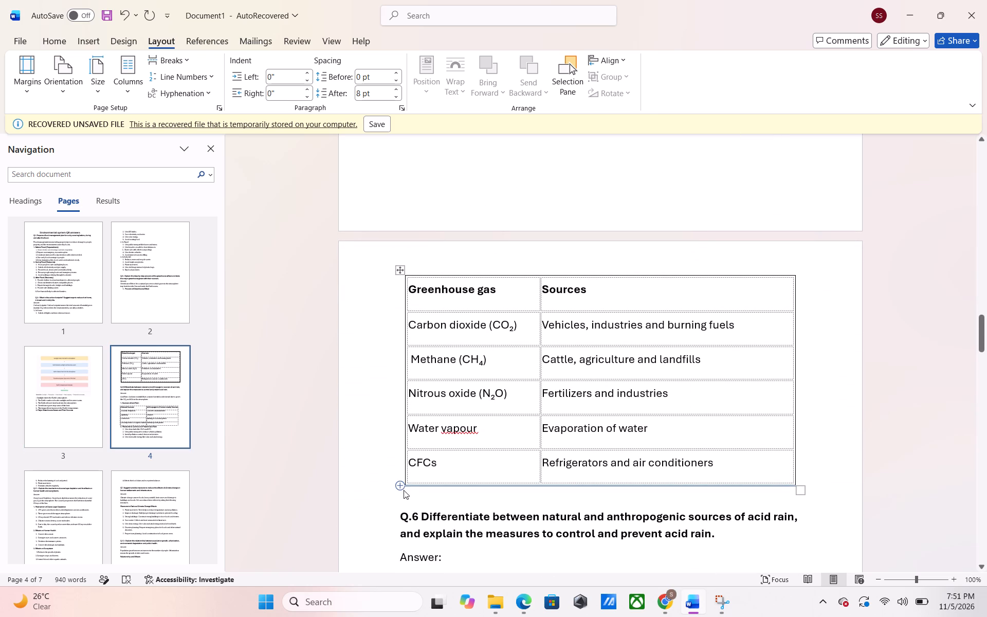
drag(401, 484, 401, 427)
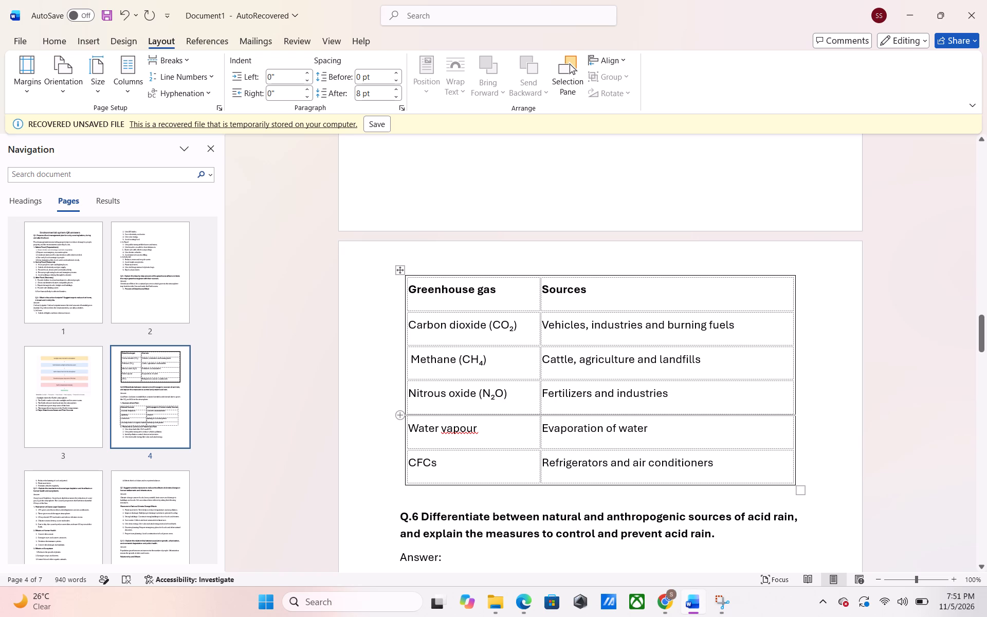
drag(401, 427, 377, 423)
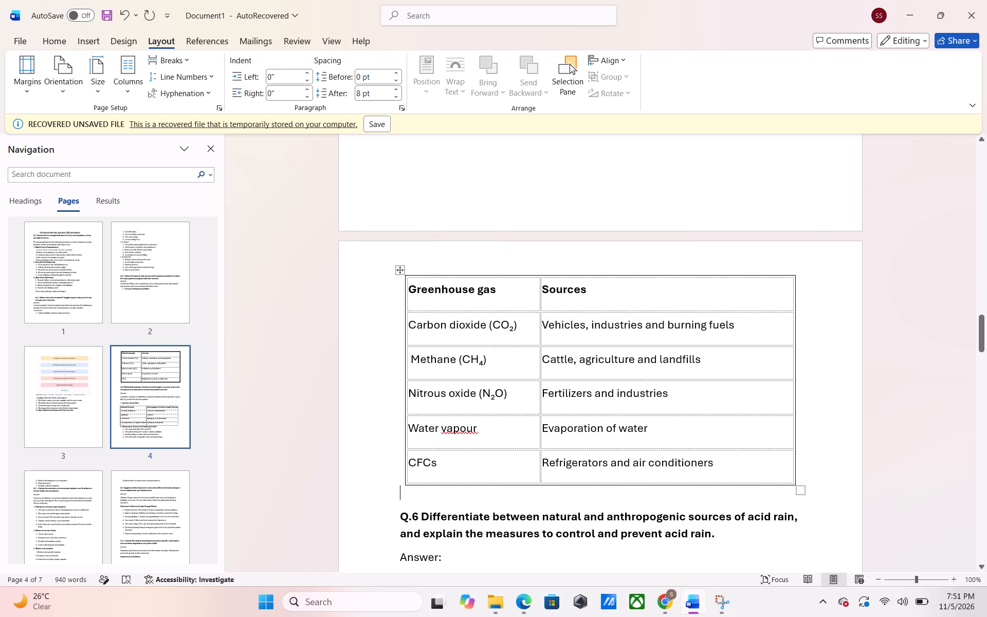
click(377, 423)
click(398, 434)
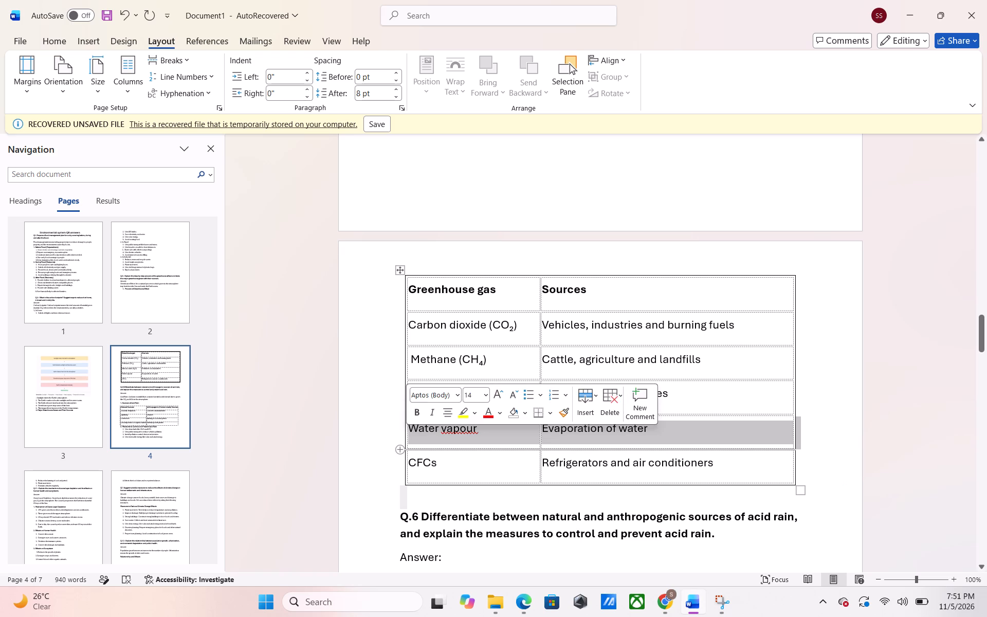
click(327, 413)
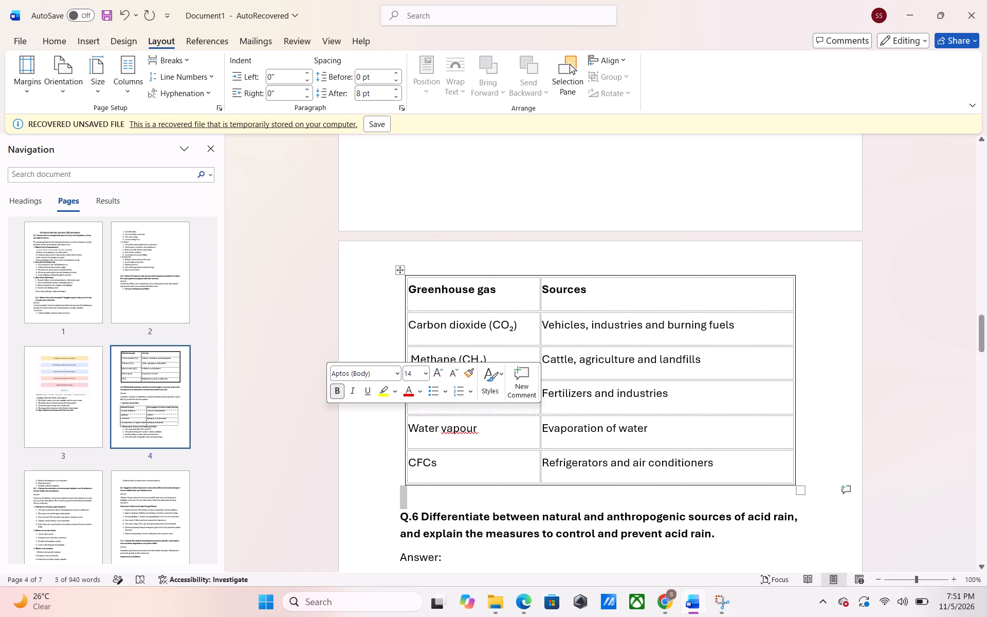
Cut the whole Greenhouse gas table from page 4.
right_click(462, 312)
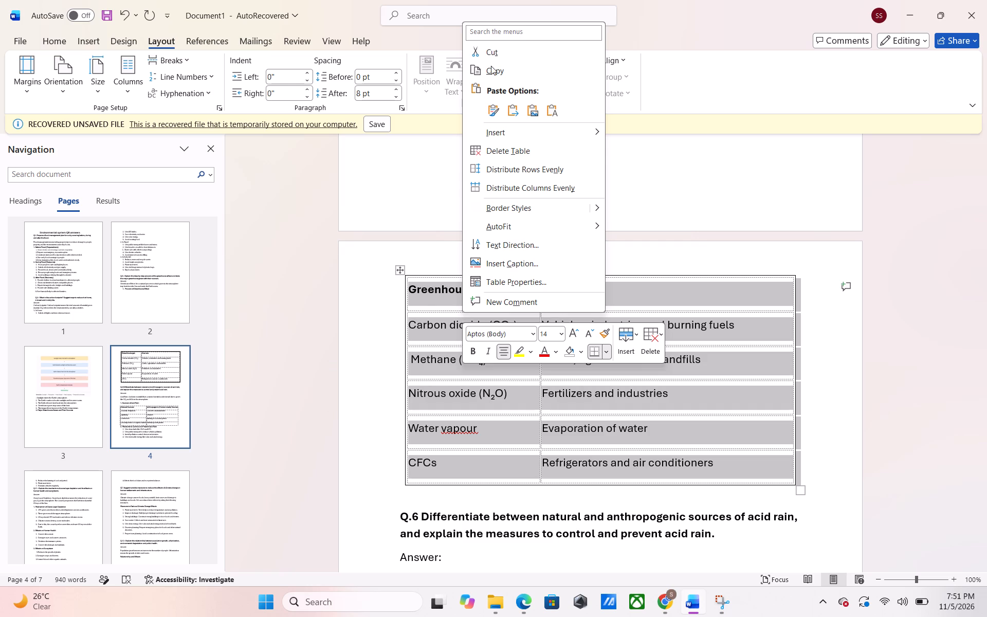
click(495, 49)
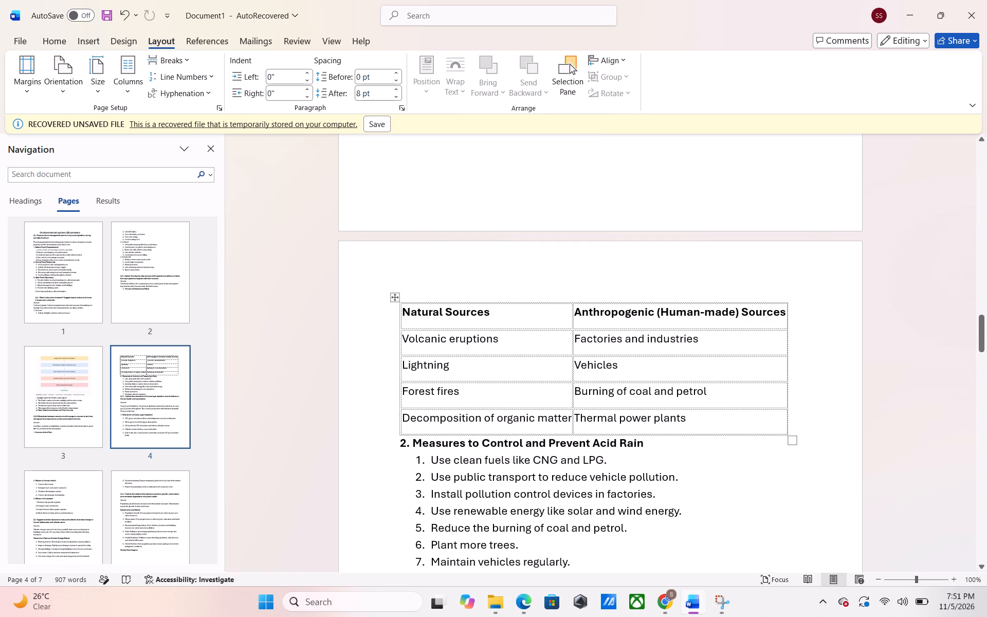
scroll(419, 312, up, 3)
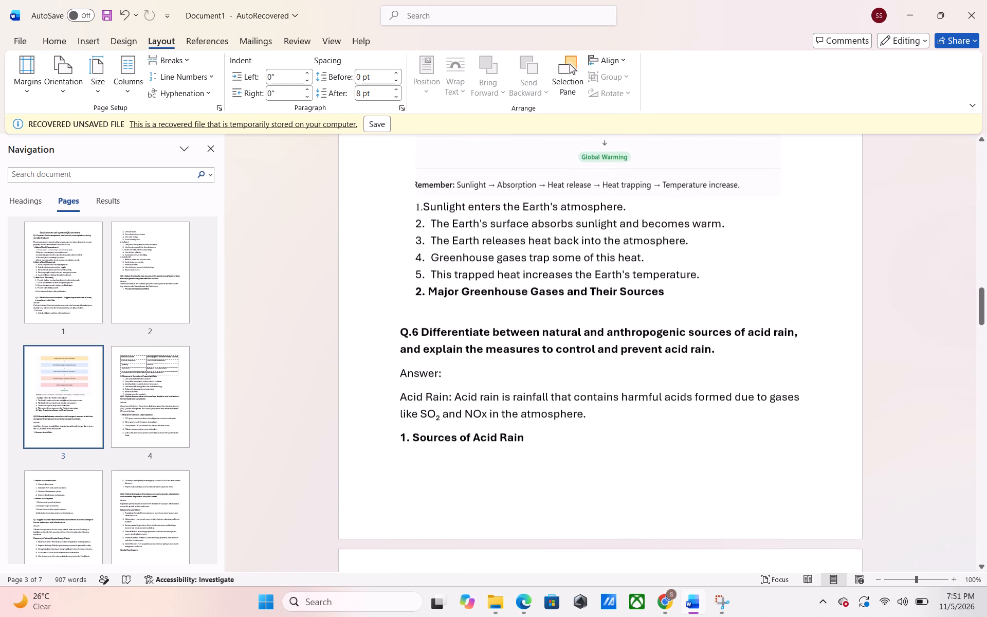
scroll(419, 312, up, 1)
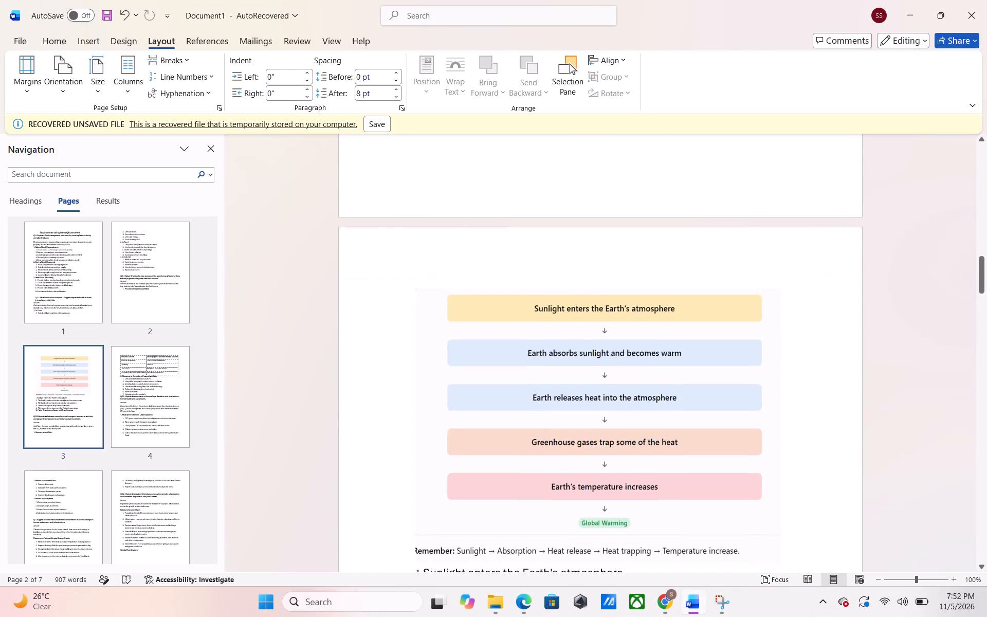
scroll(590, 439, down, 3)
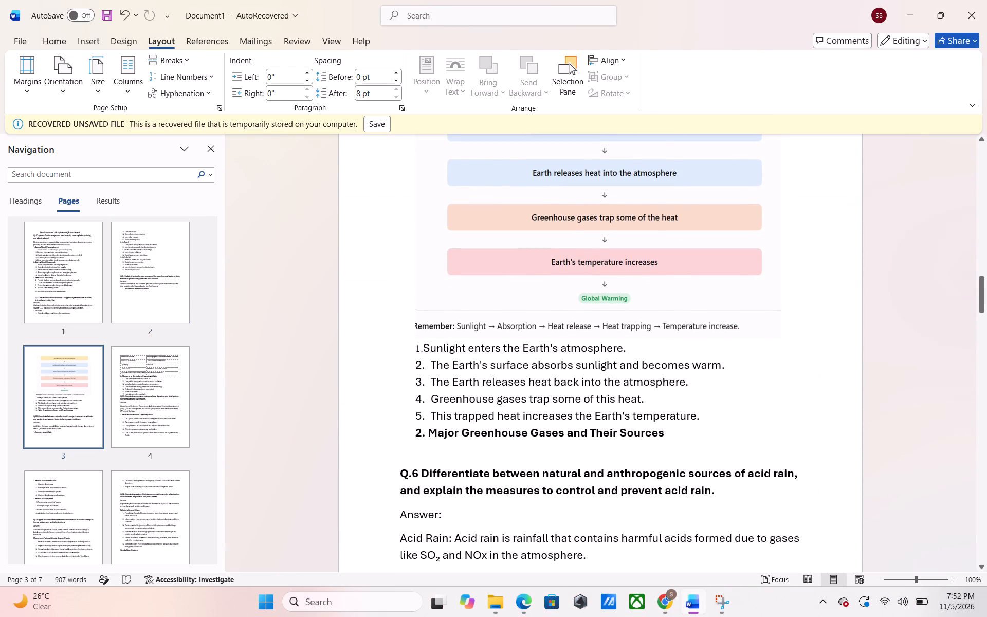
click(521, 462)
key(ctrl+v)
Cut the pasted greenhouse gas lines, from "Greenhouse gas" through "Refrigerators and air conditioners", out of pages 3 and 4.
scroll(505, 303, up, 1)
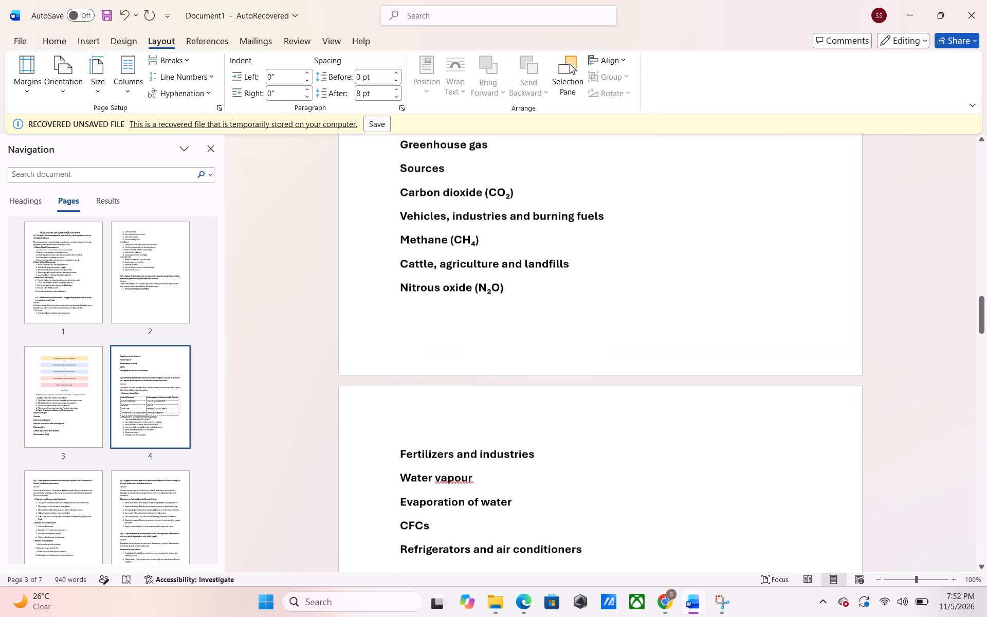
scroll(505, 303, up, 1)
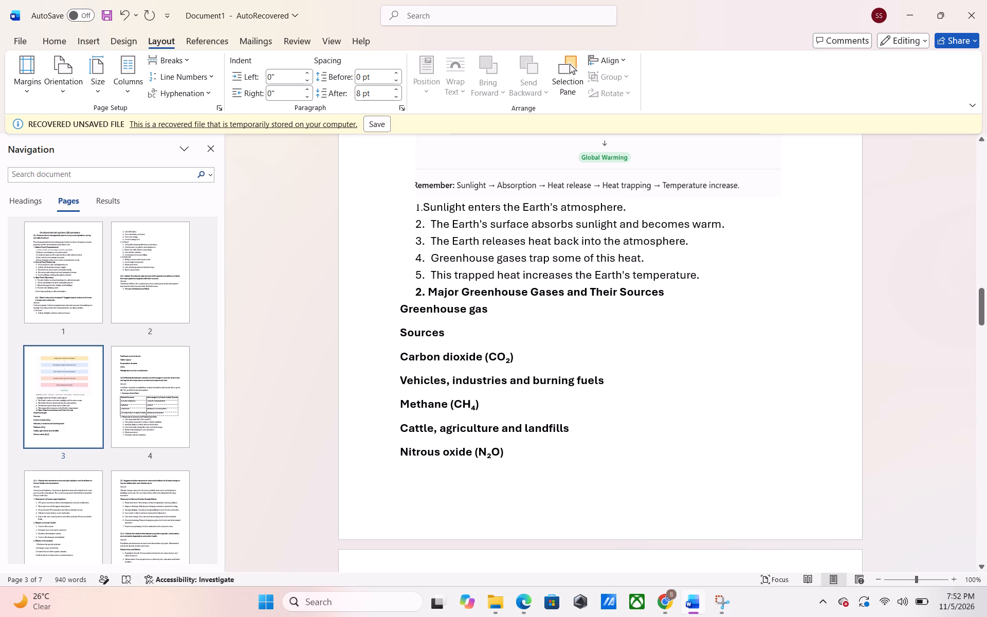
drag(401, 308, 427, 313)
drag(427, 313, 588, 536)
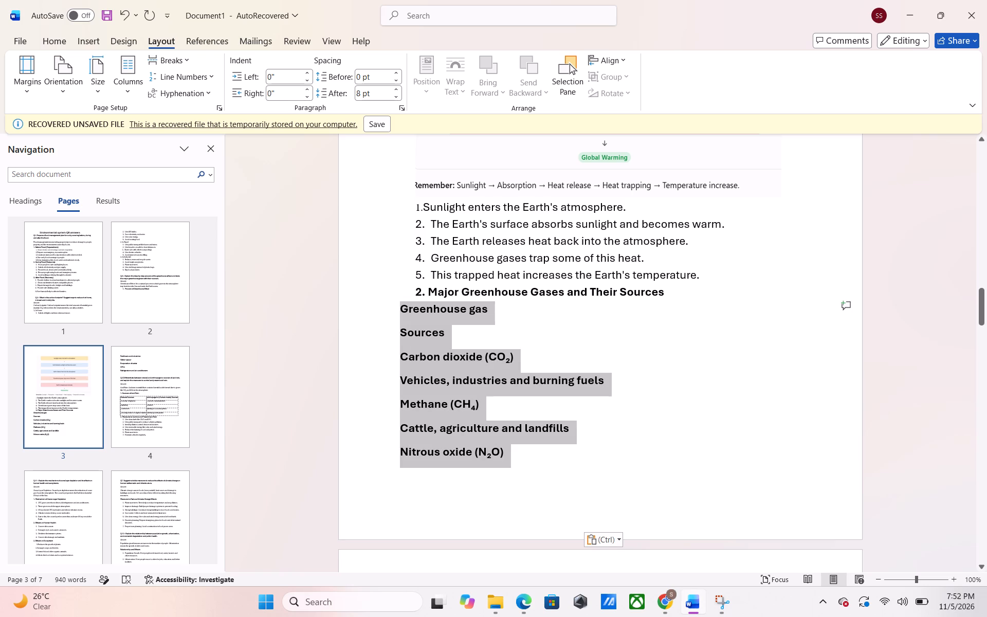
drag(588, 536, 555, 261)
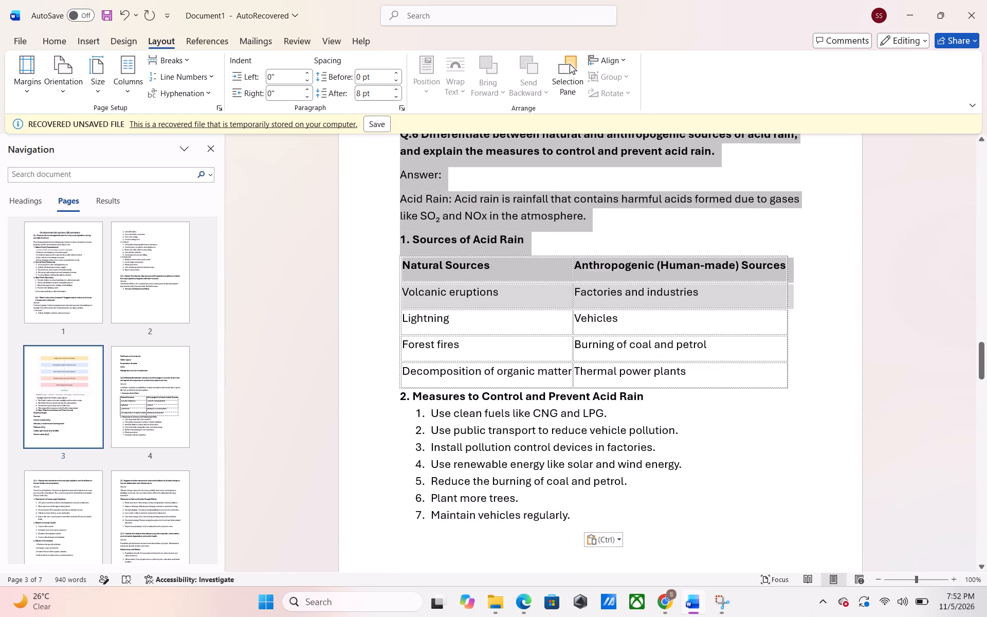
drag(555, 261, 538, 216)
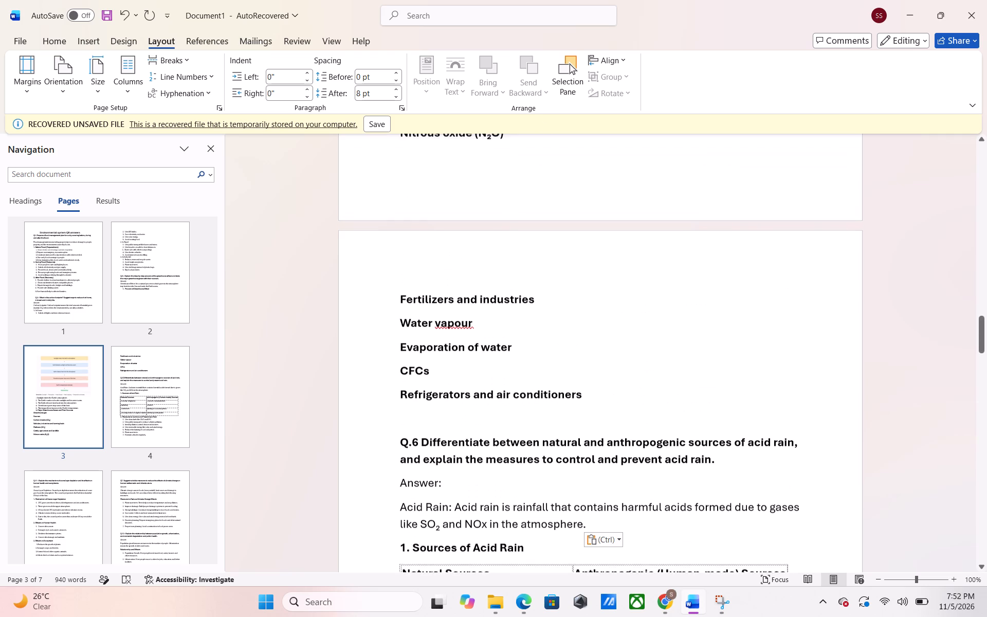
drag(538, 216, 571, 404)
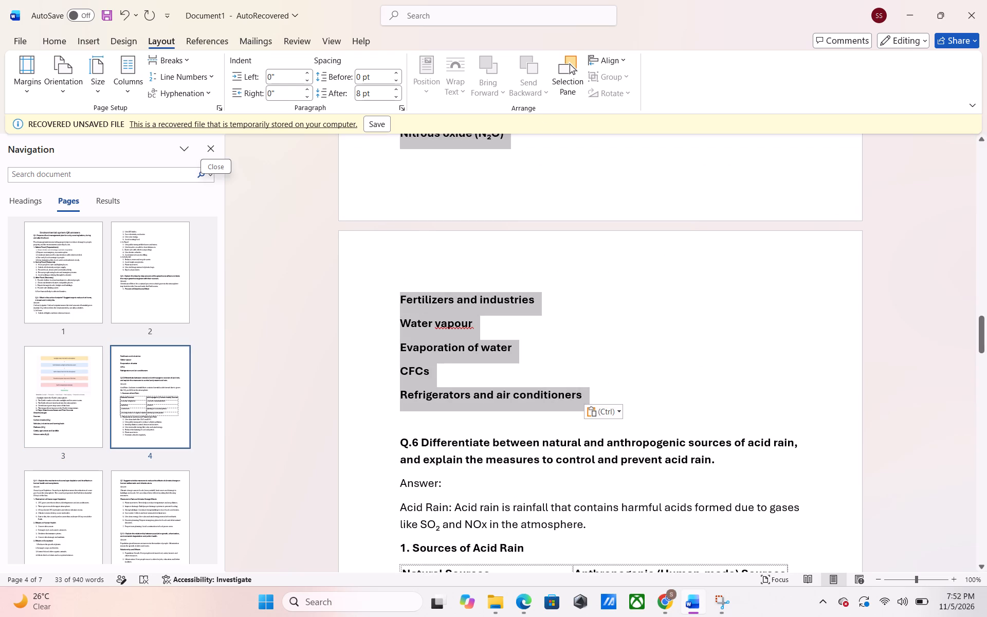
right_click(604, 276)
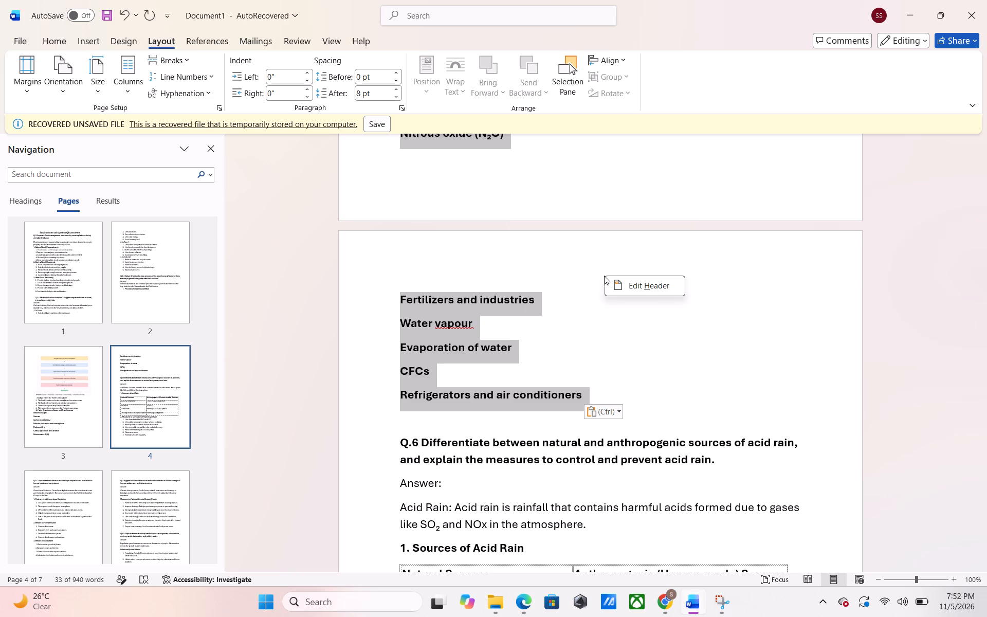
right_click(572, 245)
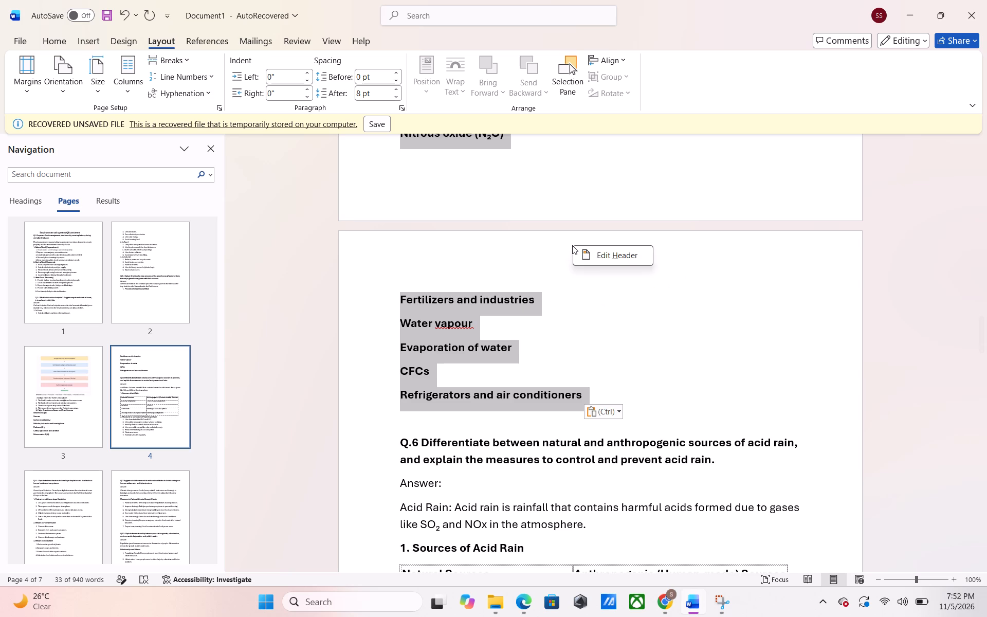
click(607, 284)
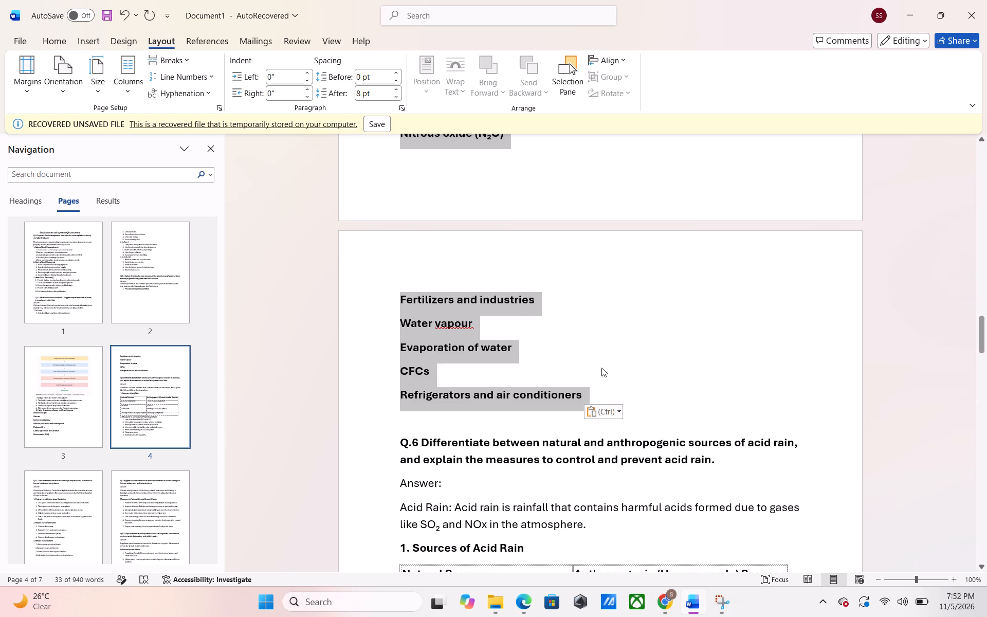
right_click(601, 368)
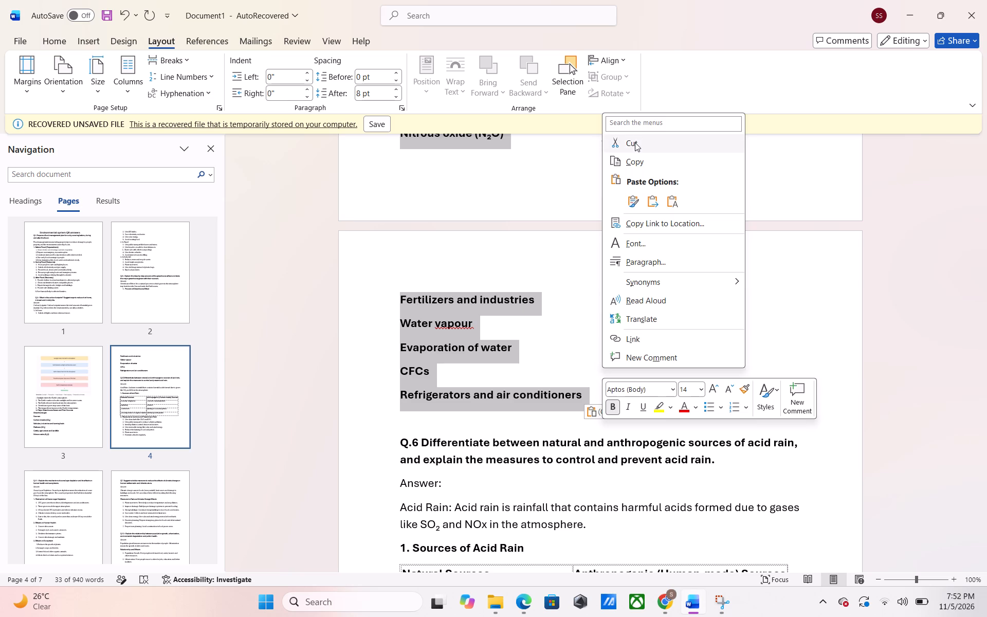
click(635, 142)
Slightly reduce the height of the greenhouse effect flowchart picture on page 3 by moving its bottom edge upward.
scroll(555, 341, up, 1)
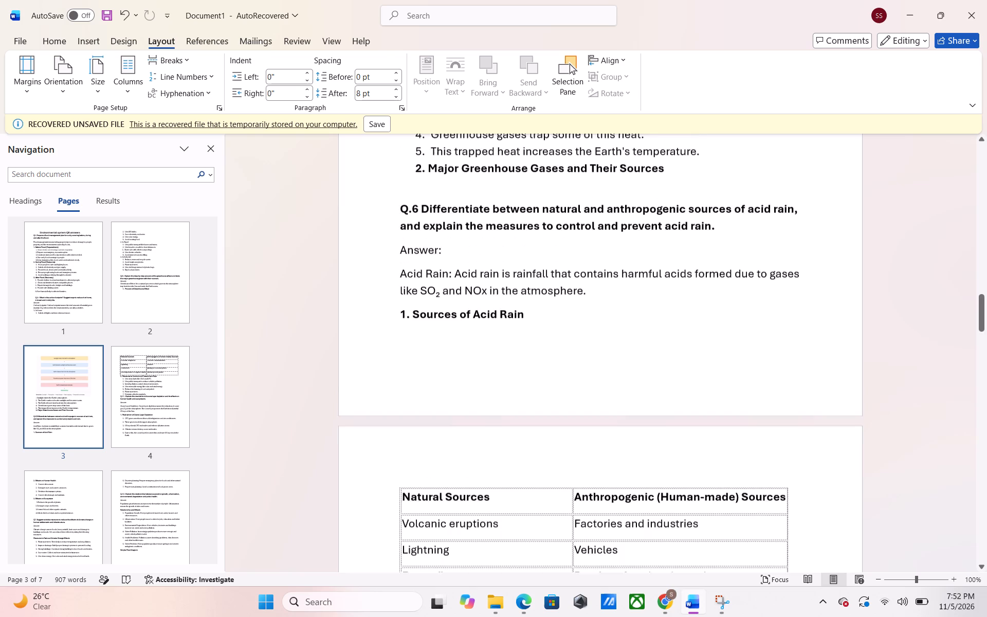
scroll(555, 341, up, 3)
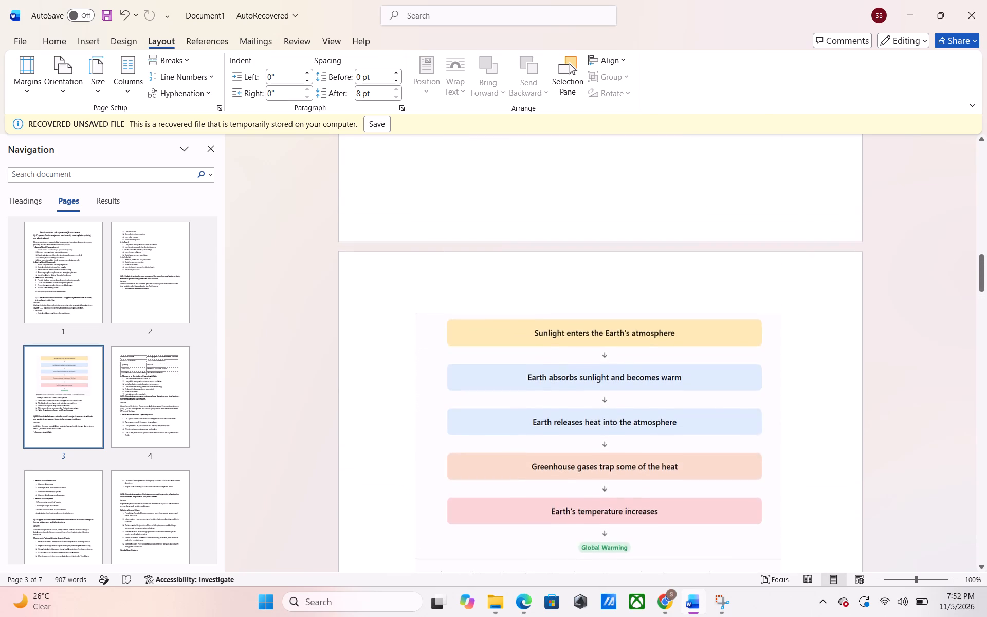
scroll(555, 341, up, 1)
scroll(555, 341, down, 1)
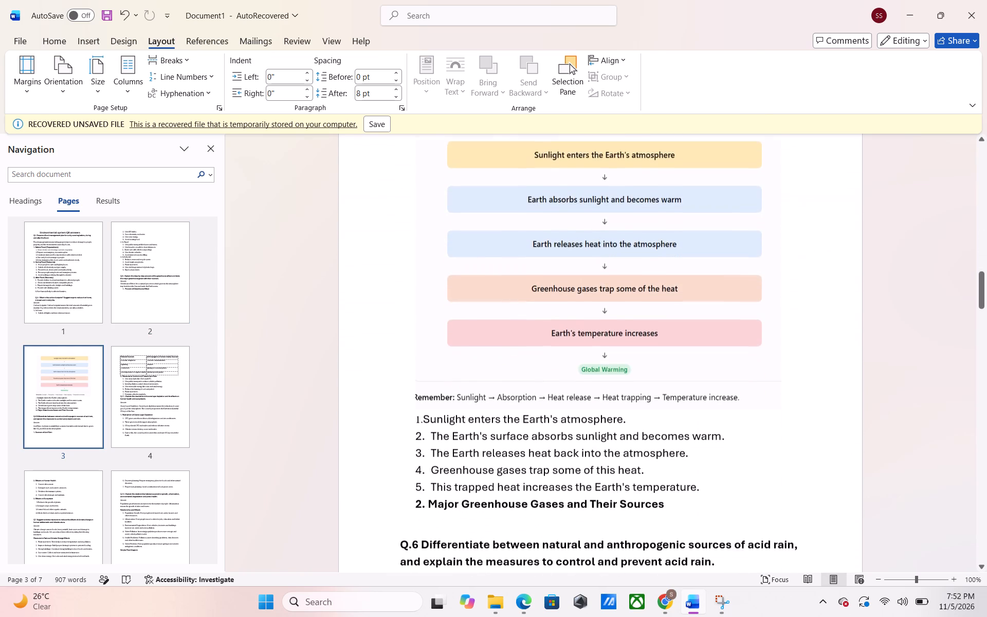
scroll(555, 341, down, 1)
click(556, 280)
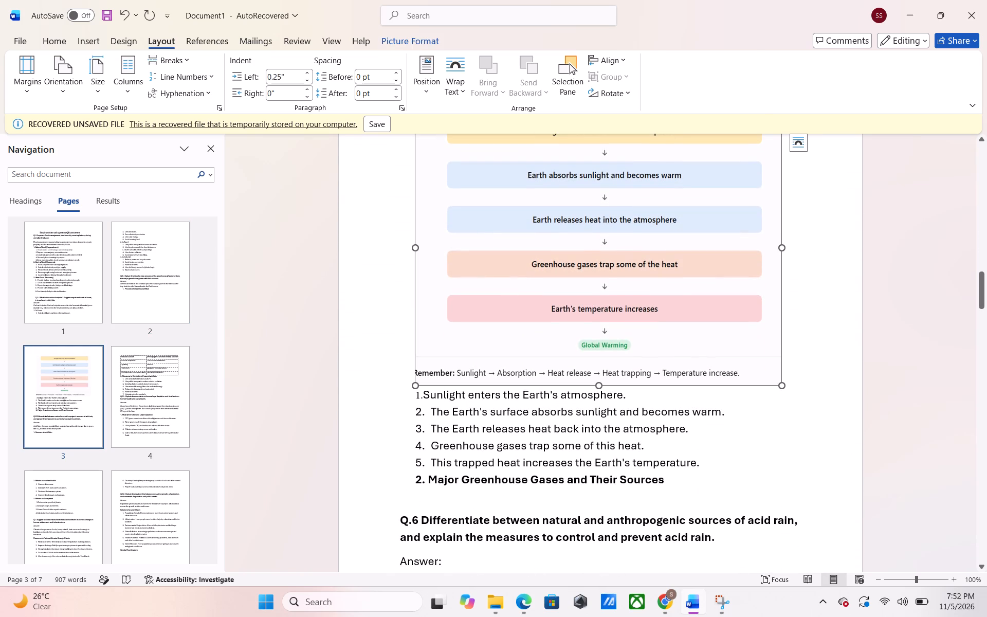
drag(596, 384, 596, 355)
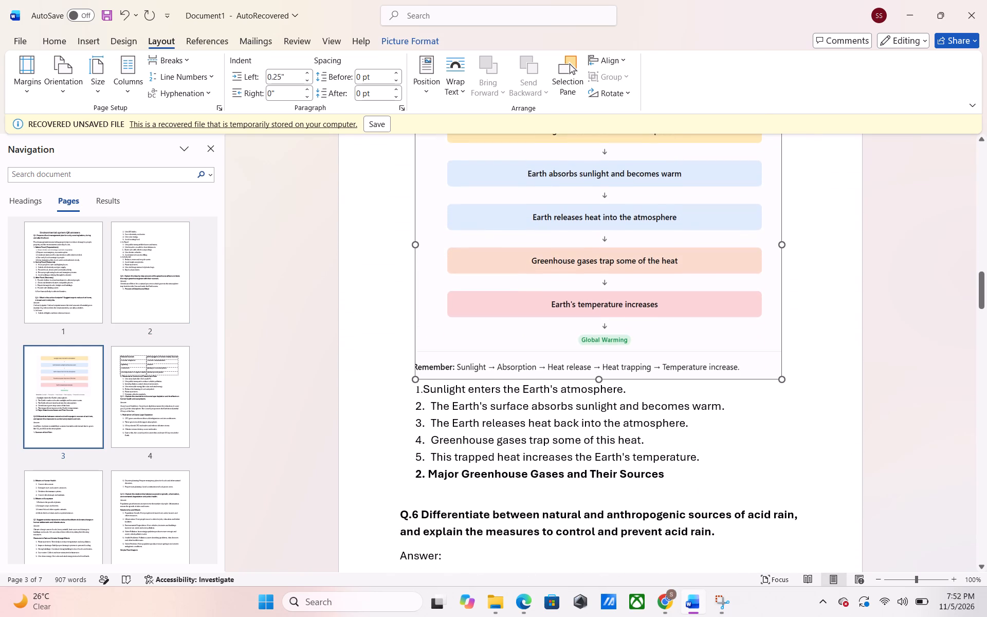
Compress the height of the greenhouse effect flowchart picture so it fits on page 2 below "Process of Greenhouse Effect".
drag(596, 355, 577, 224)
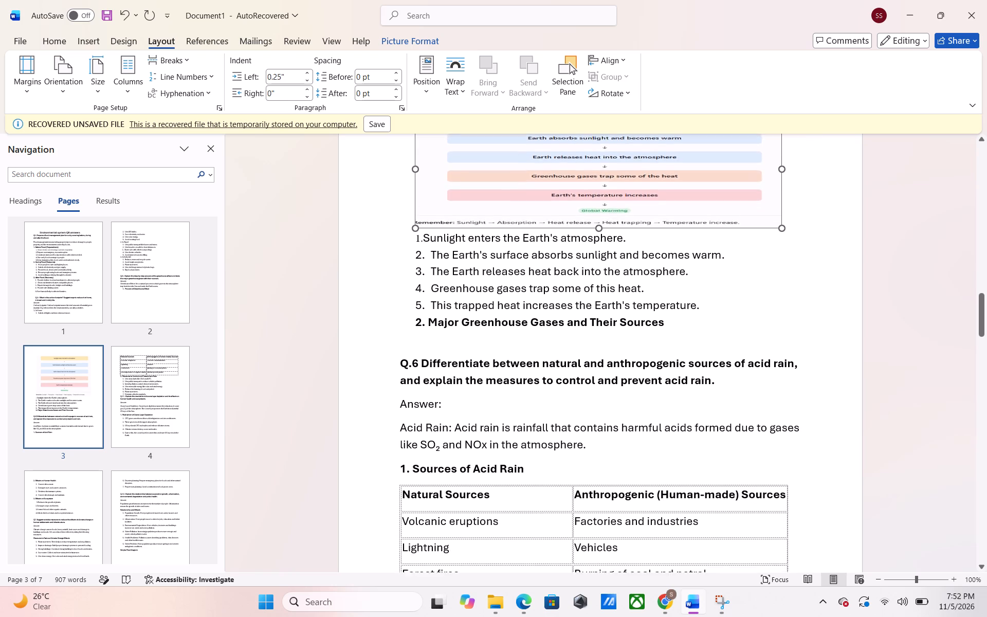
drag(577, 224, 575, 210)
scroll(575, 210, up, 1)
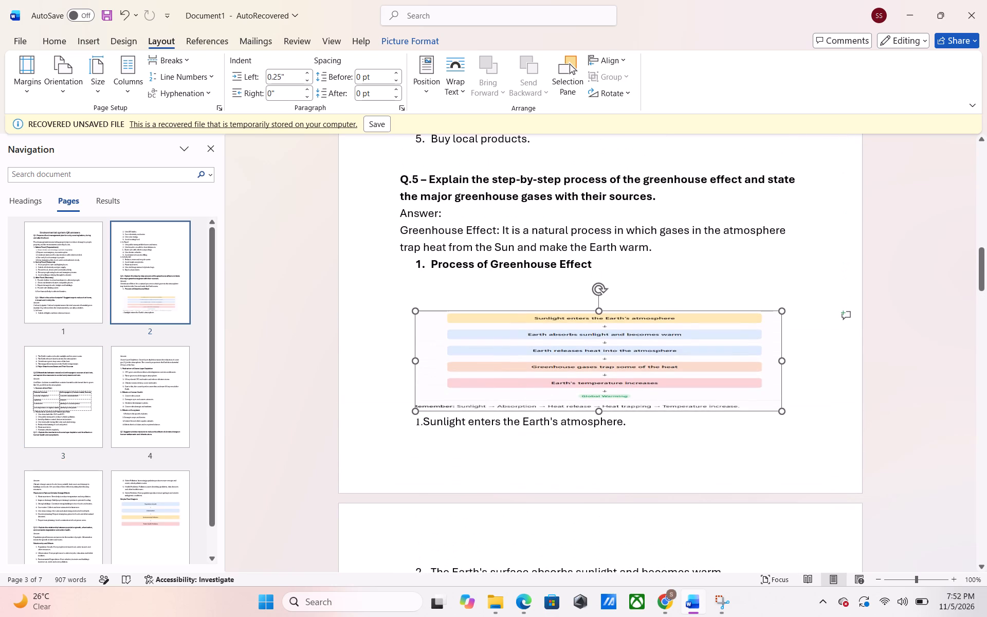
scroll(575, 210, up, 1)
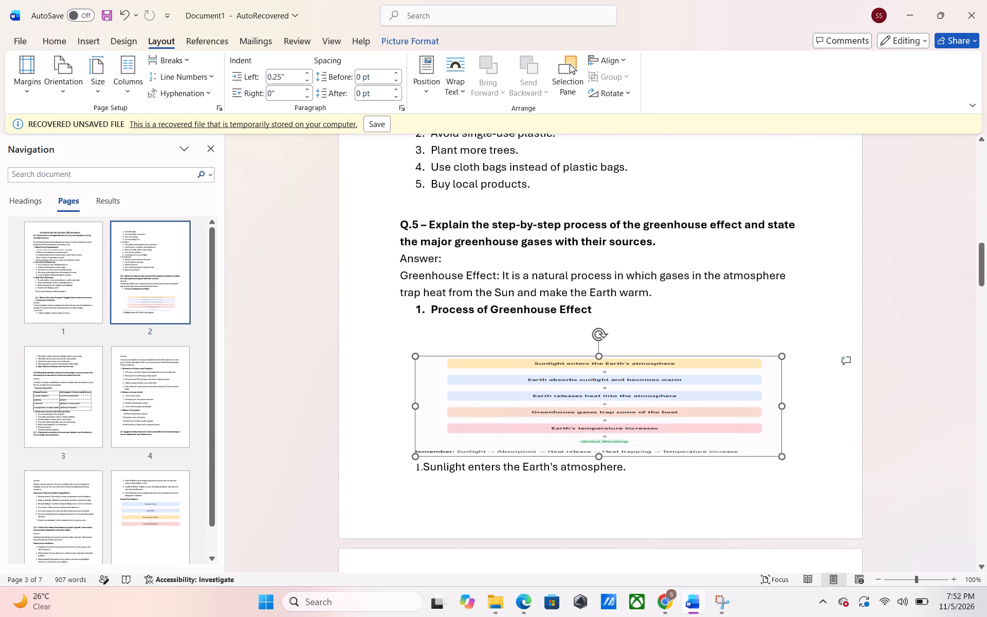
Increase the flowchart picture's height again from its bottom and top edges, placing it at the start of page 3.
drag(599, 458, 599, 475)
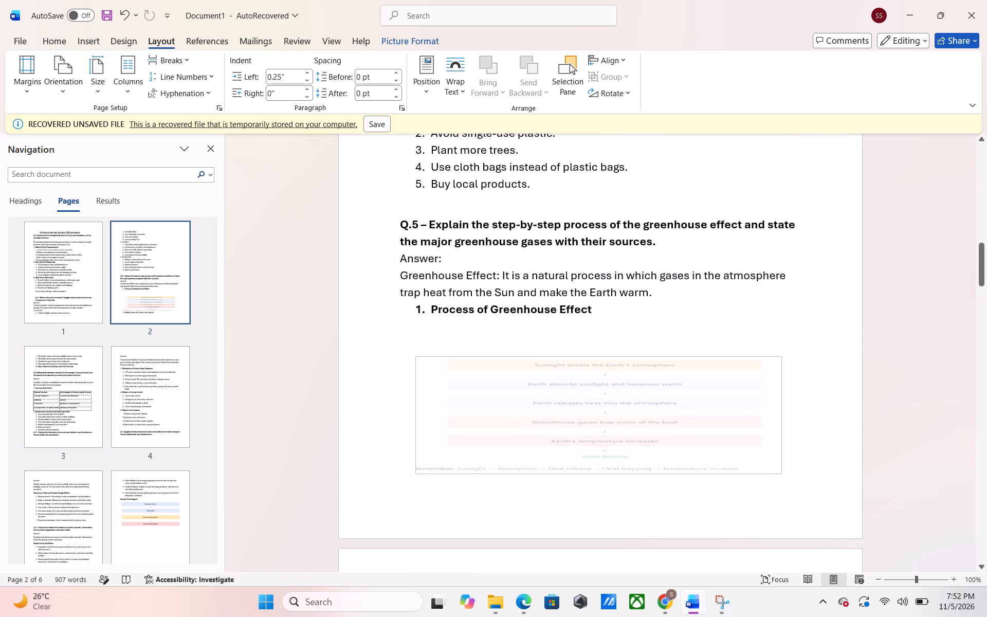
drag(599, 475, 605, 504)
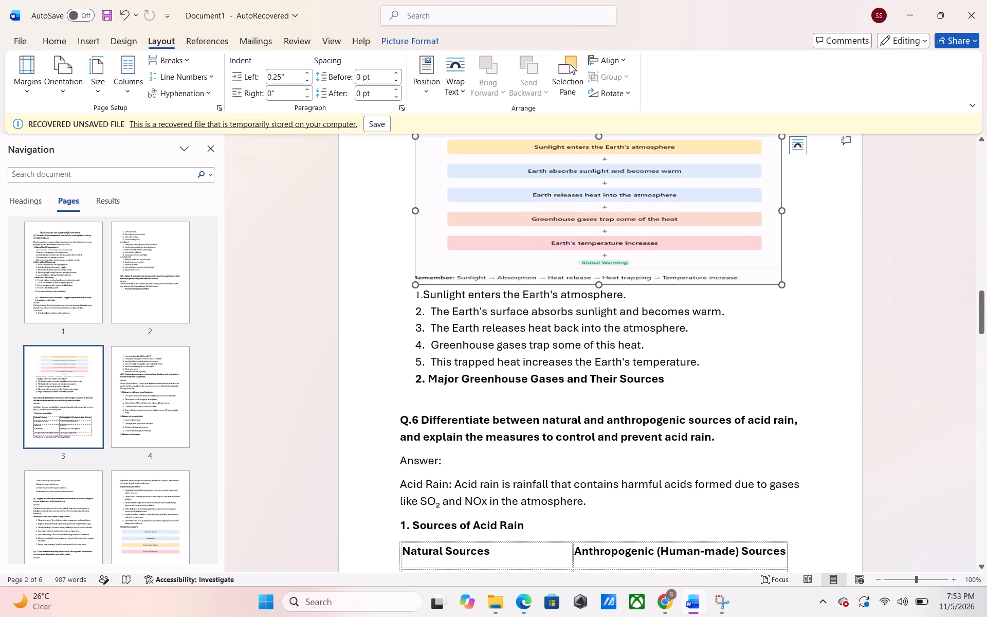
scroll(590, 389, up, 2)
scroll(590, 389, down, 1)
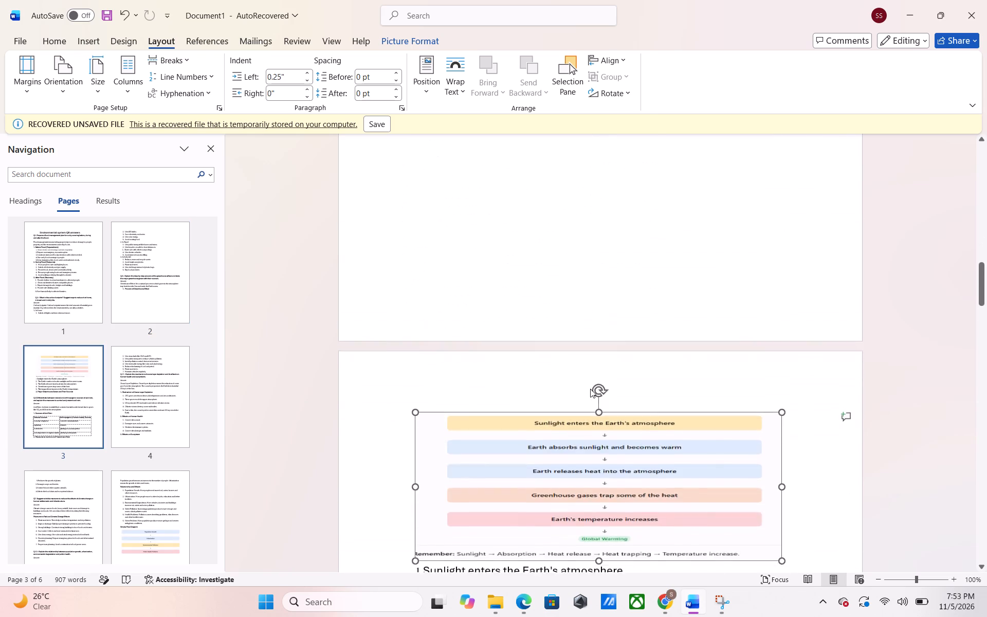
scroll(590, 389, down, 1)
drag(598, 350, 598, 323)
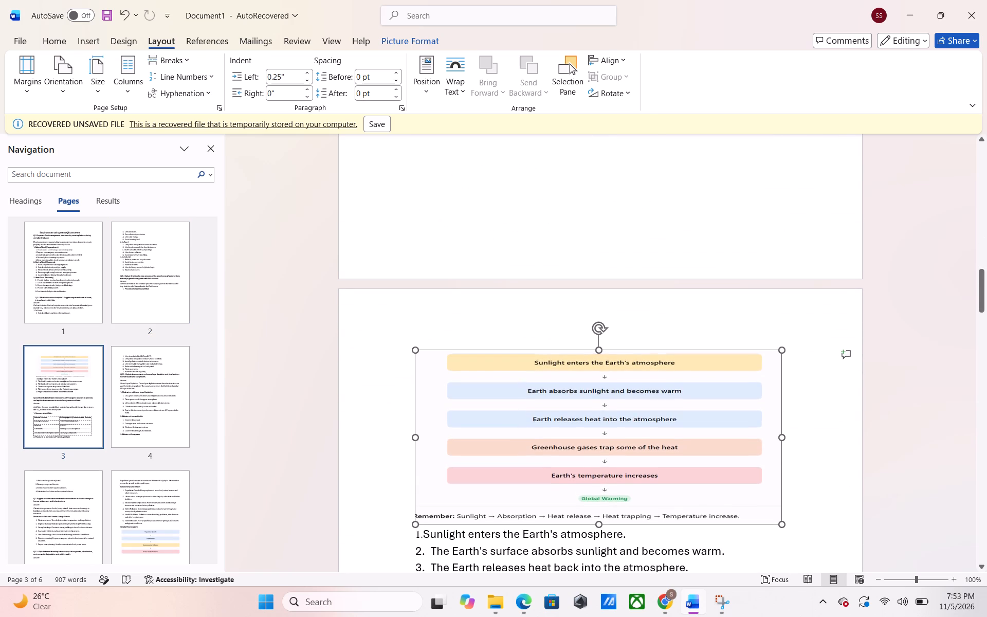
drag(598, 323, 598, 321)
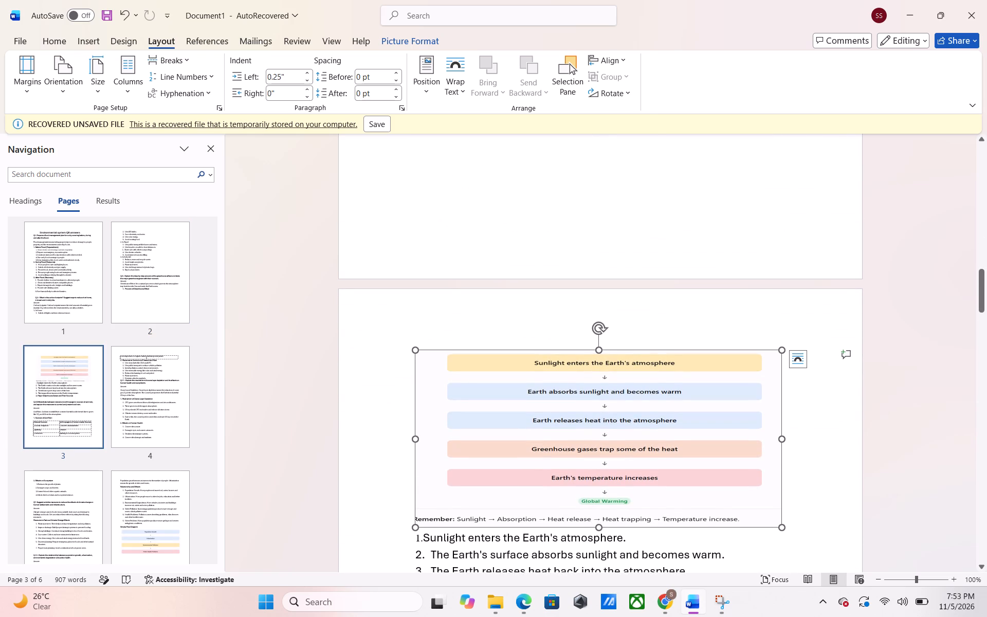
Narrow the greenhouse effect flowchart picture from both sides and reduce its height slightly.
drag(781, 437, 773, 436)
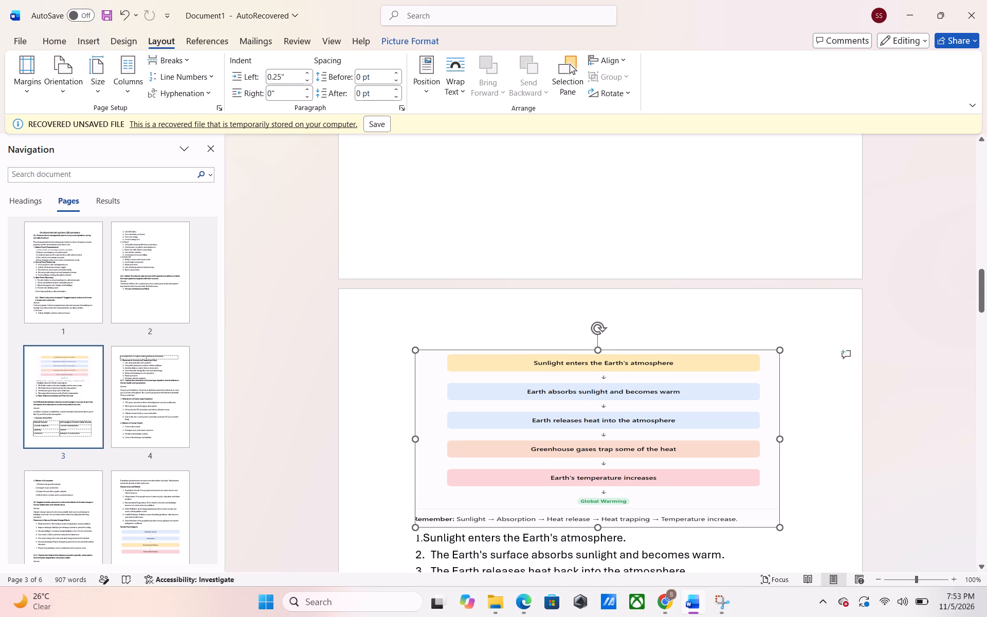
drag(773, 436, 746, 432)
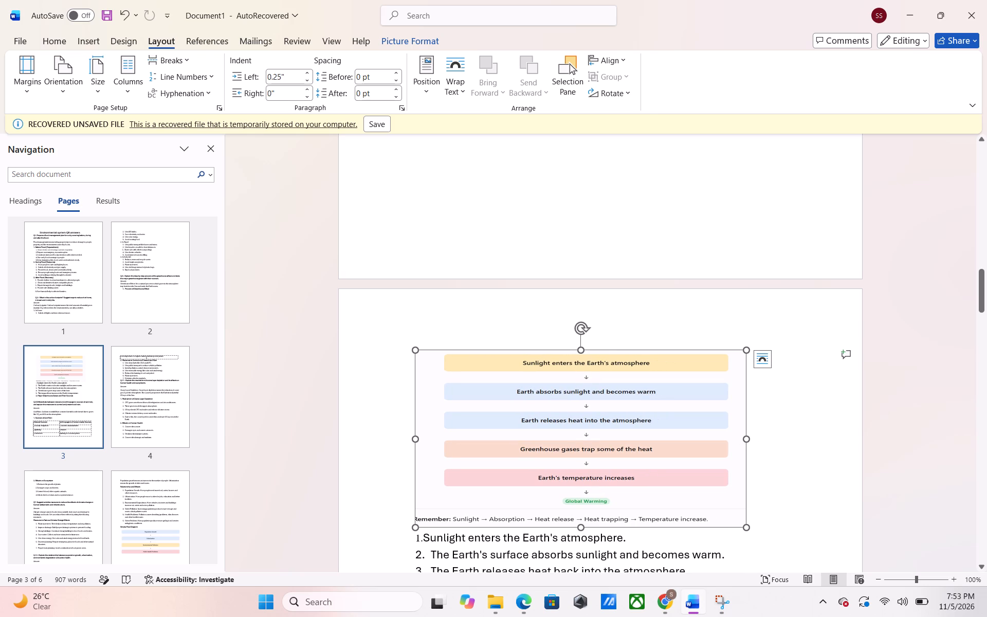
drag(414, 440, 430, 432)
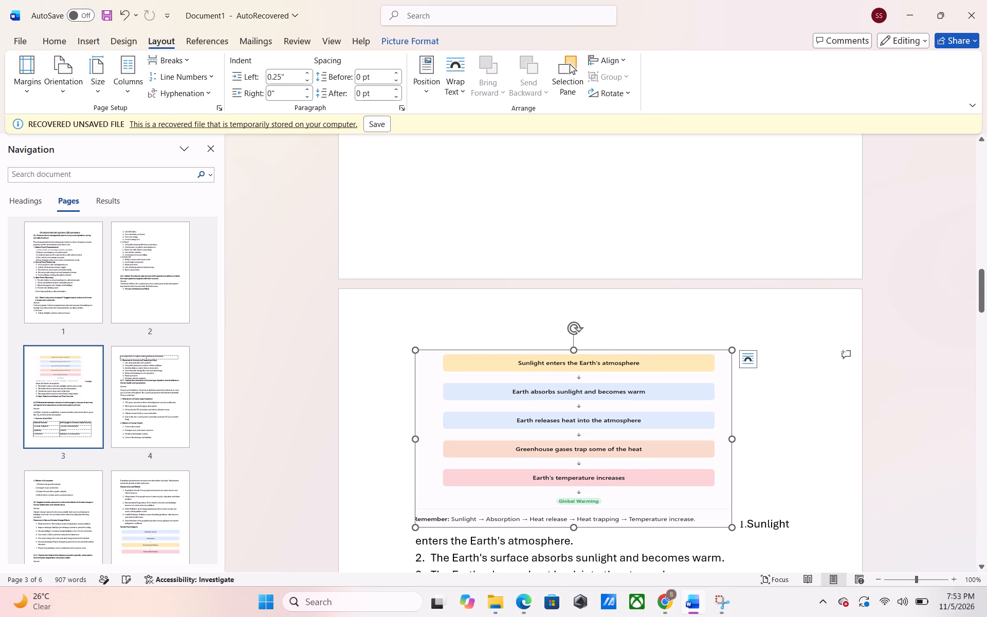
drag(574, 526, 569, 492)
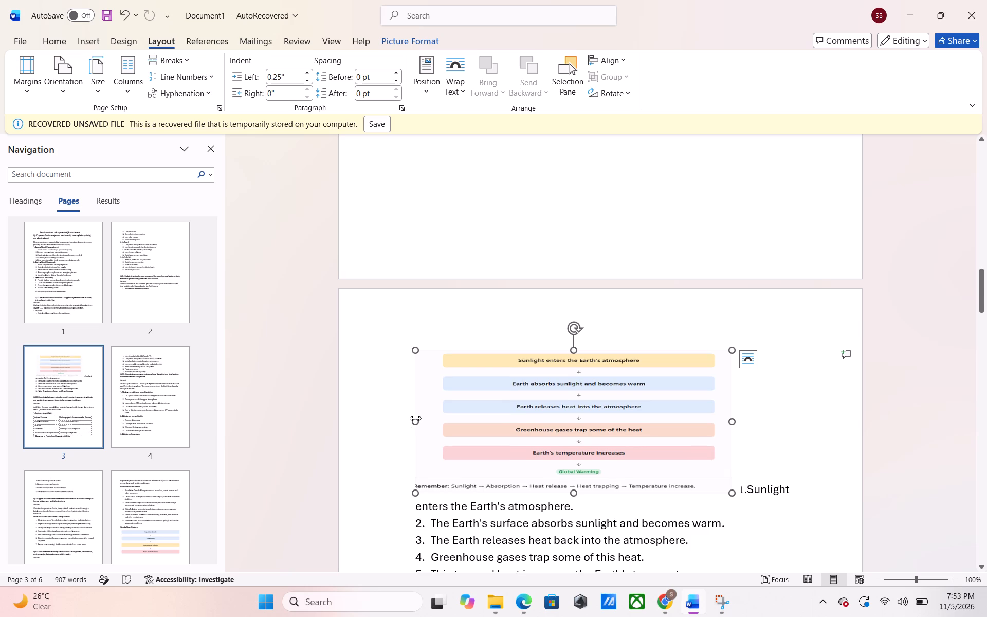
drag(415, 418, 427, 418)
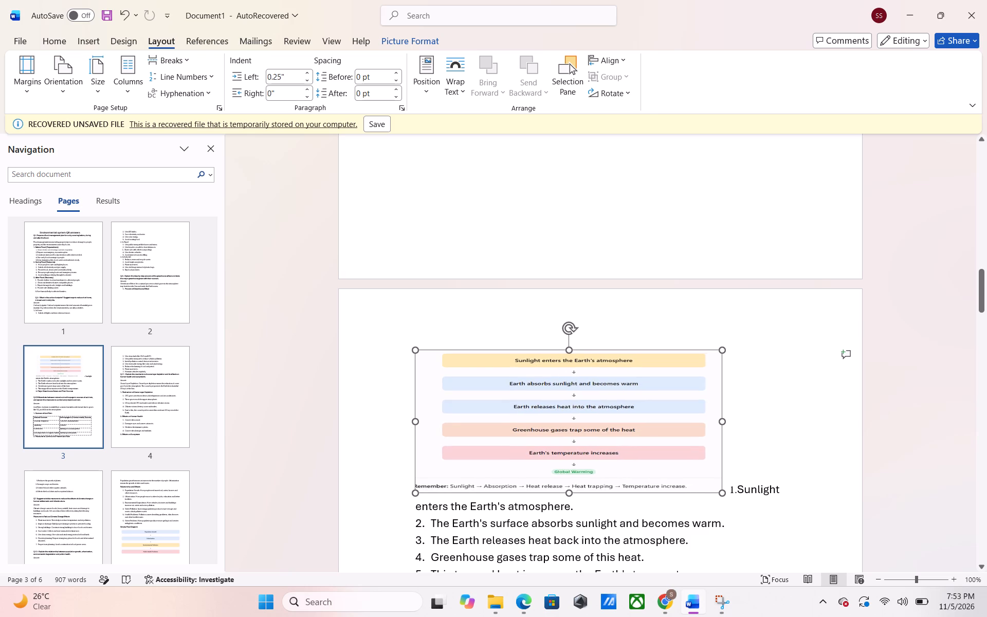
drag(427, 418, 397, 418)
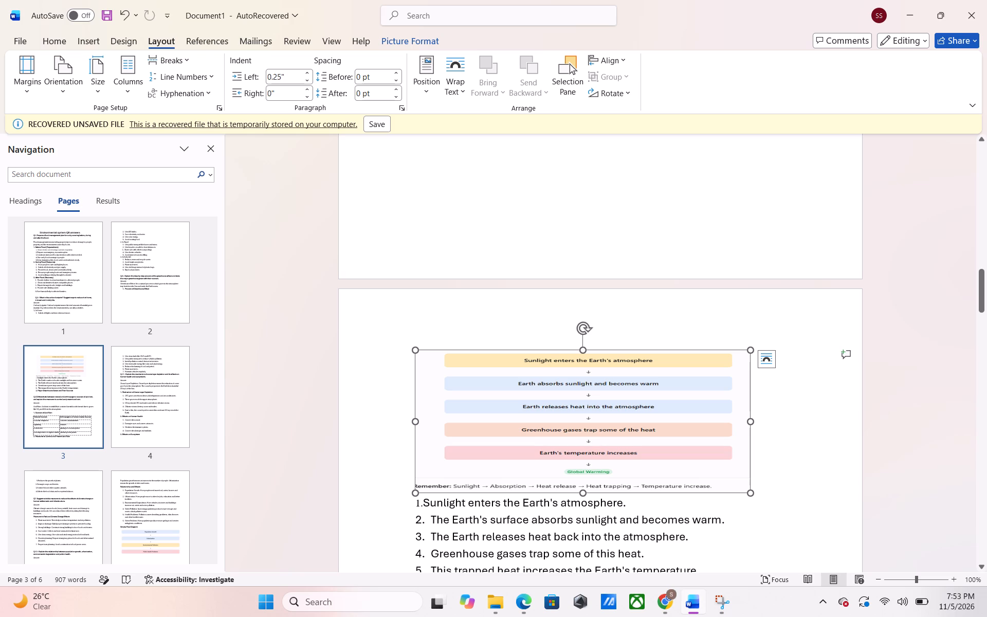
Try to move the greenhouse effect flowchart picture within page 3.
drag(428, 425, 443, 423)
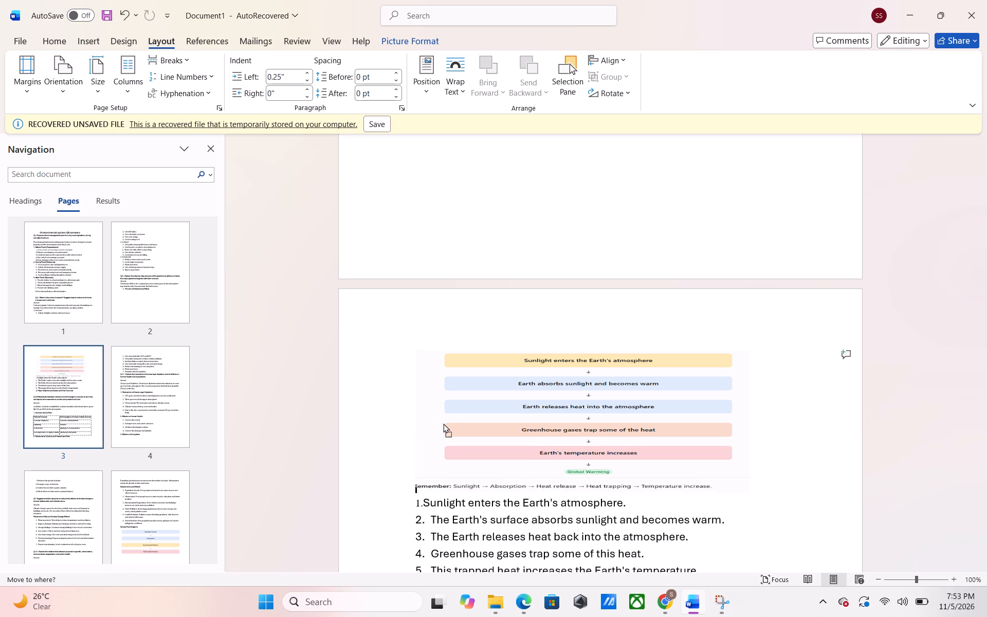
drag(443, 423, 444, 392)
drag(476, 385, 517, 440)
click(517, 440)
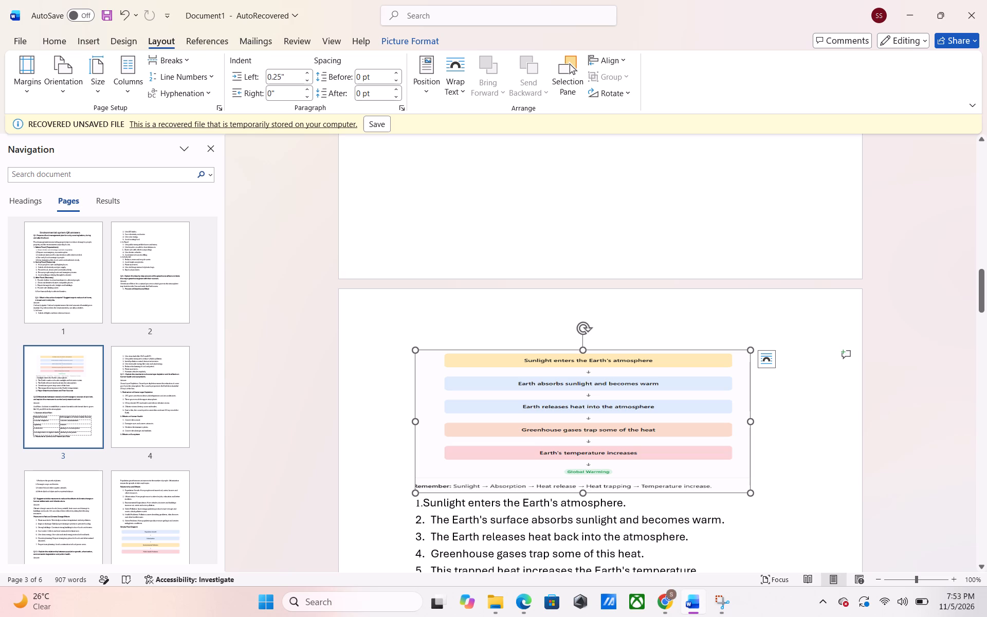
Make the flowchart picture slightly taller and widen it back to nearly the full width of the text, then deselect it.
drag(582, 493, 589, 511)
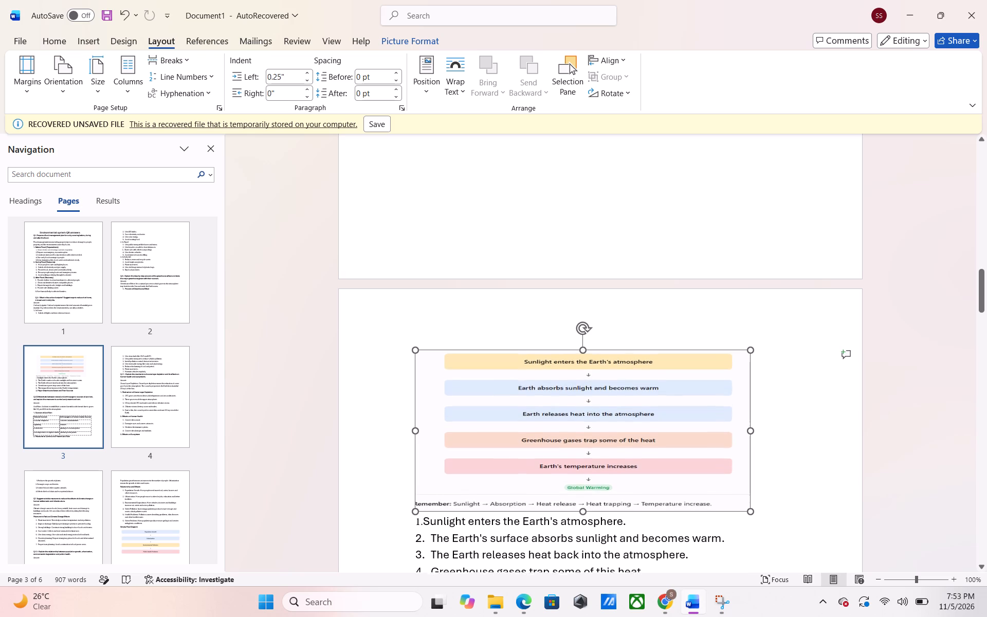
drag(589, 511, 597, 534)
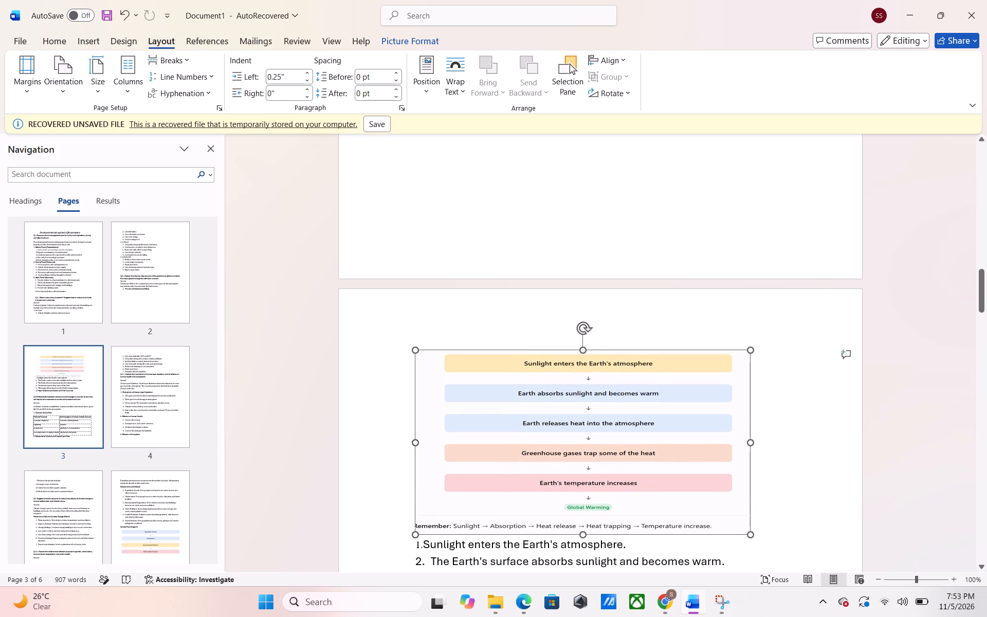
drag(749, 443, 762, 439)
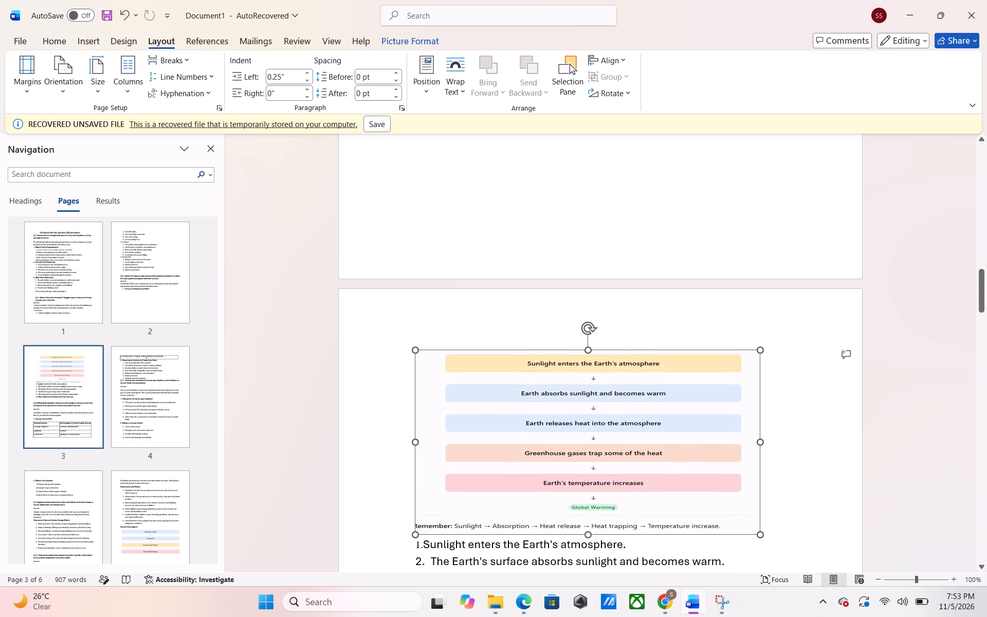
drag(762, 439, 780, 435)
click(765, 313)
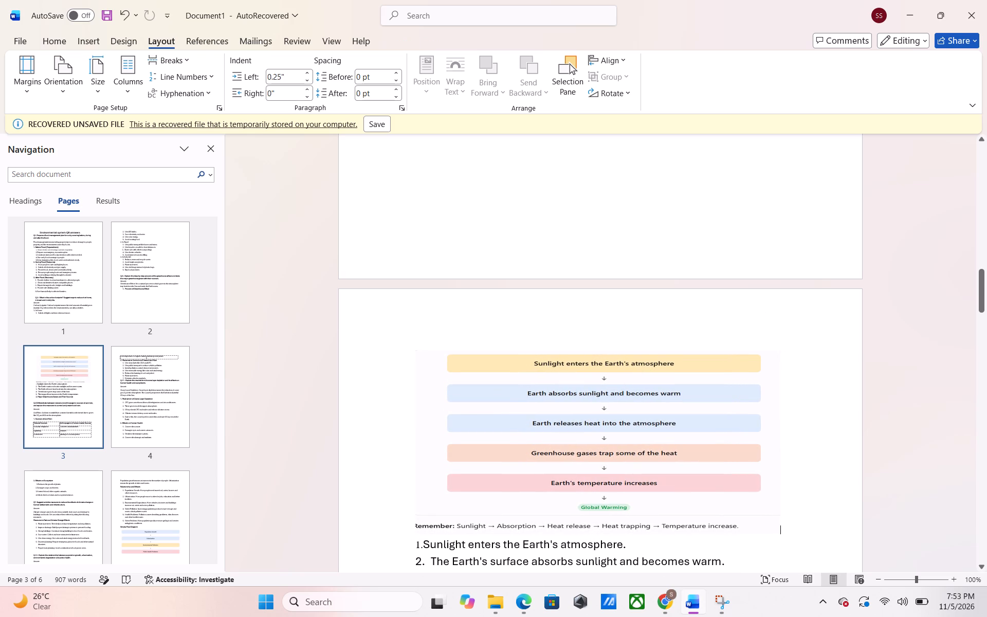
scroll(683, 364, down, 3)
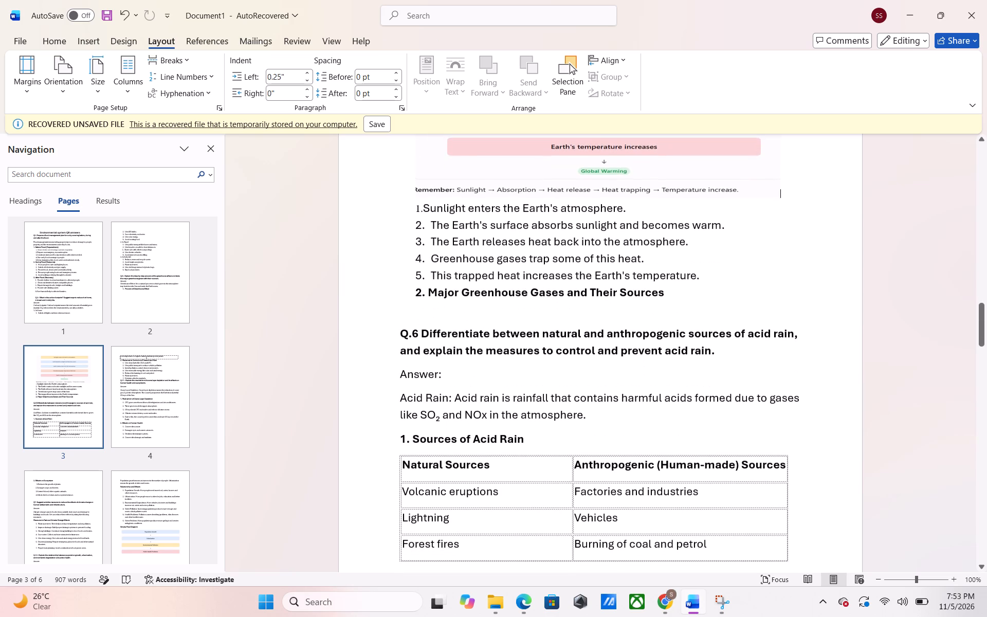
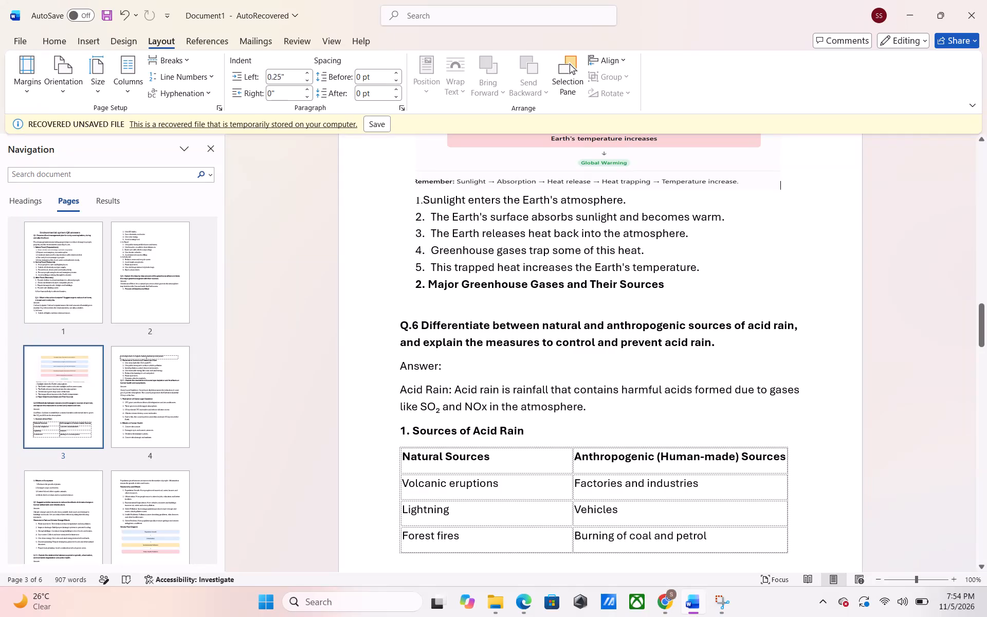
Add blank lines below the "2. Major Greenhouse Gases and Their Sources" heading until Q.6 starts on page 4.
click(553, 299)
key(Return)
key(Return)
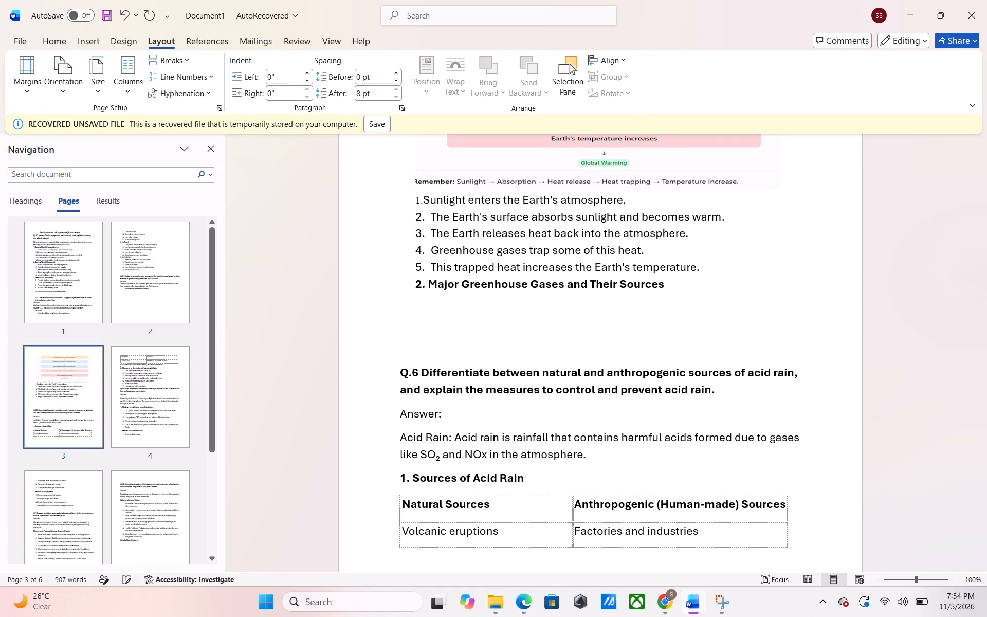
key(Return)
key(Return)
key(Return)
key(Return)
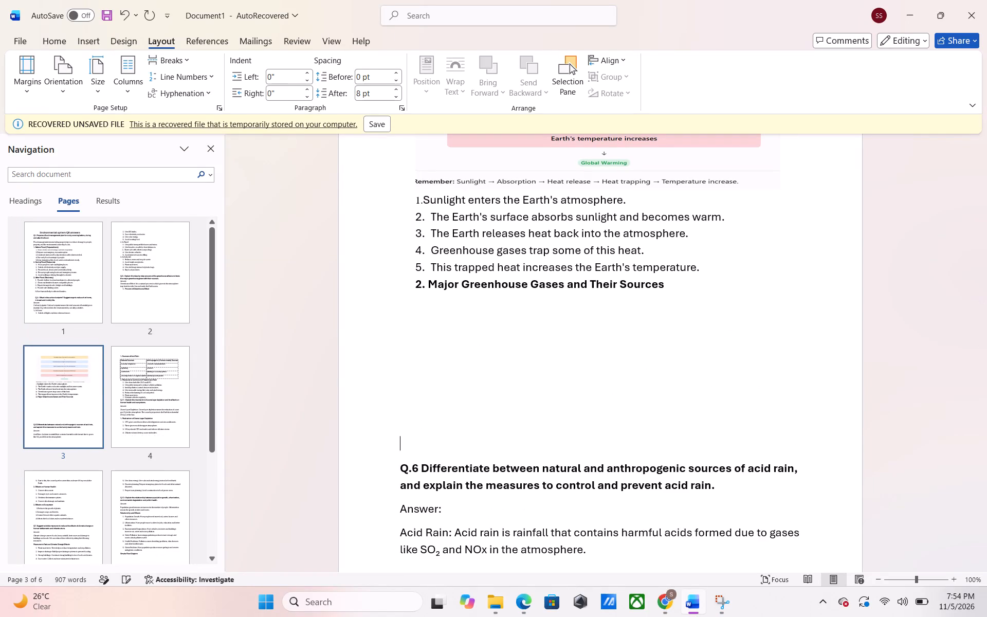
key(Return)
key(Return)
key(Return)
scroll(553, 299, down, 1)
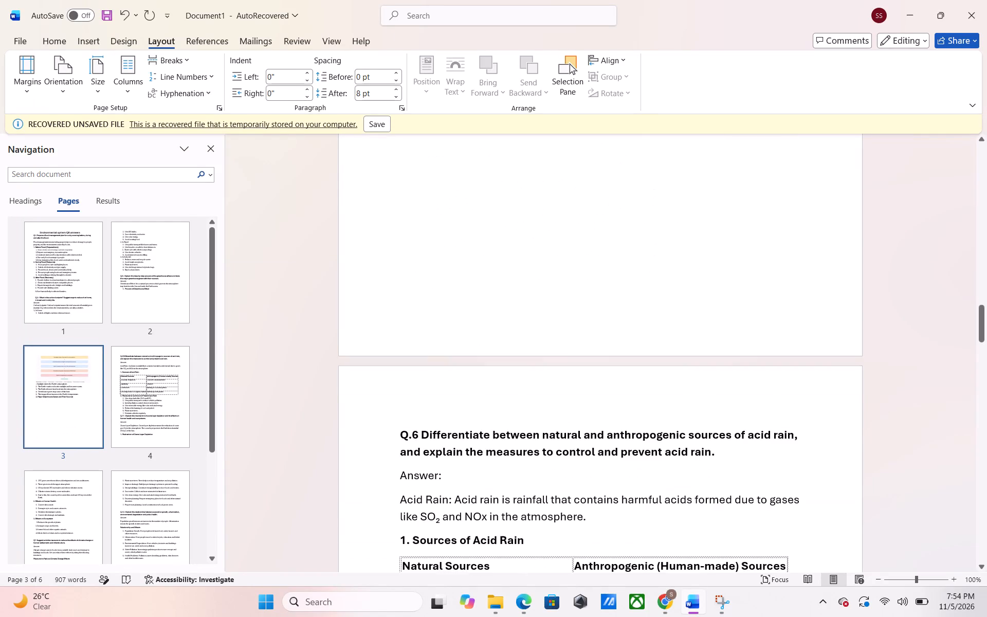
scroll(553, 299, down, 1)
scroll(553, 299, up, 1)
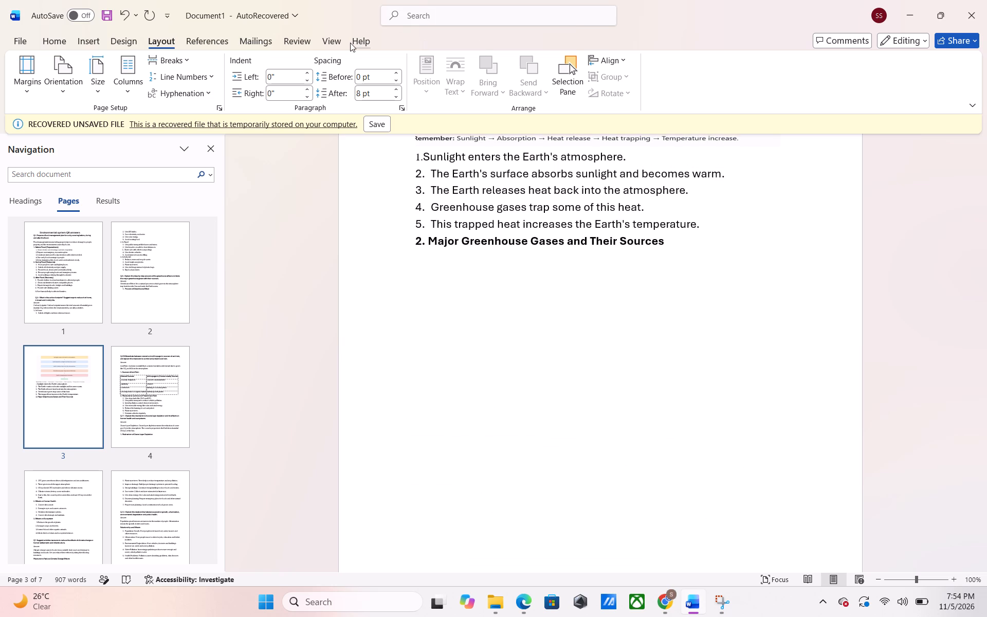
click(85, 40)
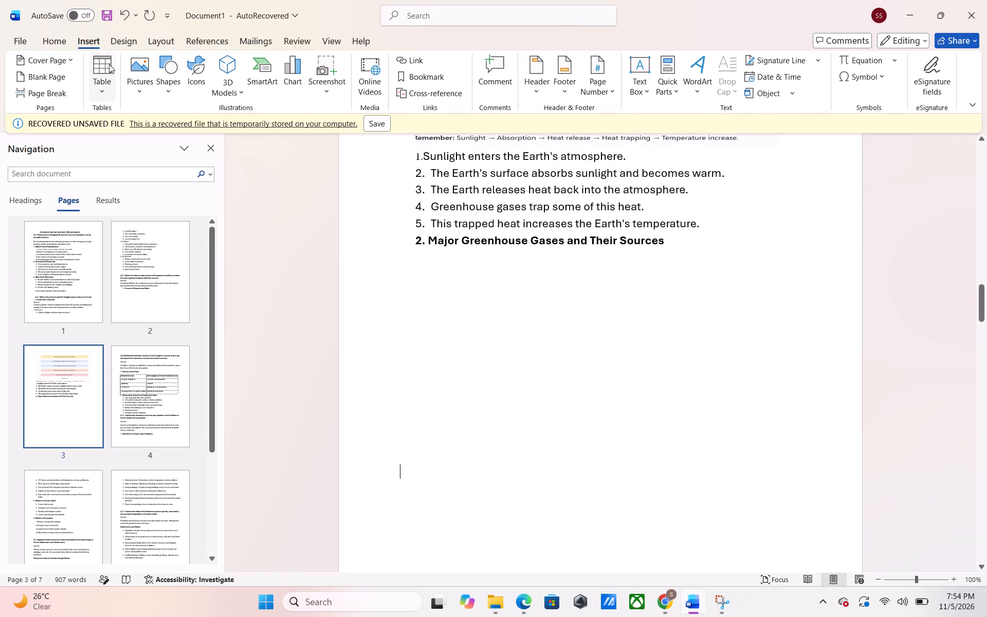
click(106, 64)
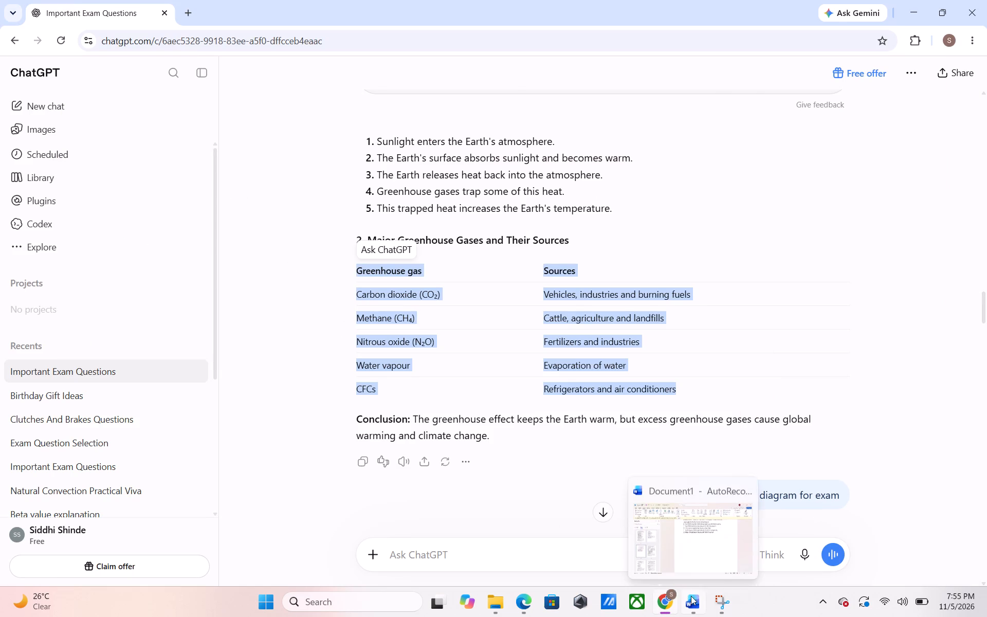
click(688, 564)
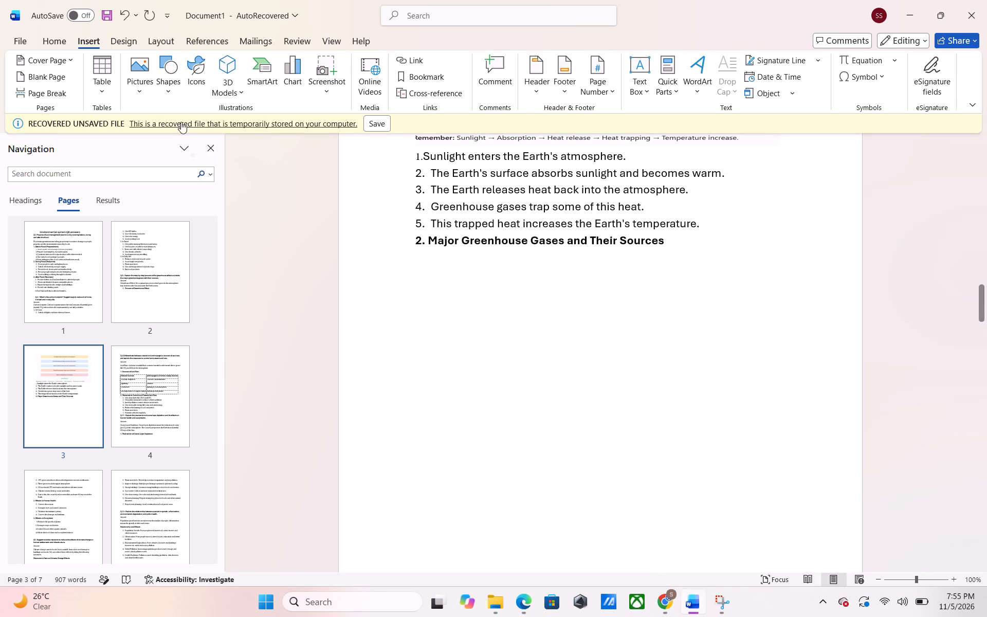
click(113, 81)
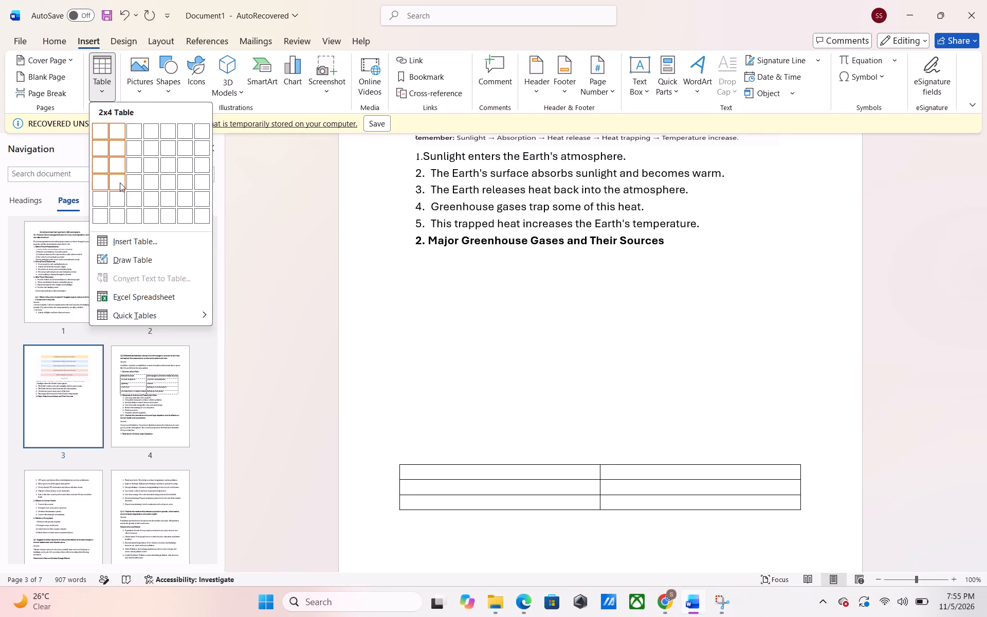
click(119, 222)
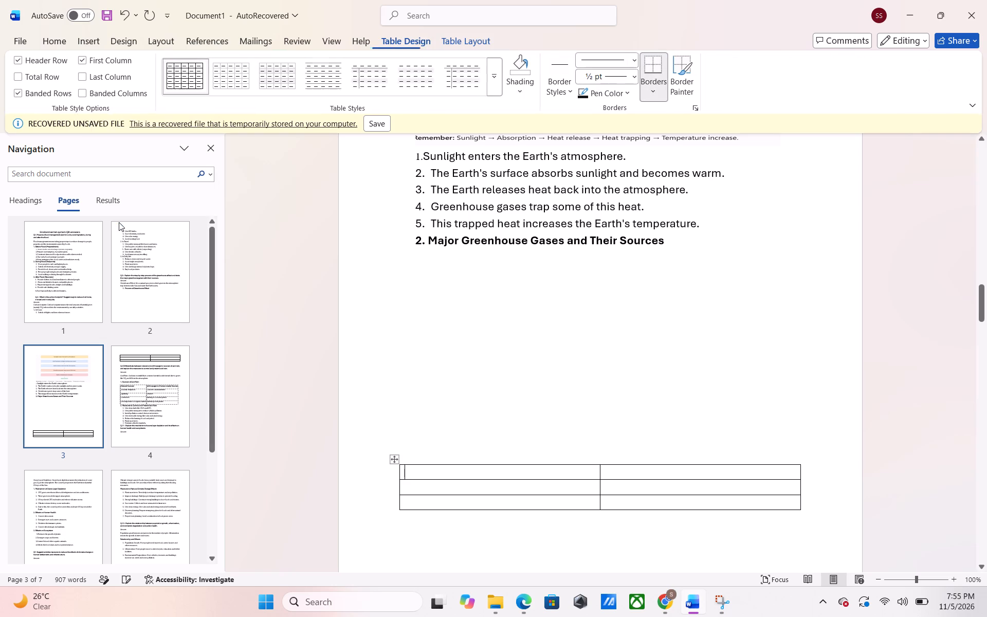
Move the empty table up on page 3 so it sits closely below the "2. Major Greenhouse Gases and Their Sources" heading.
scroll(386, 390, down, 1)
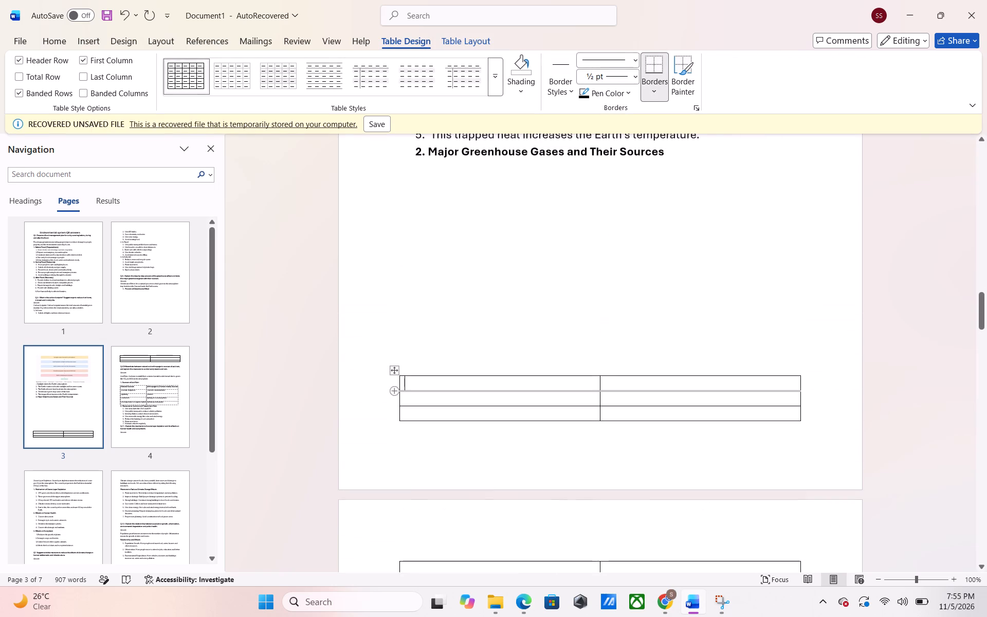
drag(393, 373, 392, 334)
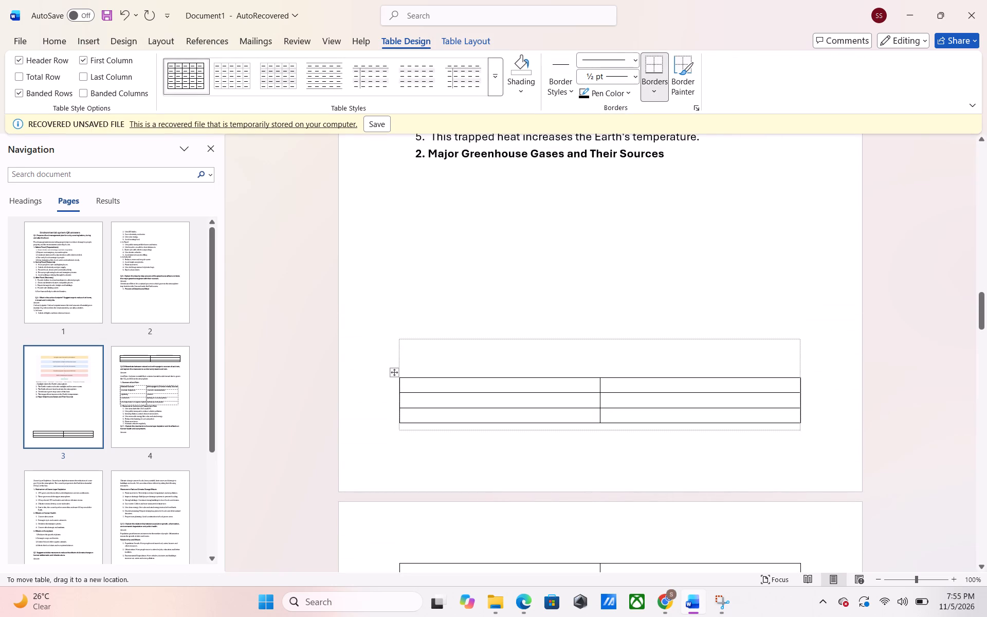
drag(392, 334, 383, 219)
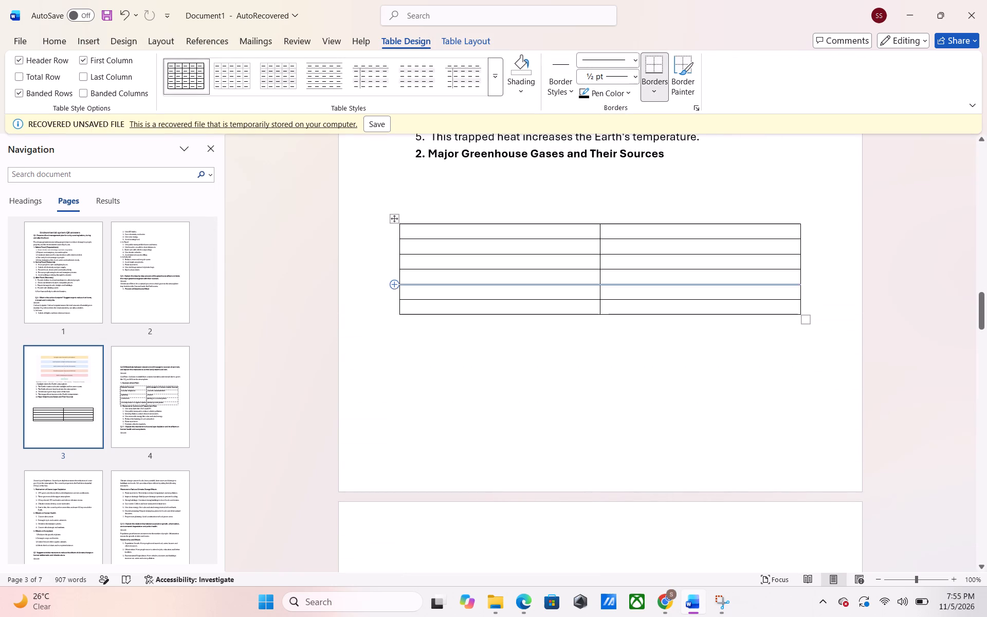
scroll(421, 281, up, 1)
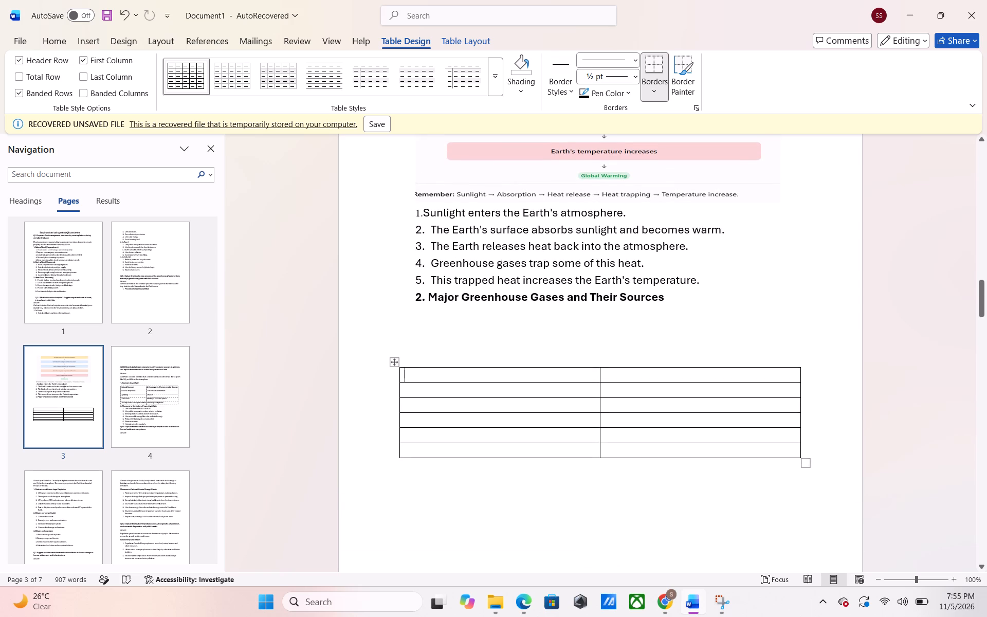
drag(395, 360, 395, 333)
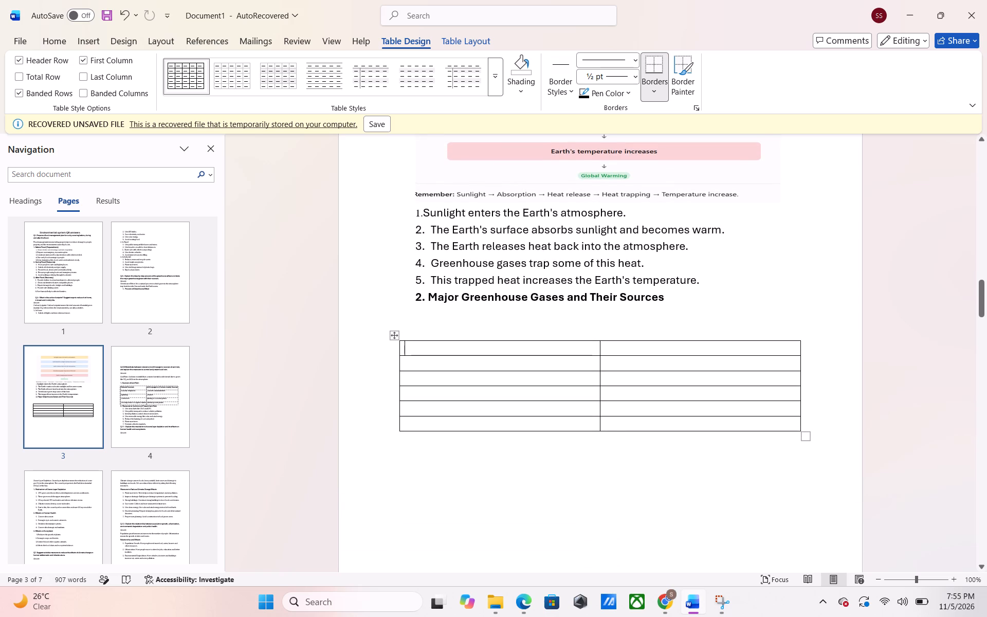
Increase the heights of all six table rows, giving the first four an even height and the last two more.
drag(600, 430, 613, 464)
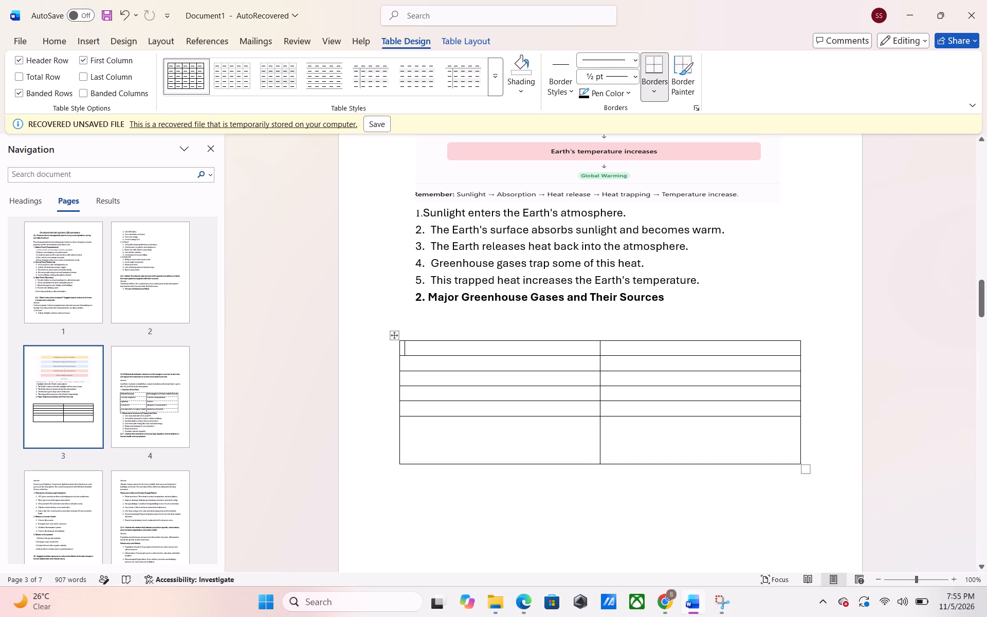
drag(595, 417, 596, 422)
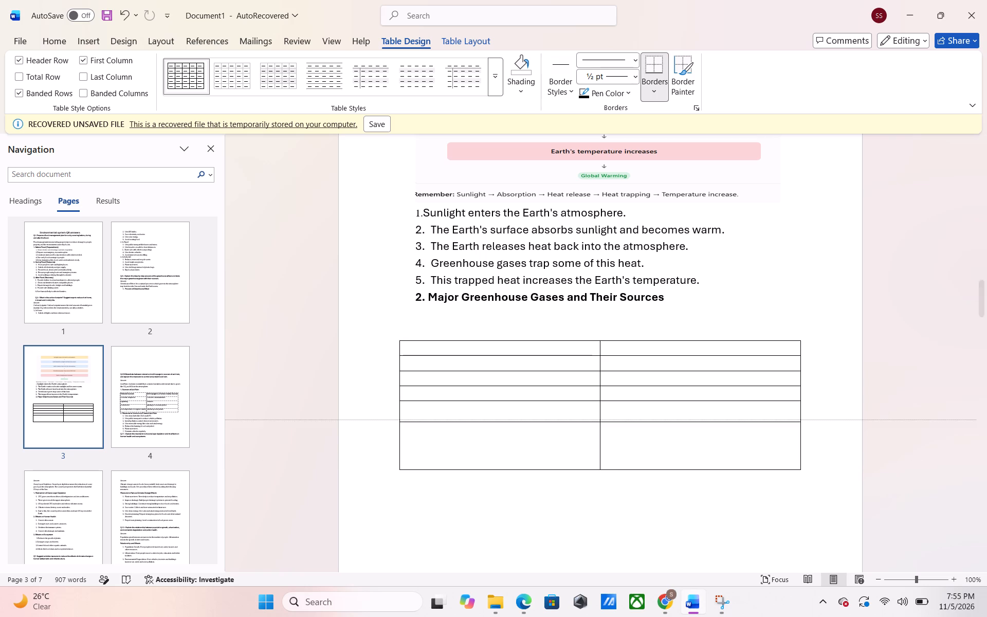
drag(596, 422, 599, 441)
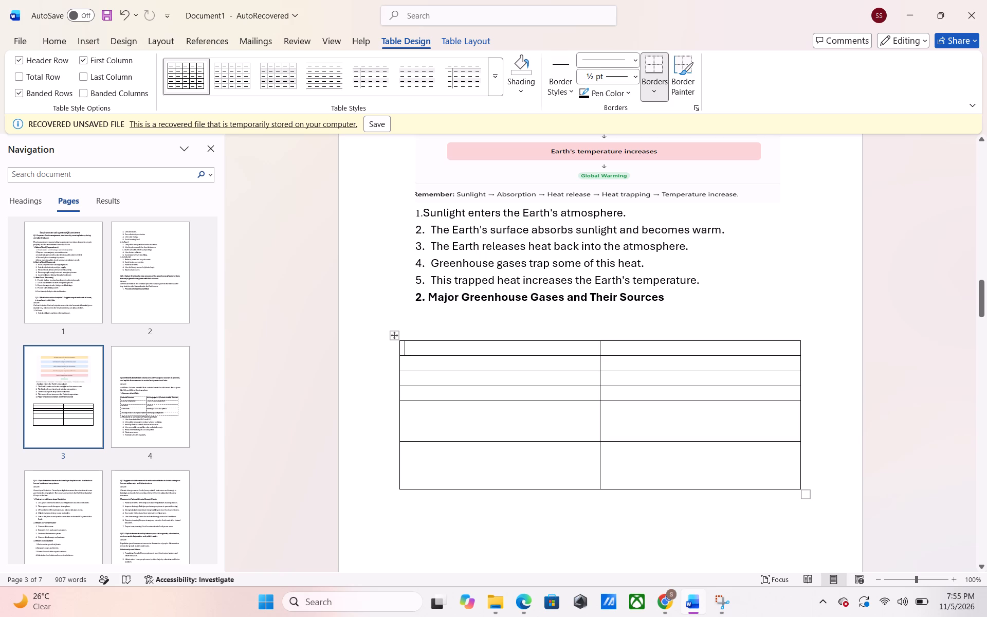
drag(583, 356, 584, 367)
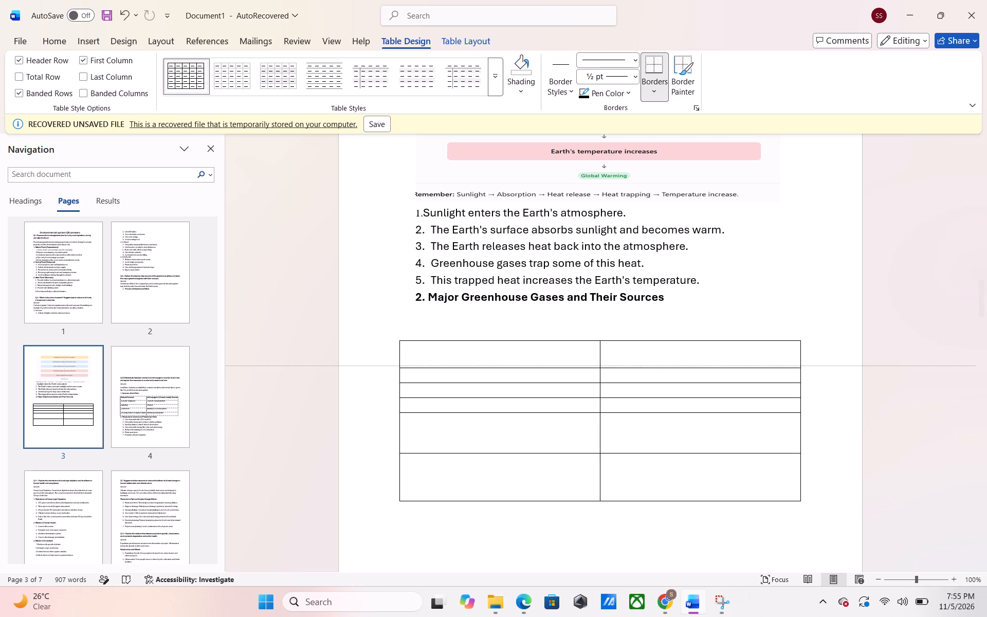
drag(584, 367, 583, 365)
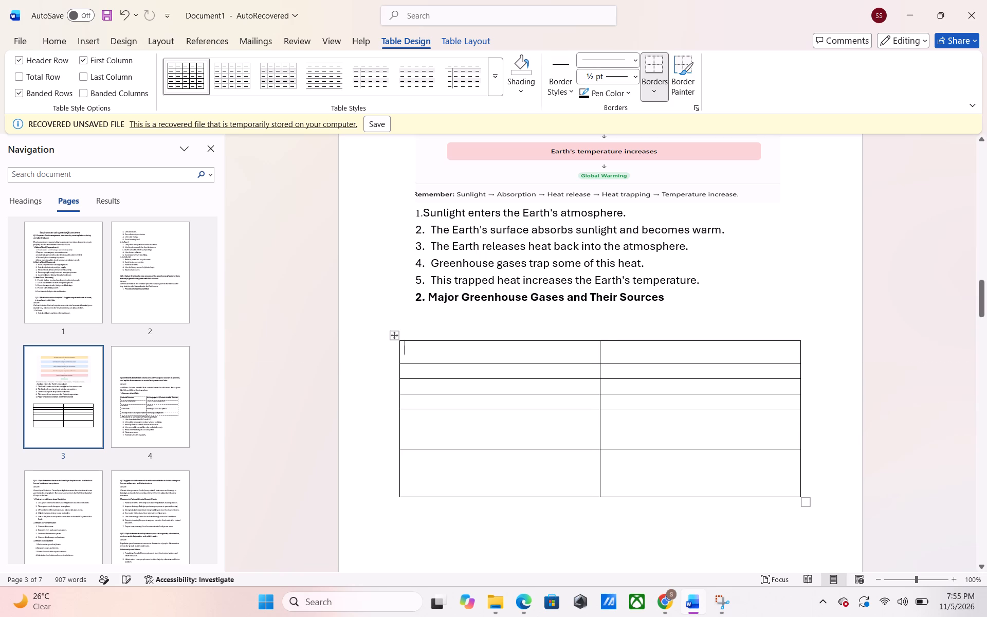
drag(586, 379, 586, 384)
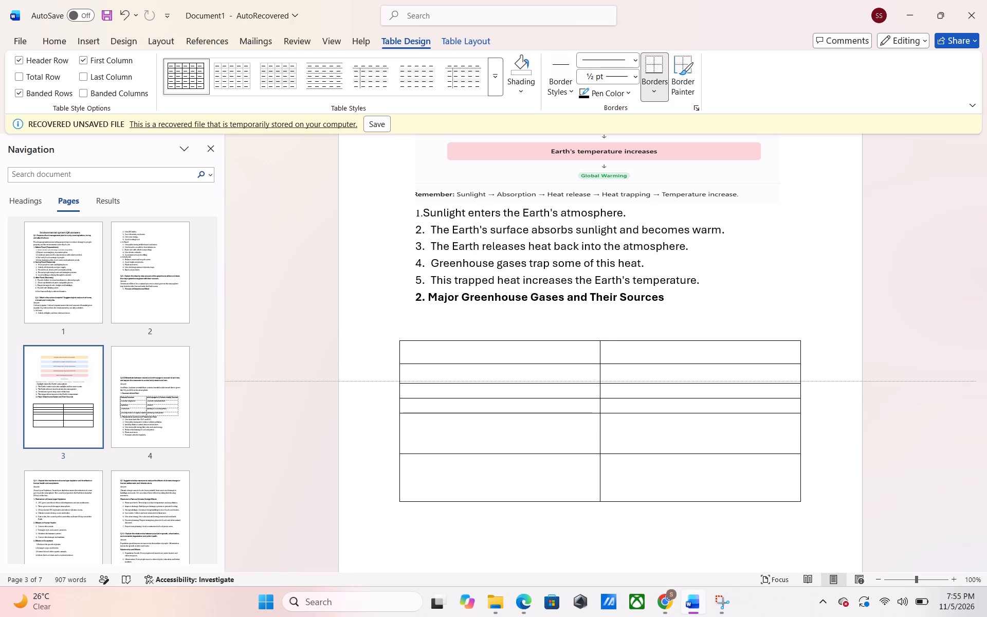
drag(586, 384, 587, 386)
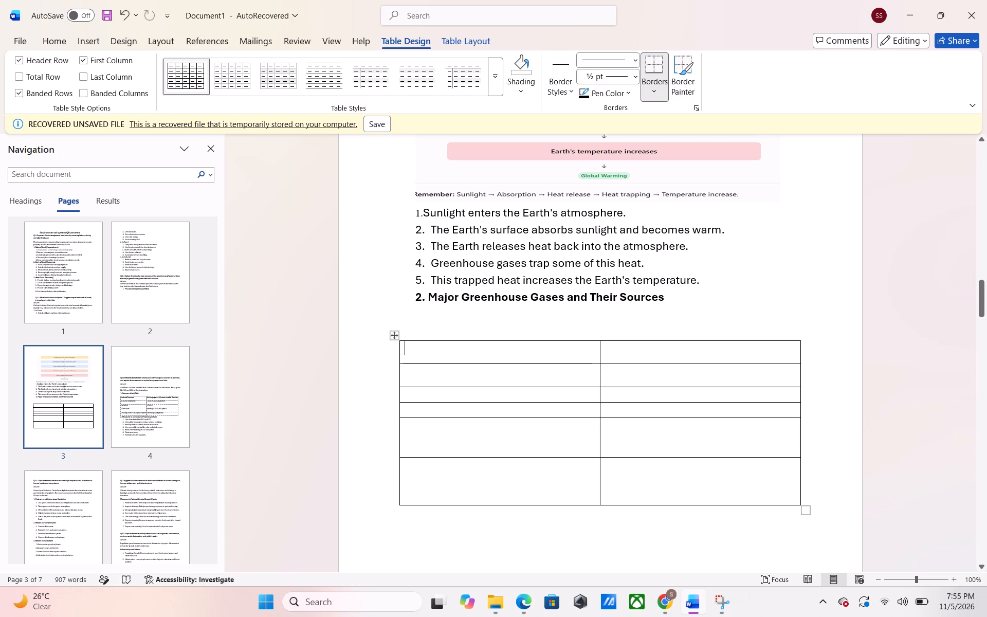
drag(577, 403, 578, 408)
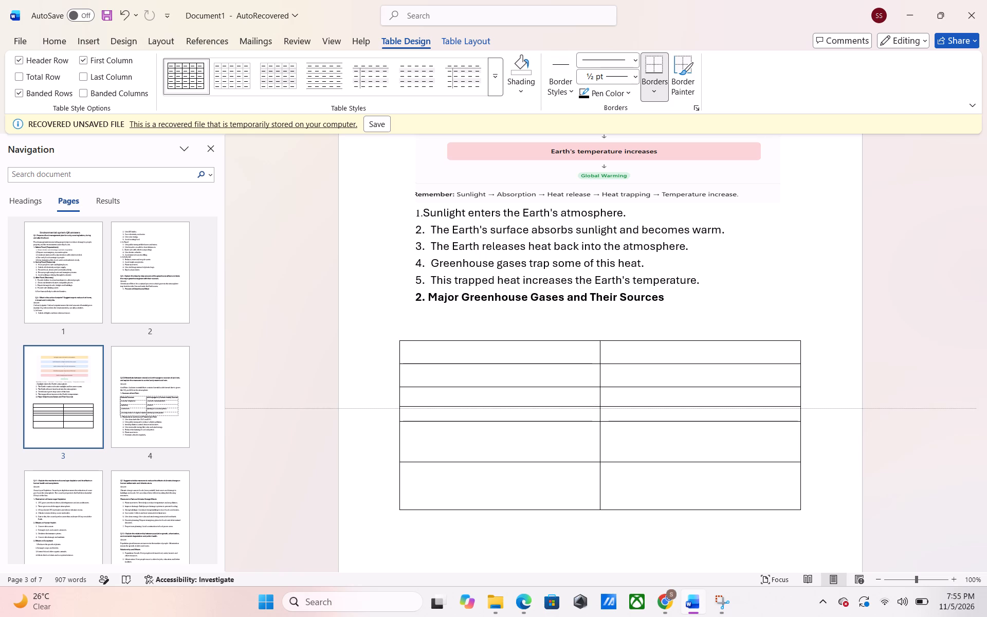
drag(578, 408, 579, 410)
drag(581, 425, 582, 430)
click(582, 430)
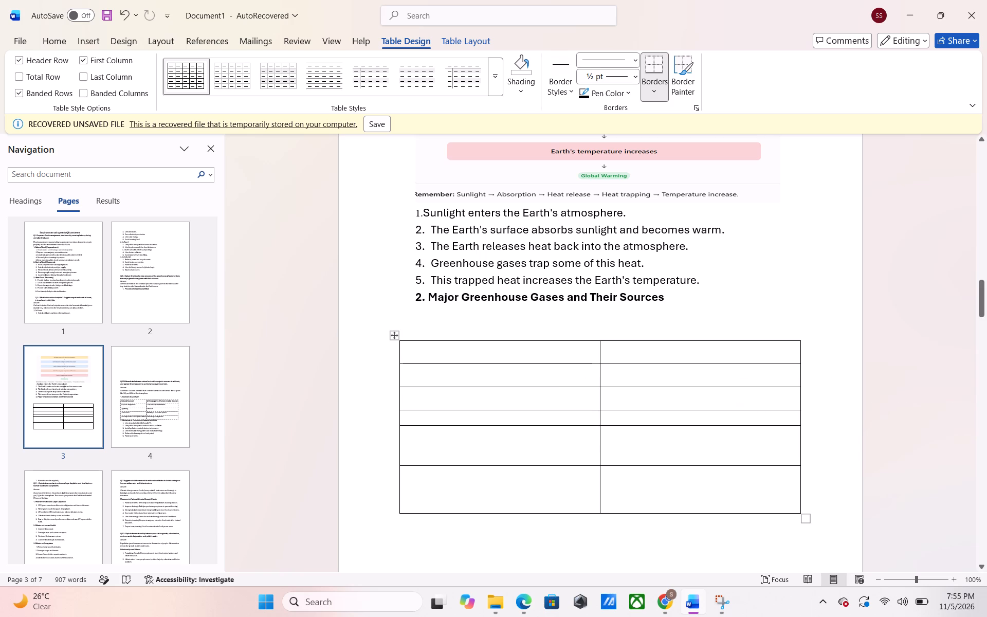
drag(578, 426, 579, 432)
Reduce the heights of the table's fifth and sixth rows to roughly match the four rows above.
click(582, 473)
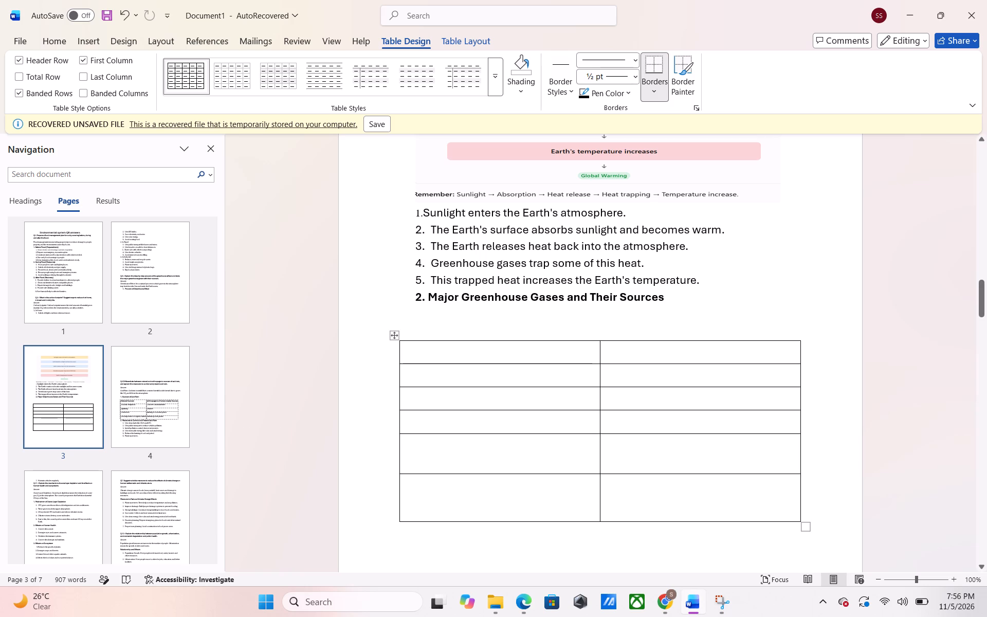
click(577, 476)
click(502, 474)
drag(504, 476, 505, 458)
click(365, 460)
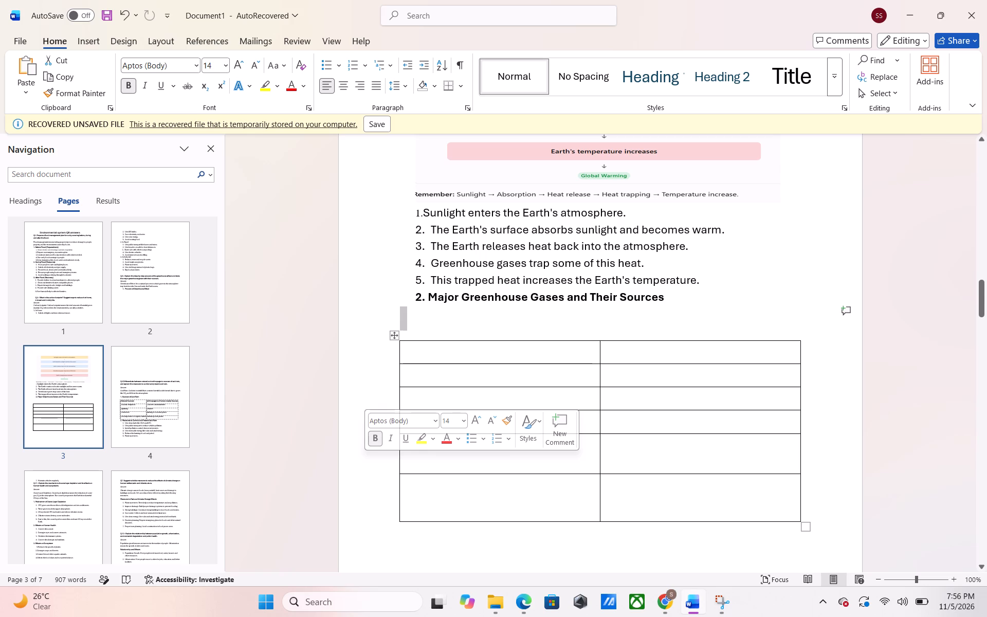
click(384, 462)
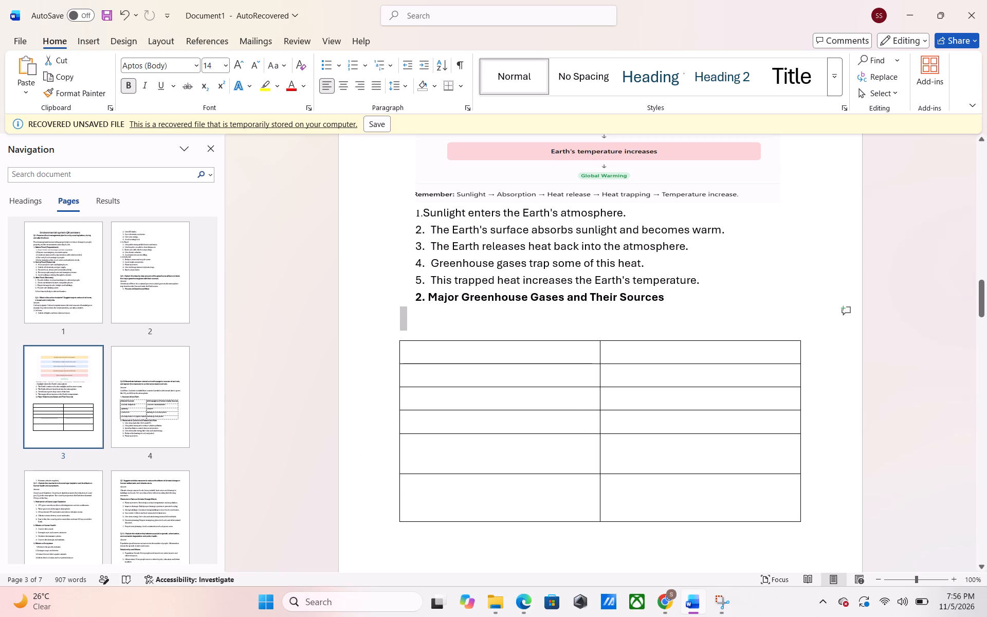
drag(429, 475, 429, 459)
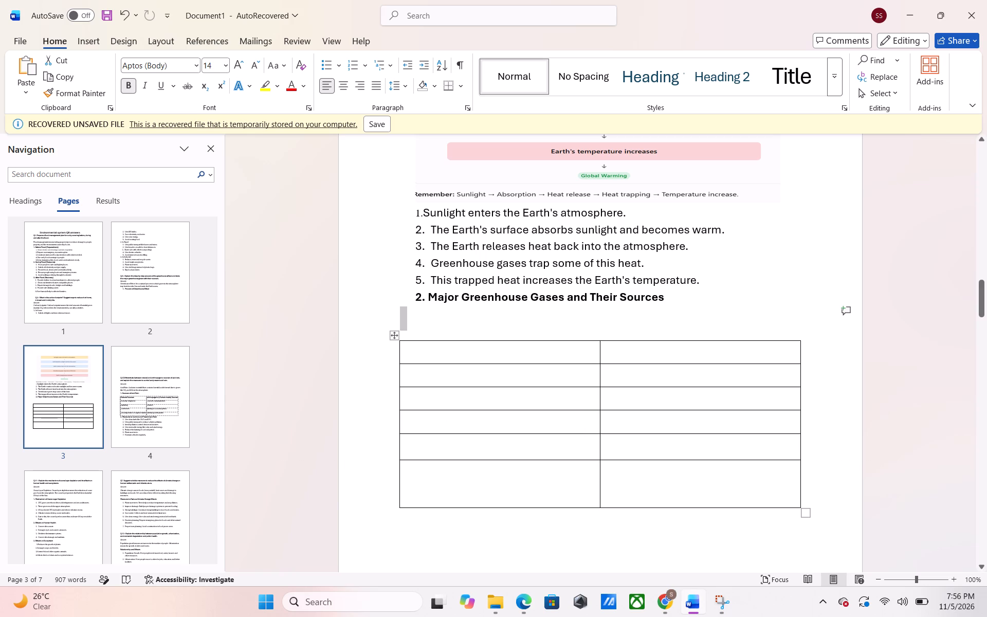
drag(448, 507, 447, 488)
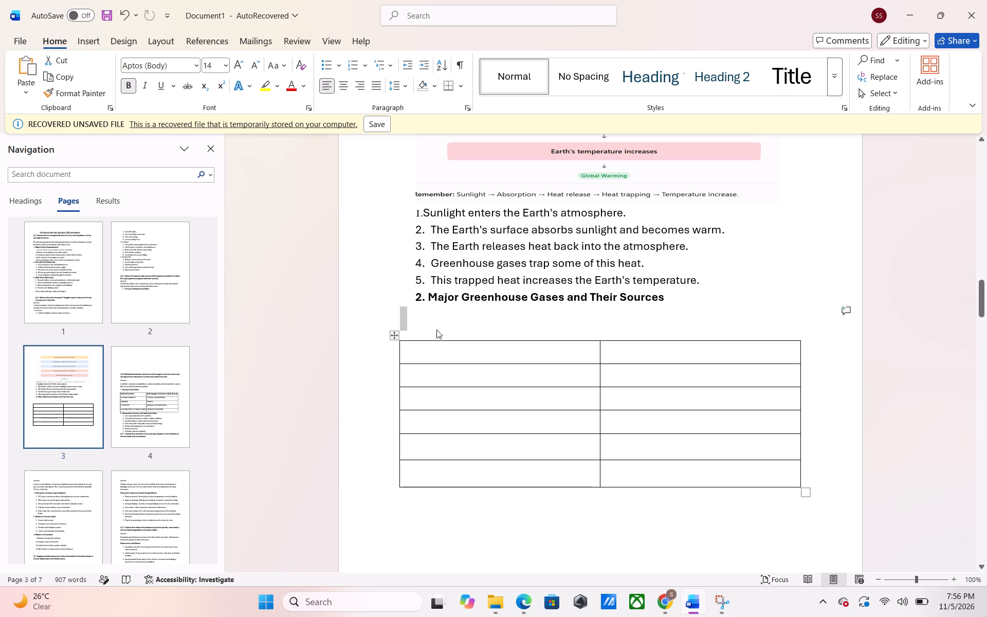
Insert a blank line between the fifth numbered point and the "2. Major Greenhouse Gases and Their Sources" heading.
click(438, 348)
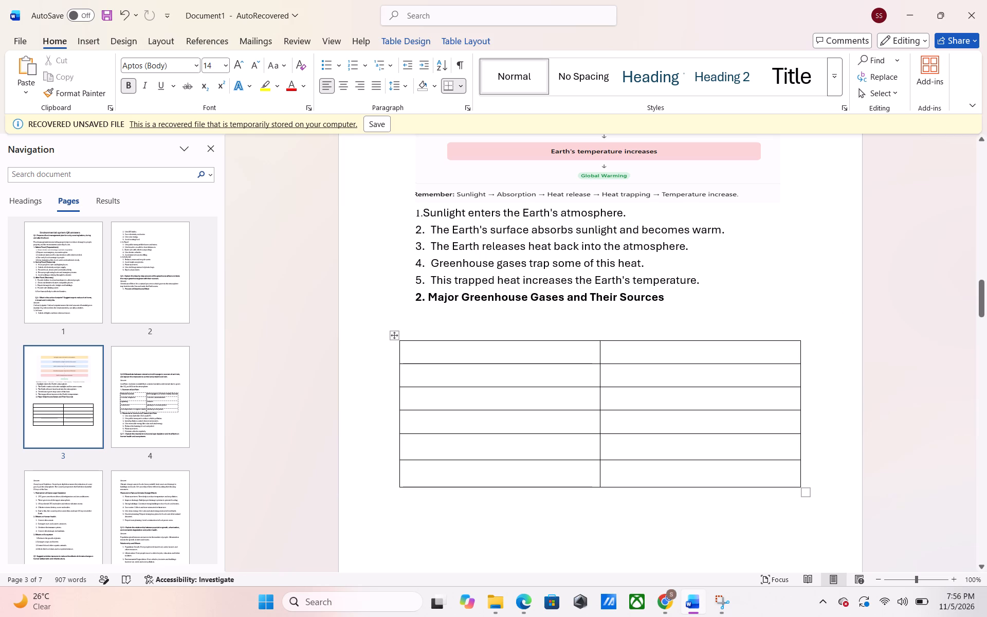
click(411, 301)
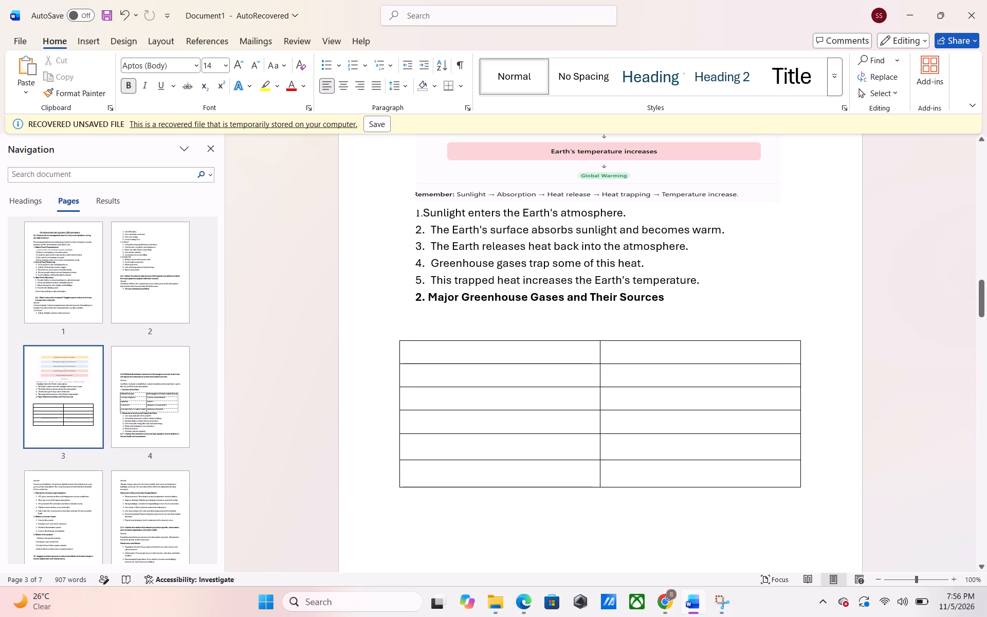
key(Return)
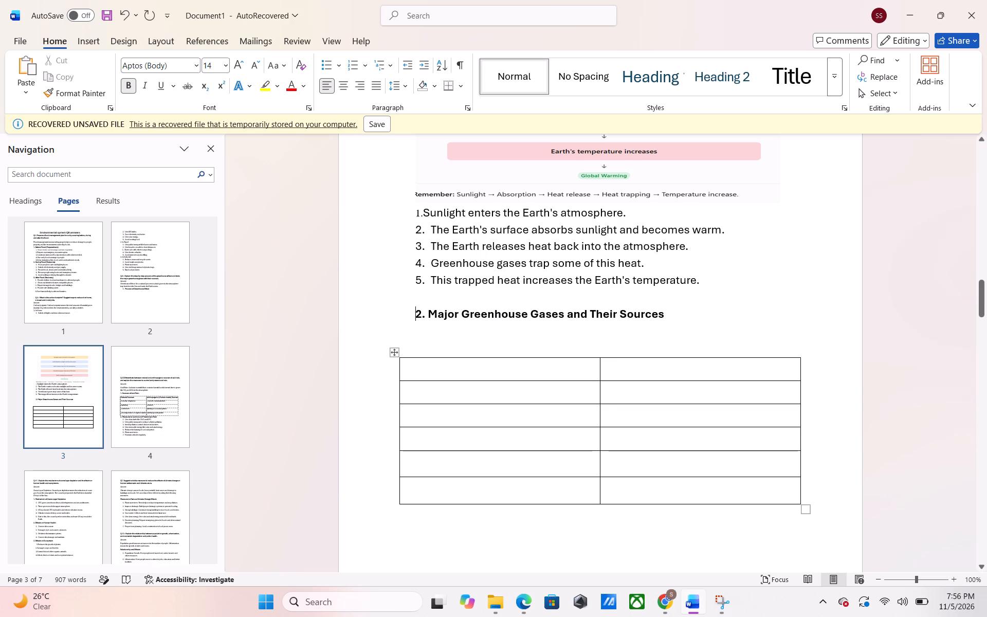
scroll(482, 406, up, 2)
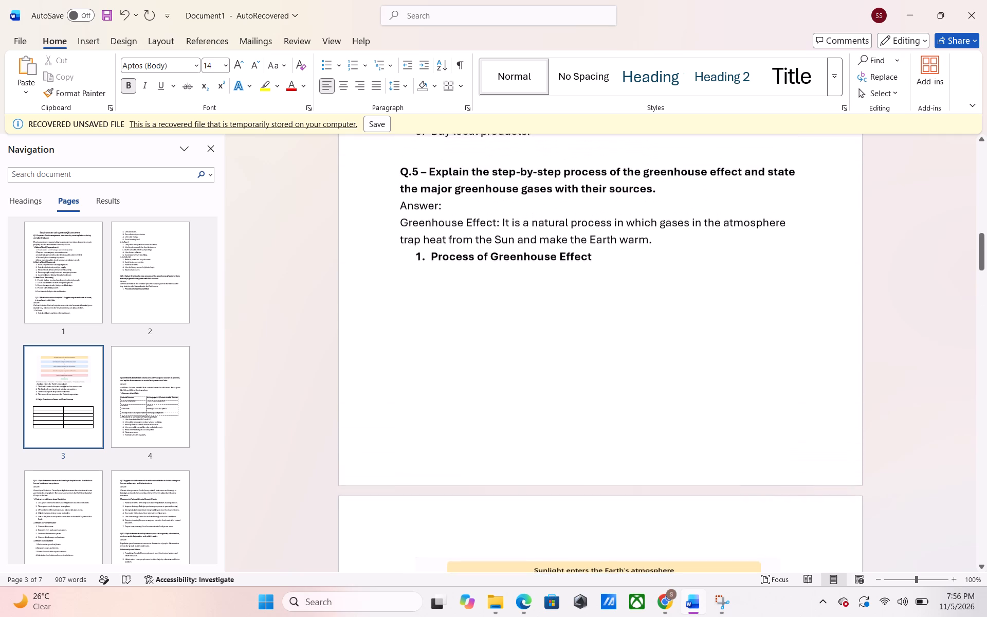
scroll(482, 406, down, 4)
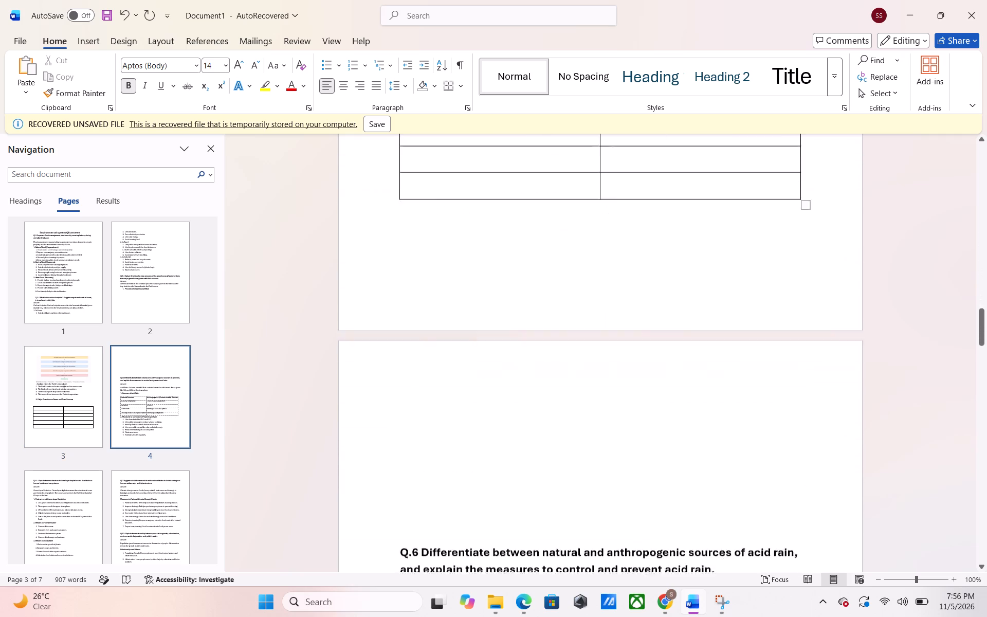
scroll(482, 406, down, 1)
scroll(482, 406, up, 3)
click(483, 323)
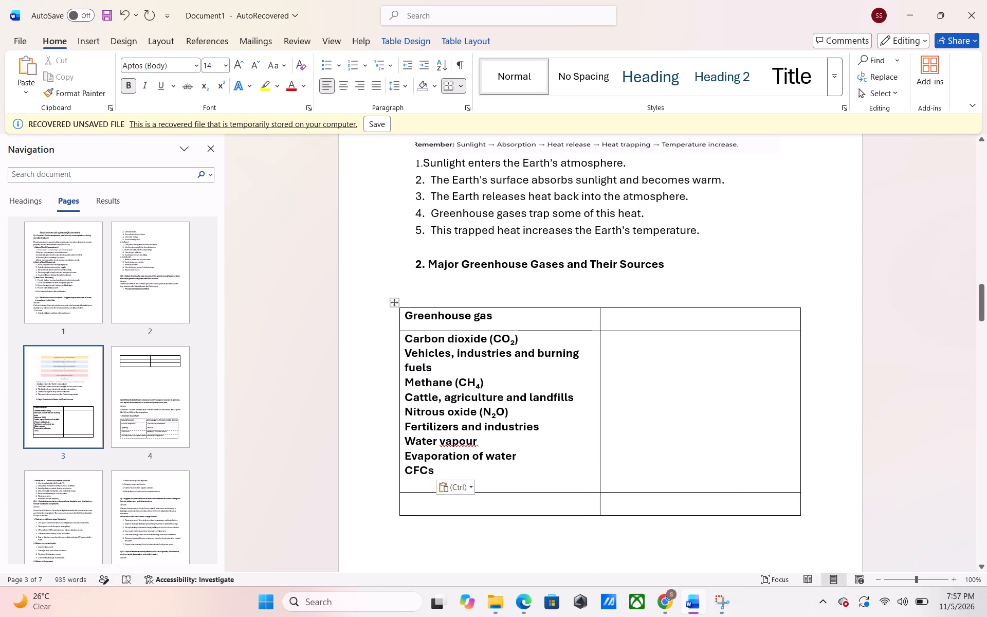
Move "Vehicles, industries and burning fuels" from the second row's first cell into the cell beside it, removing the original line.
drag(410, 352, 542, 360)
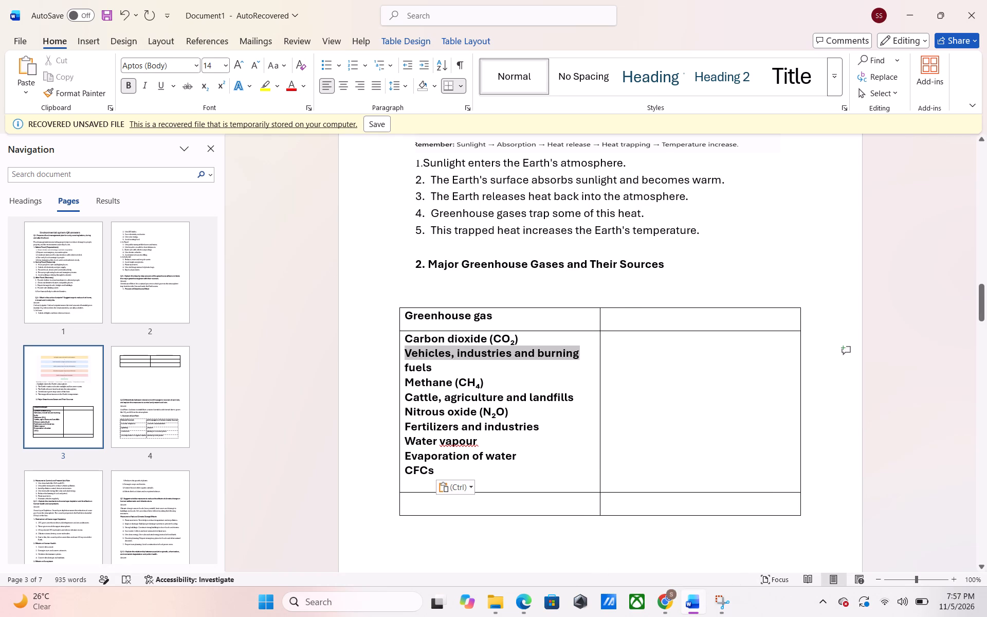
drag(542, 360, 557, 362)
right_click(557, 362)
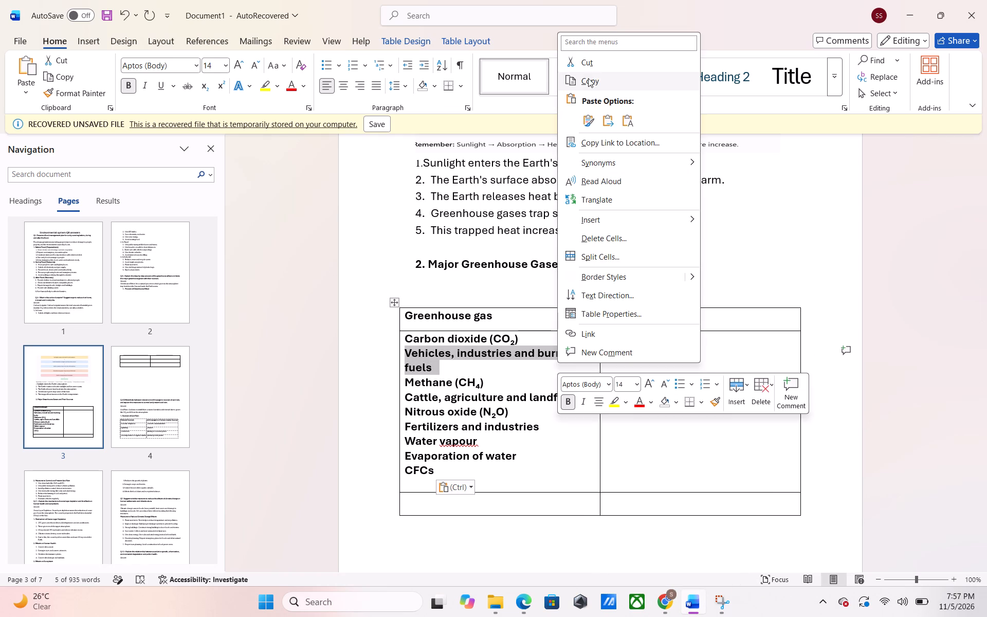
click(590, 78)
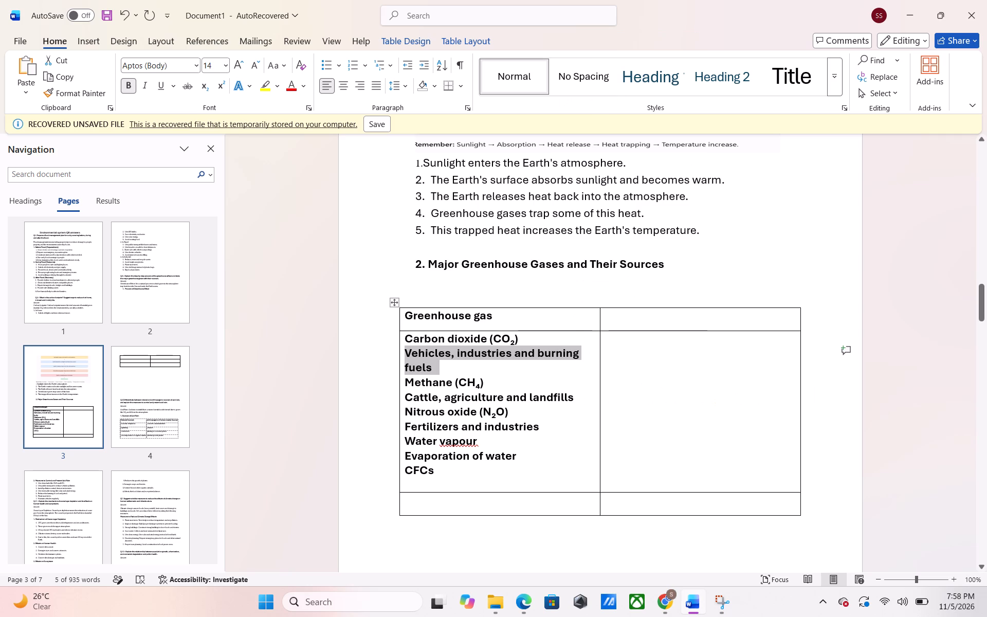
click(679, 368)
key(ctrl+v)
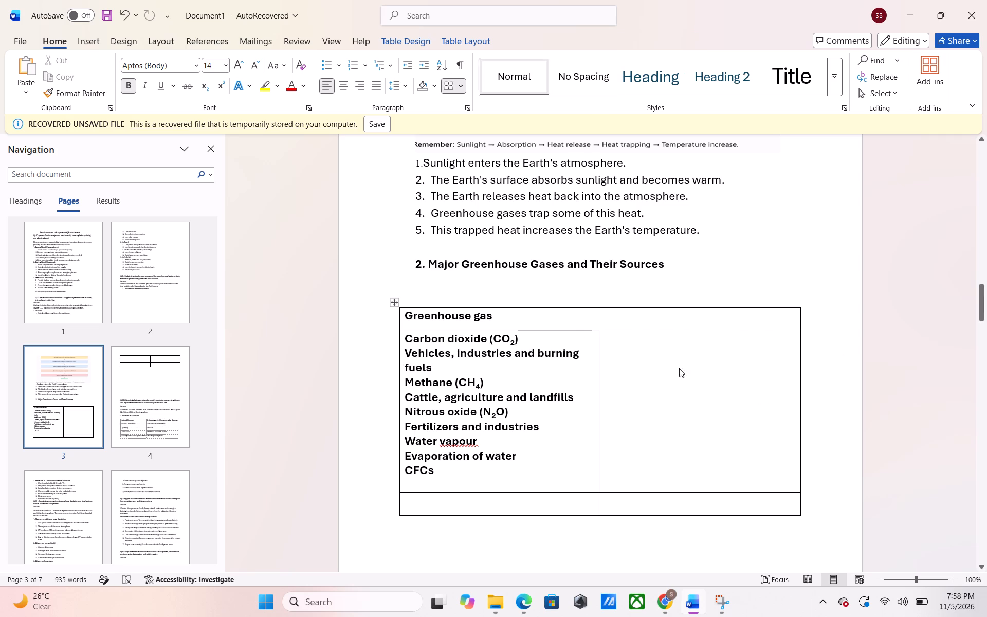
click(445, 368)
key(BackSpace)
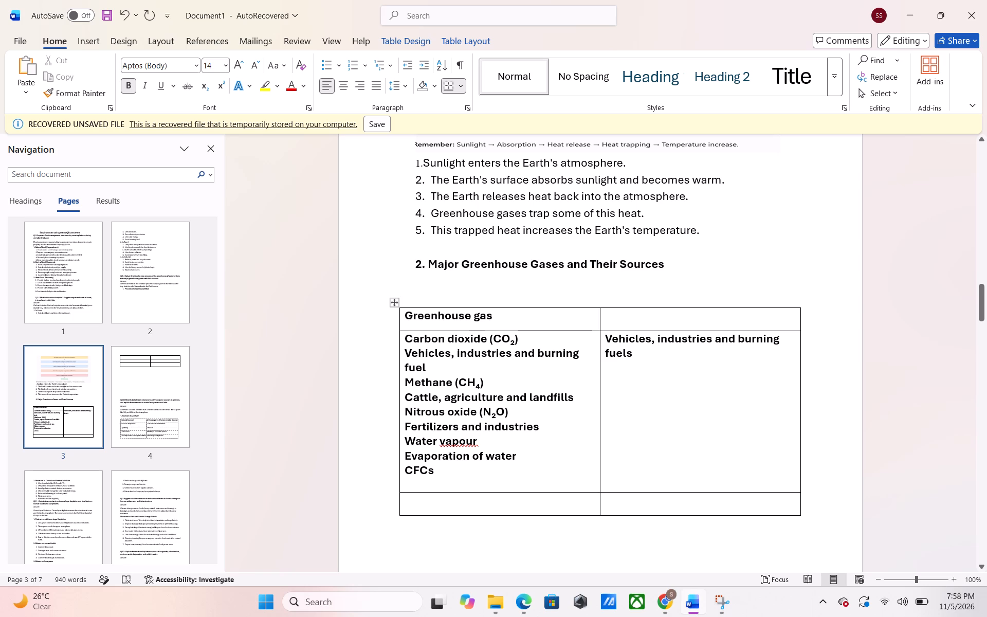
drag(407, 352, 562, 367)
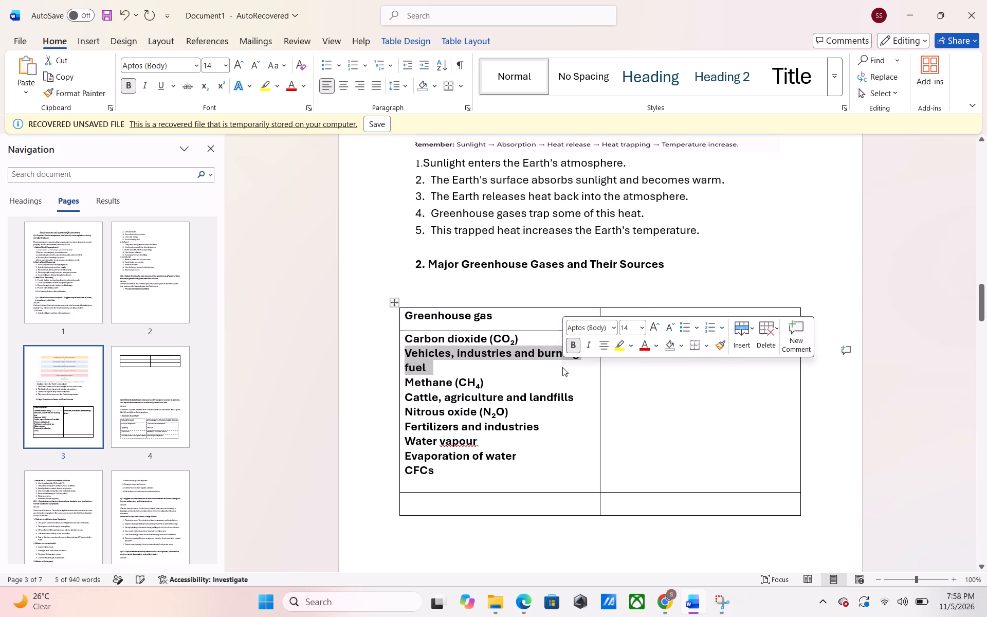
right_click(562, 367)
click(598, 64)
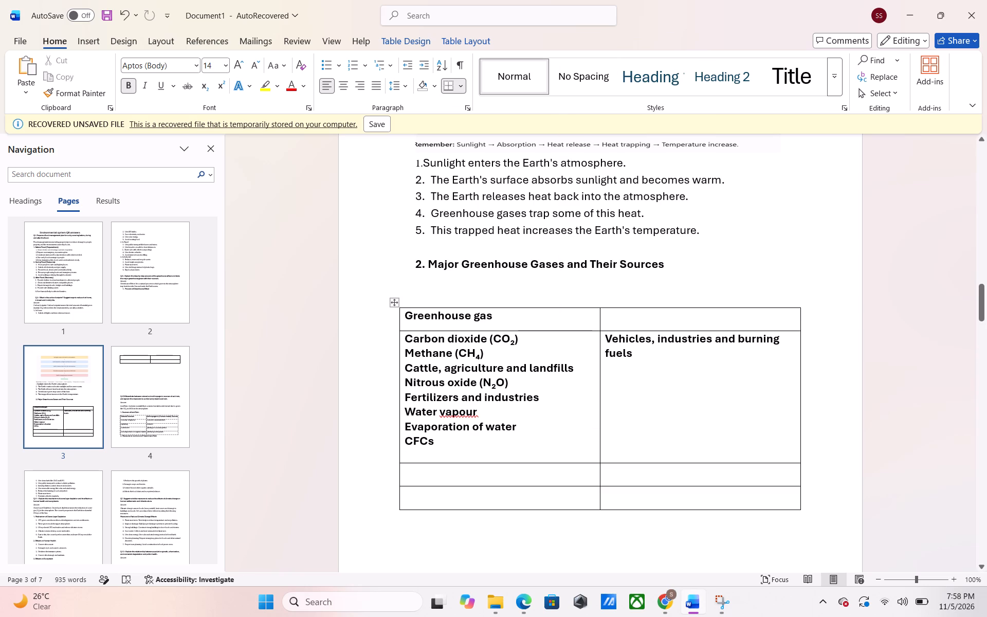
Copy "Methane (CH₄)" into the third row's first cell and "Cattle, agriculture and landfills" into the cell beside it.
drag(407, 353, 497, 355)
right_click(497, 355)
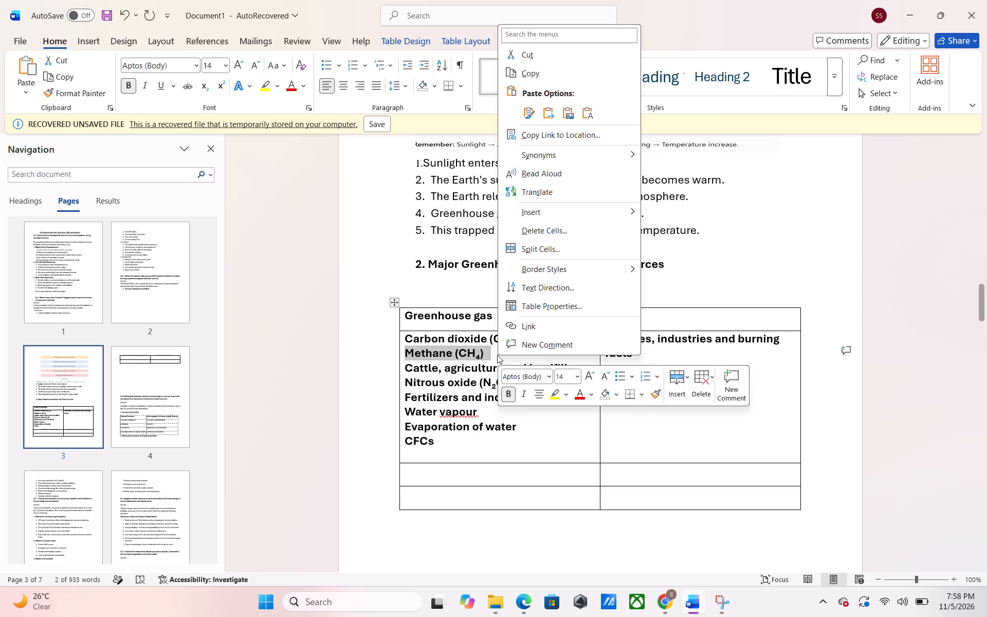
click(530, 68)
click(476, 477)
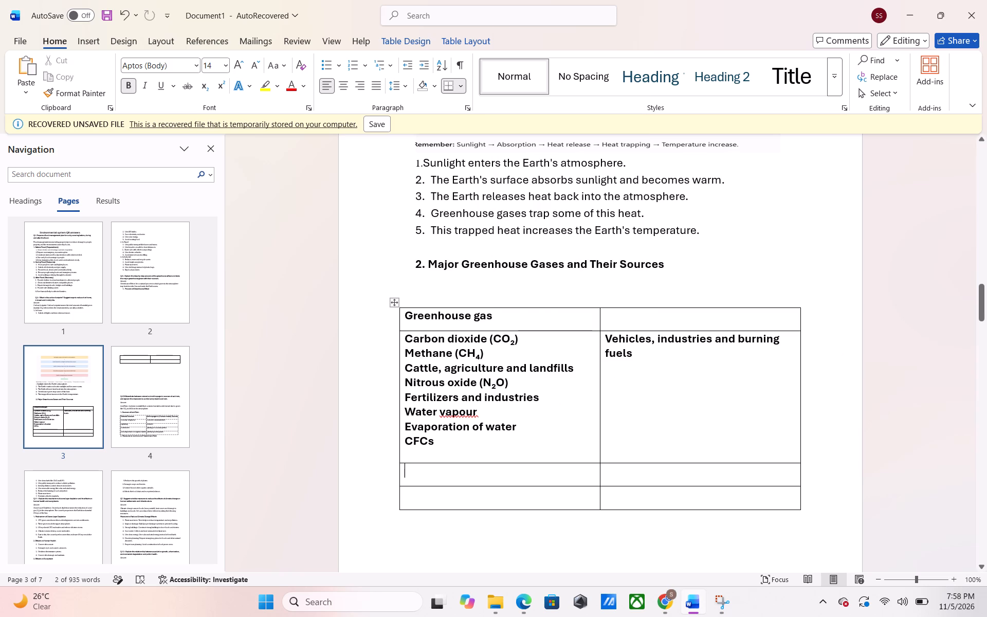
key(ctrl+v)
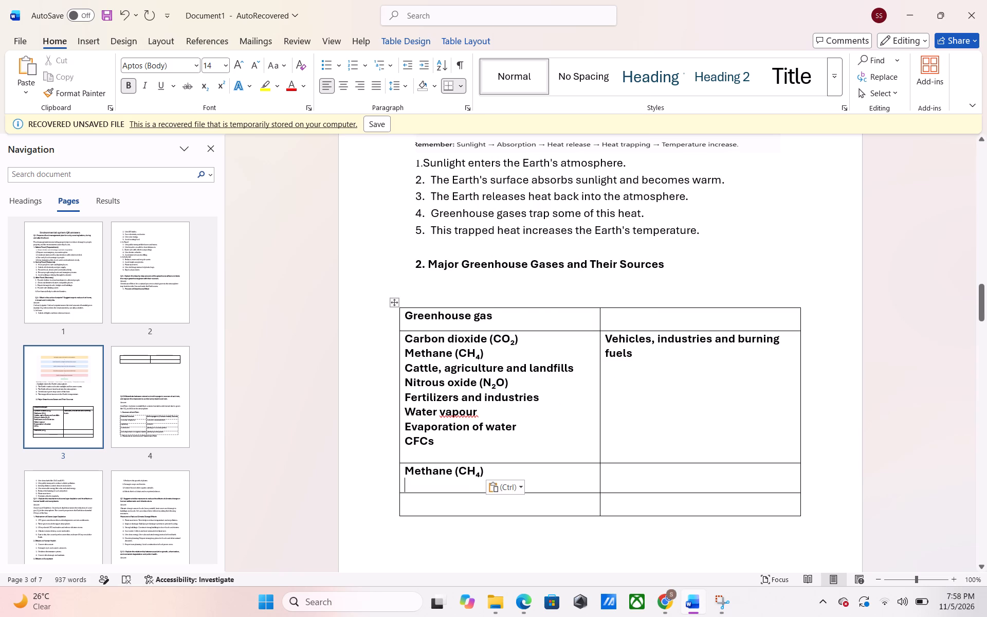
drag(409, 367, 479, 365)
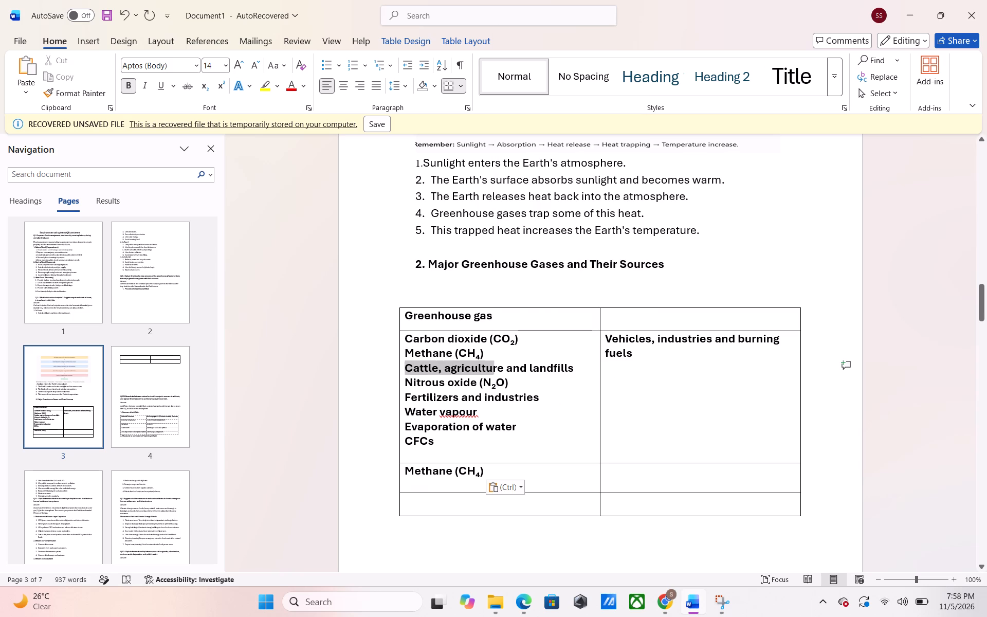
drag(479, 365, 557, 372)
right_click(557, 372)
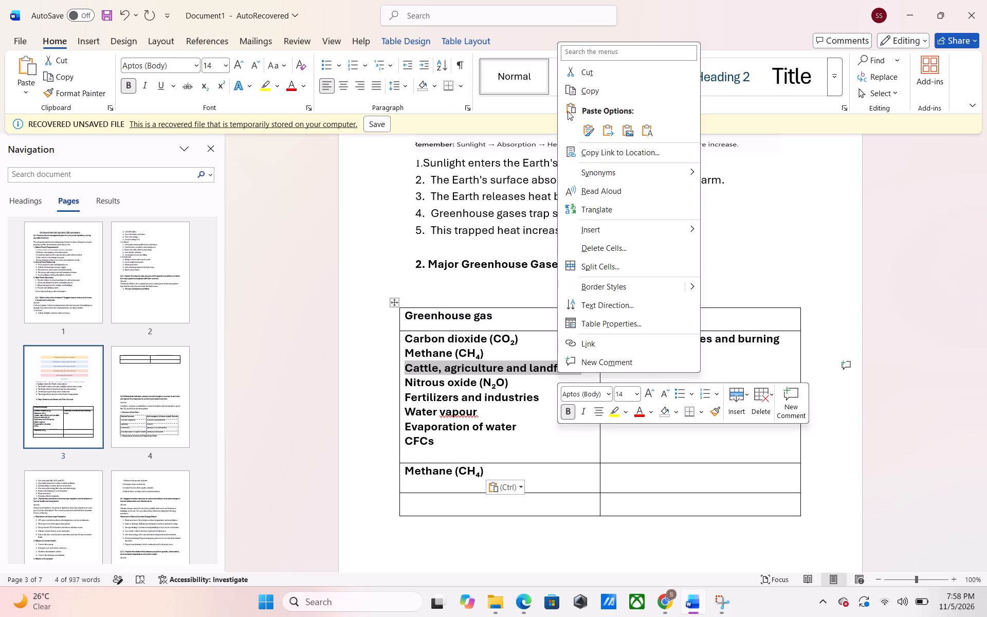
click(577, 86)
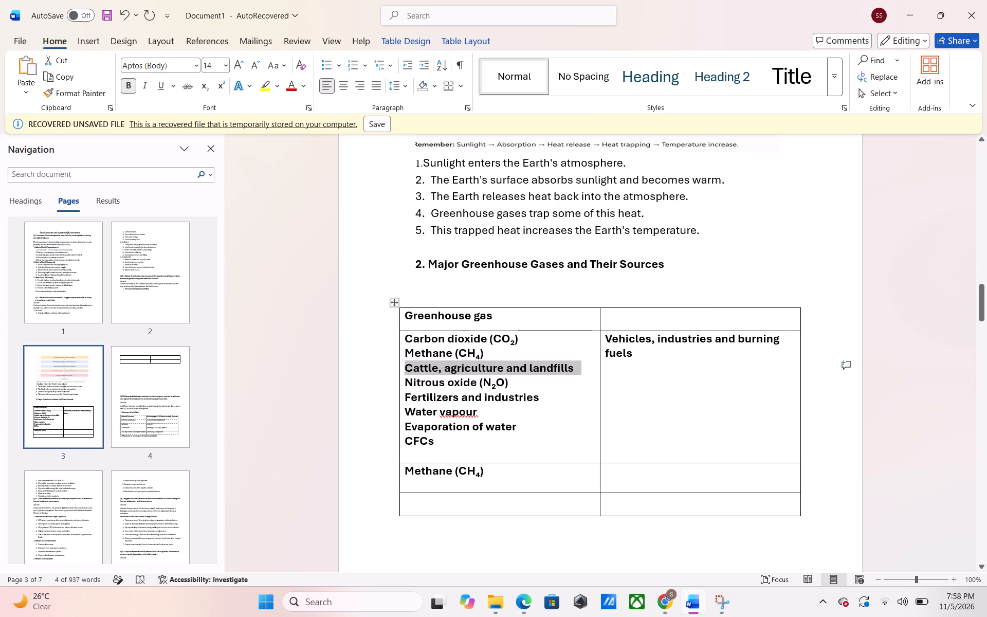
click(678, 483)
key(ctrl+v)
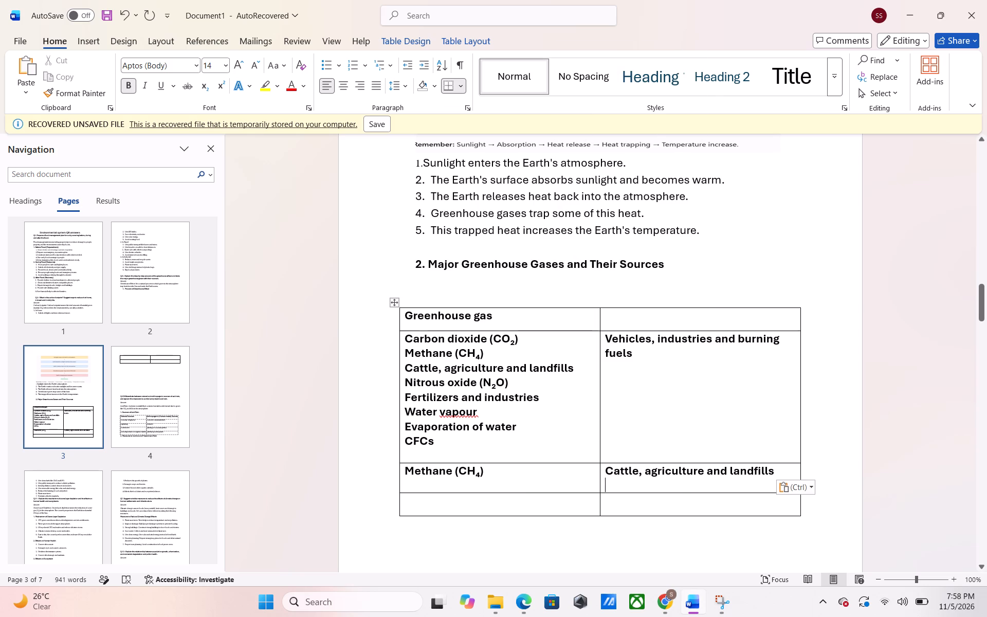
Cut the "Methane (CH₄)" and "Cattle, agriculture and landfills" lines out of the carbon dioxide cell in the table's second row.
drag(407, 352, 526, 372)
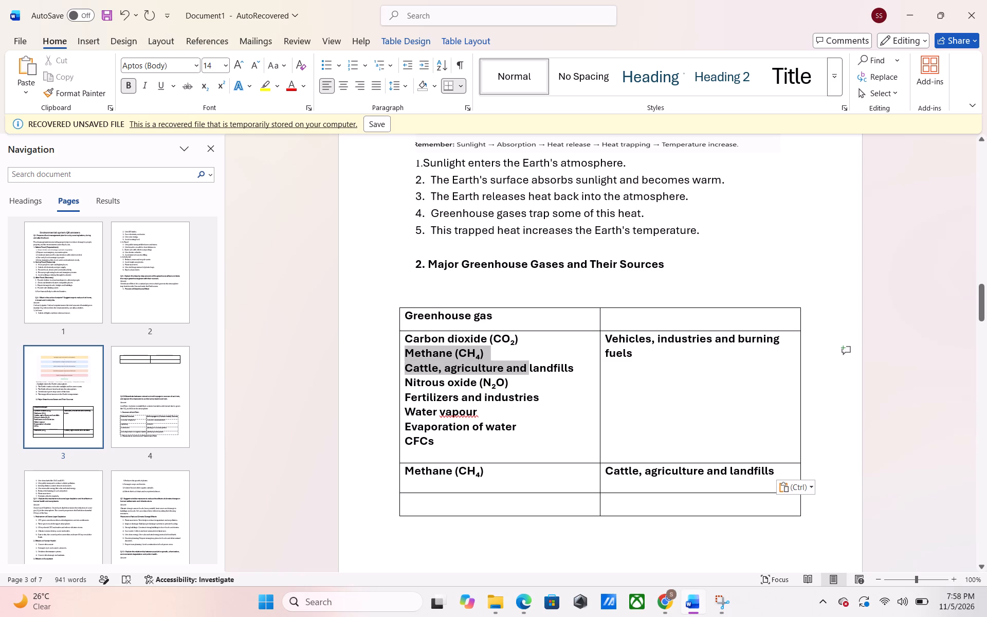
drag(526, 372, 557, 368)
right_click(557, 368)
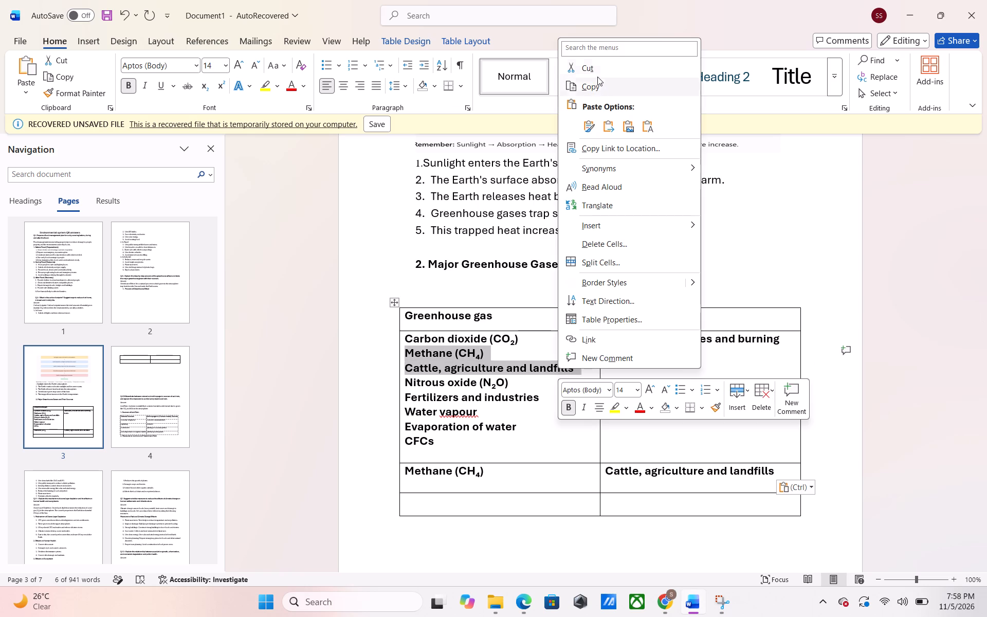
click(596, 75)
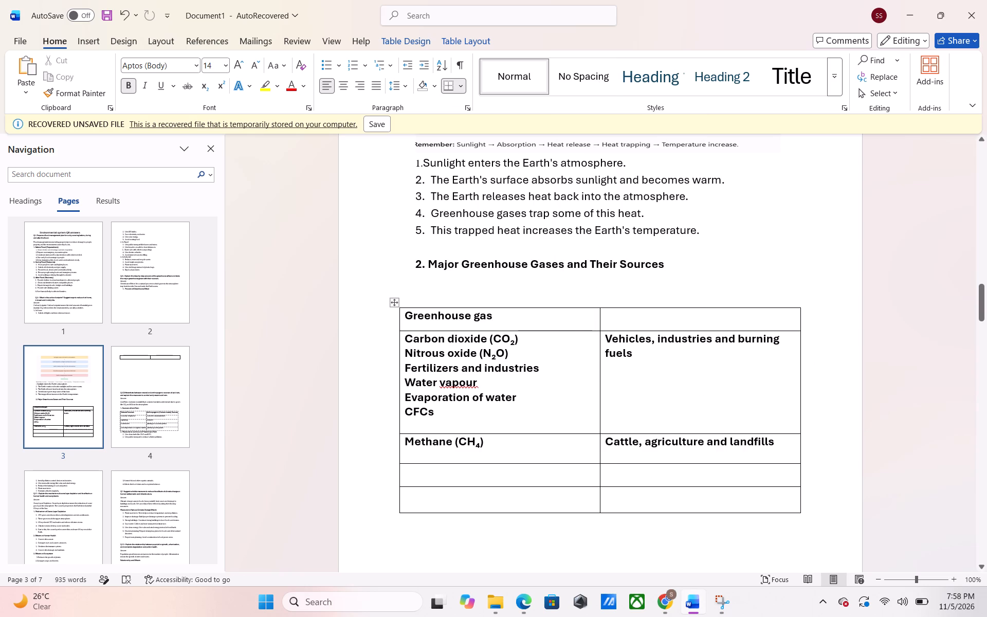
Copy "Nitrous oxide (N₂O)" into the fourth row's first cell and "Fertilizers and industries" into the cell beside it.
drag(406, 352, 519, 352)
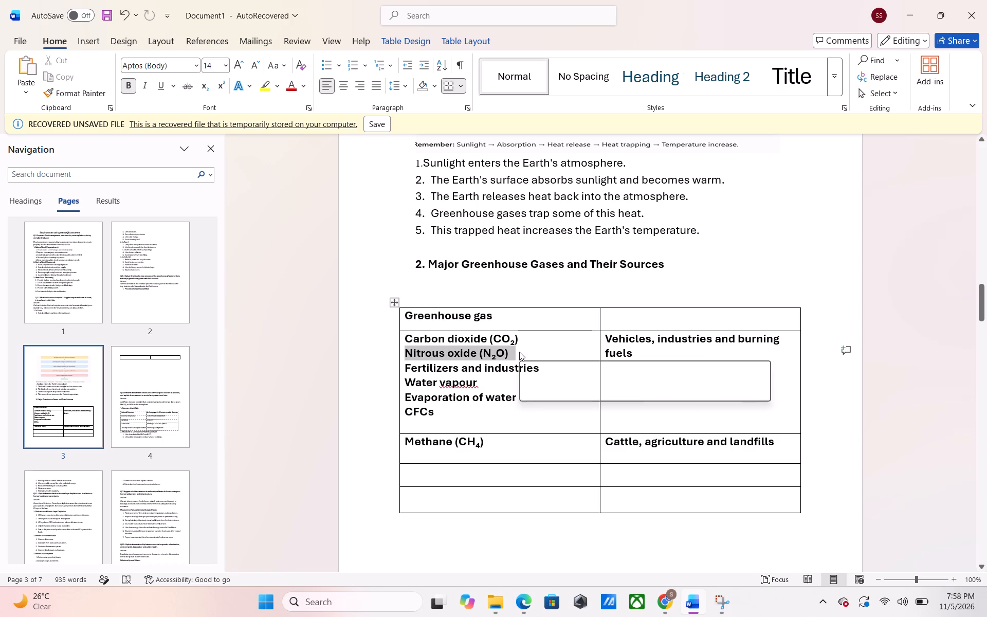
right_click(519, 352)
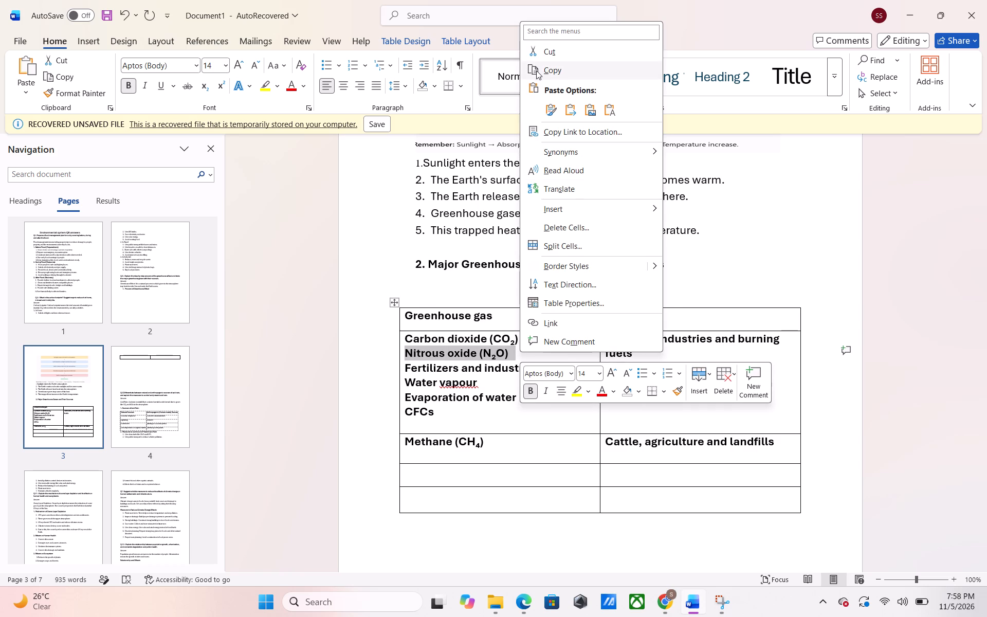
click(536, 70)
click(480, 482)
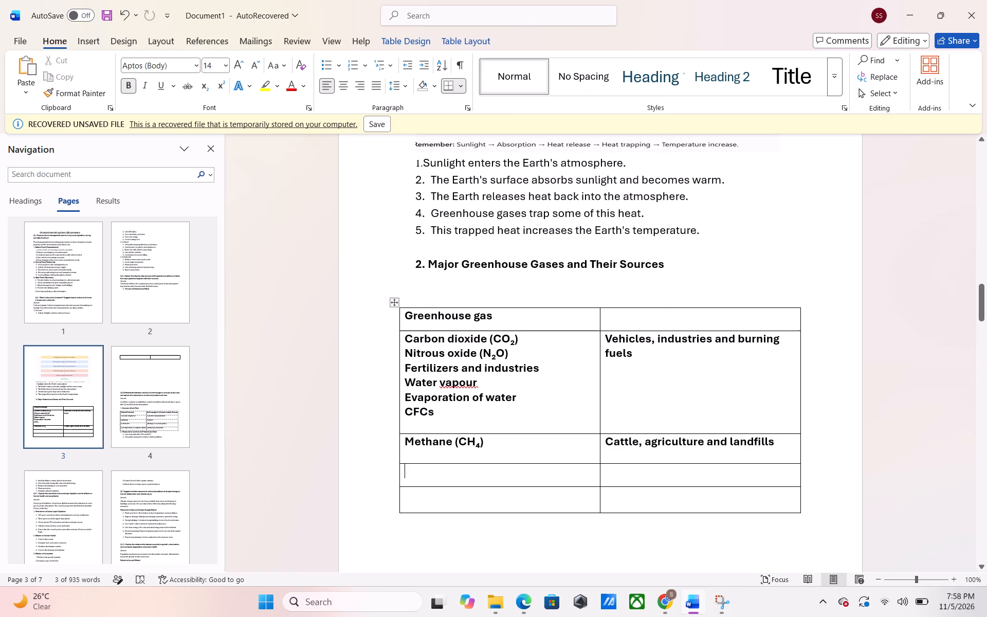
key(ctrl+v)
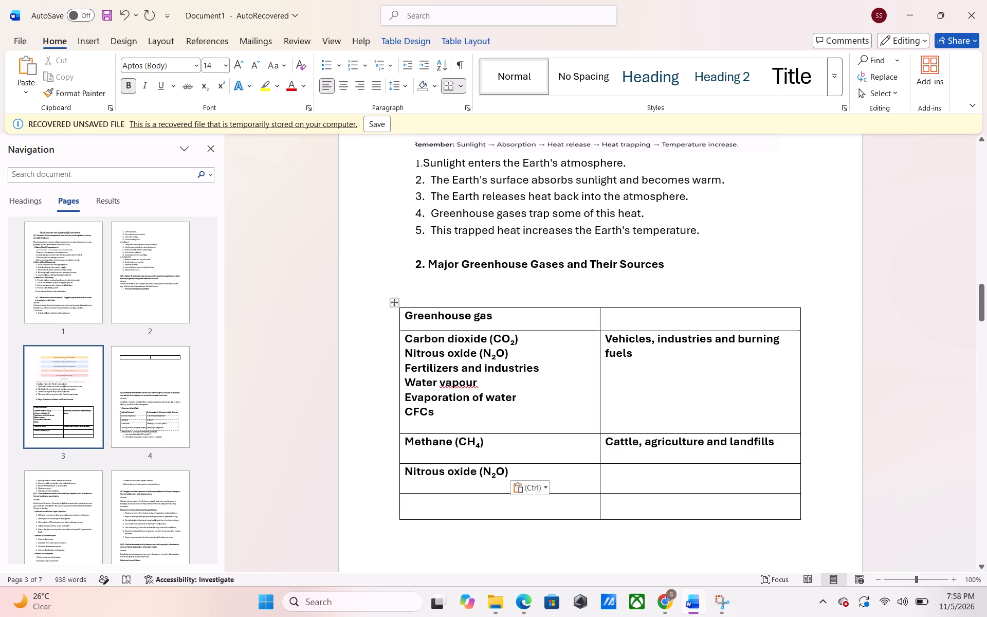
drag(408, 367, 521, 368)
right_click(521, 368)
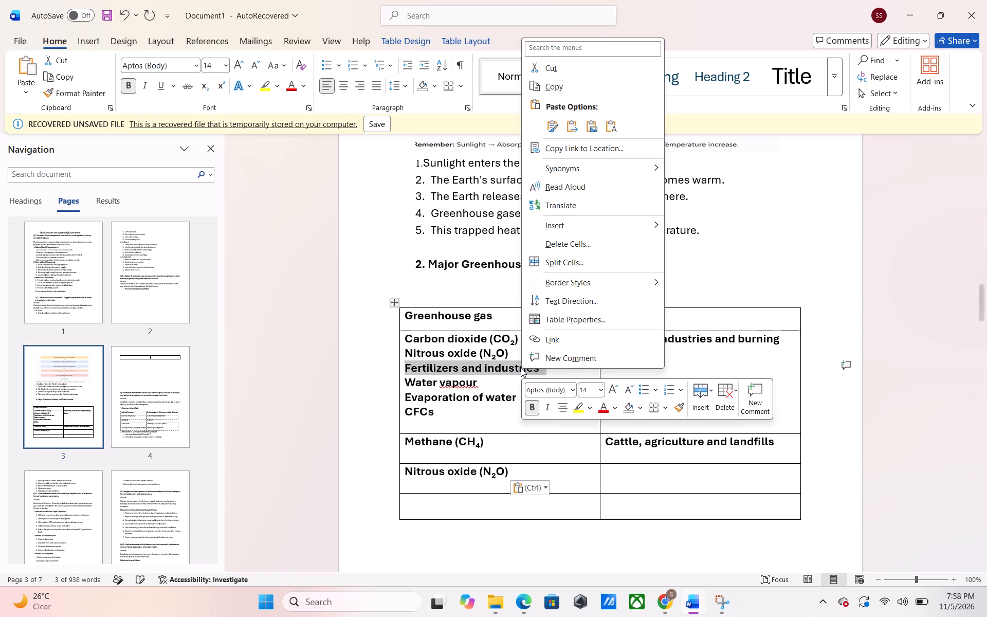
click(542, 90)
click(636, 473)
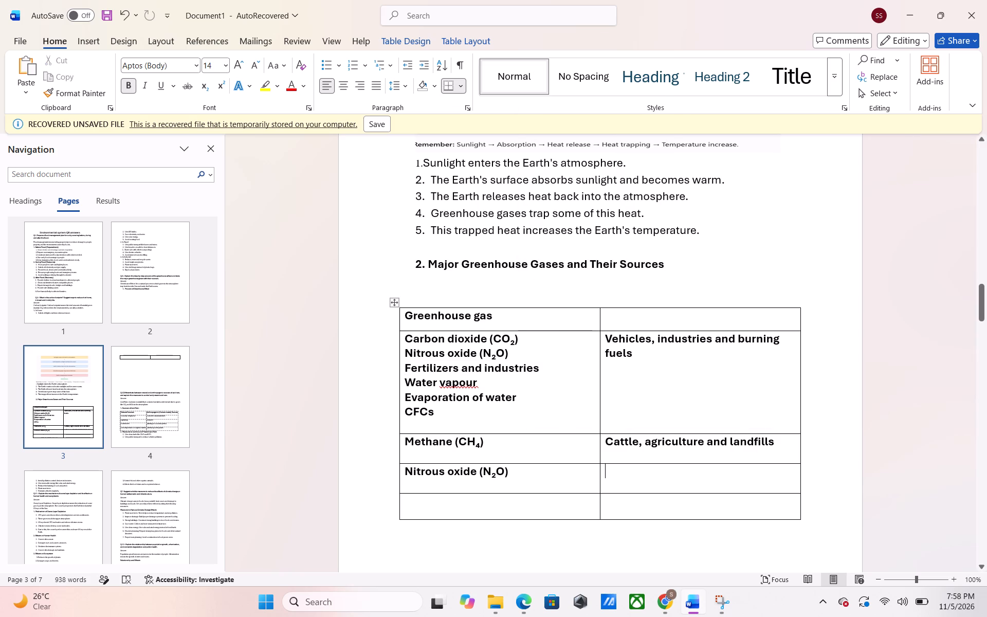
key(ctrl+v)
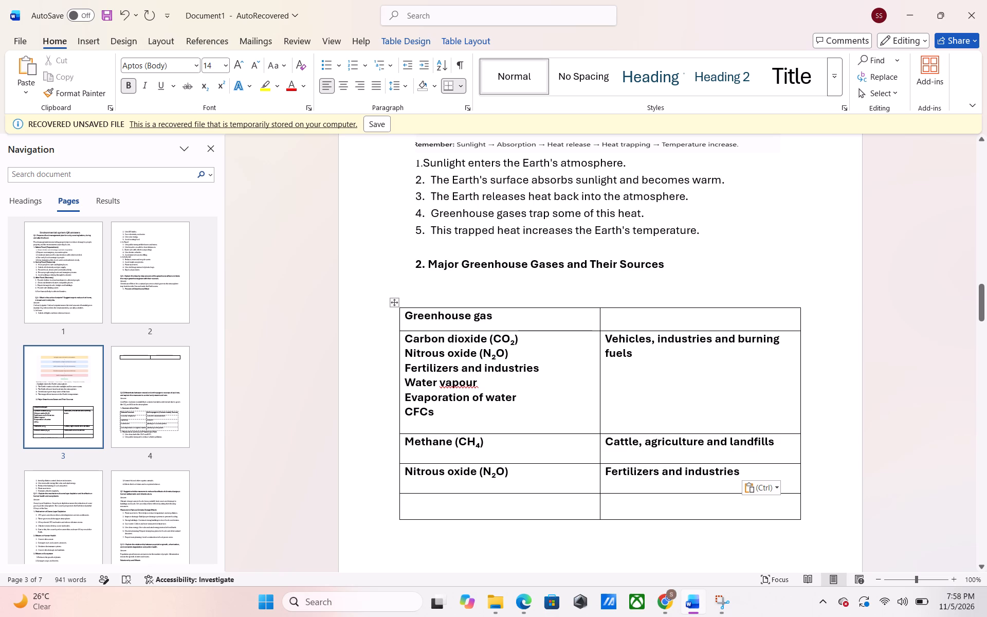
Cut the "Nitrous oxide (N₂O)" and "Fertilizers and industries" lines out of the second row's first cell.
drag(407, 353, 451, 356)
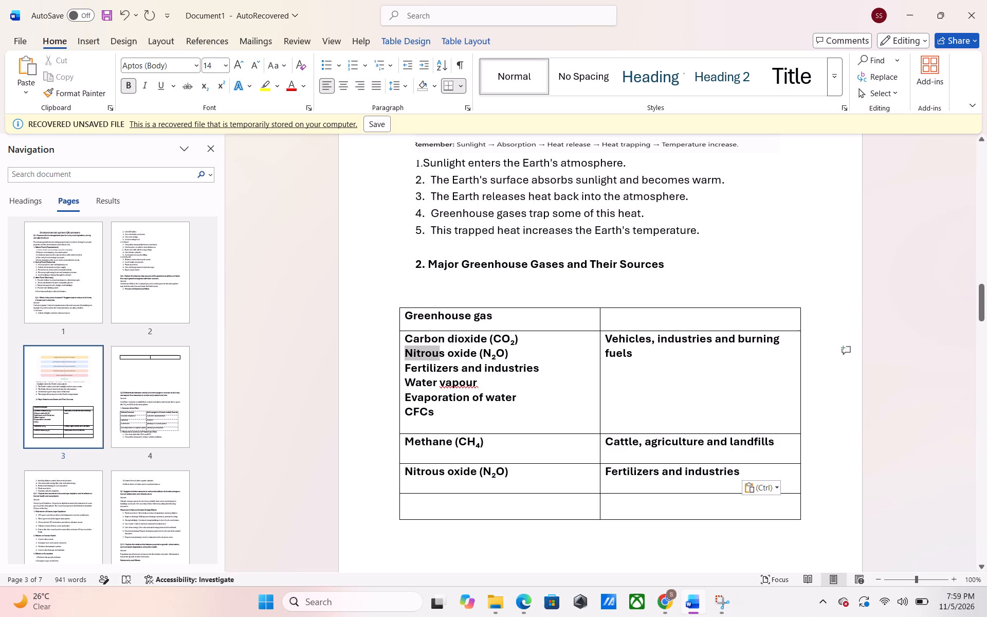
drag(451, 356, 516, 384)
click(520, 389)
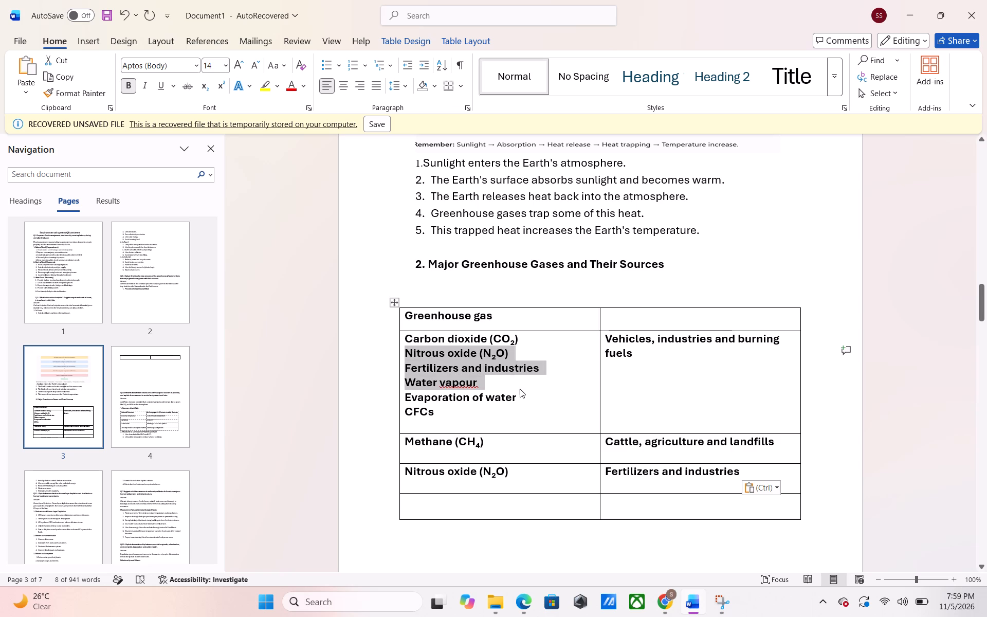
drag(406, 352, 532, 370)
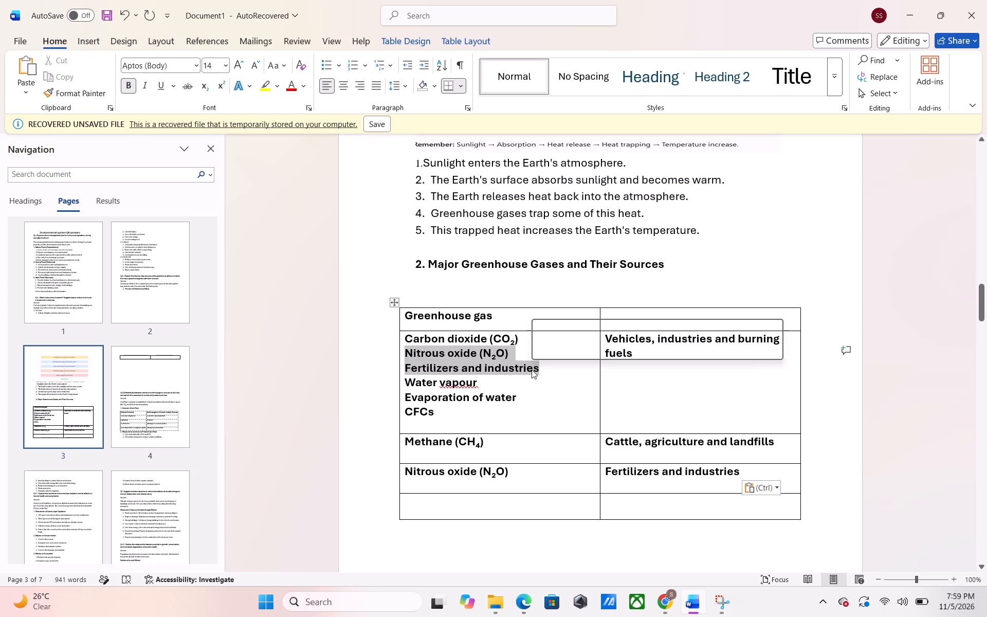
right_click(532, 370)
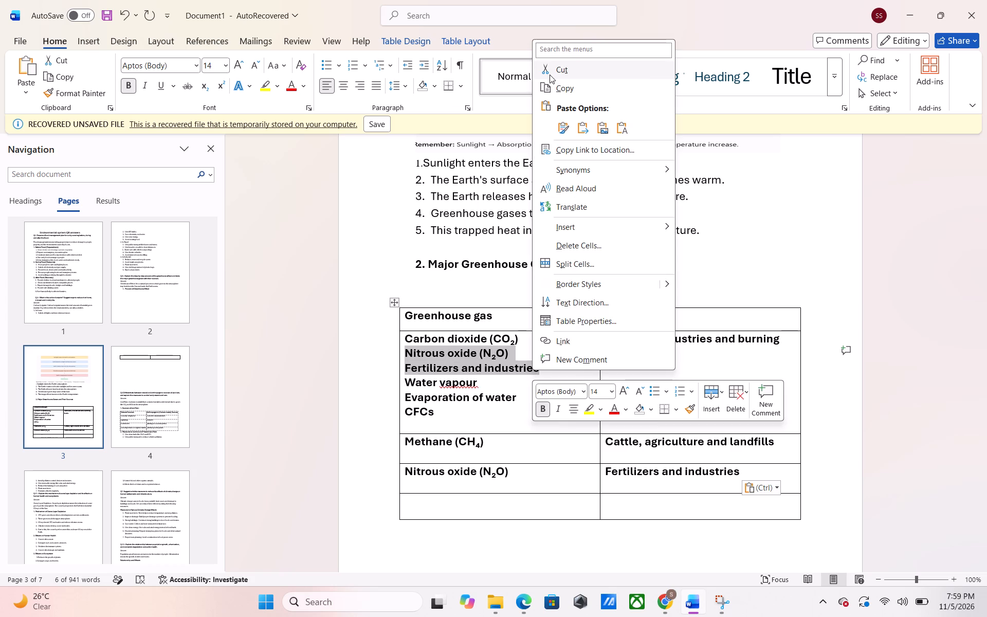
click(550, 75)
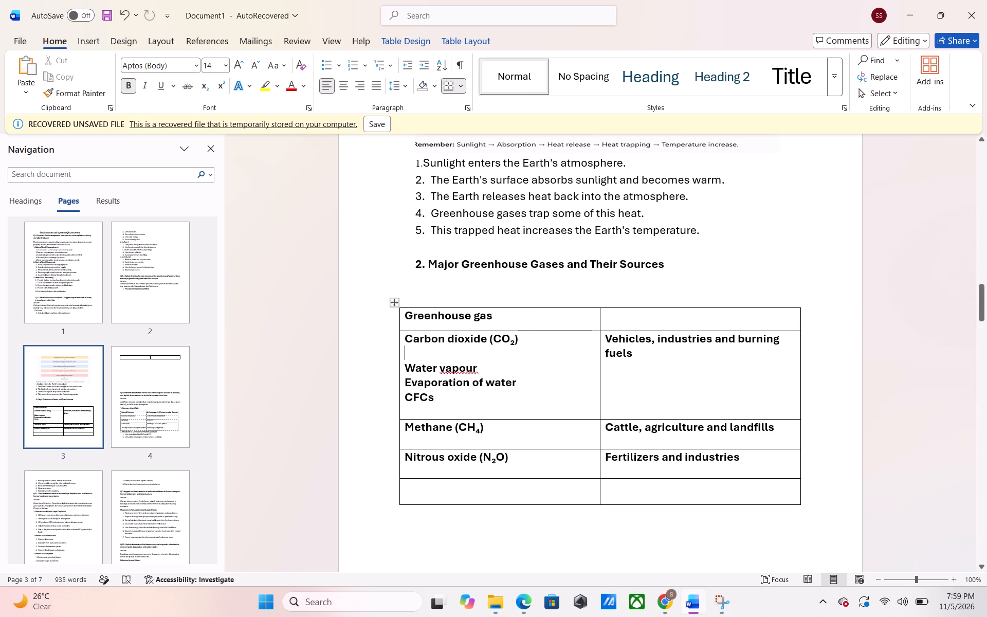
Copy "Water vapour" into the fifth row's first cell and "Evaporation of water" into the cell beside it.
drag(406, 366, 478, 369)
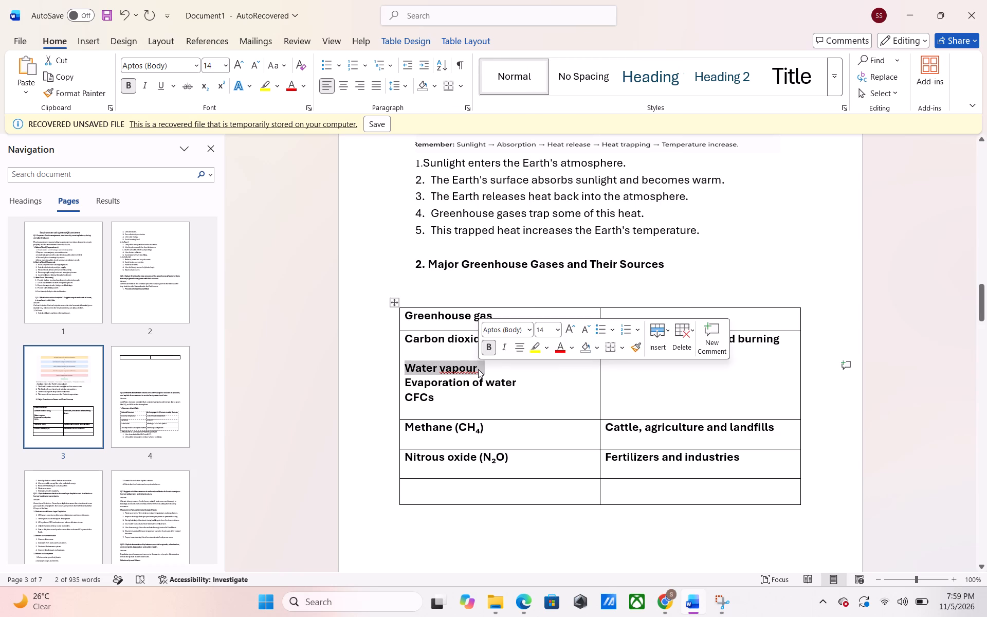
right_click(478, 369)
click(513, 87)
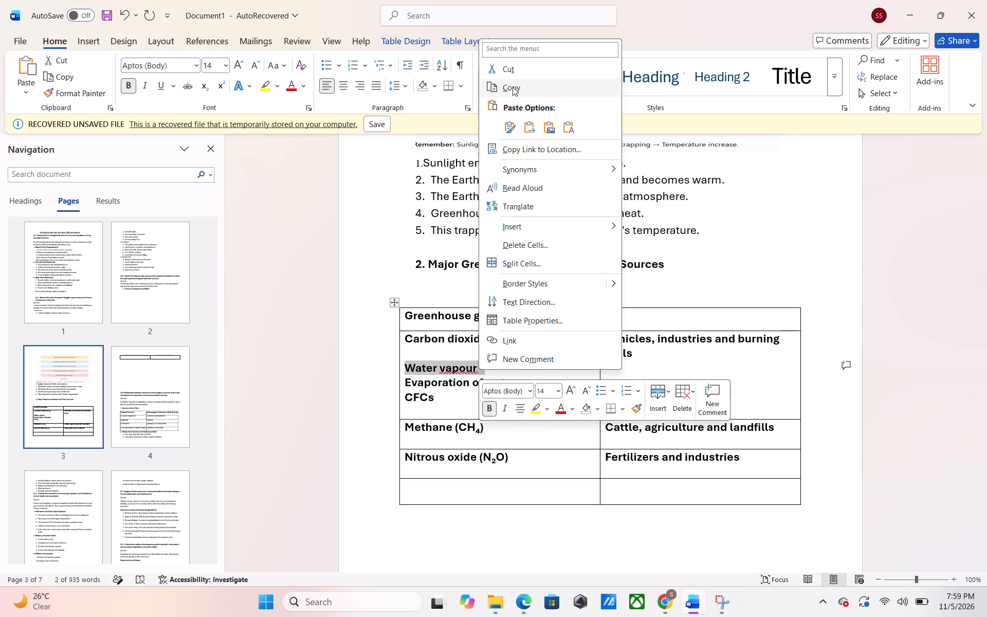
click(466, 496)
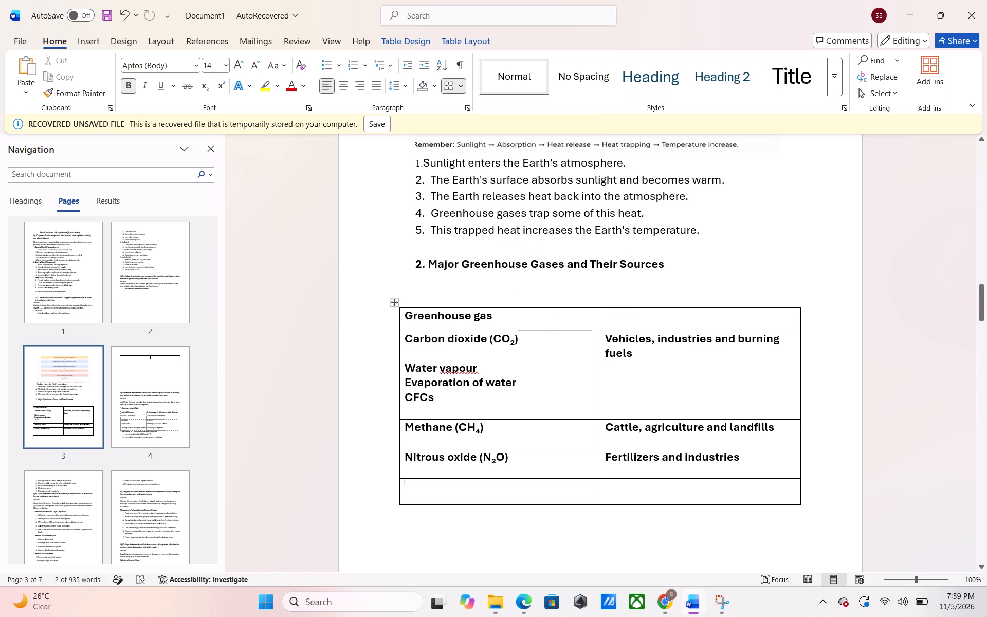
key(ctrl+v)
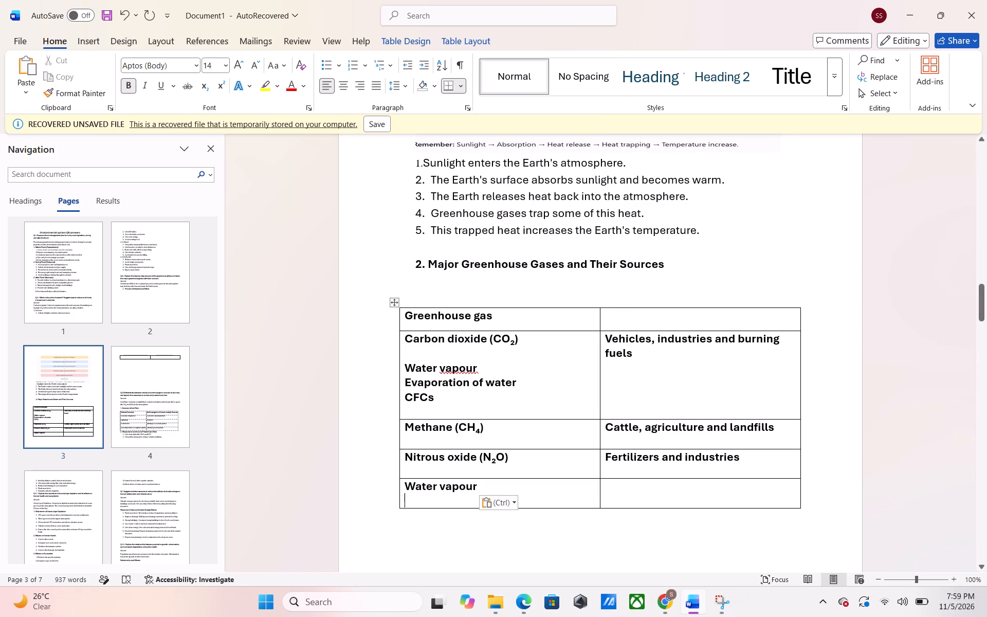
drag(408, 382, 496, 391)
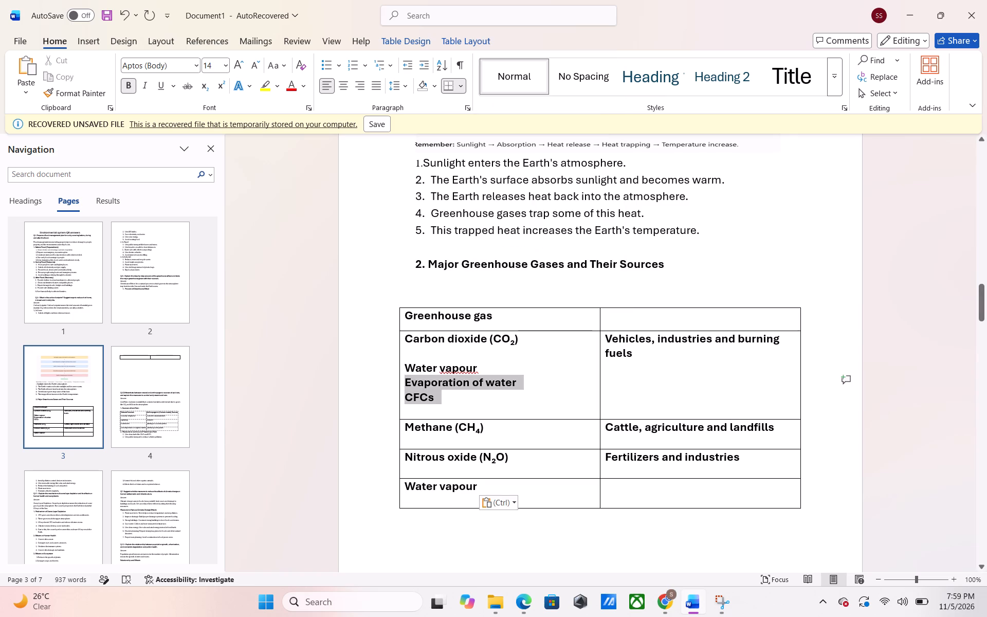
drag(496, 391, 509, 377)
right_click(509, 377)
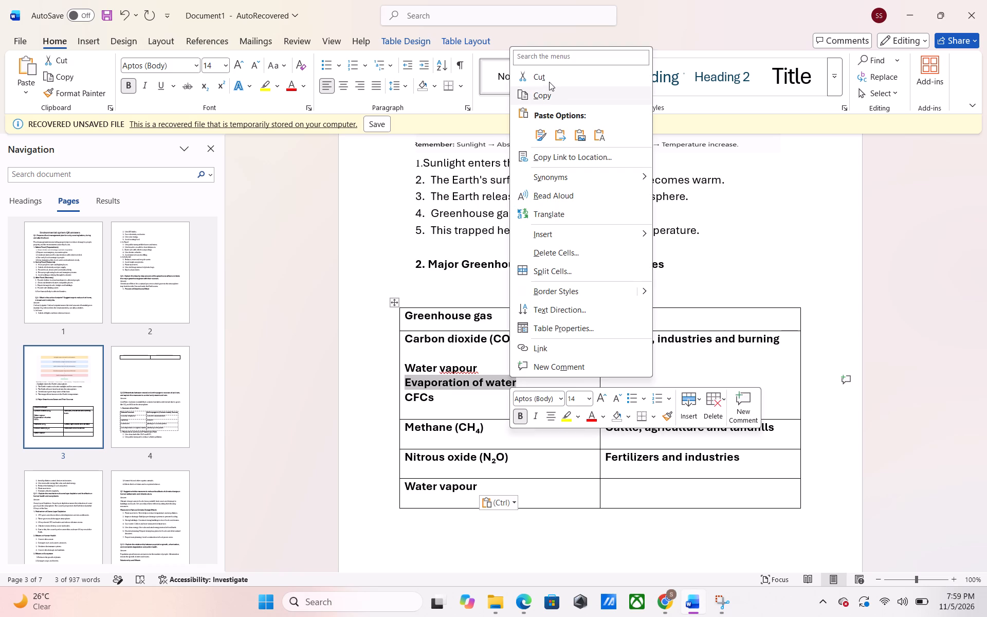
click(550, 94)
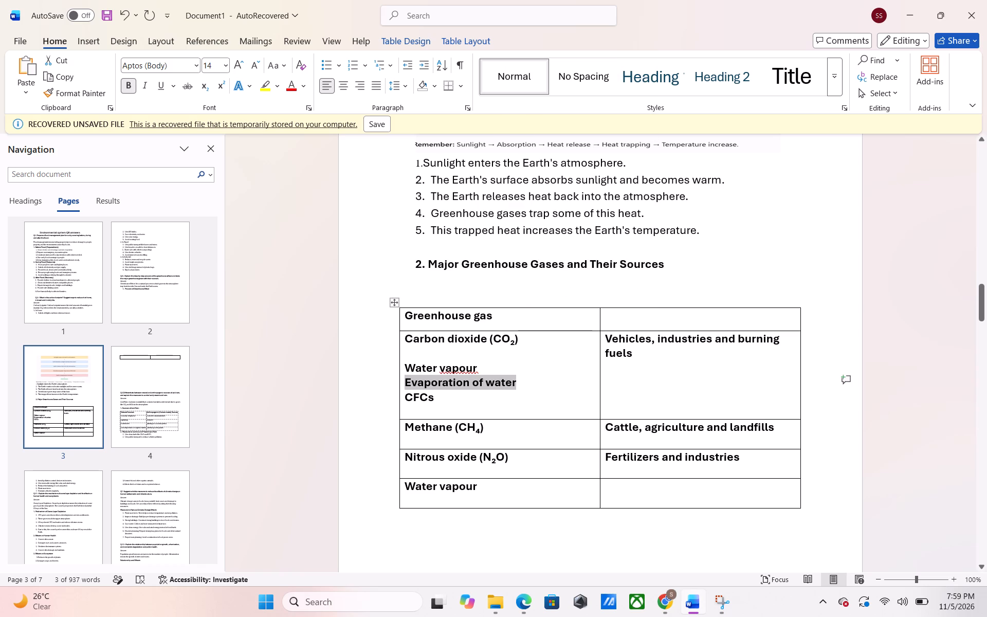
click(649, 495)
key(ctrl+v)
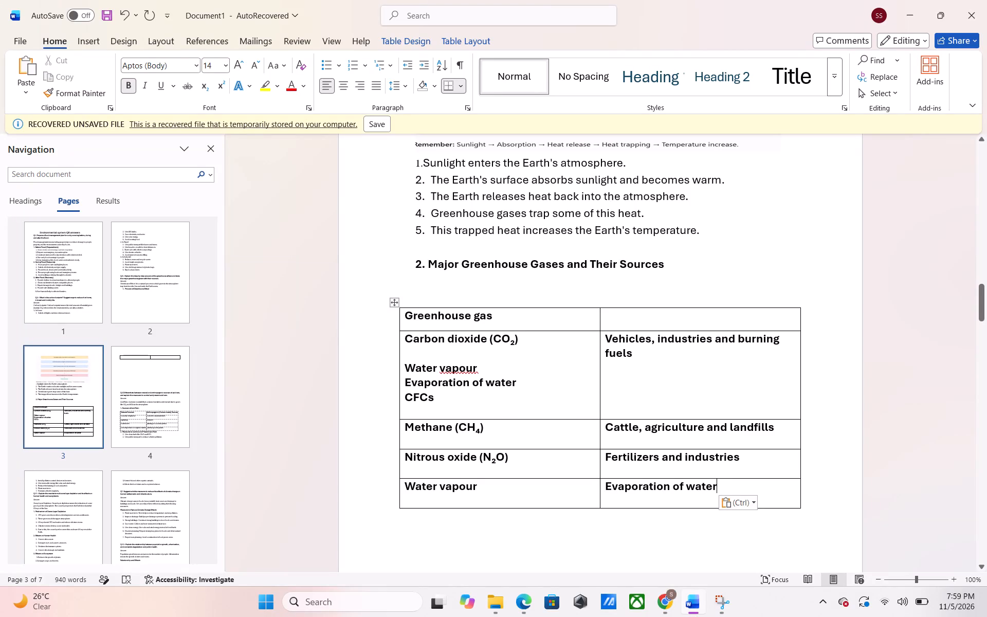
Cut the "Water vapour" and "Evaporation of water" lines out of the second row's first cell.
drag(405, 368, 427, 365)
drag(427, 365, 522, 381)
right_click(522, 381)
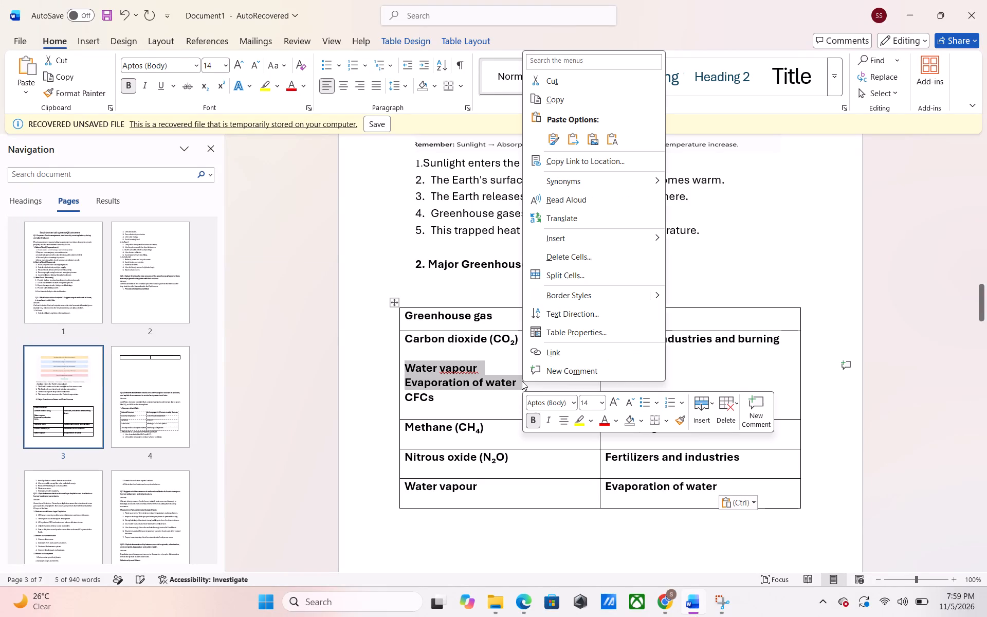
click(551, 79)
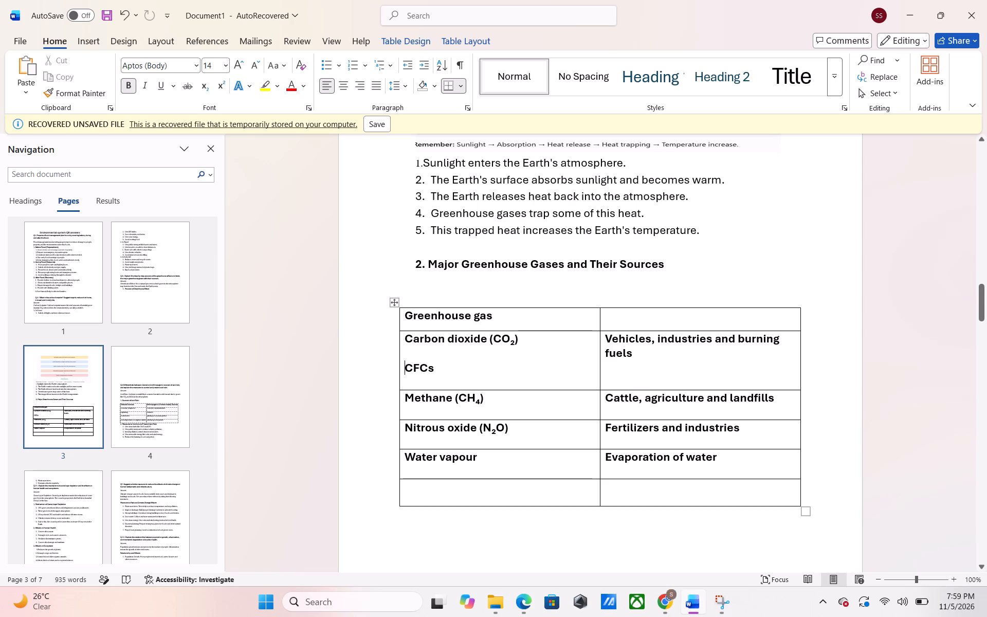
drag(405, 369, 447, 367)
right_click(447, 367)
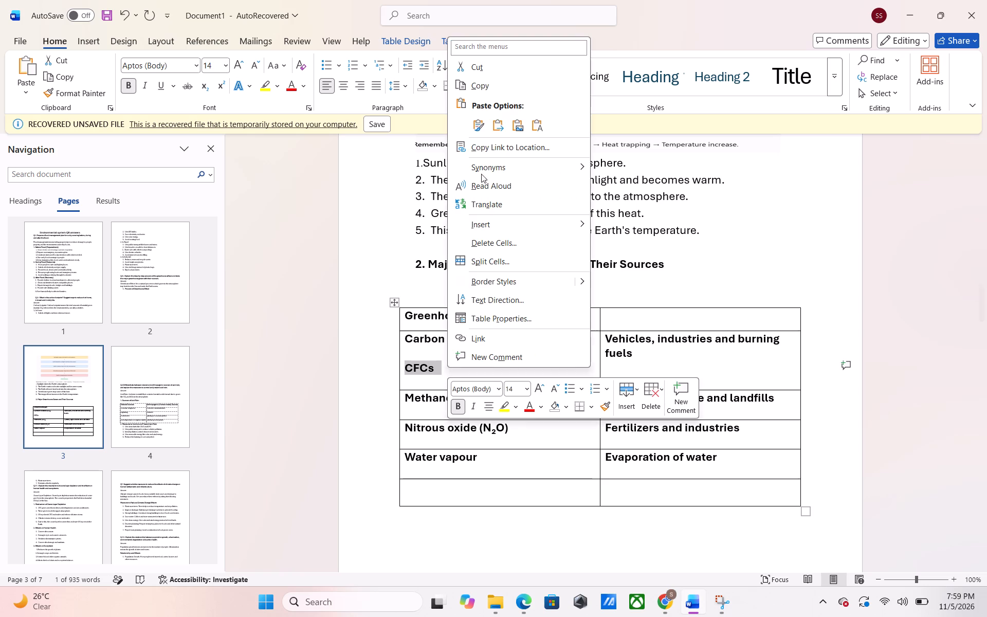
click(489, 92)
click(477, 502)
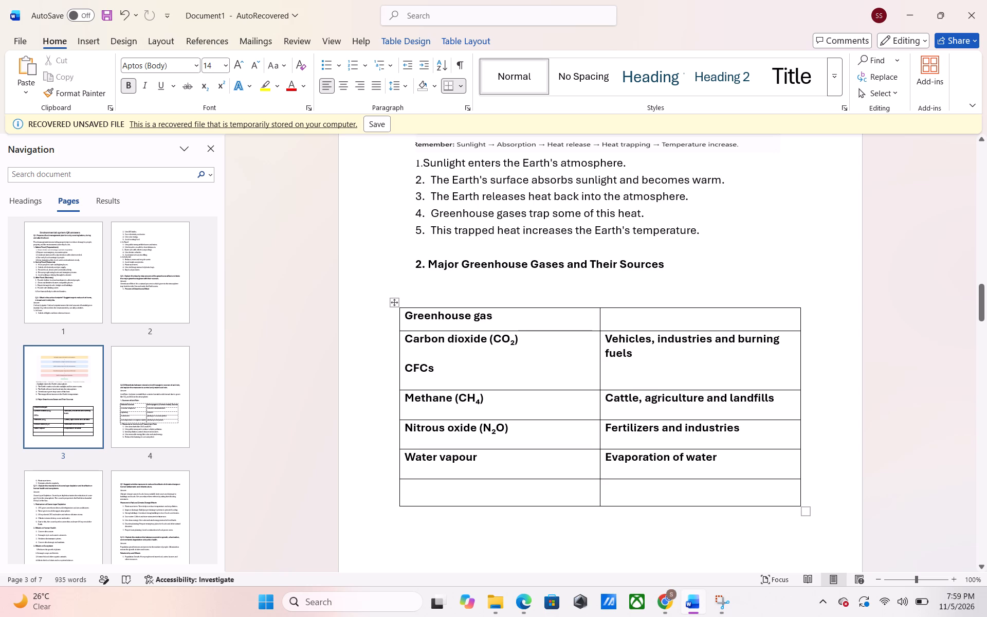
key(ctrl+v)
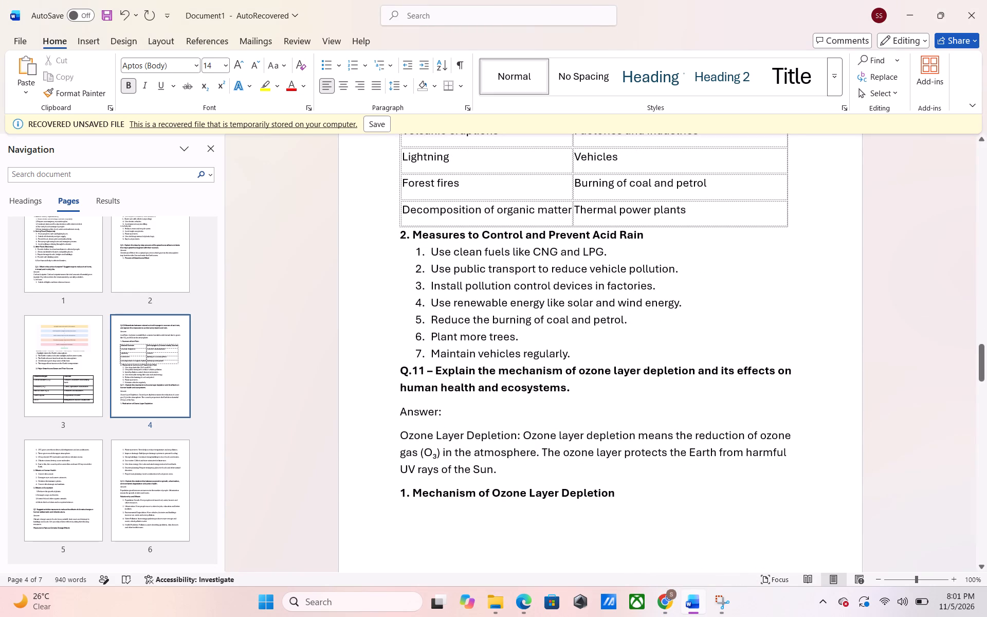
click(396, 371)
key(Return)
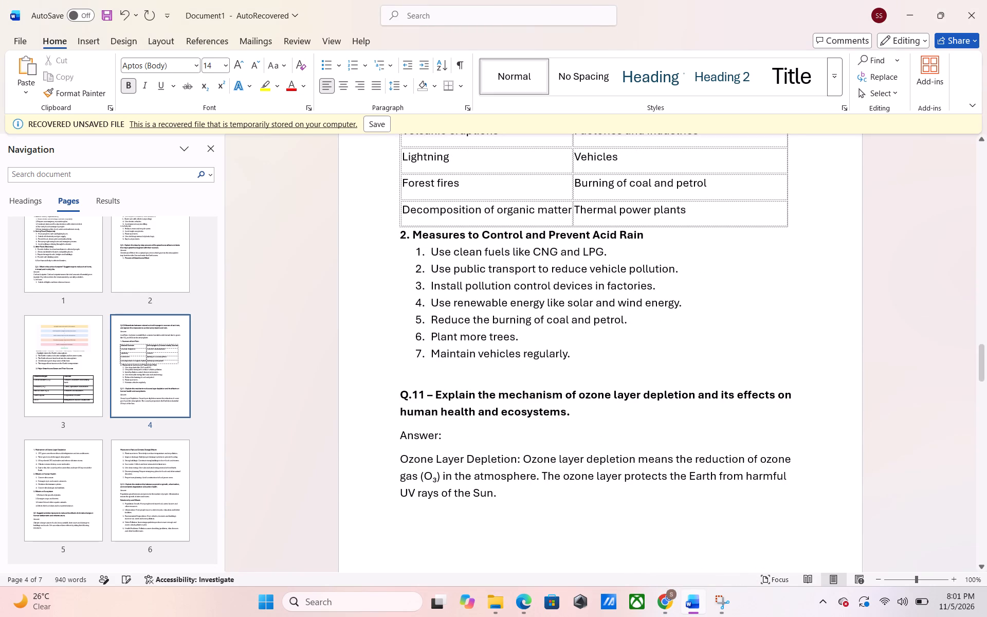
Set the spacing after to 0 pt for the Q.11 text from Mechanism of Ozone Layer Depletion through the Effects on Ecosystem list.
scroll(445, 501, down, 3)
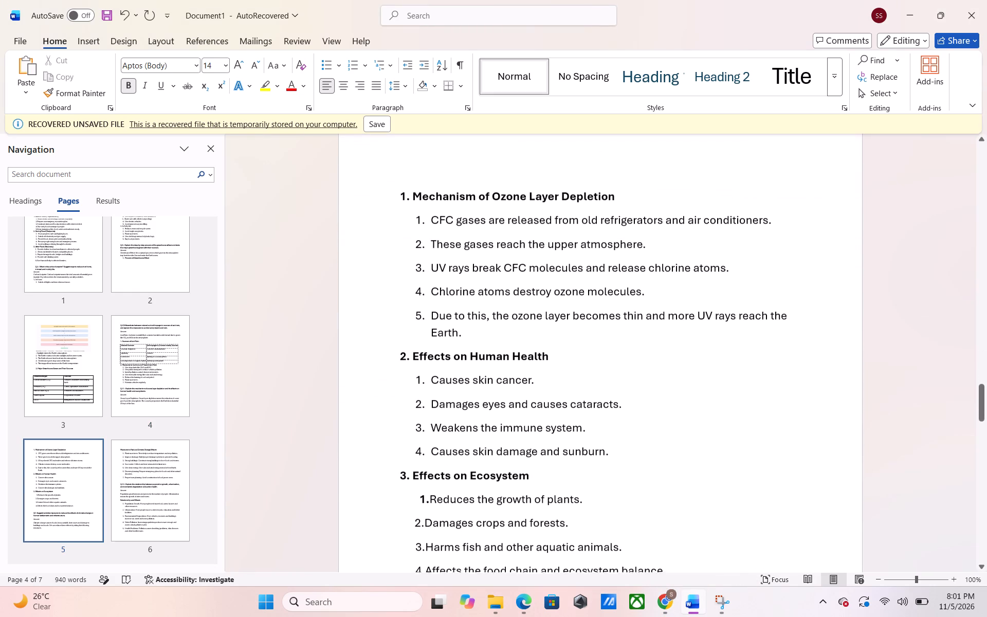
scroll(445, 501, down, 1)
drag(397, 190, 424, 195)
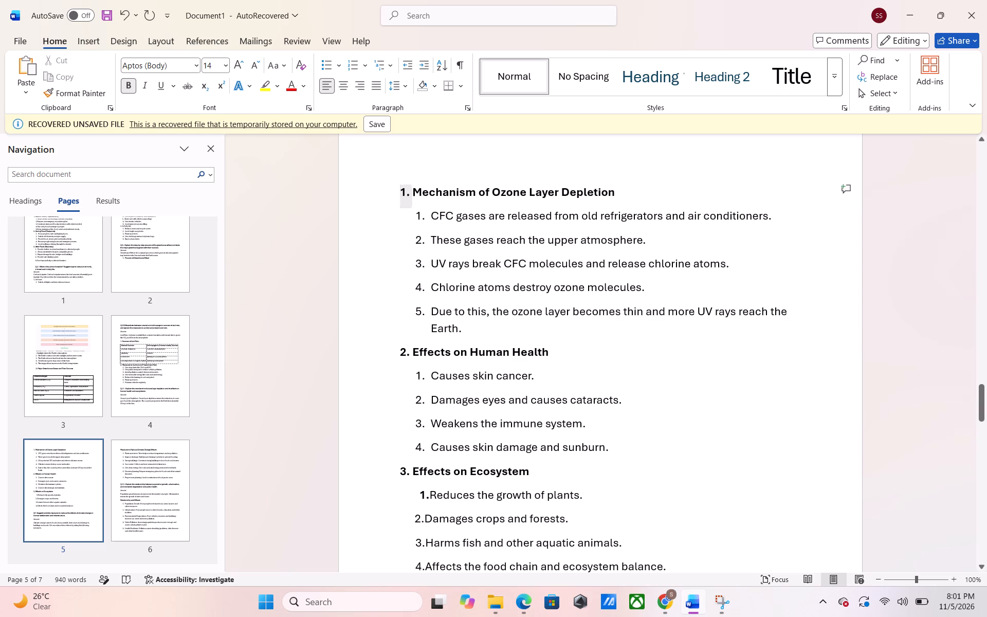
drag(424, 195, 683, 569)
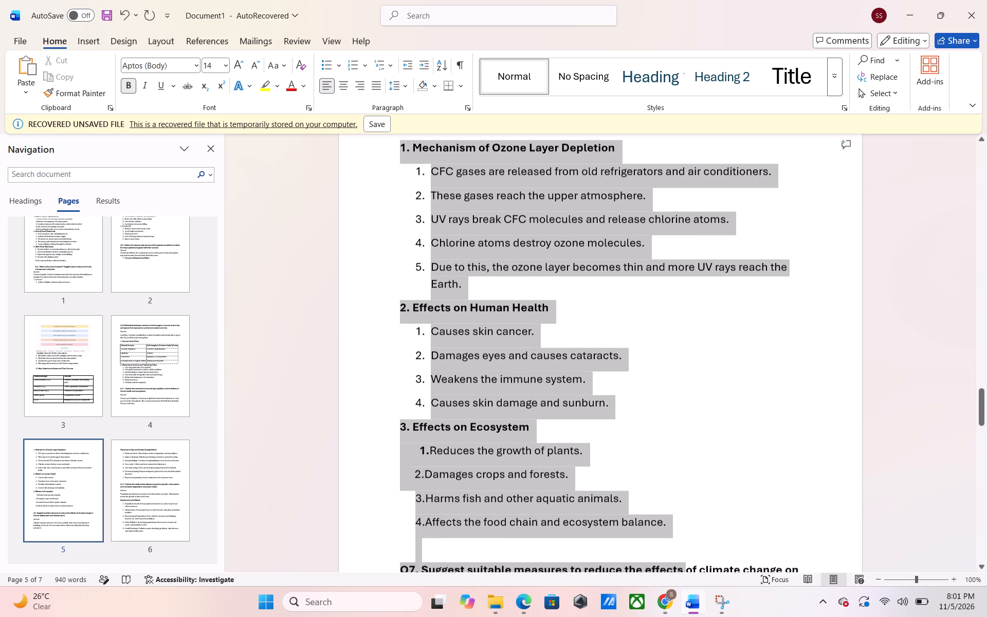
drag(683, 569, 681, 496)
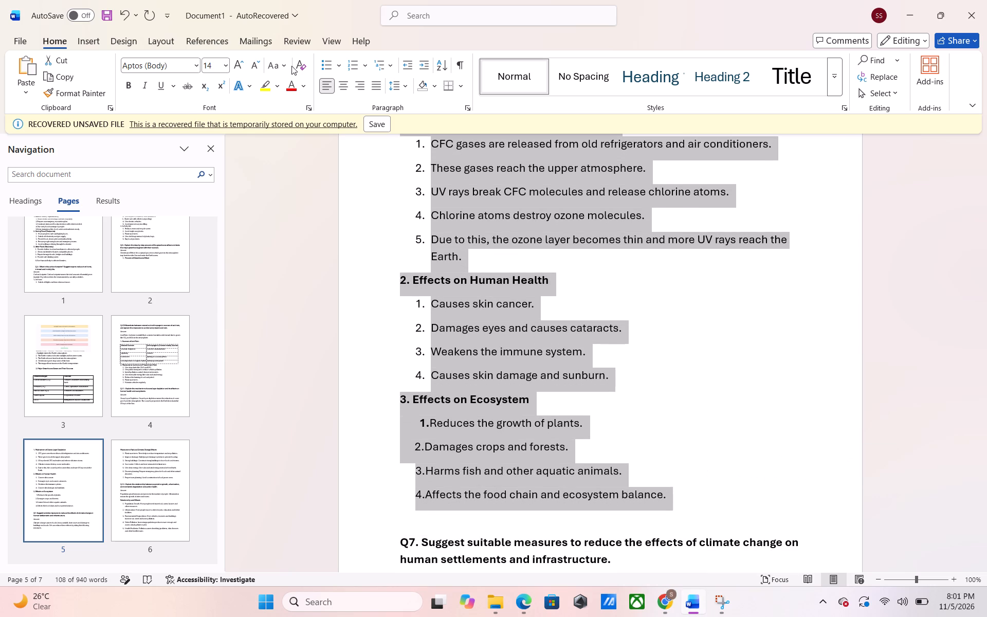
click(97, 42)
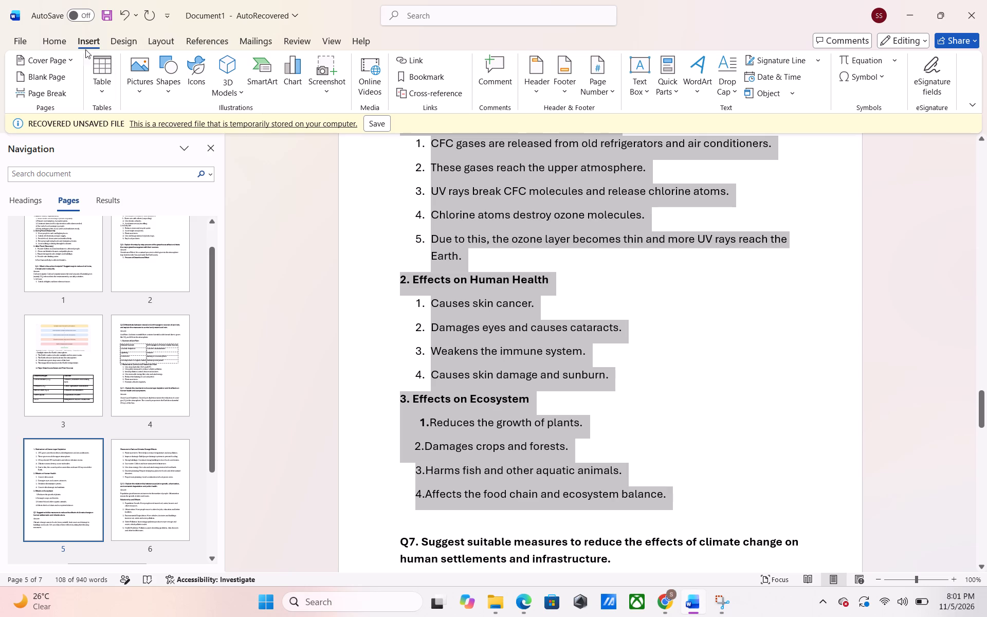
click(157, 43)
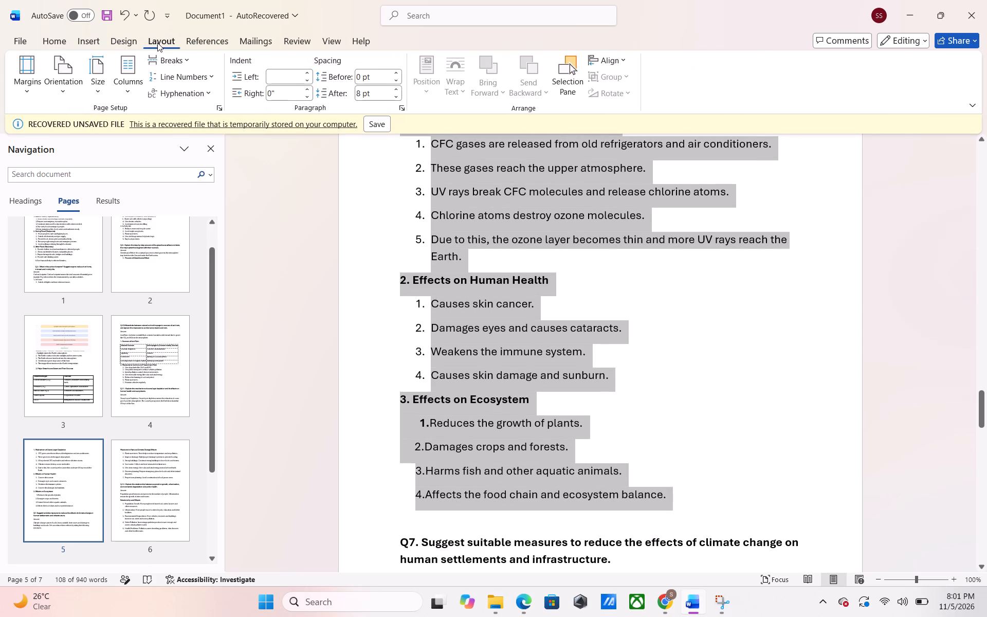
click(393, 97)
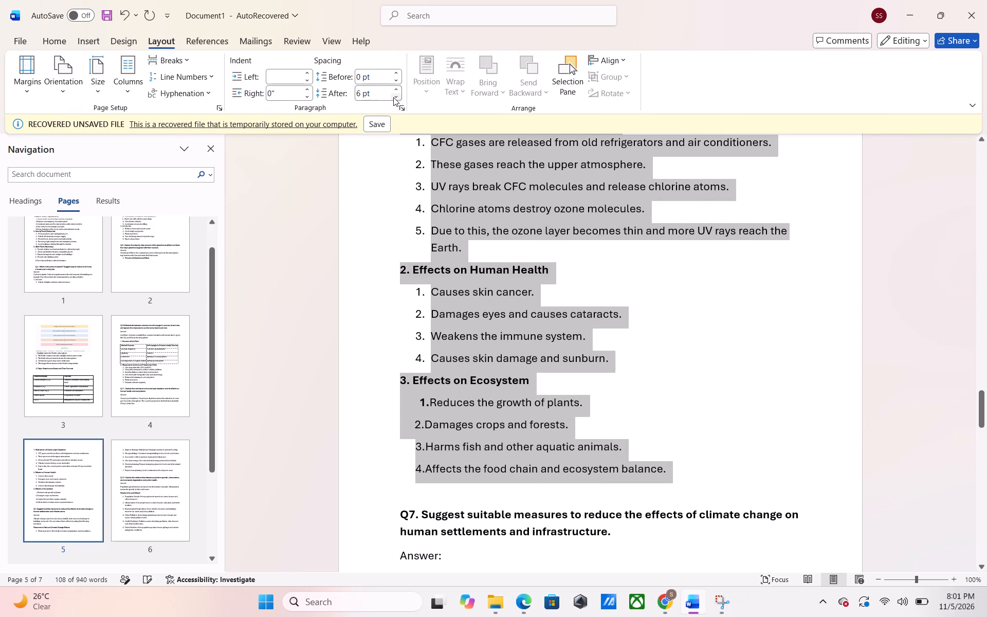
click(393, 97)
click(287, 230)
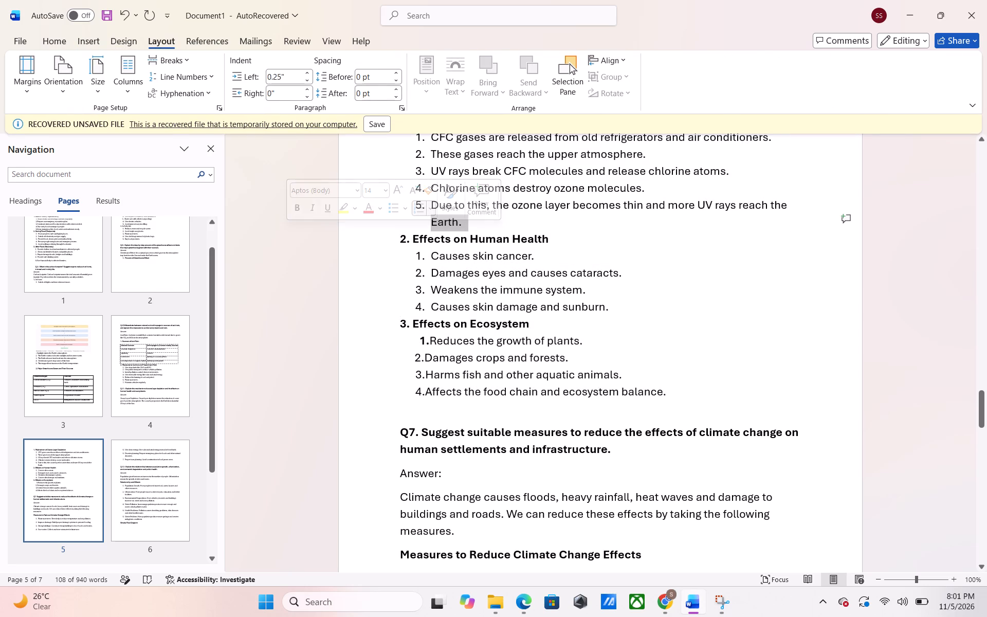
Set the spacing after to 0 pt from the Q7 climate change heading through measure 4, Save water.
scroll(417, 262, up, 3)
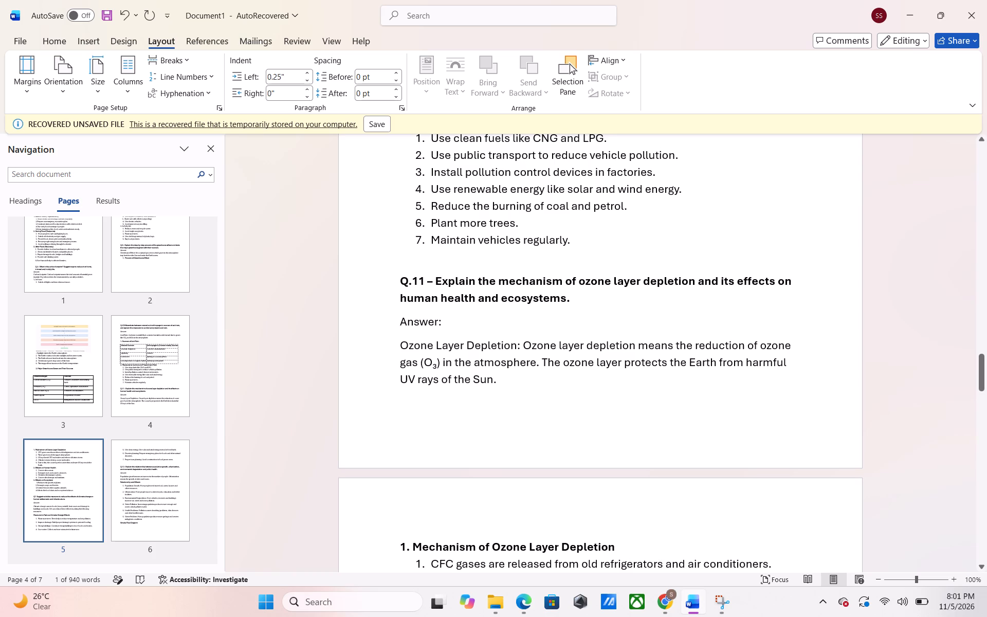
scroll(417, 262, down, 3)
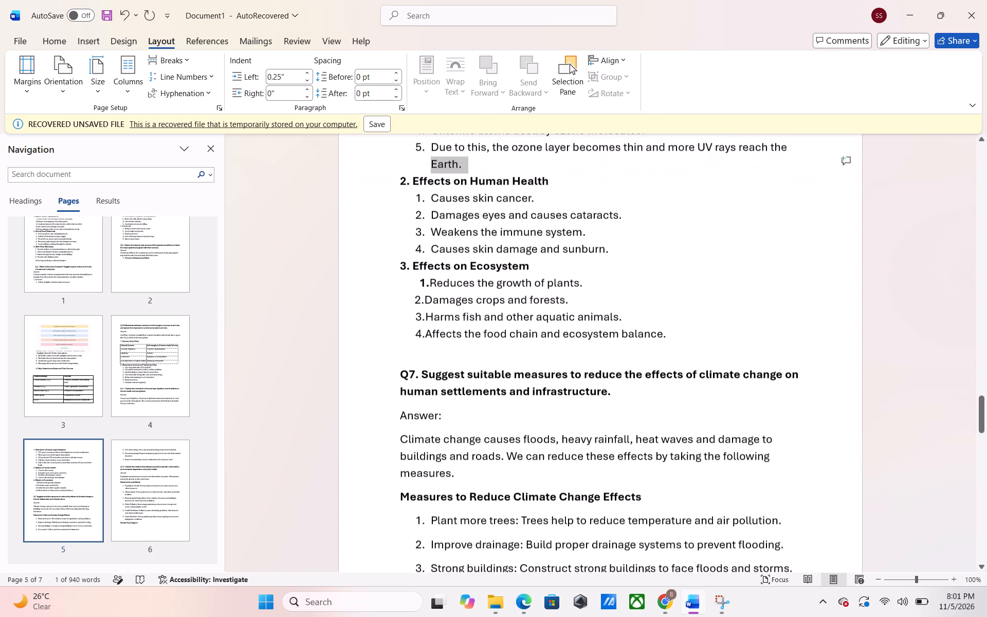
scroll(417, 262, down, 3)
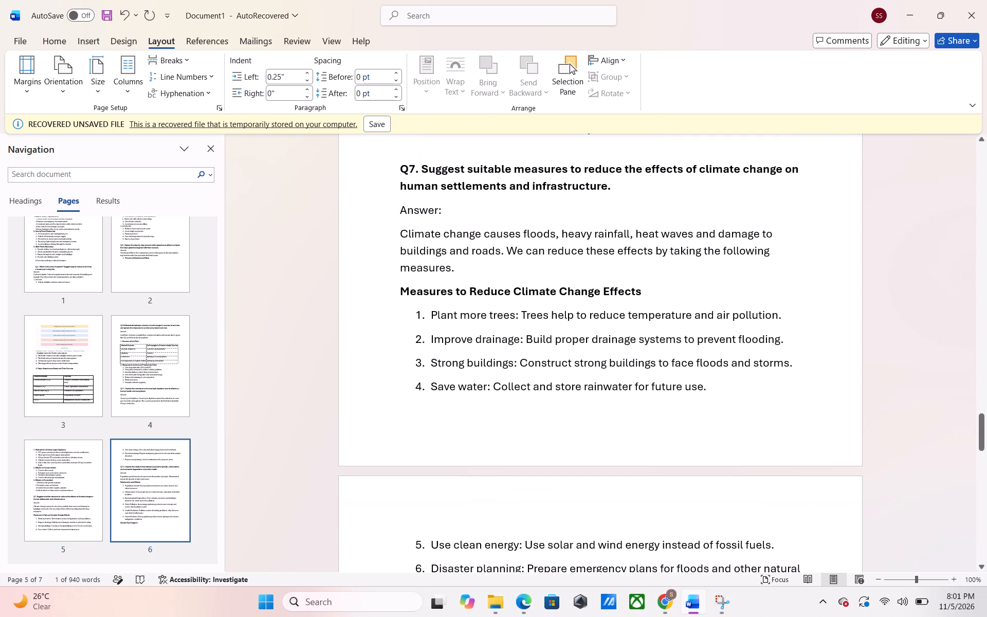
drag(402, 168, 407, 168)
drag(407, 168, 692, 423)
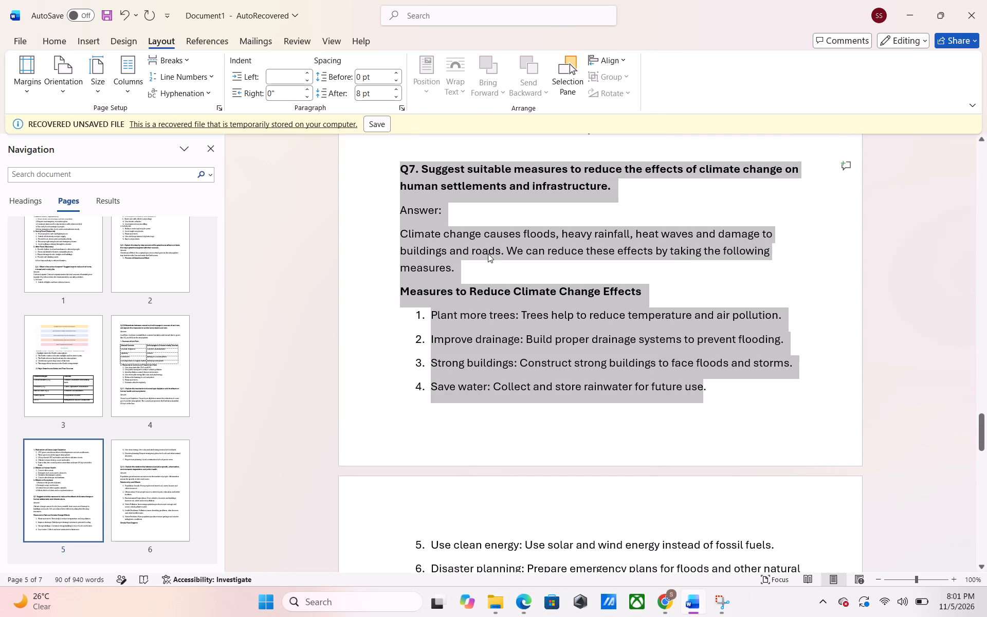
click(397, 97)
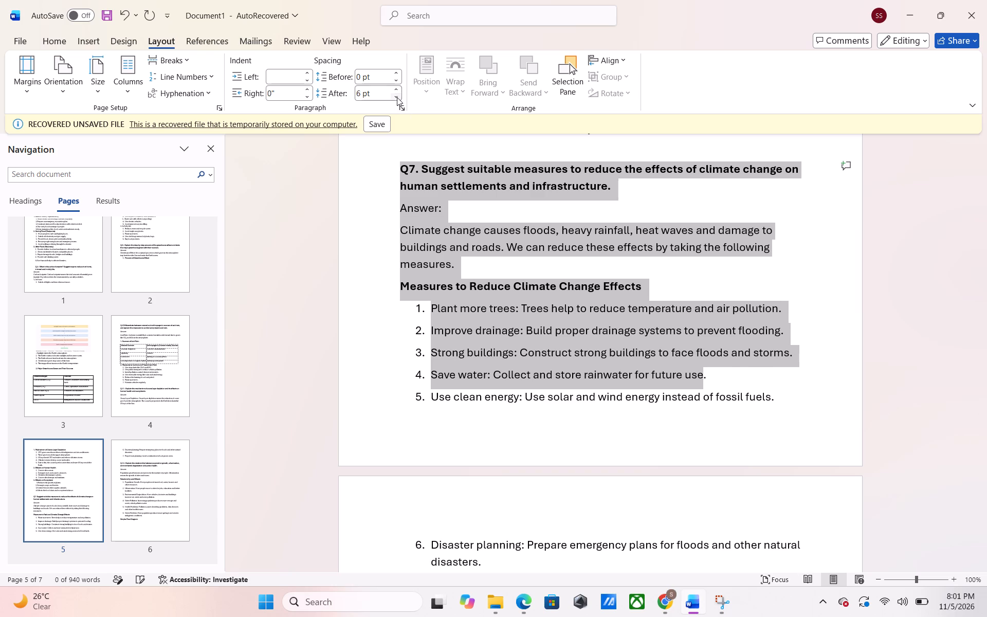
click(397, 97)
click(309, 341)
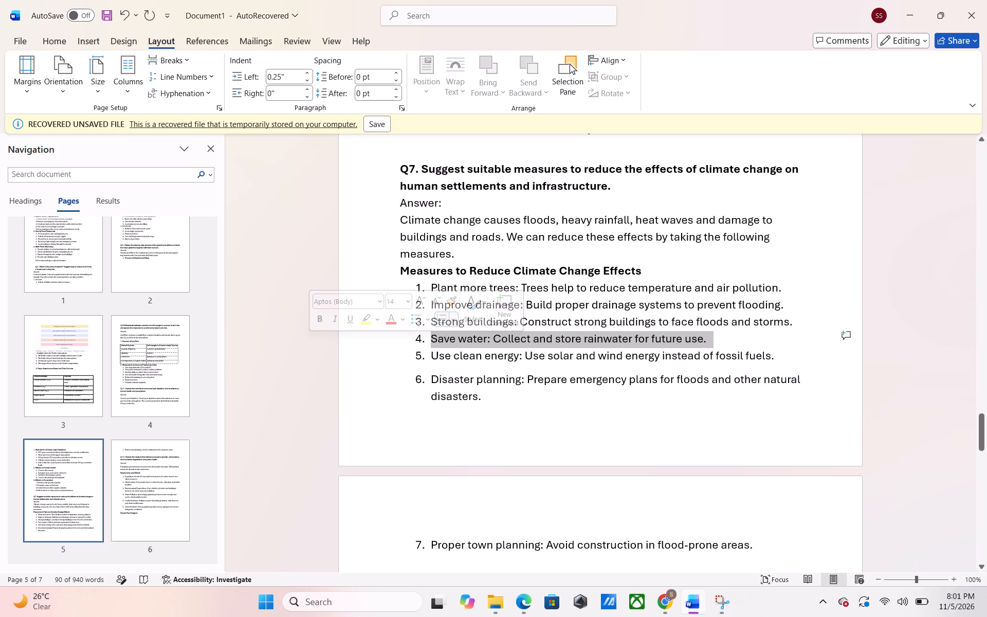
Set the spacing after to 0 pt for Q7 measures 5 and 6, Use clean energy and Disaster planning.
drag(414, 355, 503, 356)
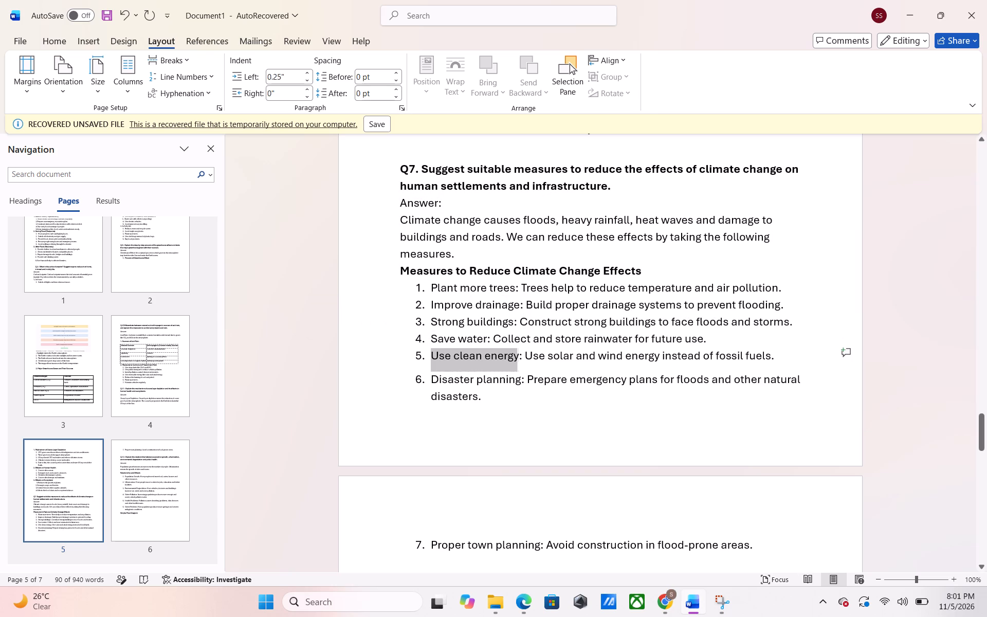
drag(503, 356, 735, 408)
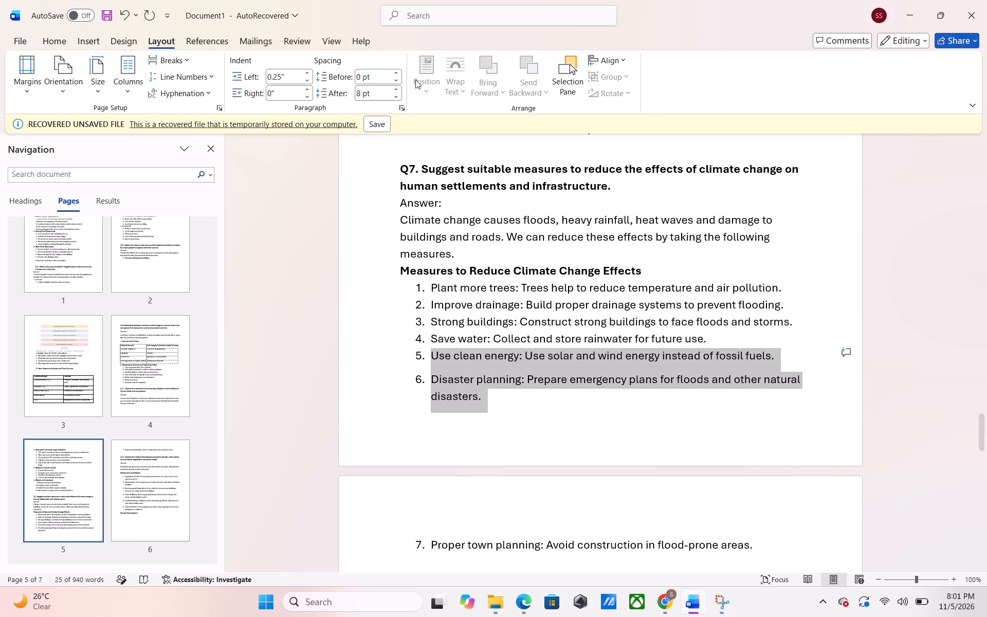
click(397, 96)
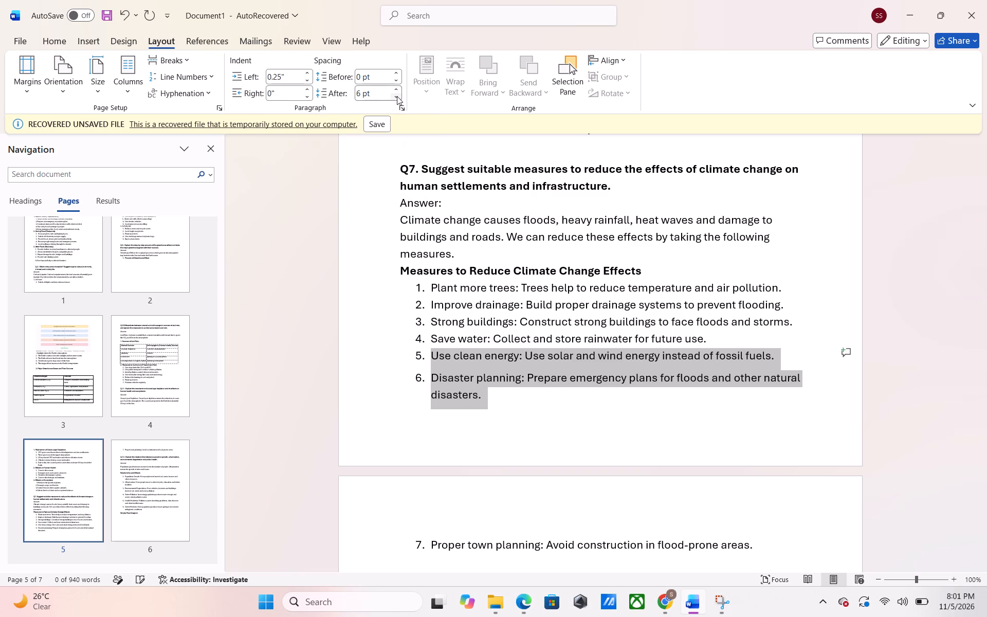
click(397, 96)
click(295, 251)
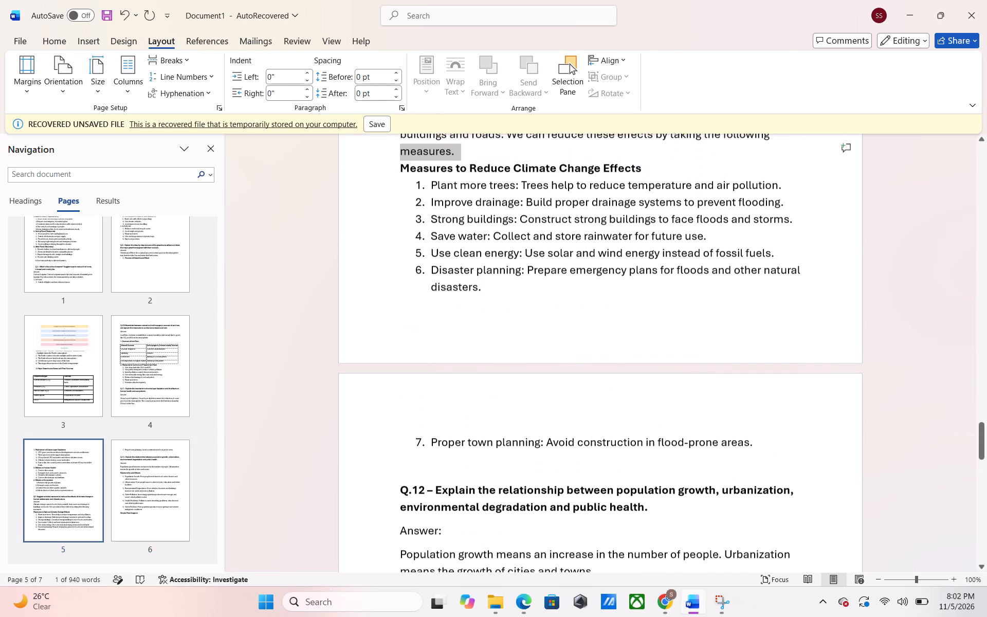
Set the spacing after to 0 pt for the Q.11 heading, its Answer line and the ozone layer depletion definition.
scroll(415, 340, up, 2)
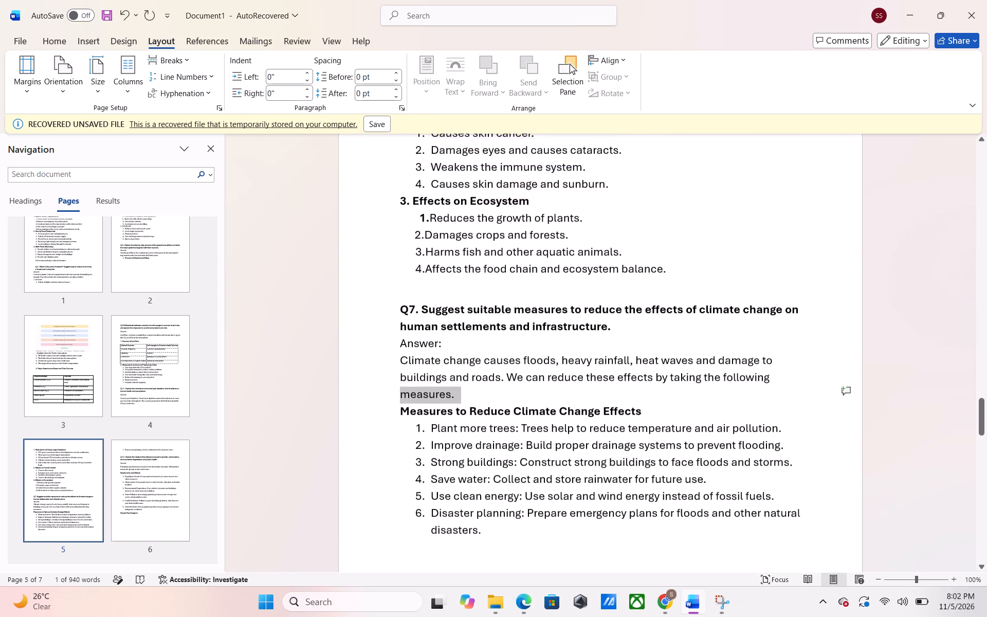
scroll(415, 340, up, 1)
scroll(425, 292, up, 1)
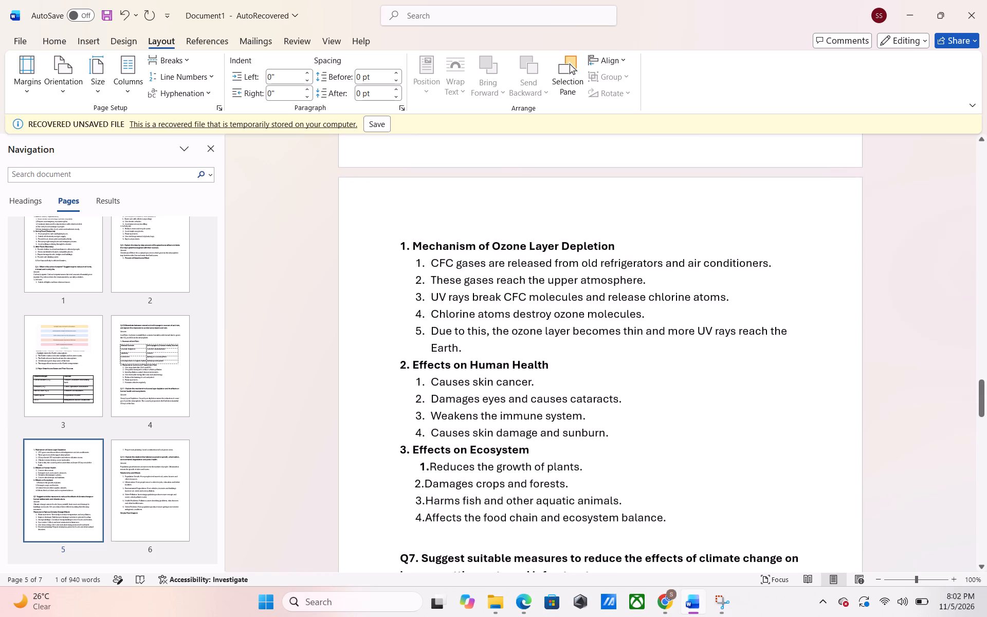
scroll(425, 292, up, 1)
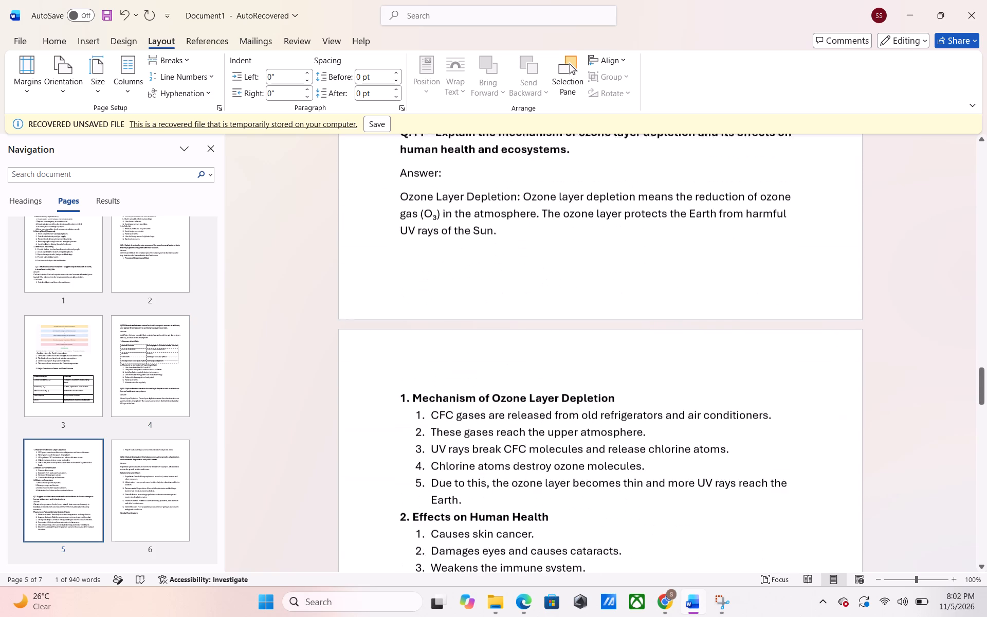
scroll(414, 207, up, 1)
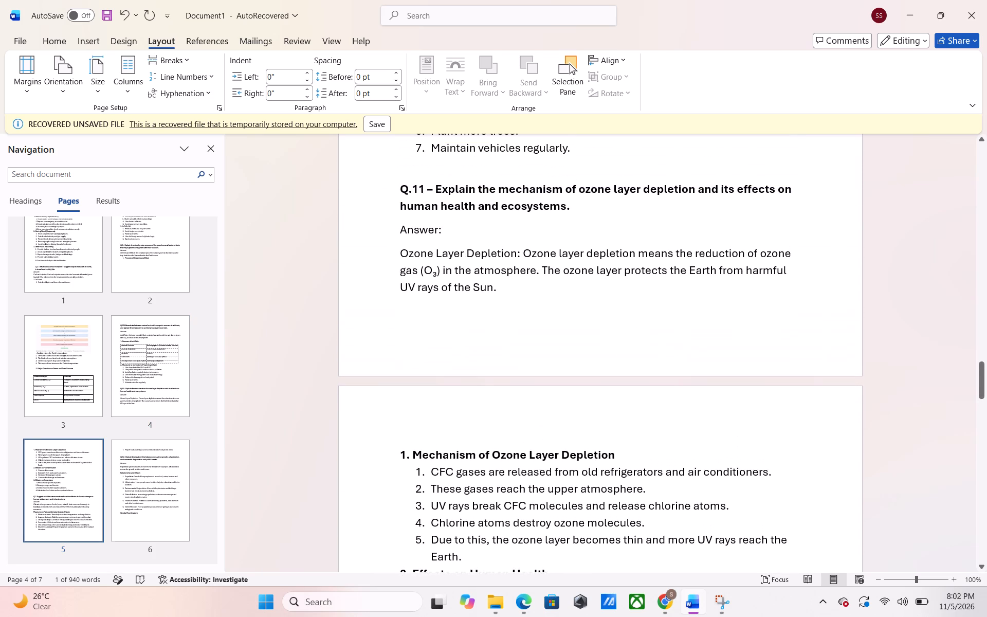
drag(401, 190, 708, 318)
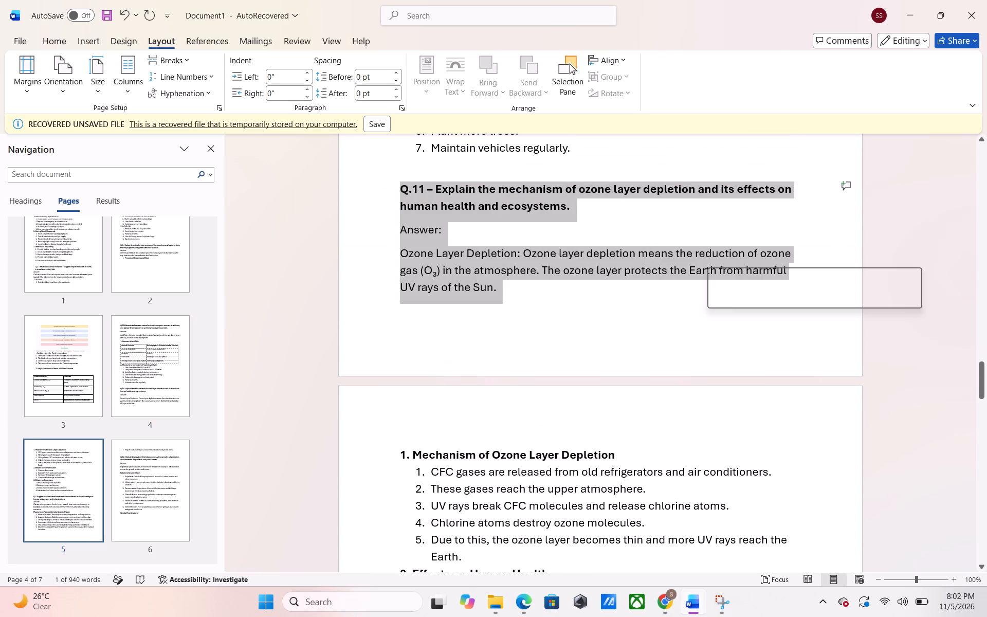
click(397, 97)
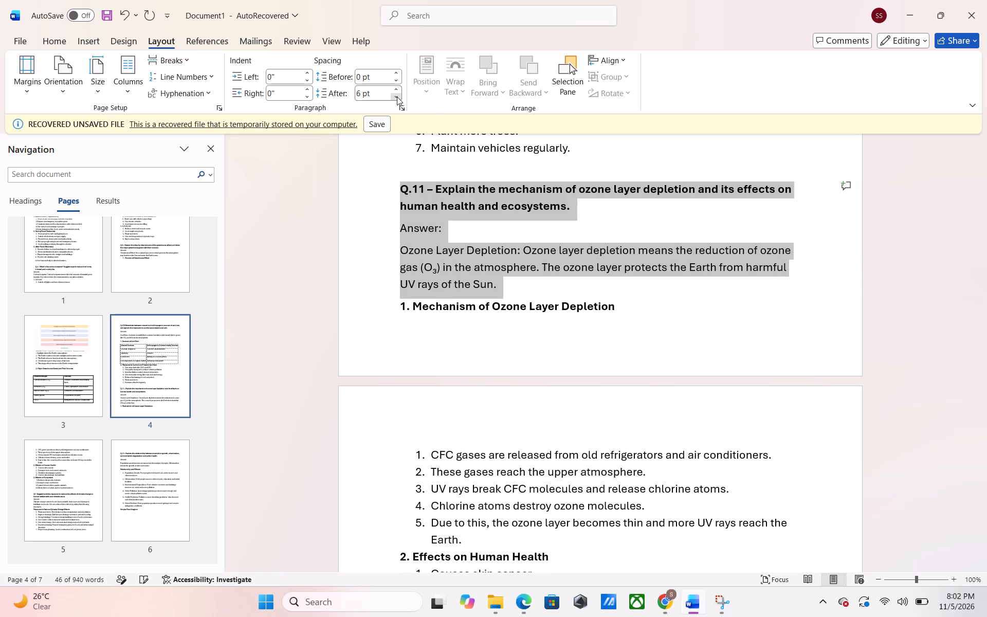
click(397, 97)
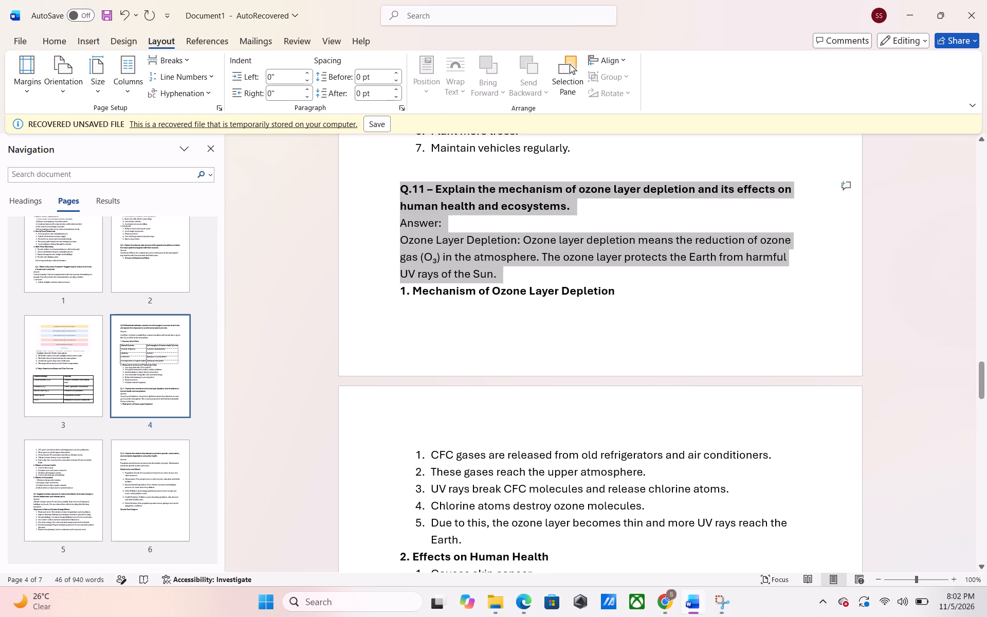
click(345, 198)
scroll(422, 369, down, 2)
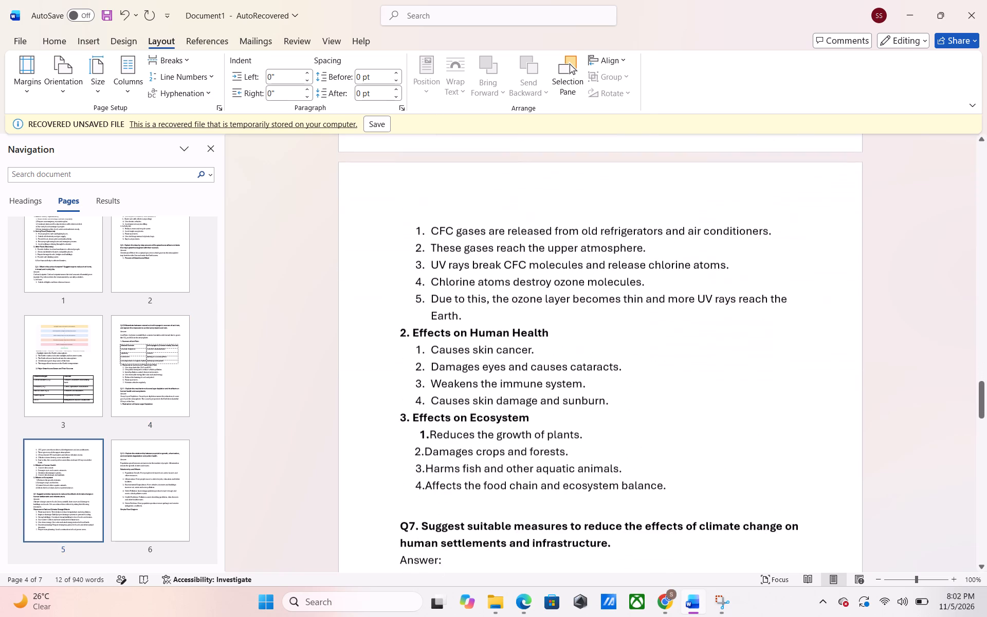
scroll(422, 369, down, 3)
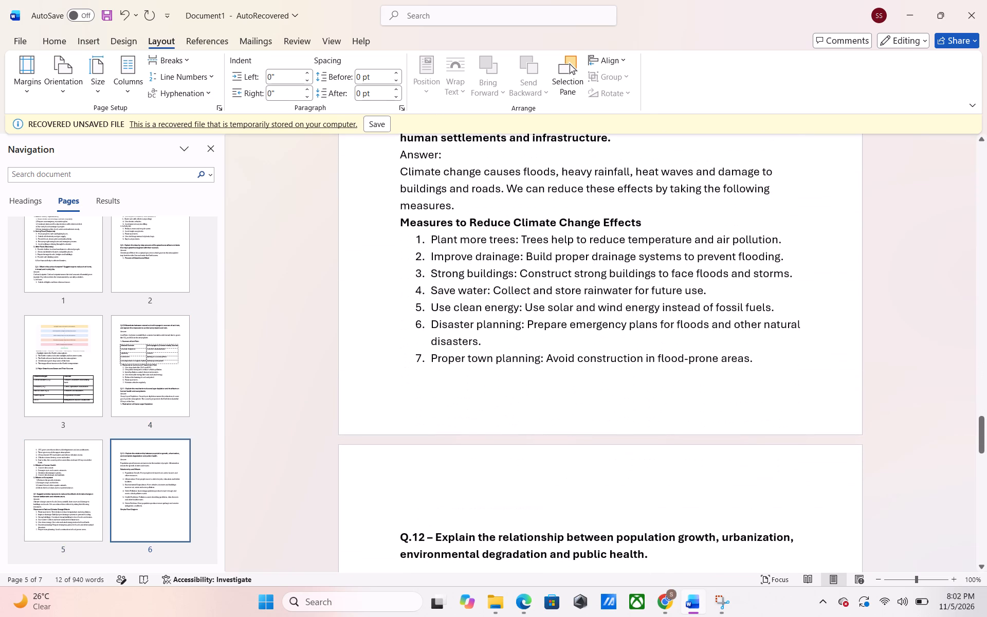
scroll(422, 369, up, 3)
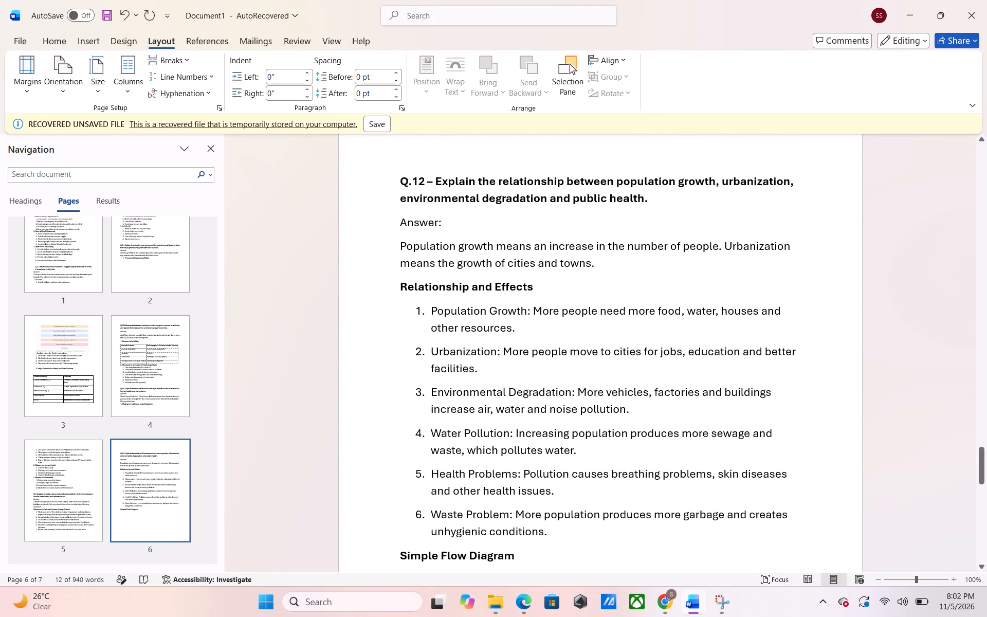
drag(404, 182, 711, 596)
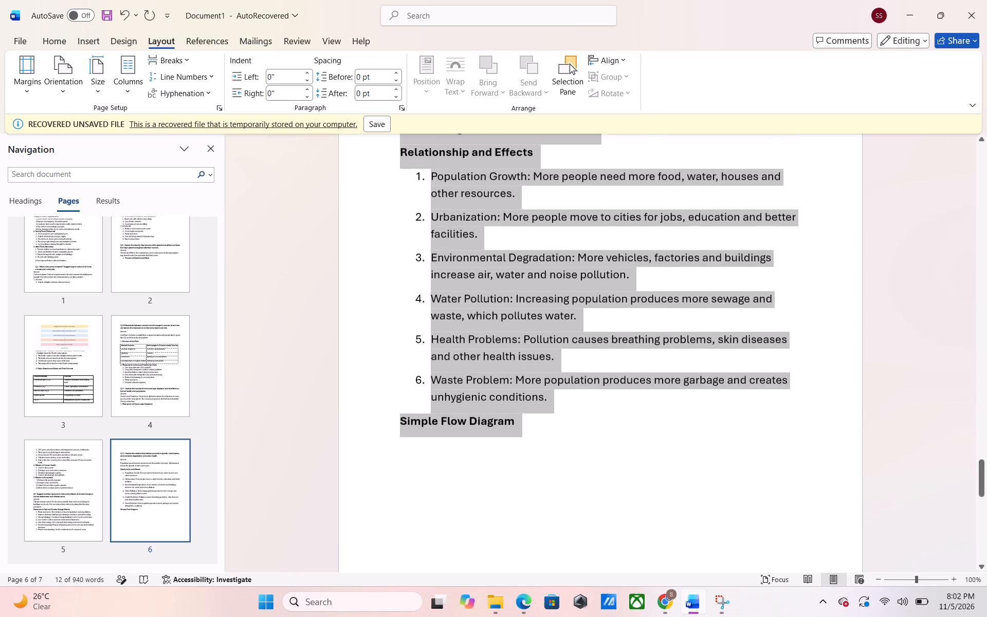
drag(711, 596, 652, 341)
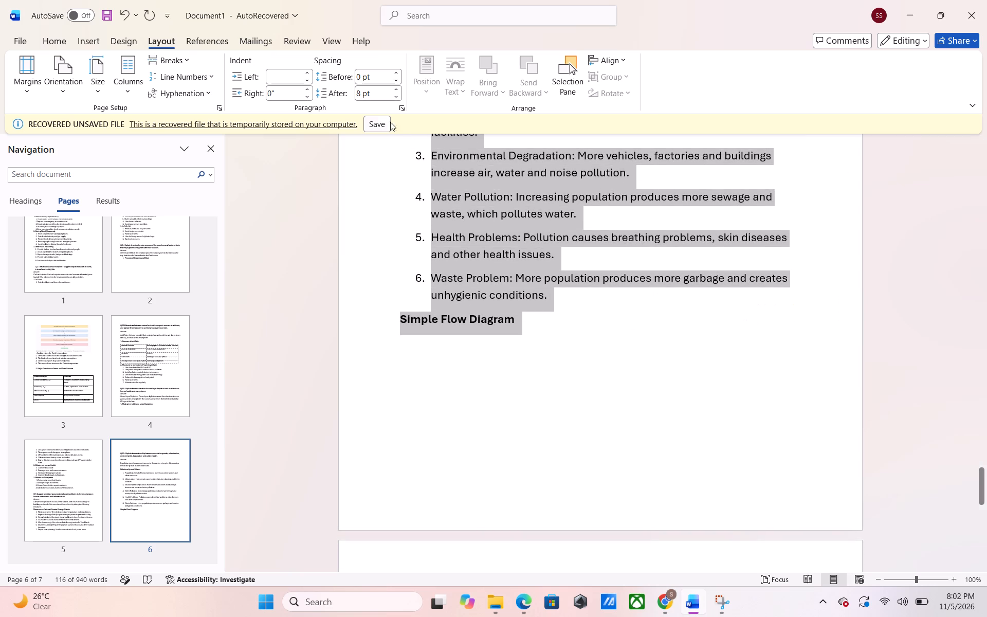
click(397, 99)
click(397, 99)
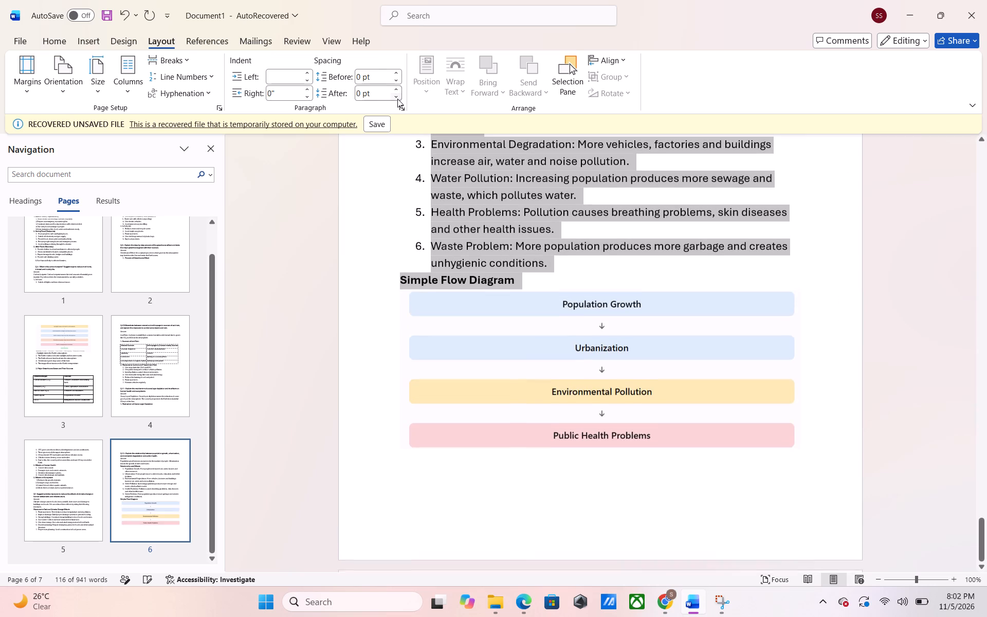
click(309, 287)
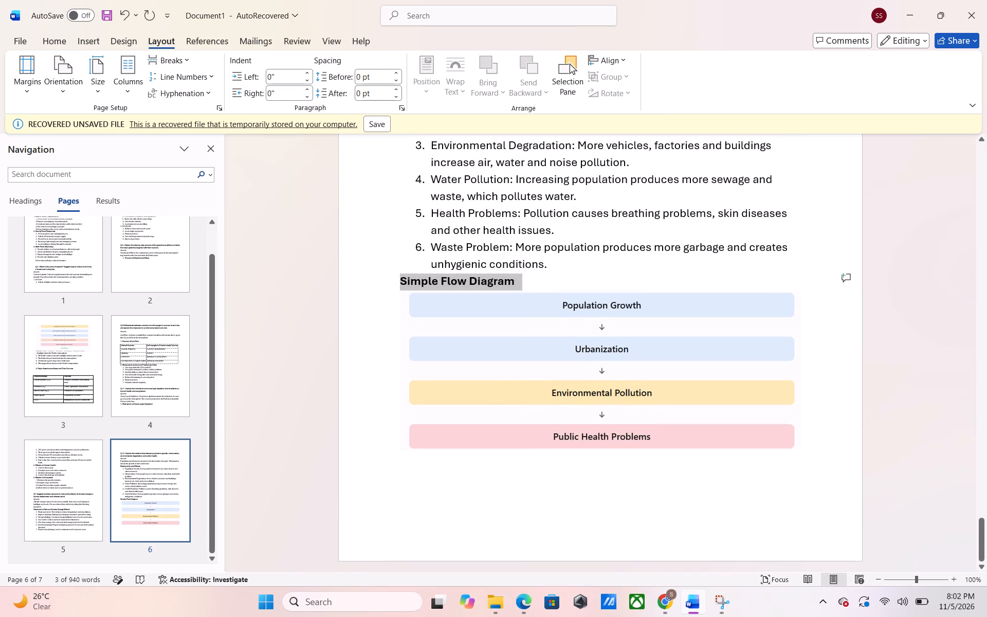
click(316, 353)
click(353, 221)
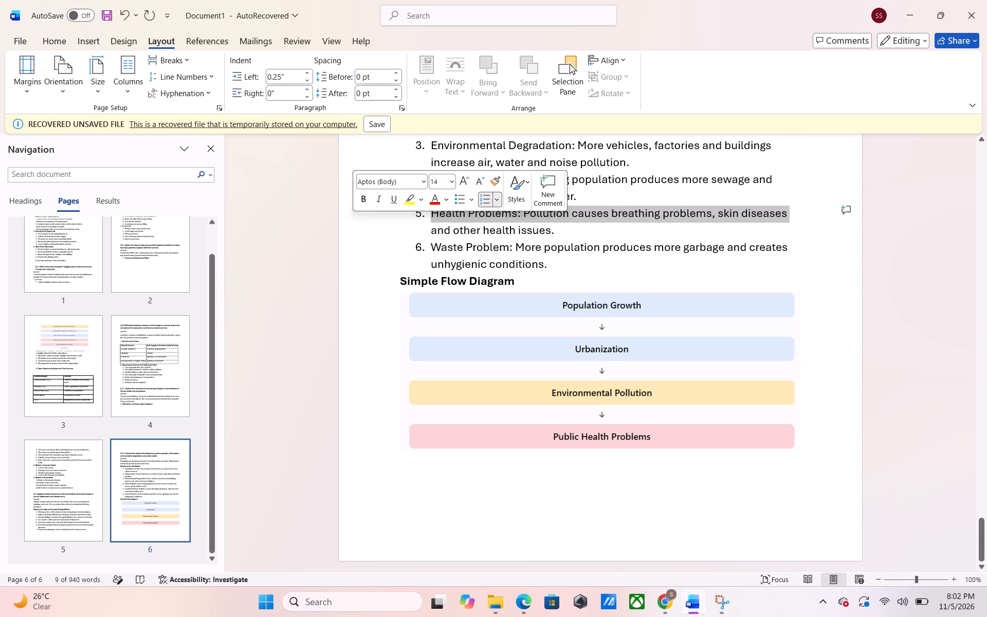
Review the layout and spacing of the acid rain, Q.11, Q7 and Q.12 answers through the final flow diagram.
scroll(353, 221, up, 1)
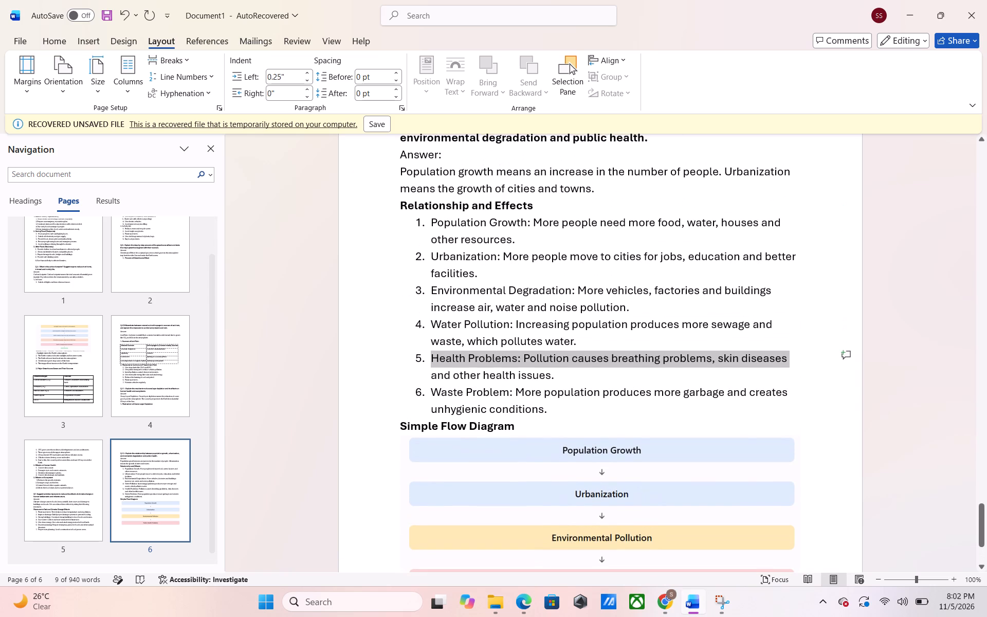
scroll(353, 221, right, 1)
scroll(353, 221, up, 2)
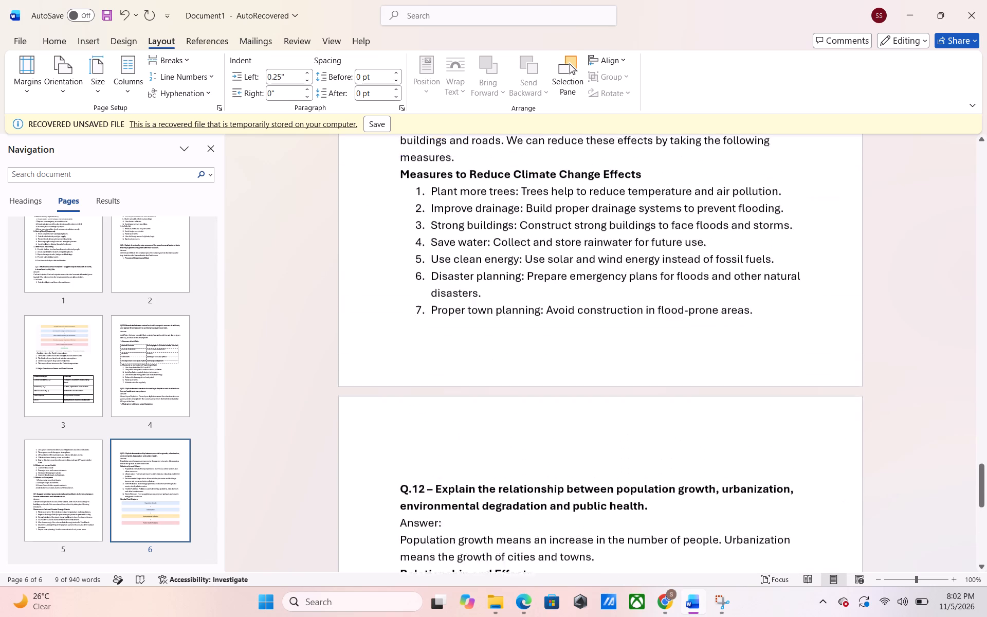
scroll(353, 221, up, 3)
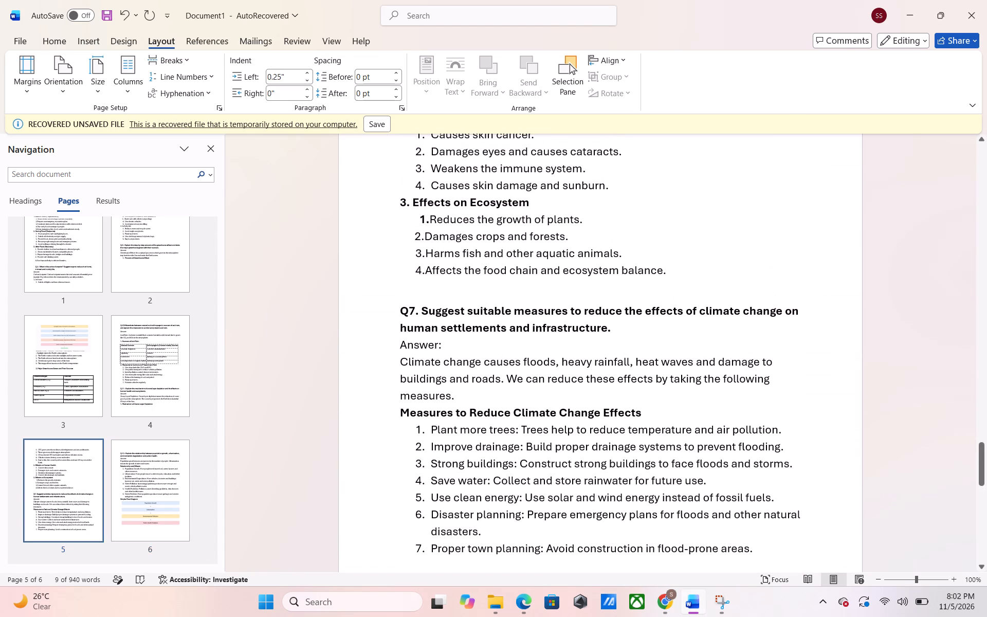
scroll(353, 221, down, 7)
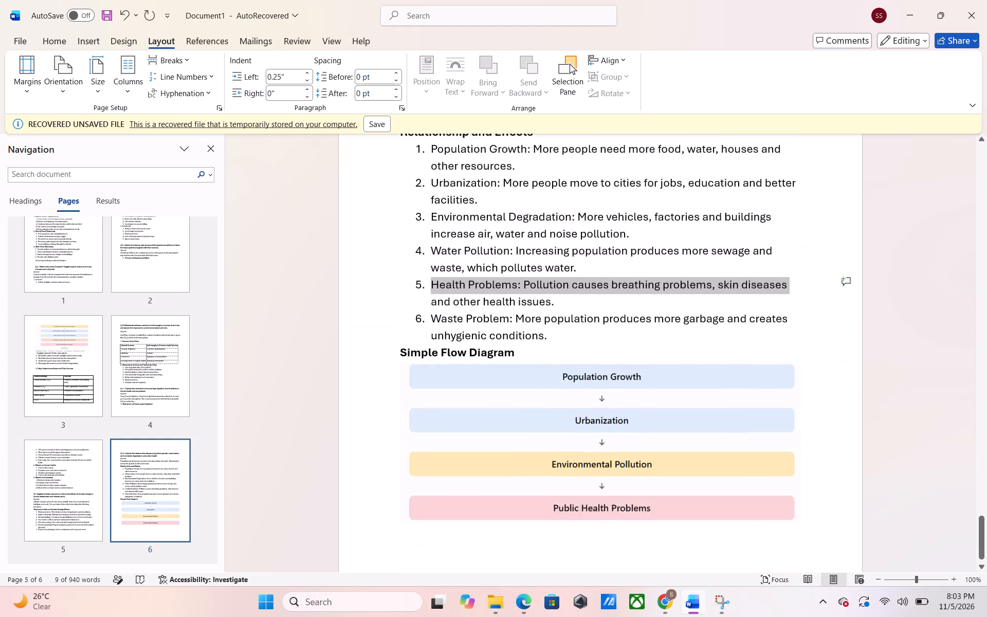
scroll(353, 221, down, 3)
scroll(375, 330, down, 1)
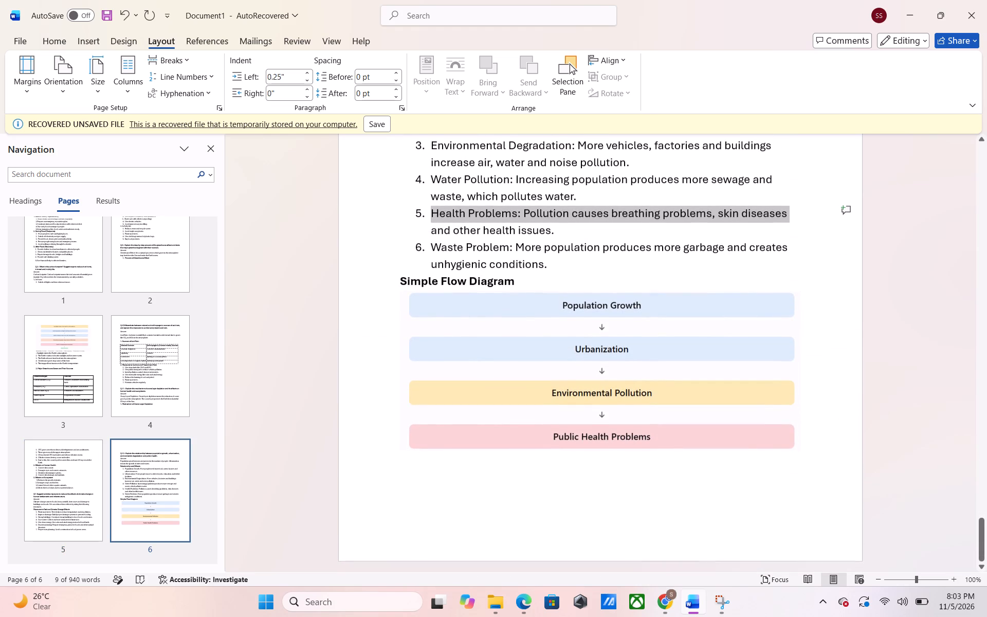
scroll(375, 330, down, 3)
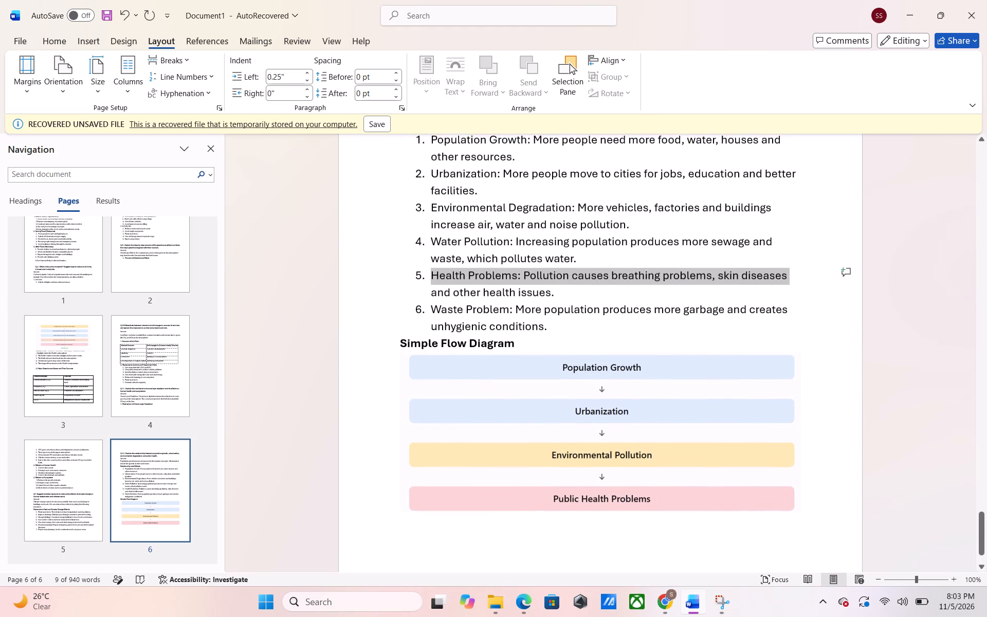
scroll(375, 330, down, 1)
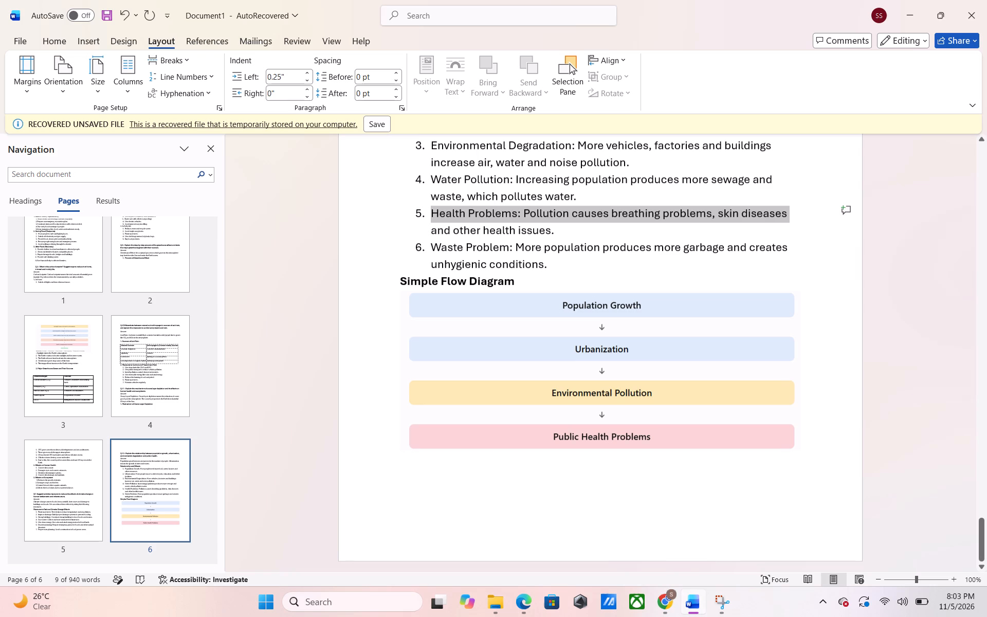
scroll(393, 346, up, 4)
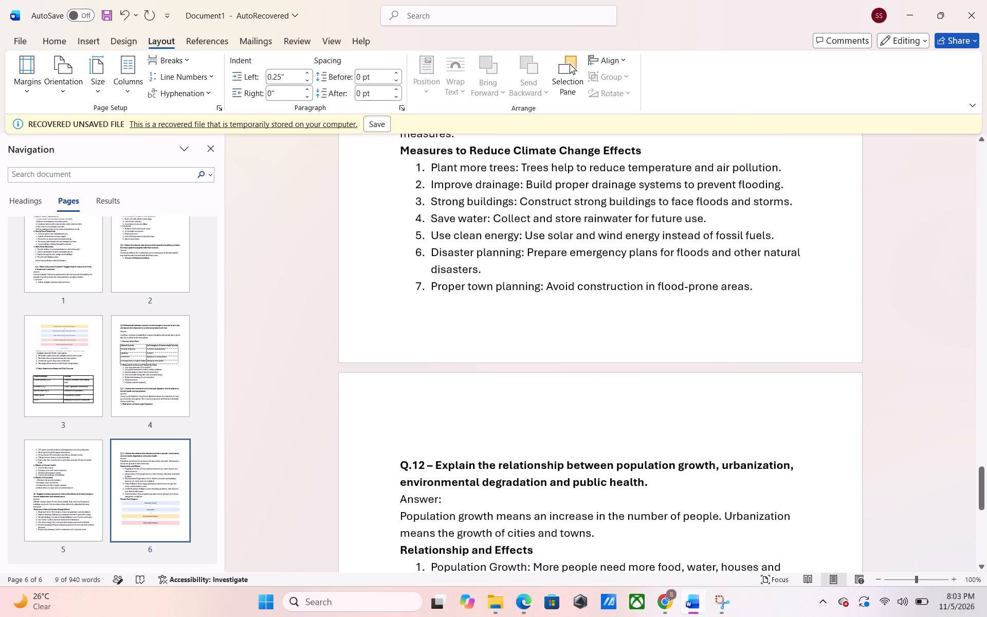
scroll(393, 346, up, 4)
scroll(393, 346, down, 1)
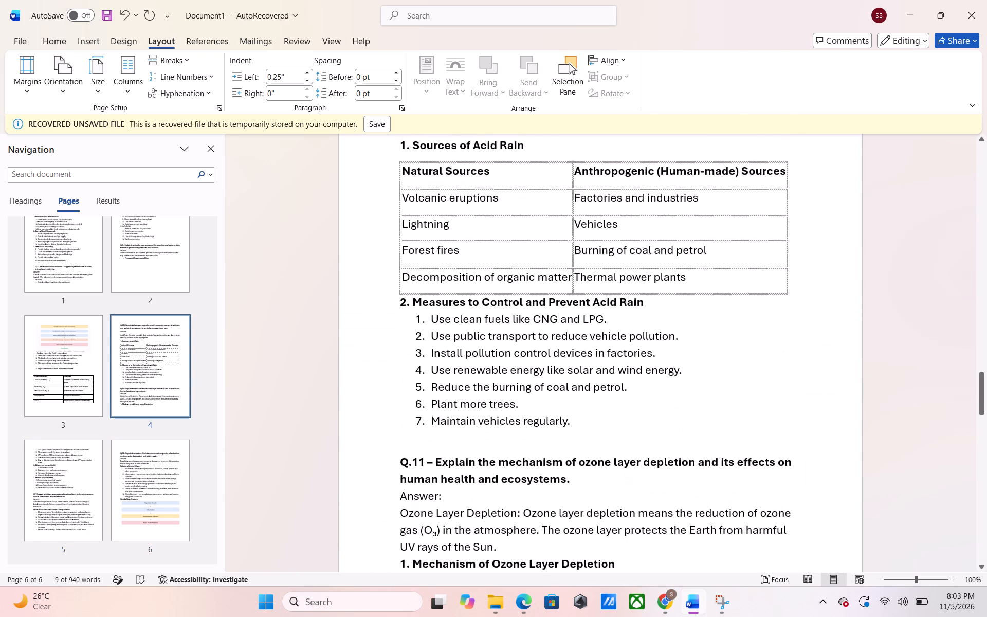
scroll(393, 346, down, 1)
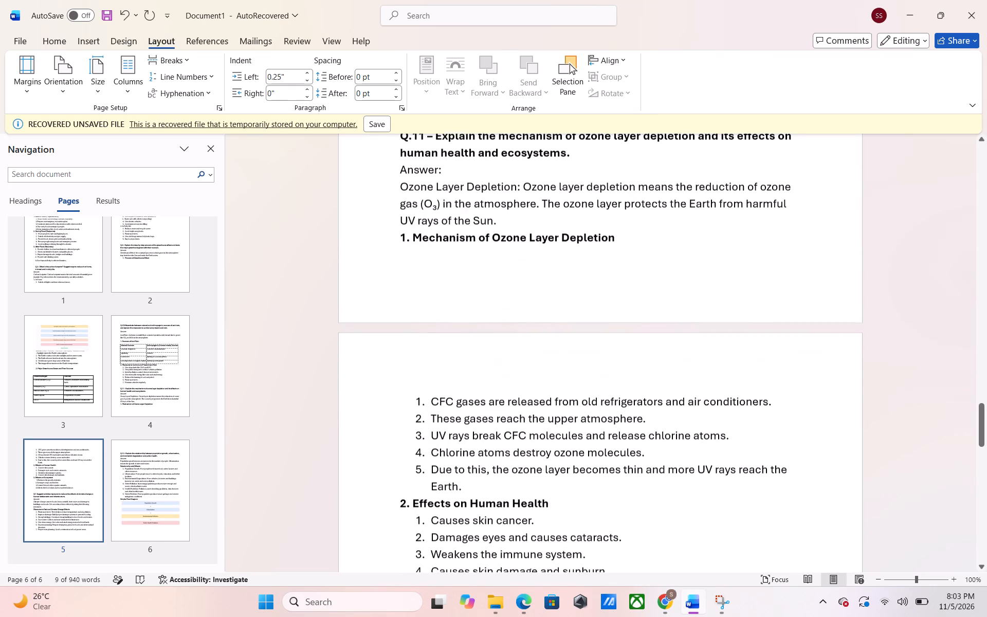
scroll(393, 346, down, 4)
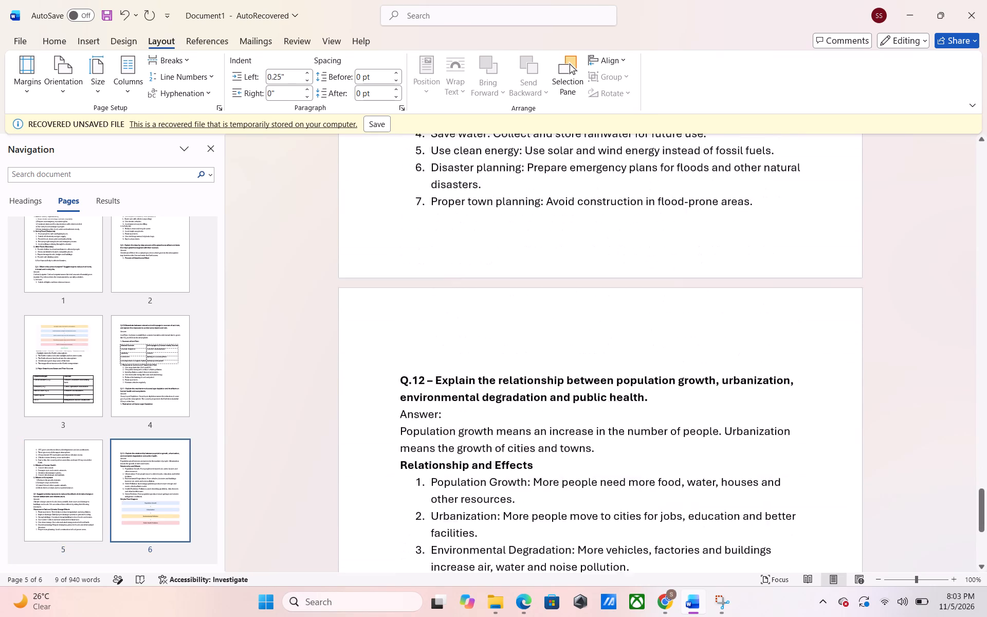
scroll(393, 346, down, 5)
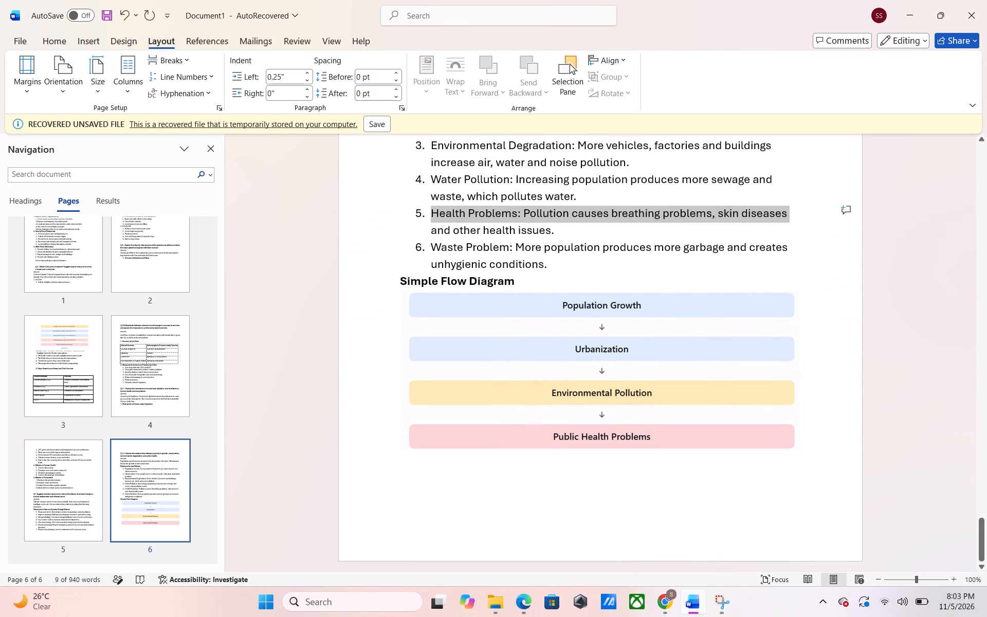
Copy the Q.12 flow diagram picture and paste the duplicate directly below the original.
right_click(394, 524)
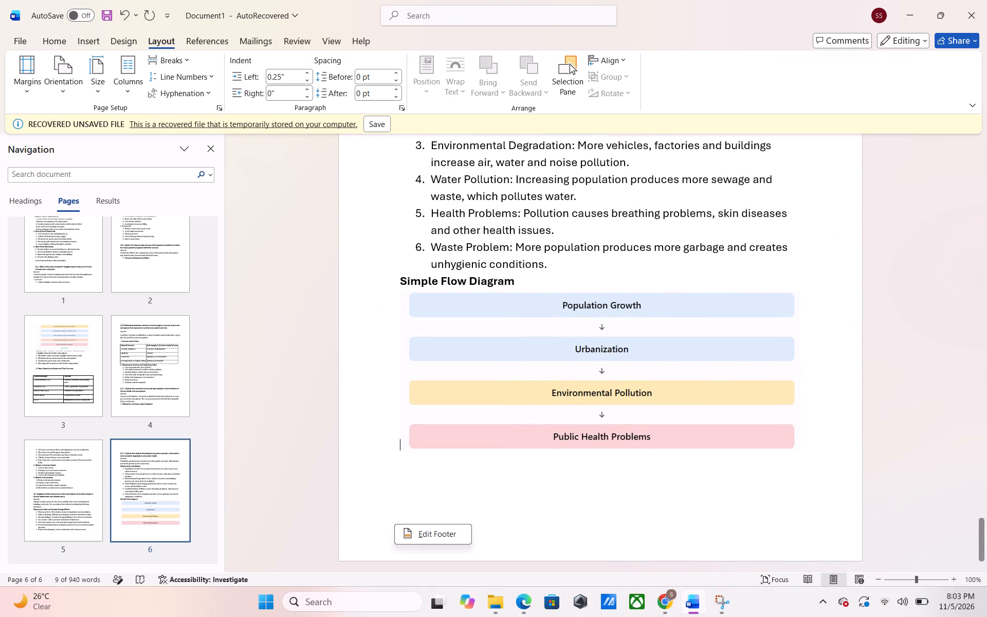
click(522, 497)
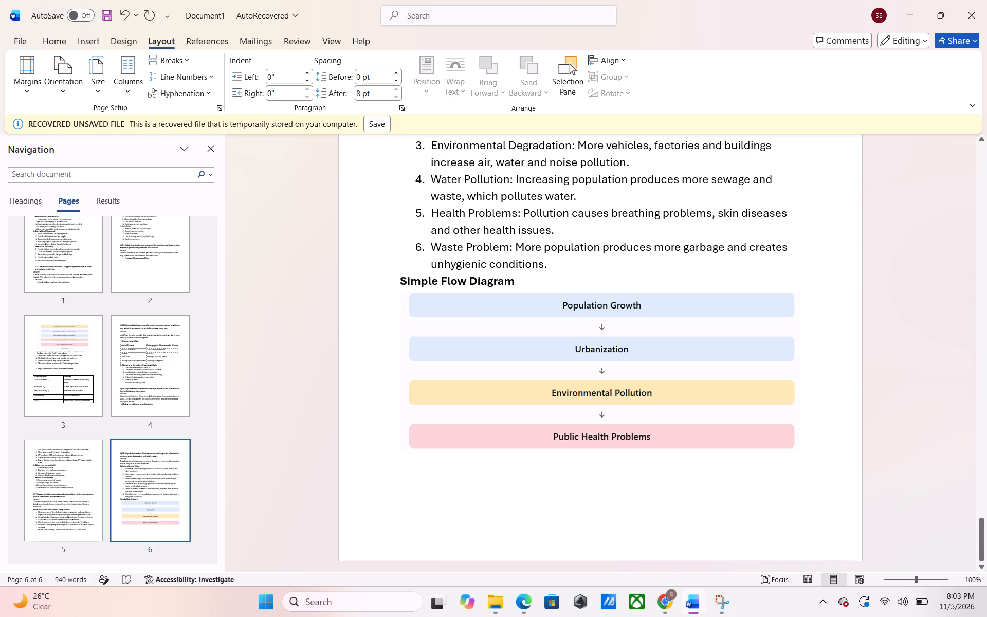
right_click(503, 347)
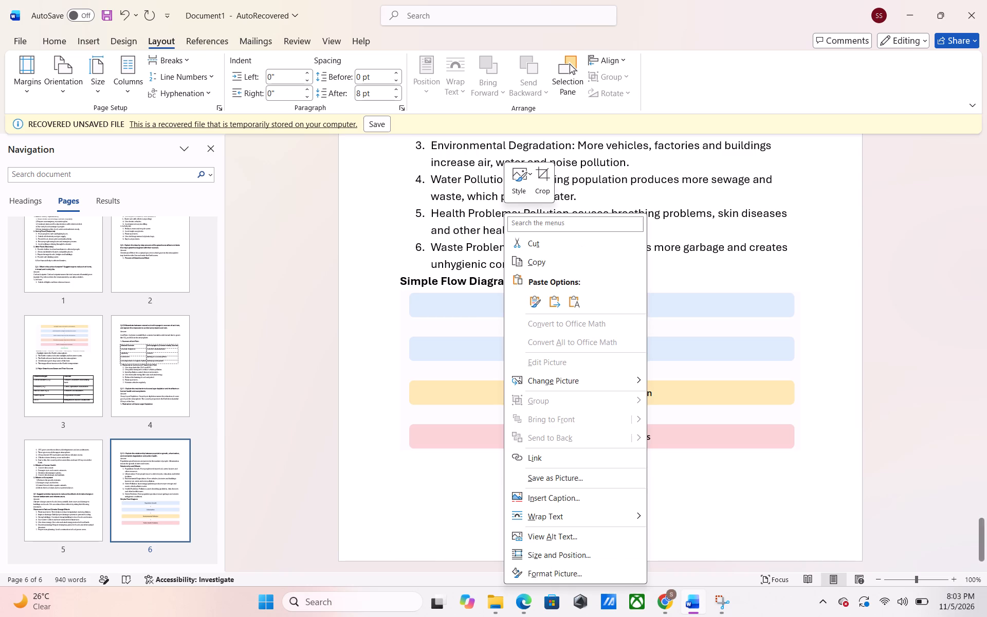
click(540, 263)
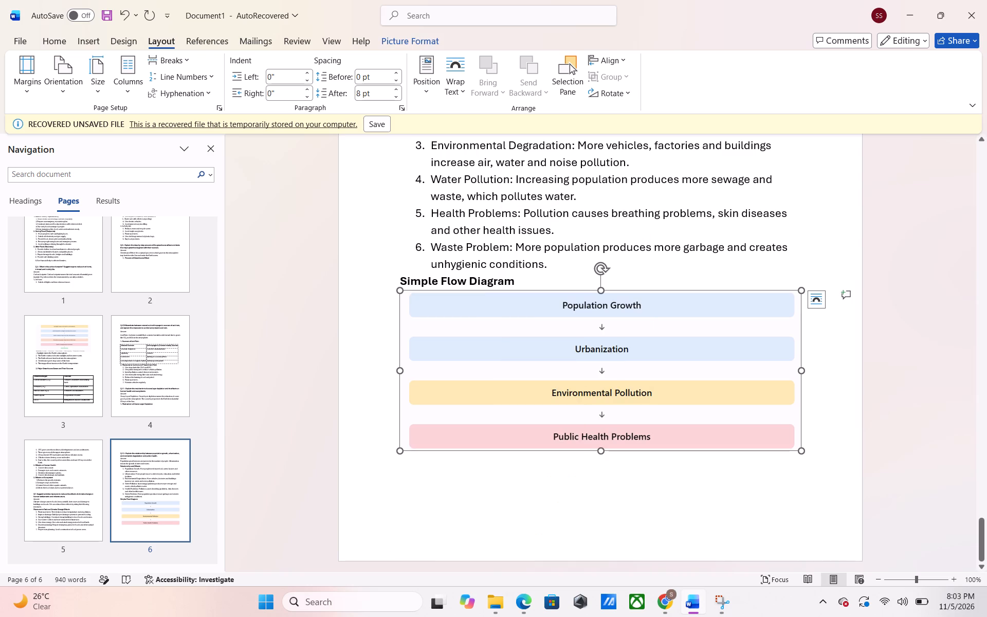
click(530, 520)
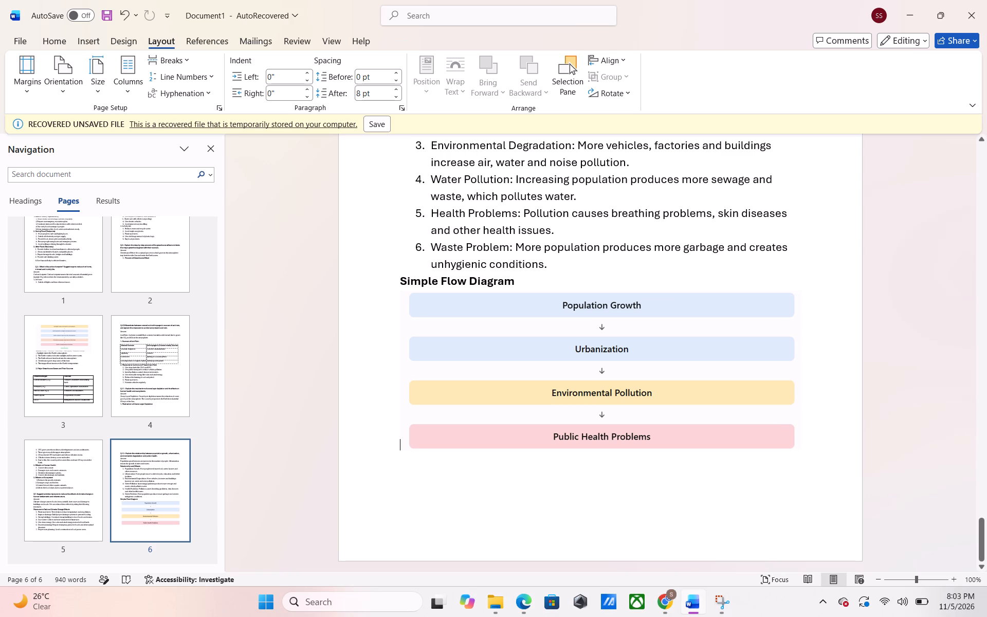
click(530, 520)
key(ctrl+v)
scroll(506, 363, up, 1)
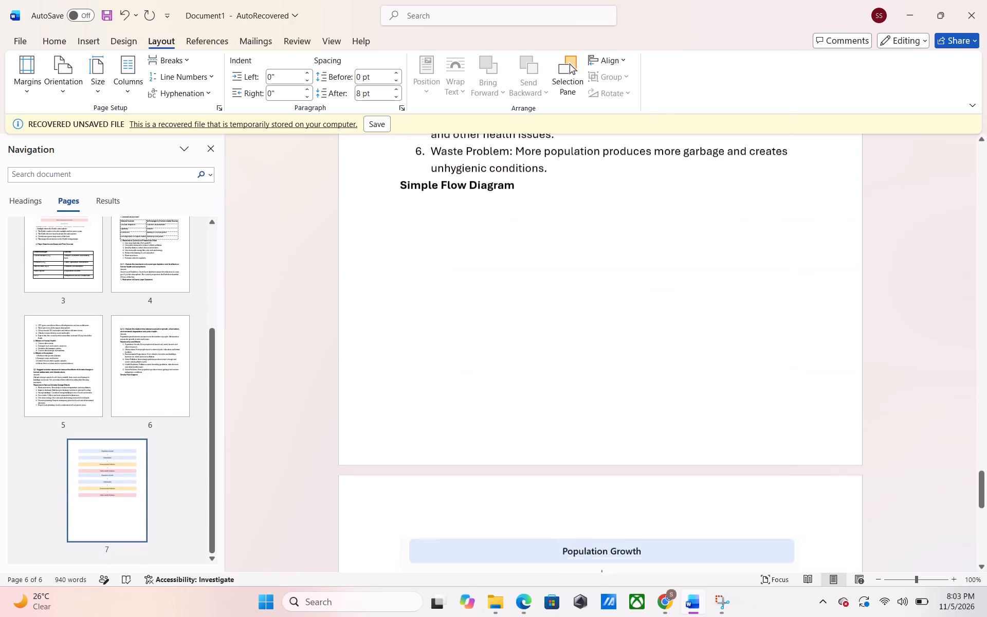
scroll(506, 363, up, 1)
scroll(506, 363, down, 2)
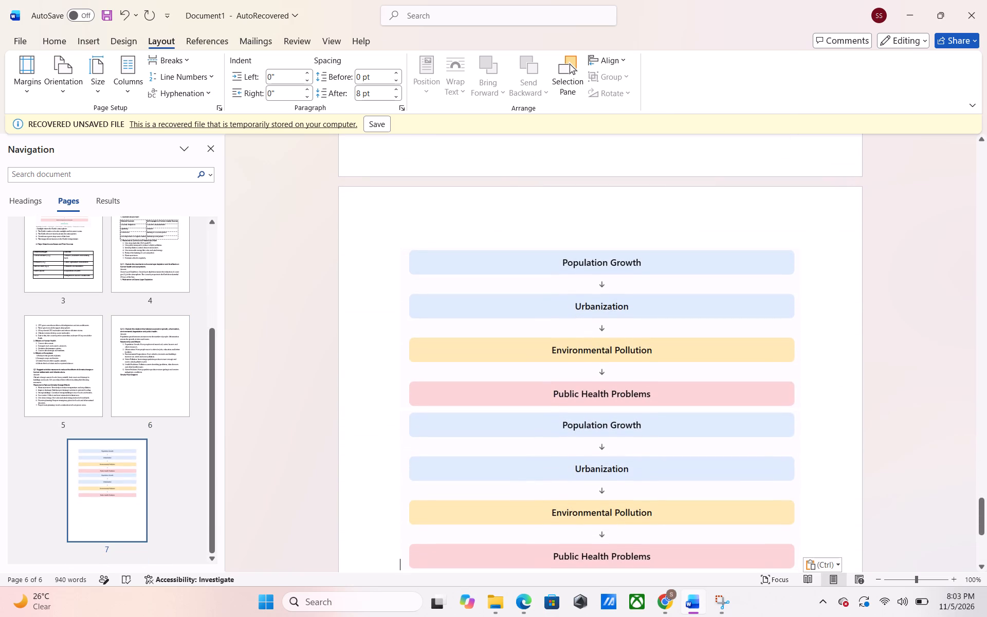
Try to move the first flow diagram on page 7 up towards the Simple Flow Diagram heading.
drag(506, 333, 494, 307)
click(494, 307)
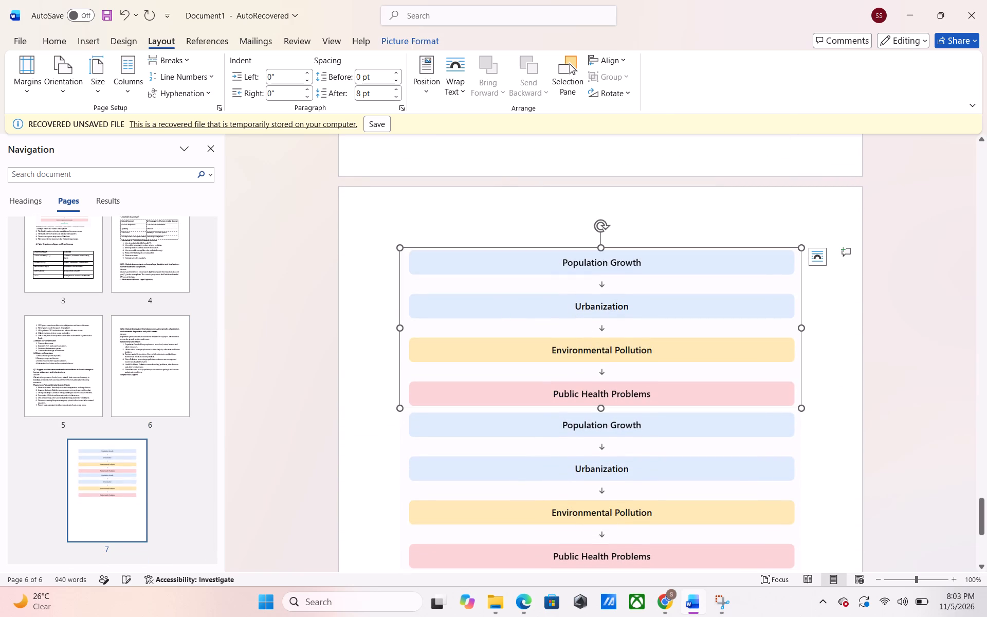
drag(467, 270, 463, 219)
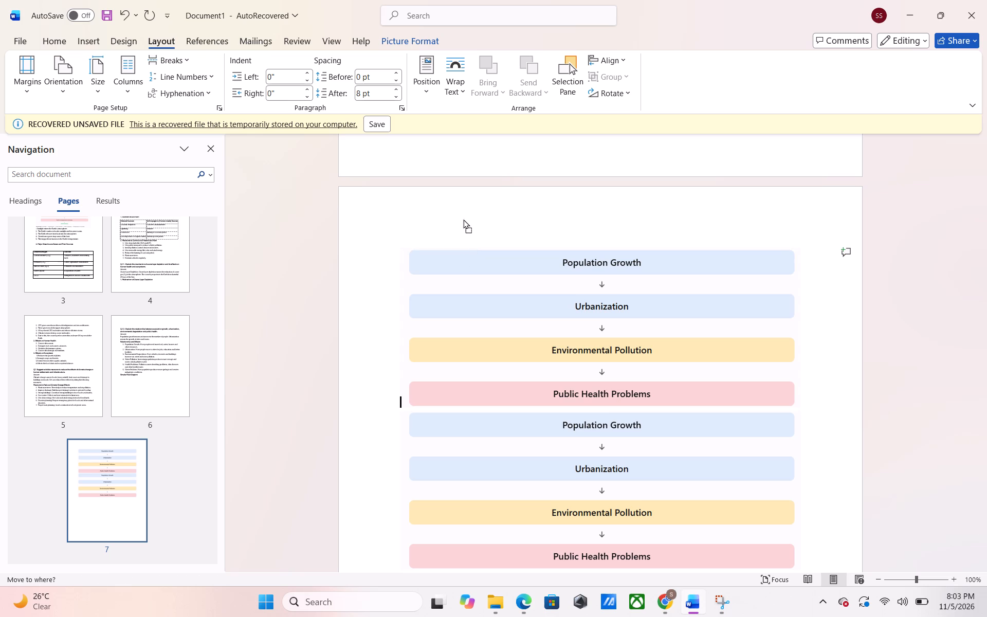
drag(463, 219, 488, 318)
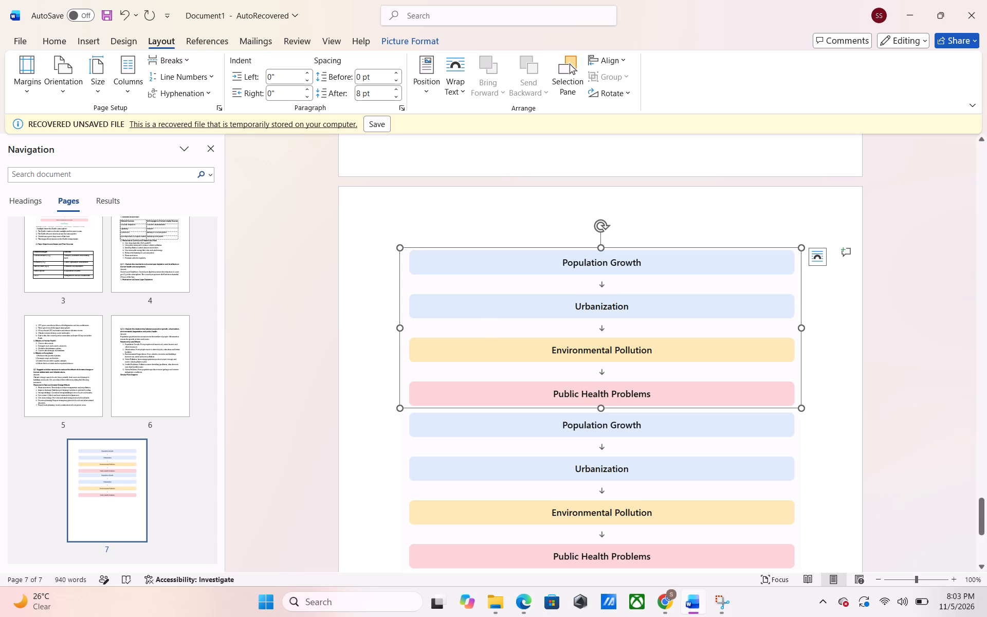
Copy the first flow diagram on page 7 and paste it at the Simple Flow Diagram heading on page 6.
right_click(488, 321)
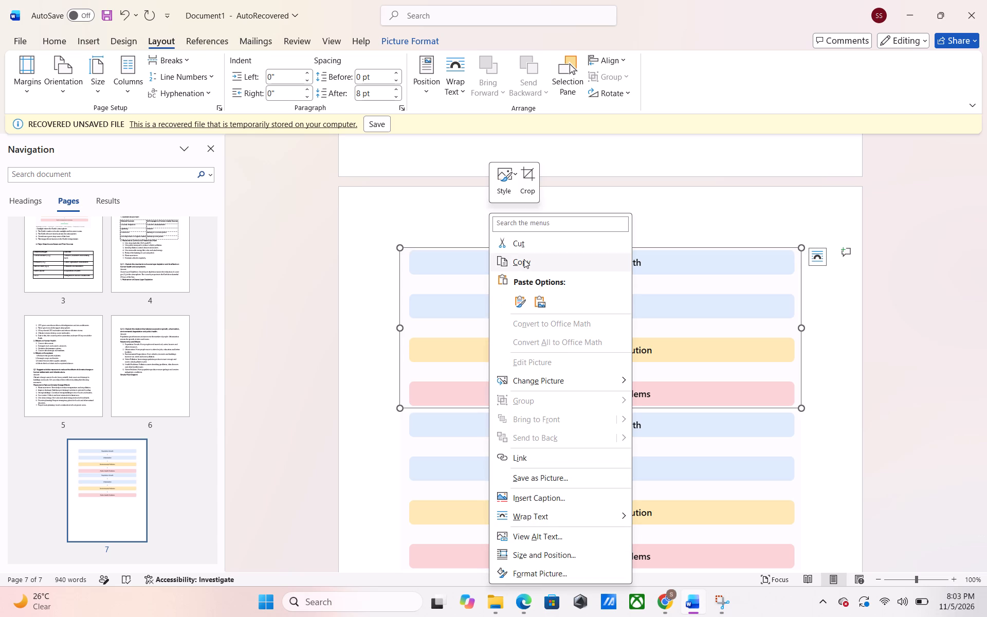
click(524, 259)
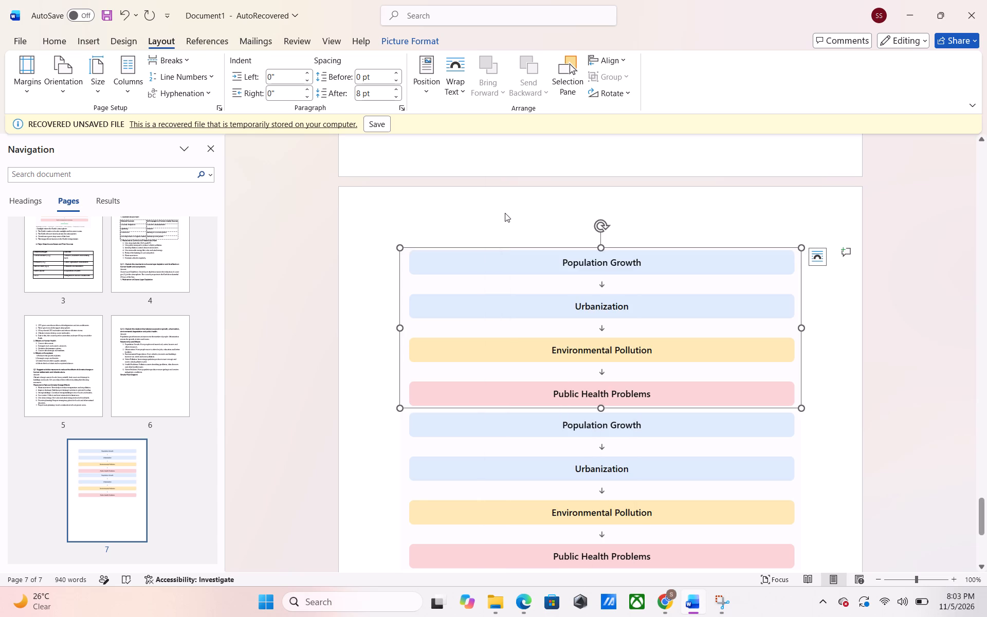
scroll(505, 213, up, 2)
click(504, 274)
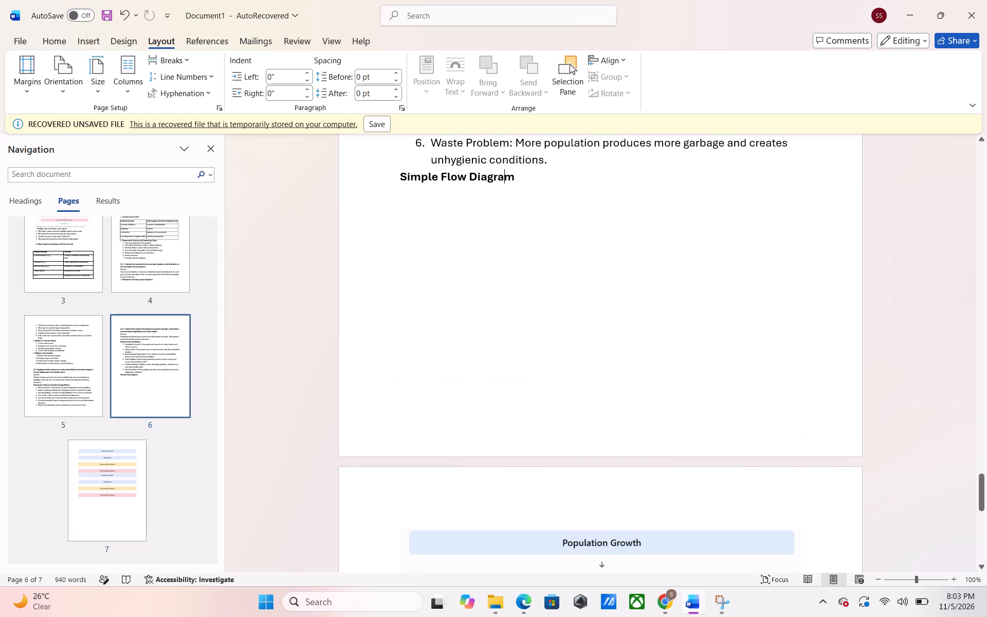
key(ctrl+v)
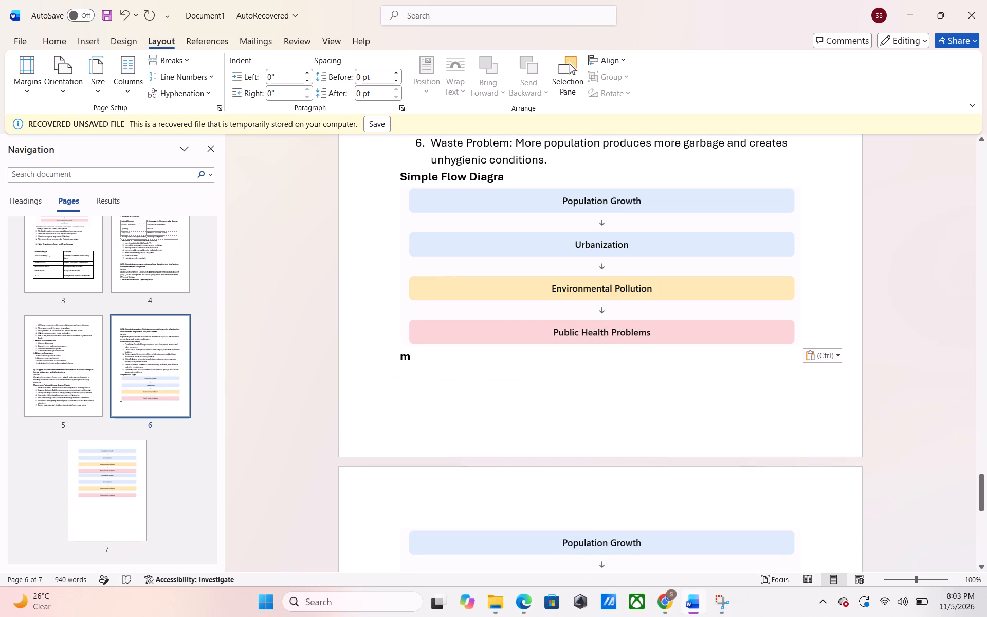
scroll(529, 209, down, 3)
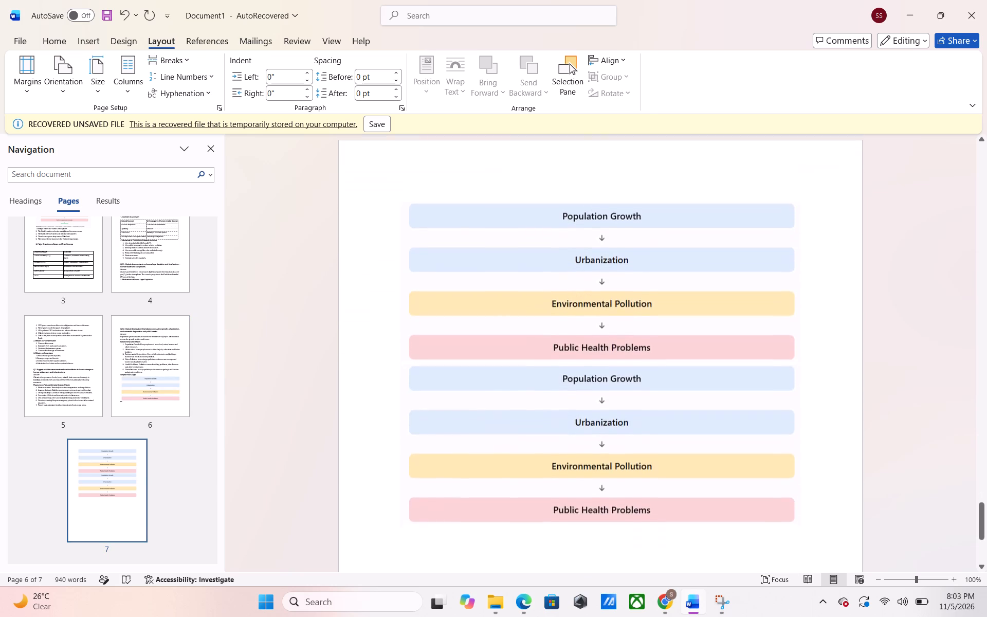
Complete the heading above the page 6 diagram as Simple Flow Diagram and delete the stray m below the diagram.
scroll(529, 209, up, 1)
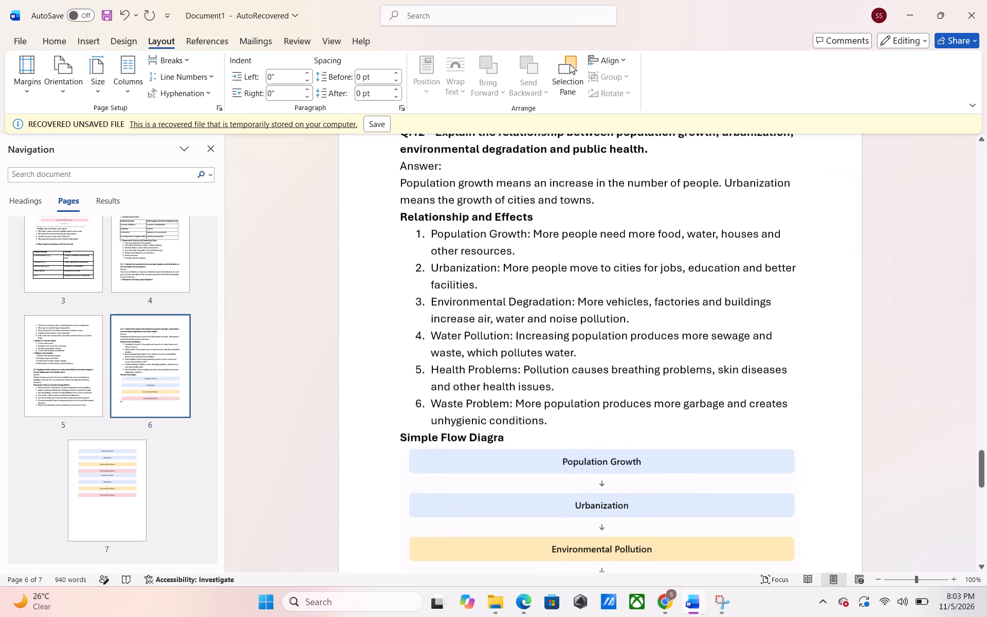
scroll(529, 209, up, 1)
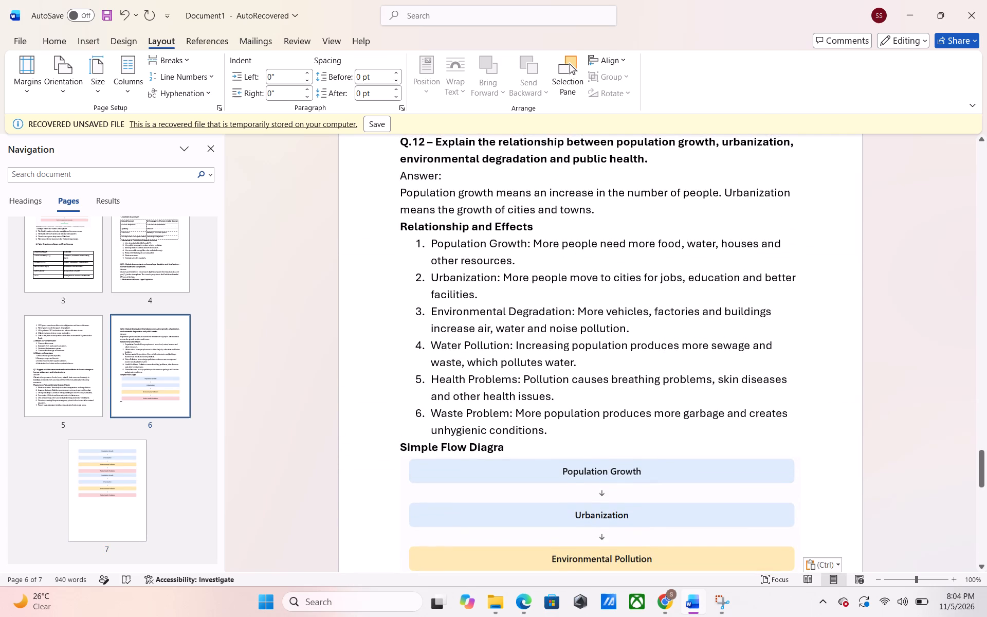
click(514, 450)
key(m)
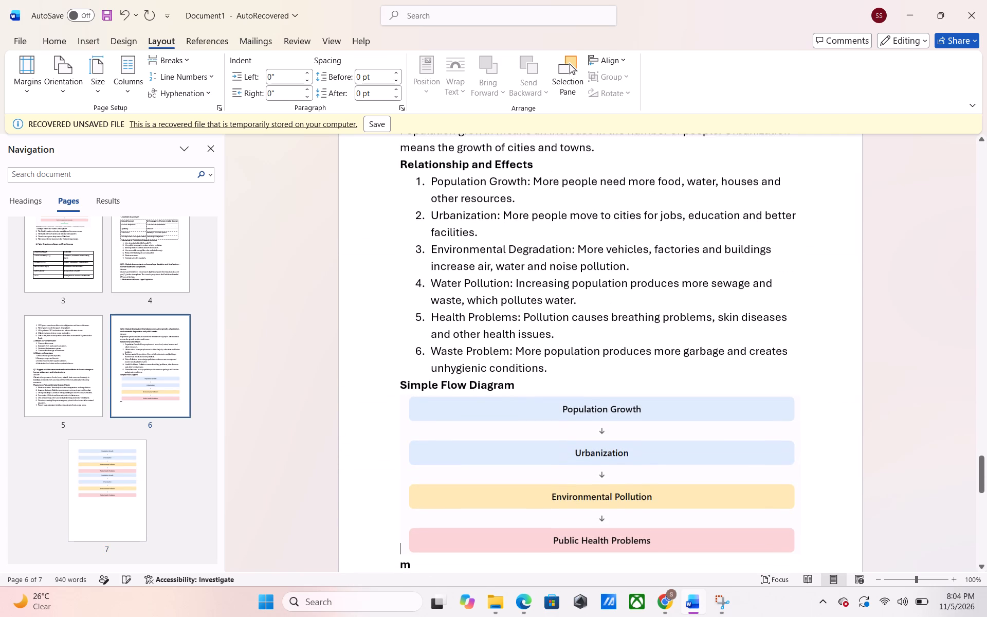
scroll(537, 332, down, 1)
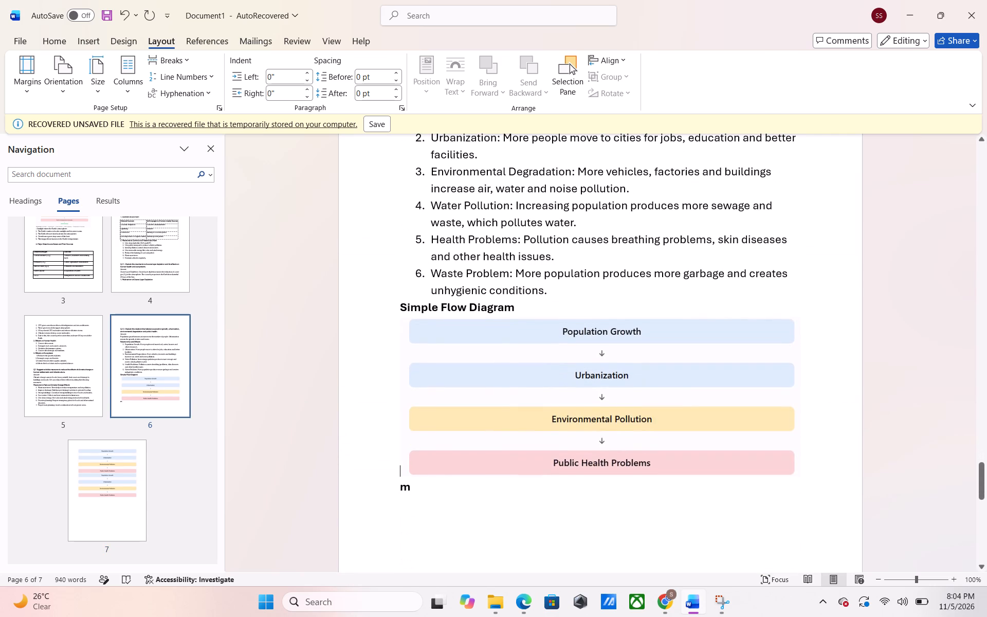
click(412, 494)
key(BackSpace)
Cut the first of the two duplicate flow diagrams on page 7.
scroll(412, 494, down, 3)
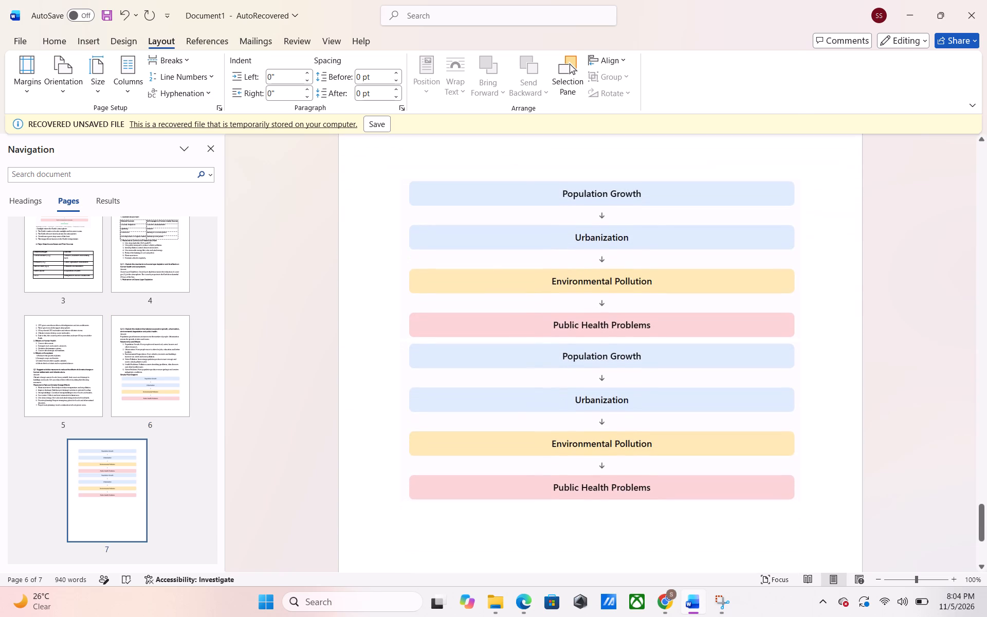
right_click(474, 293)
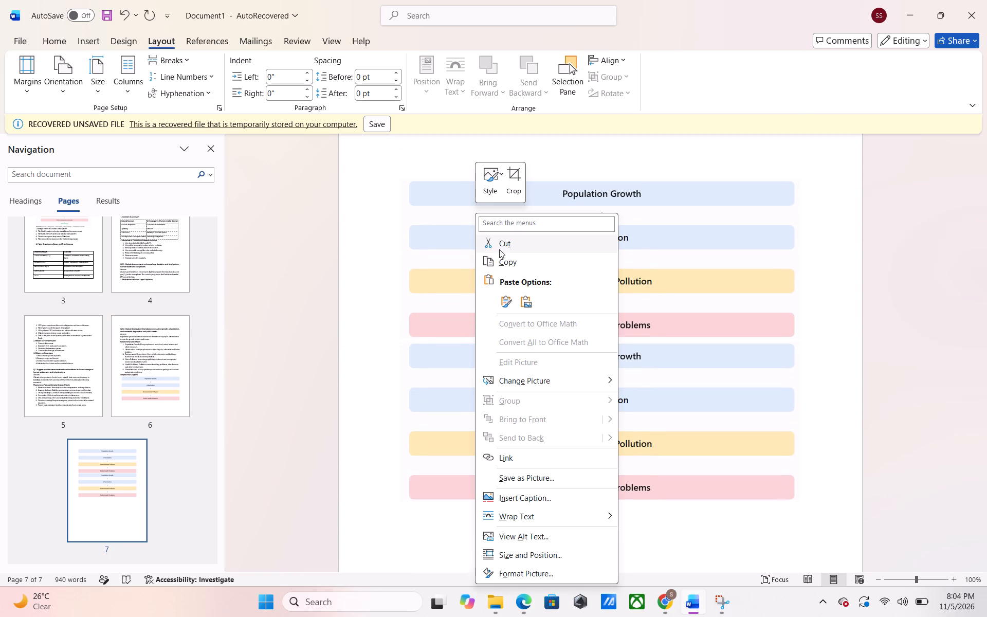
click(499, 249)
scroll(504, 336, up, 2)
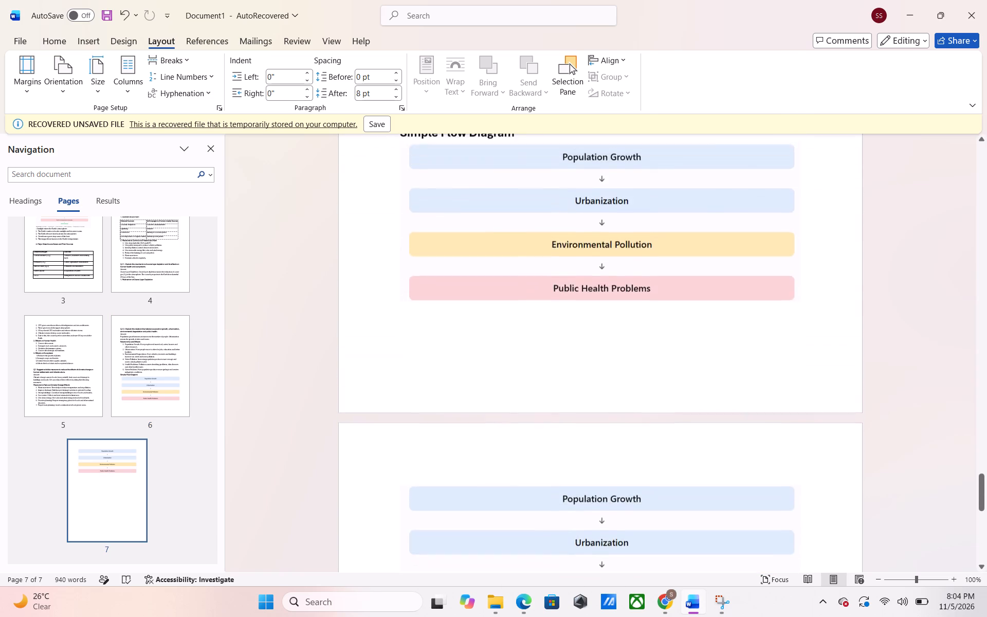
scroll(504, 336, up, 1)
scroll(504, 336, down, 1)
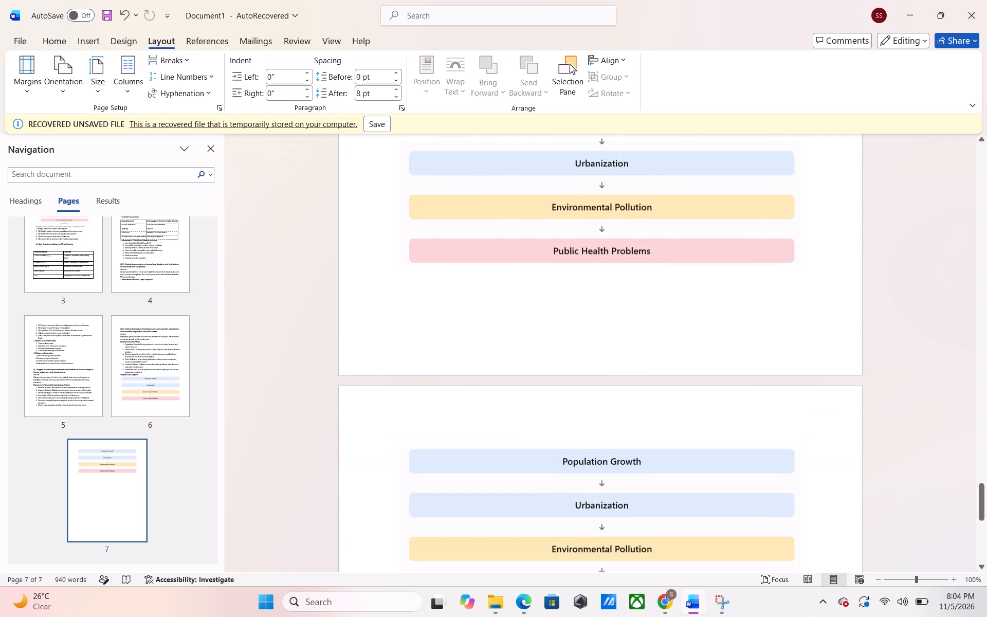
scroll(504, 336, down, 1)
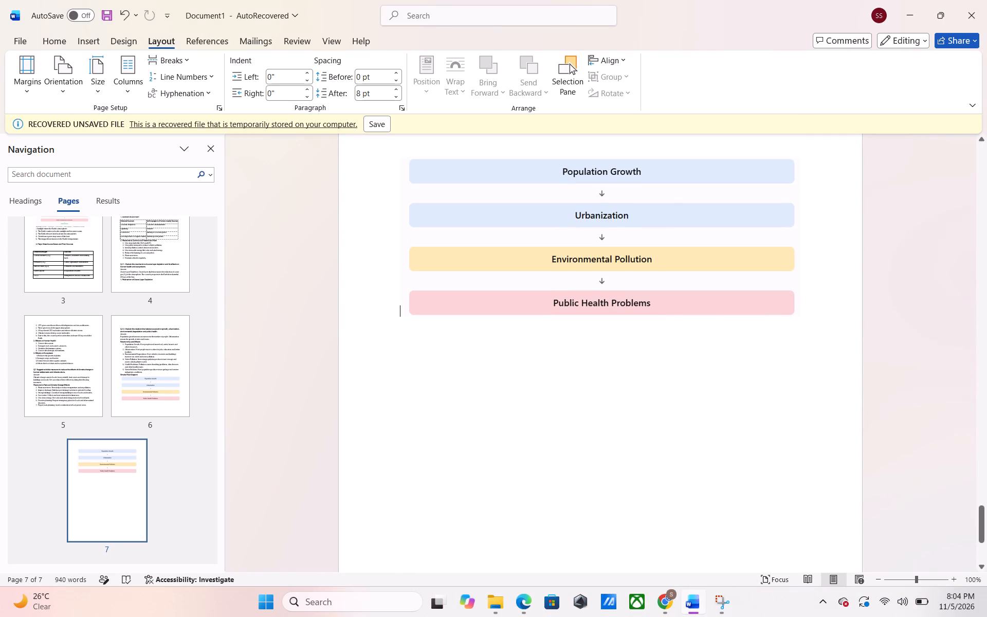
click(523, 479)
click(496, 411)
key(ctrl+v)
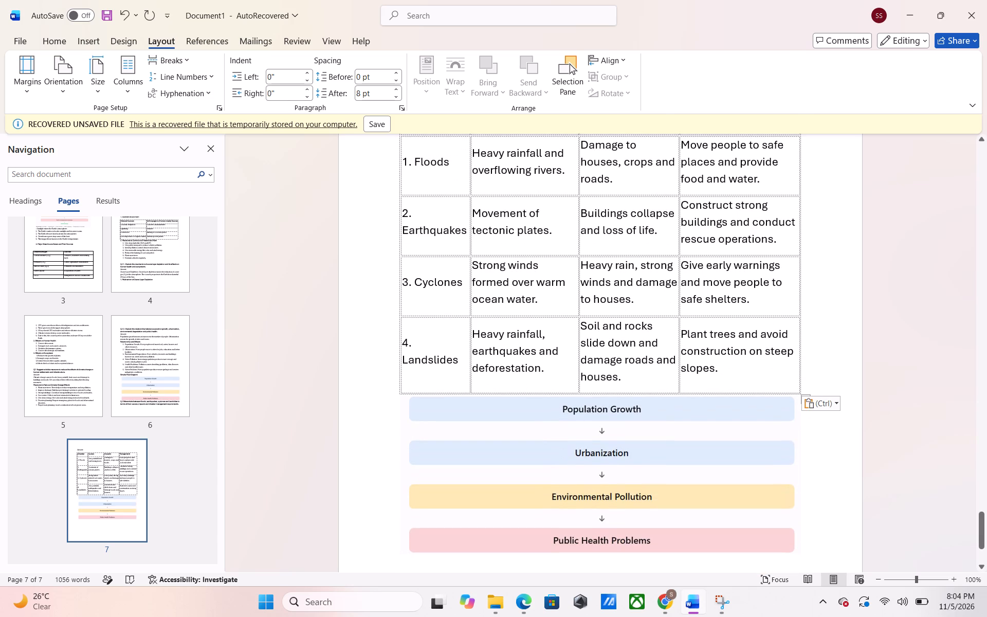
Cut the leftover flow diagram below the pasted disasters table on page 7.
right_click(522, 443)
click(551, 105)
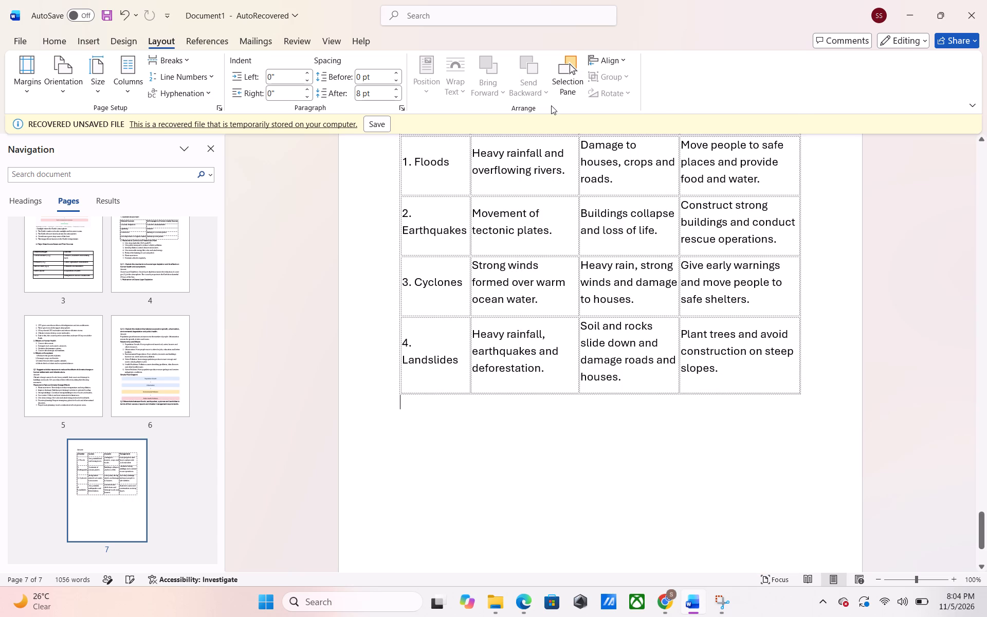
Insert a line break before the floods, earthquakes, cyclones and landslides question so its heading starts on page 7 with the answer.
scroll(539, 308, up, 2)
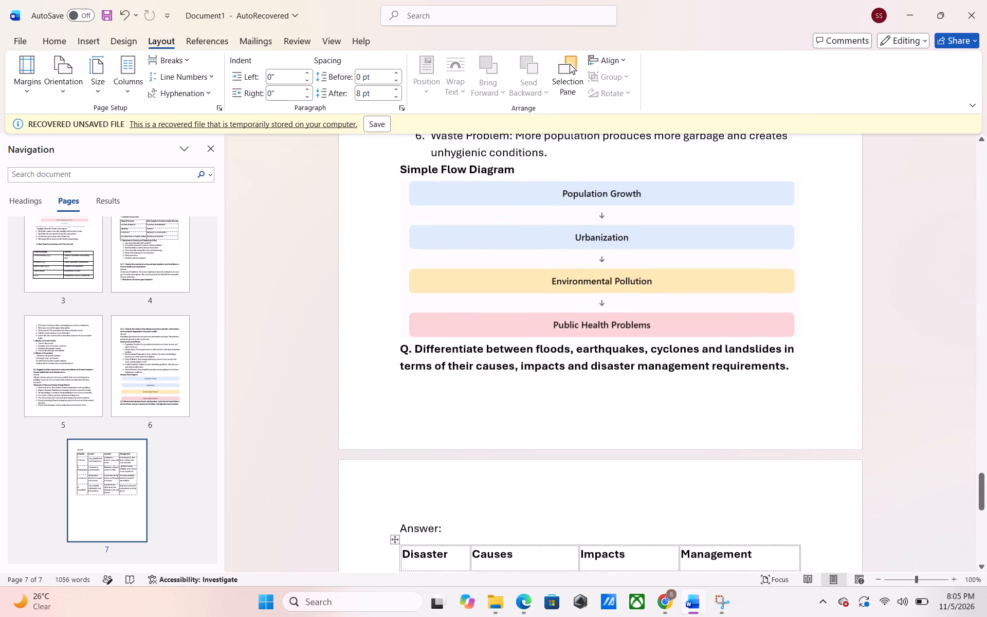
scroll(539, 308, up, 2)
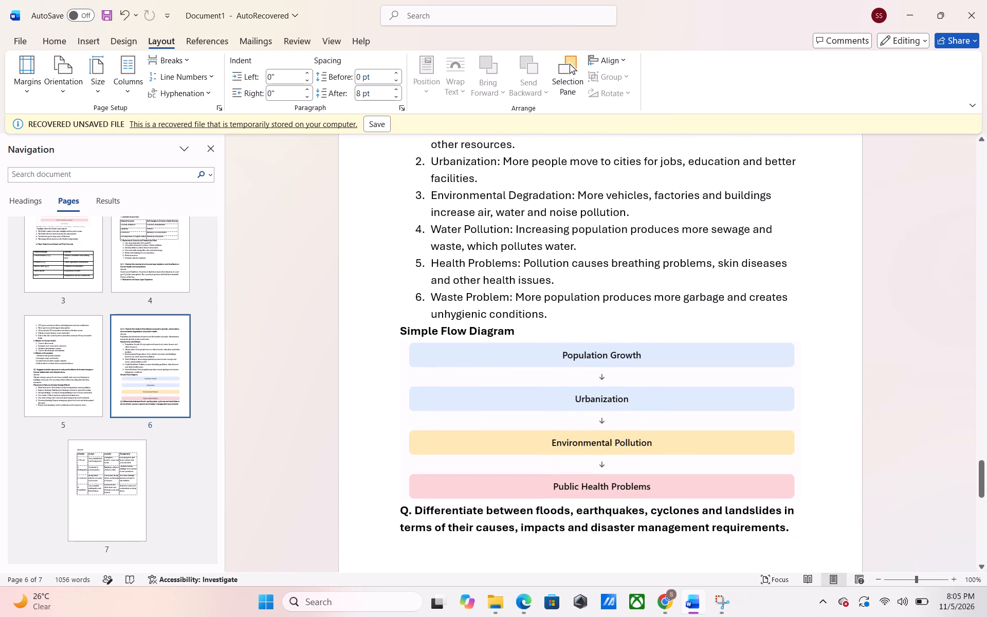
click(398, 509)
key(Return)
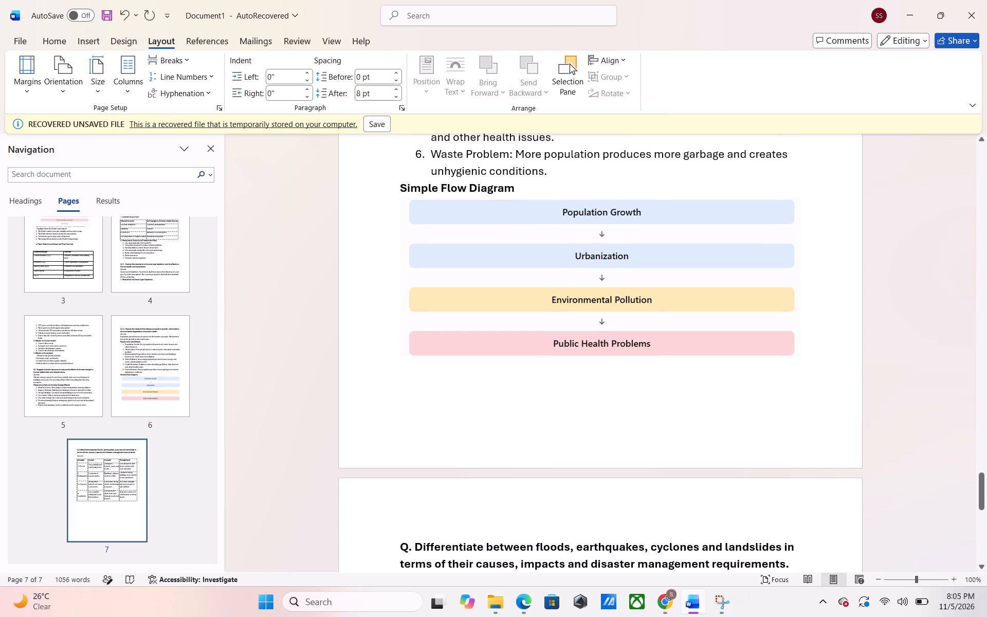
scroll(422, 529, down, 3)
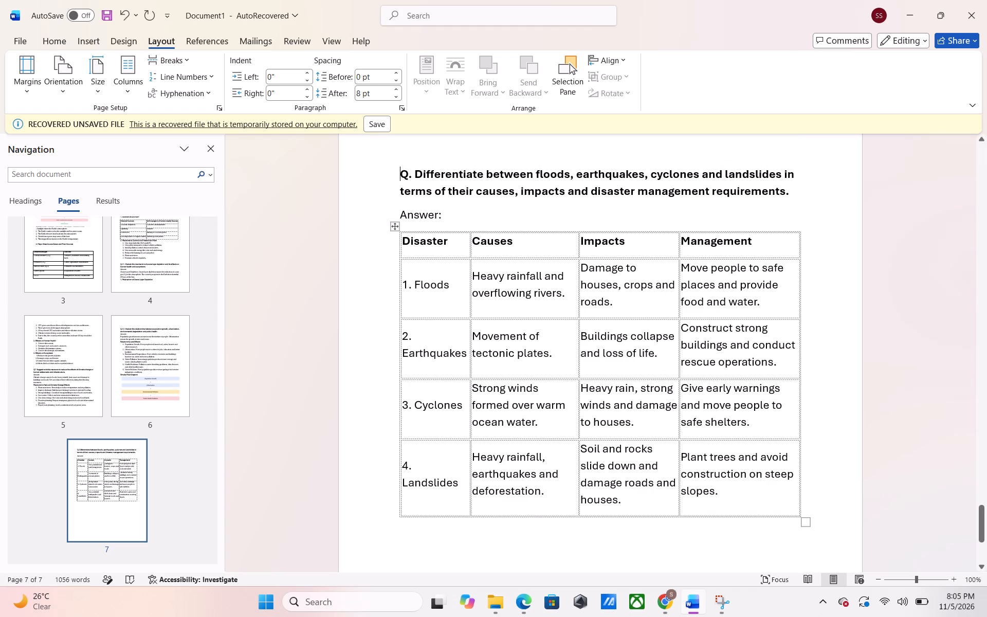
scroll(422, 529, up, 2)
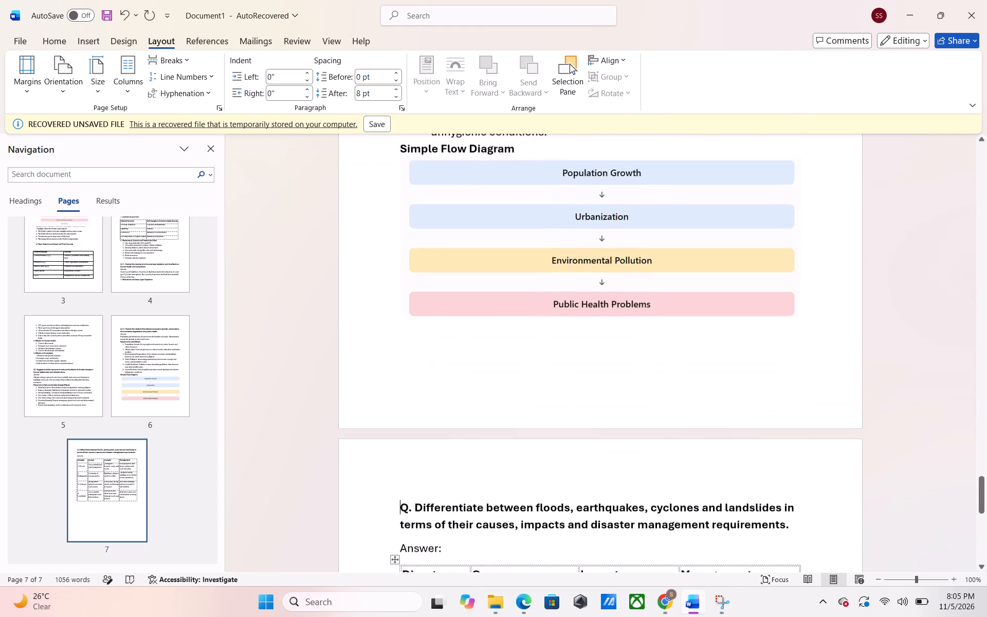
scroll(422, 529, up, 5)
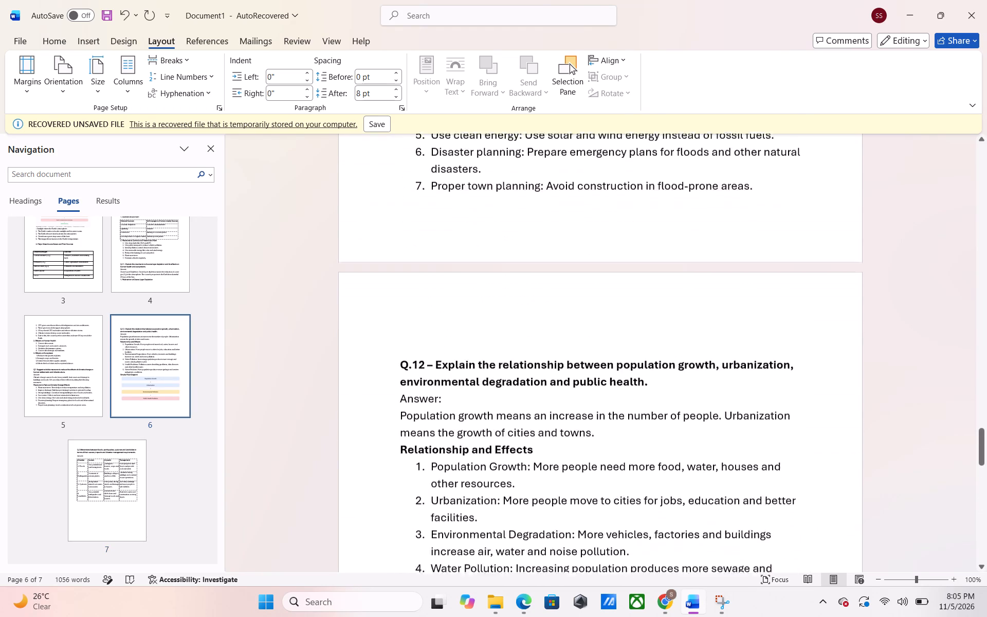
Review all seven pages of compiled answers, checking question headings, tables, flow diagrams and page layout.
scroll(422, 529, up, 12)
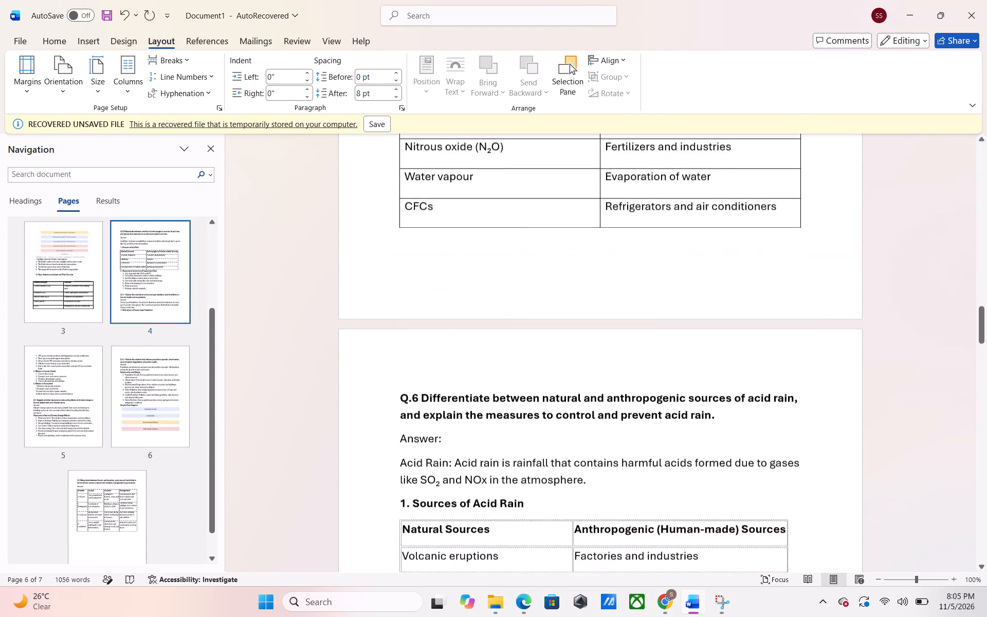
scroll(422, 529, up, 11)
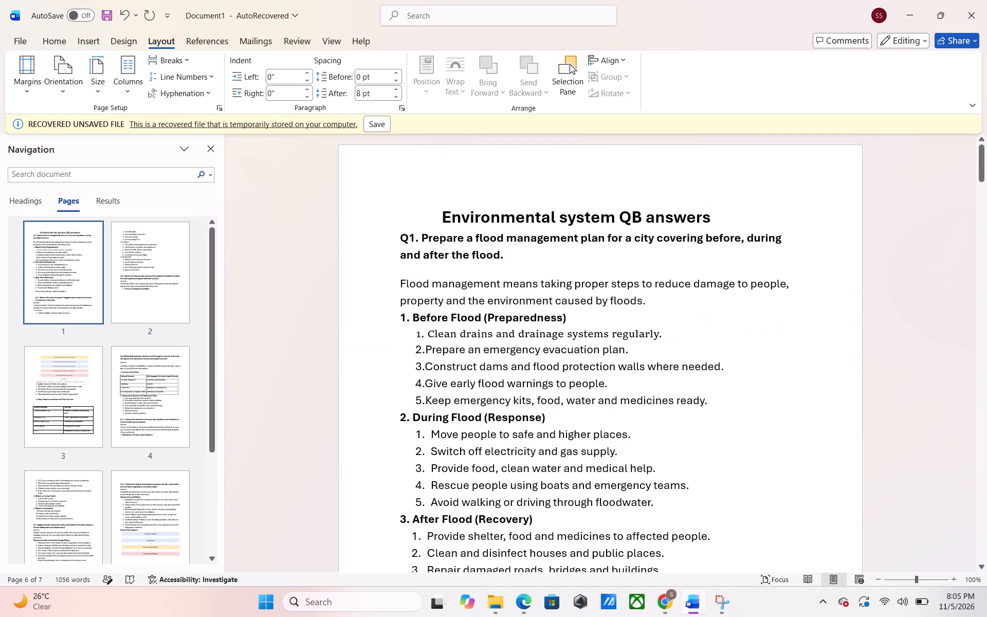
scroll(422, 529, down, 4)
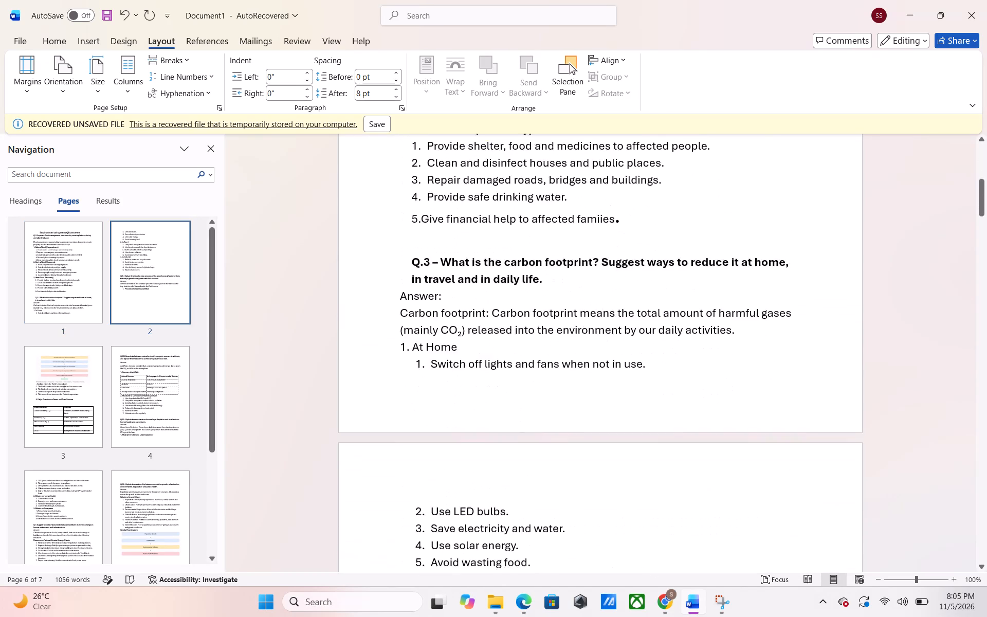
scroll(422, 529, down, 5)
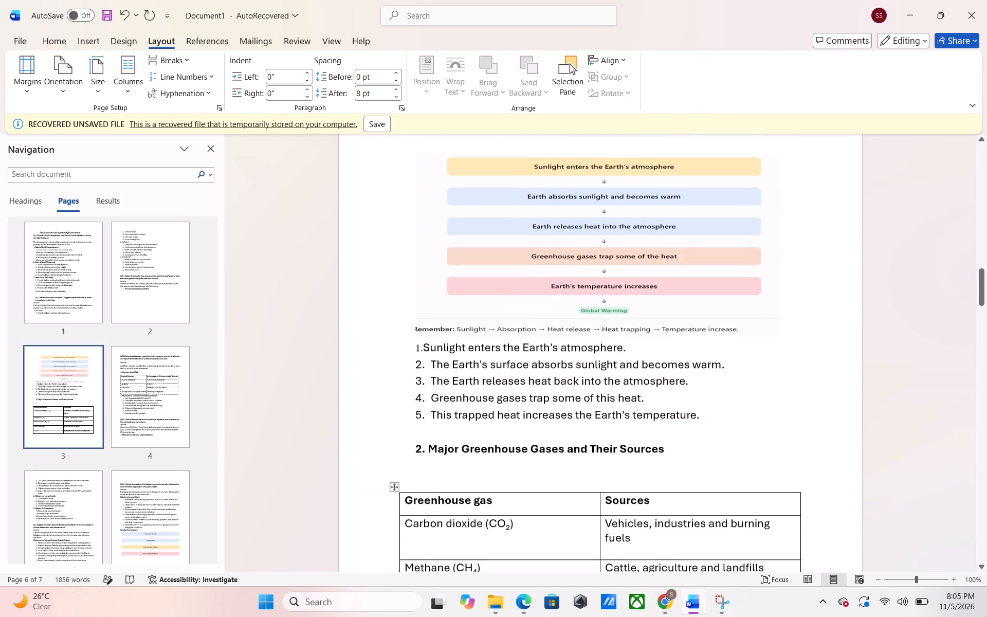
scroll(422, 529, down, 5)
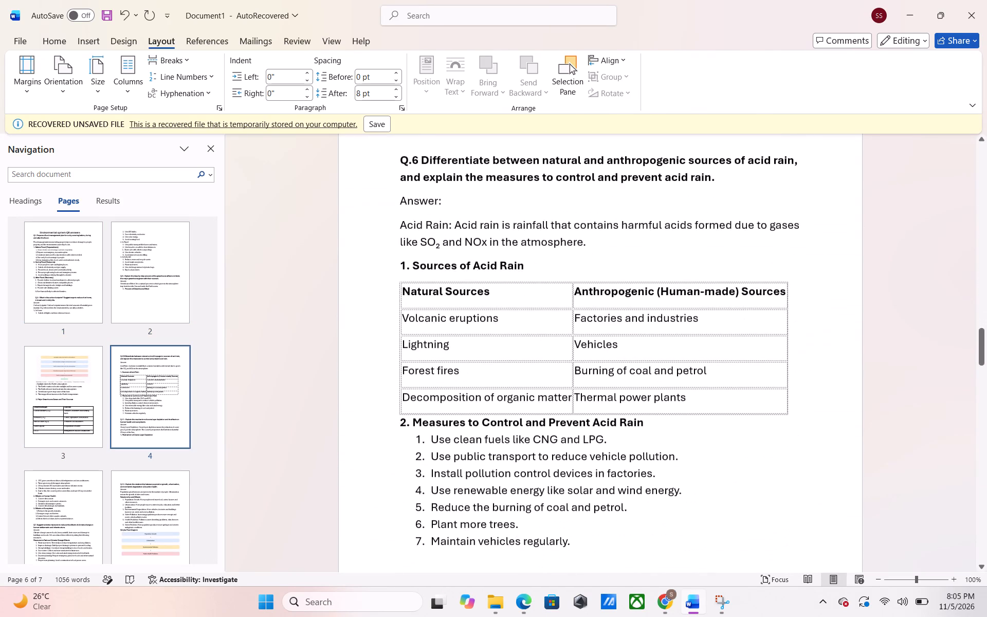
scroll(422, 529, down, 6)
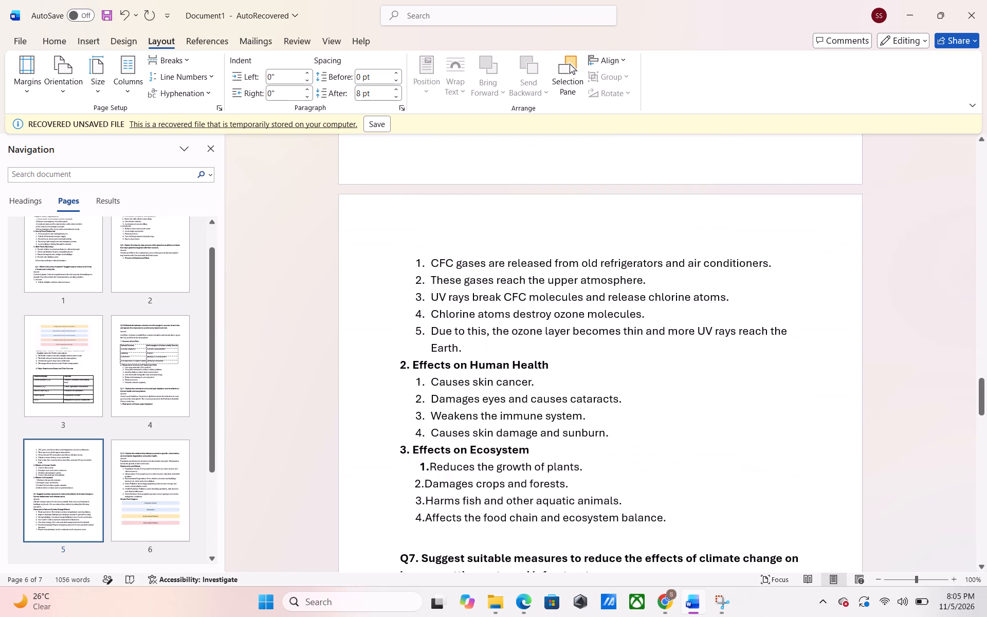
scroll(422, 529, down, 5)
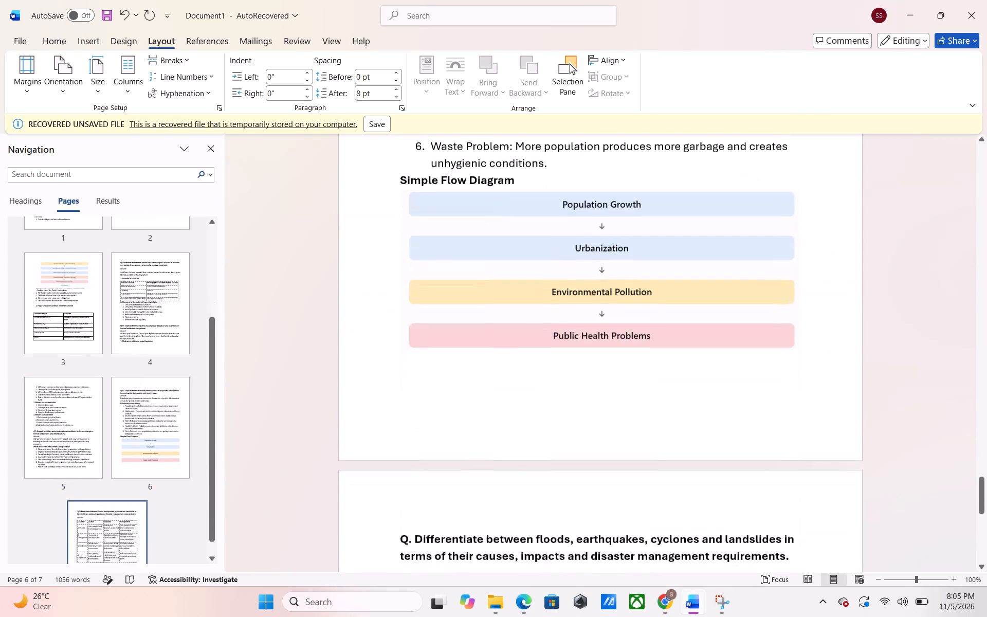
scroll(422, 529, down, 4)
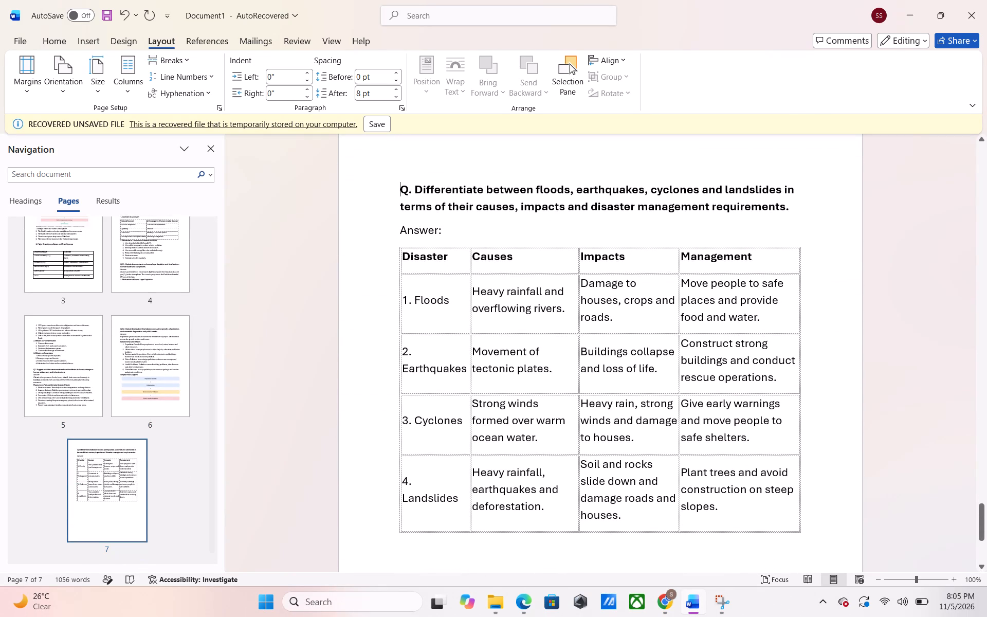
scroll(422, 529, up, 2)
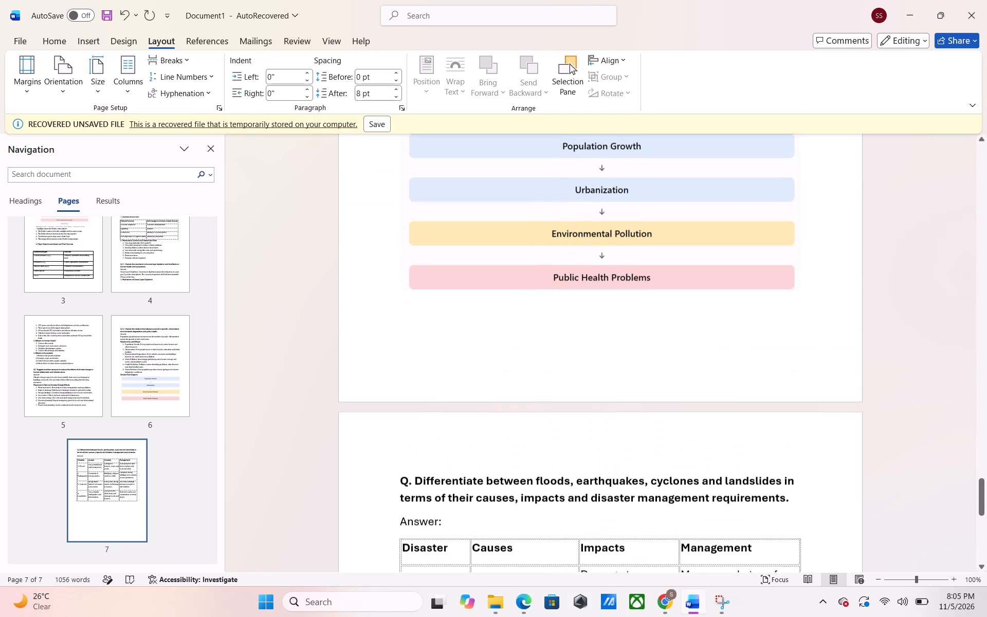
scroll(422, 529, up, 3)
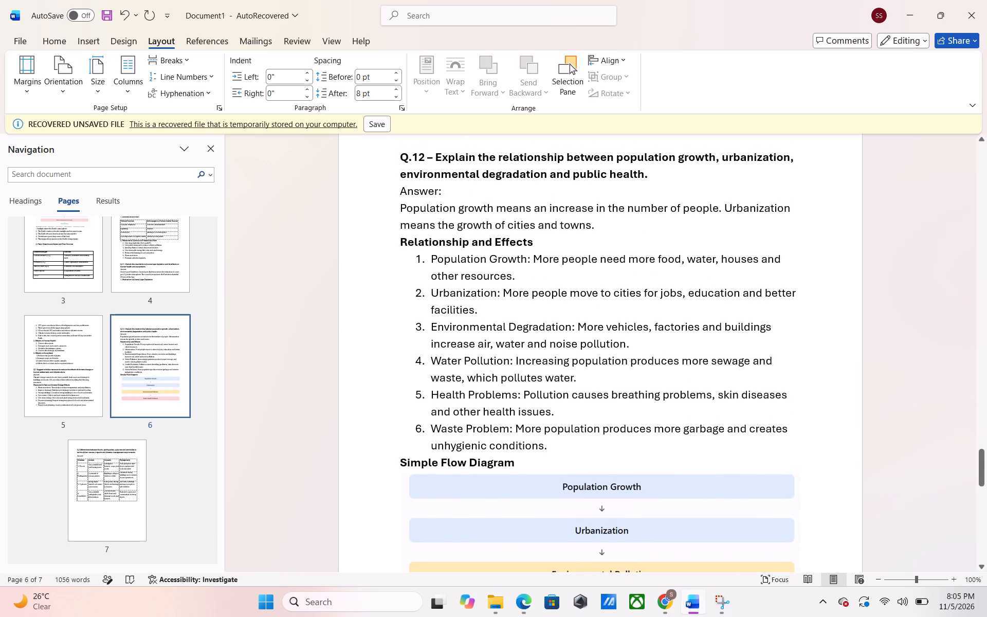
scroll(422, 529, up, 1)
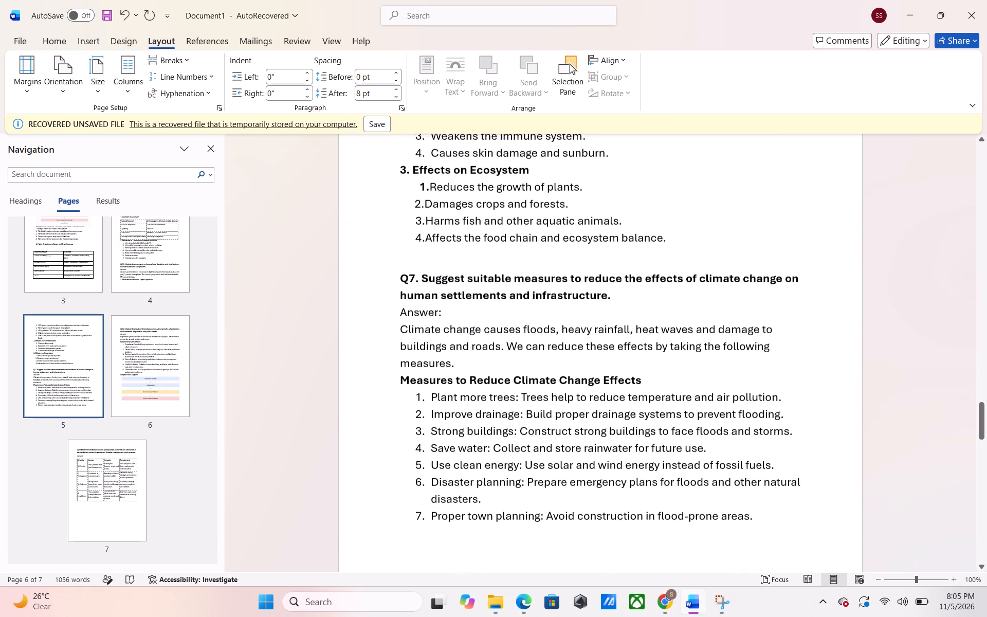
scroll(422, 529, up, 3)
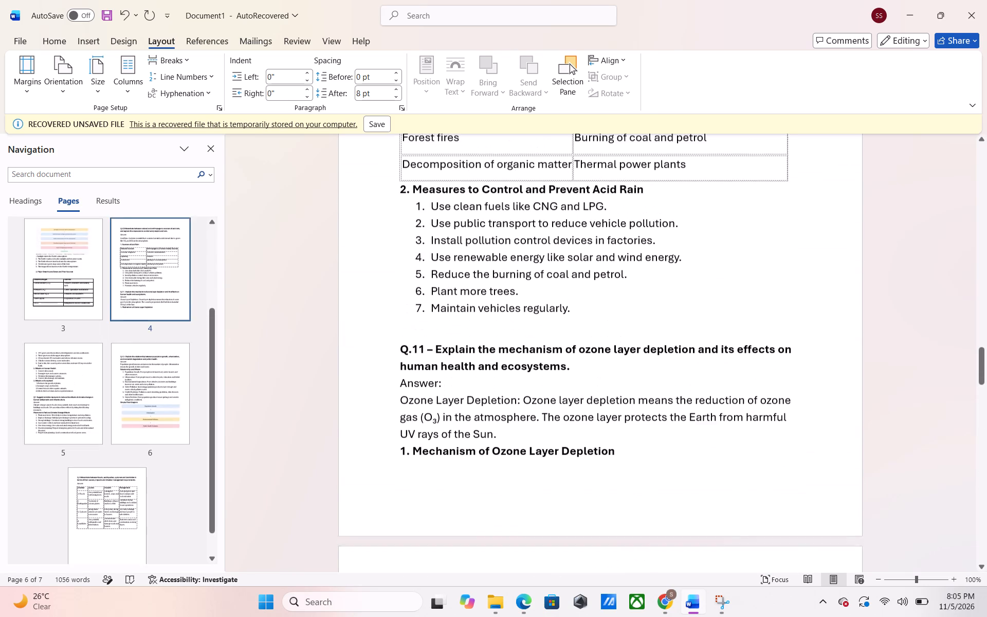
scroll(422, 529, up, 3)
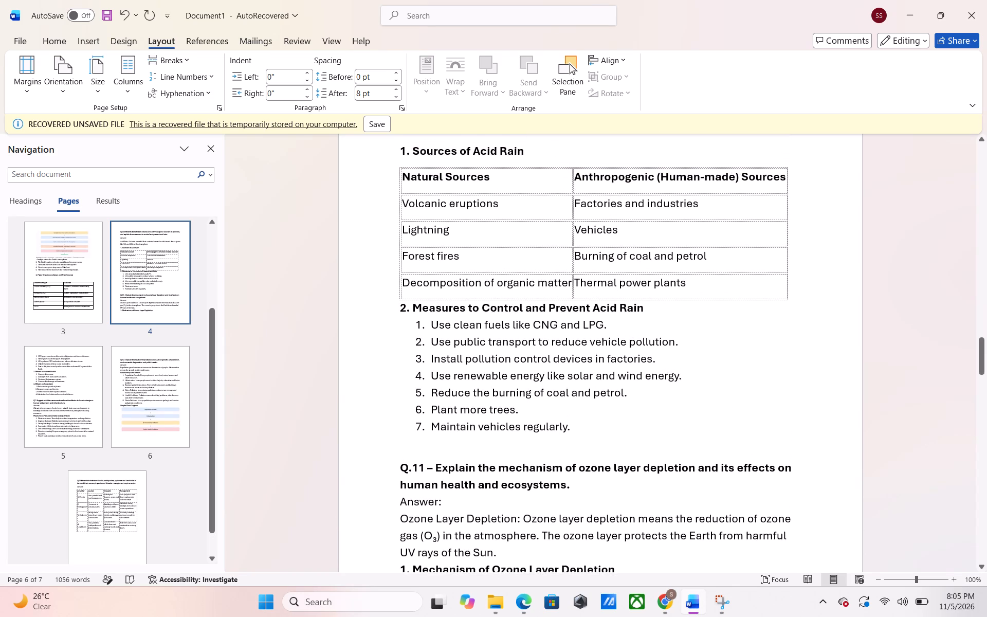
scroll(422, 529, up, 1)
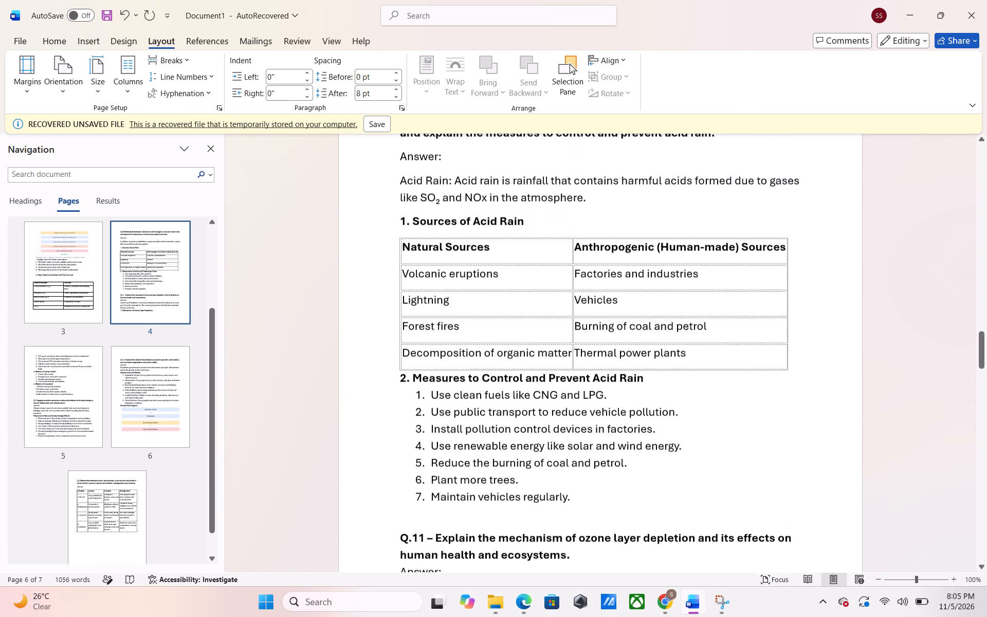
scroll(422, 529, up, 3)
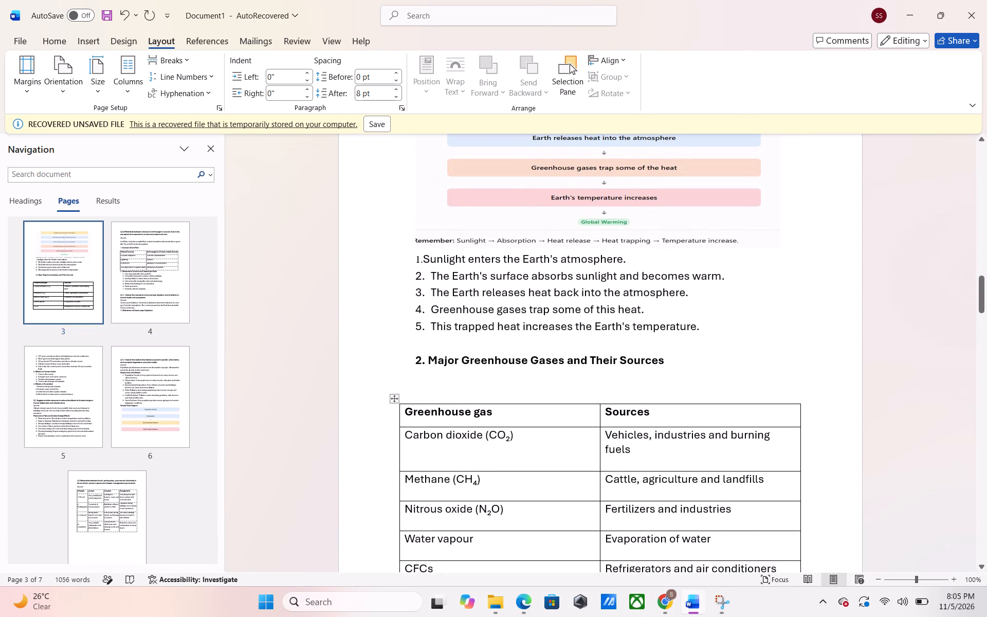
scroll(422, 529, up, 15)
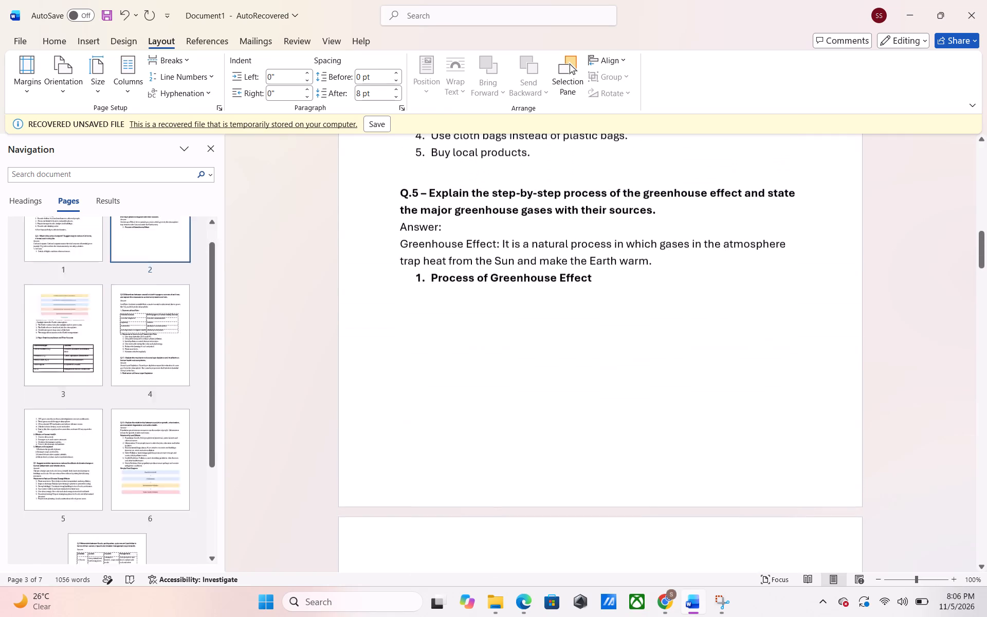
scroll(422, 529, up, 20)
scroll(422, 529, up, 9)
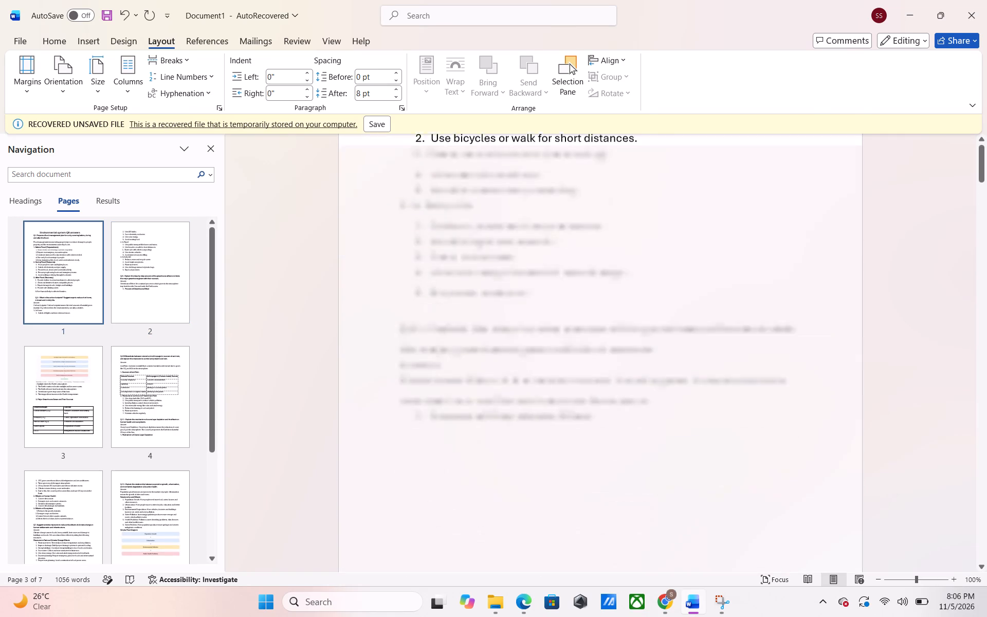
scroll(422, 529, up, 10)
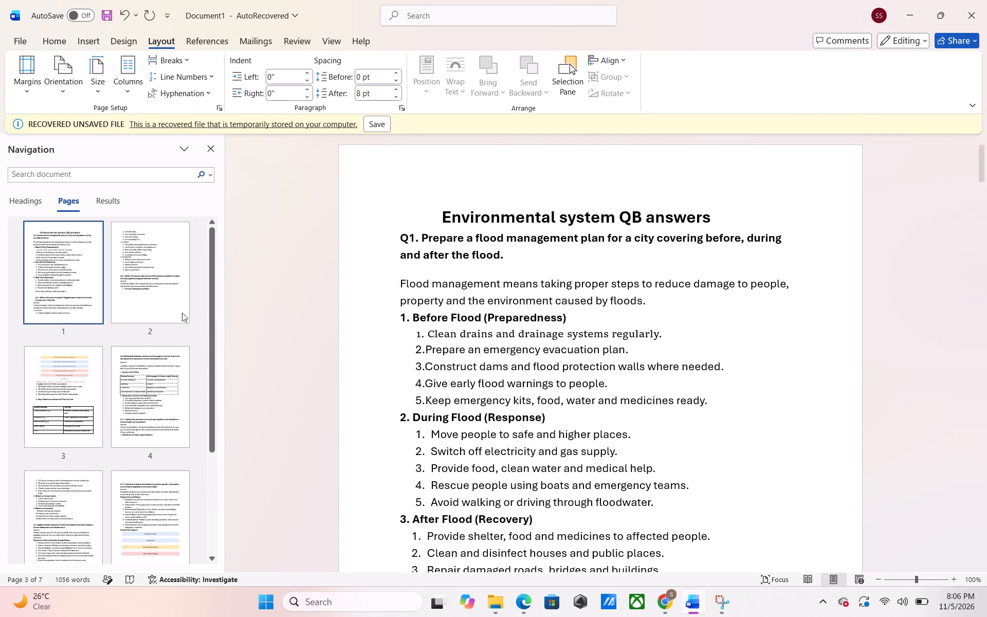
click(152, 295)
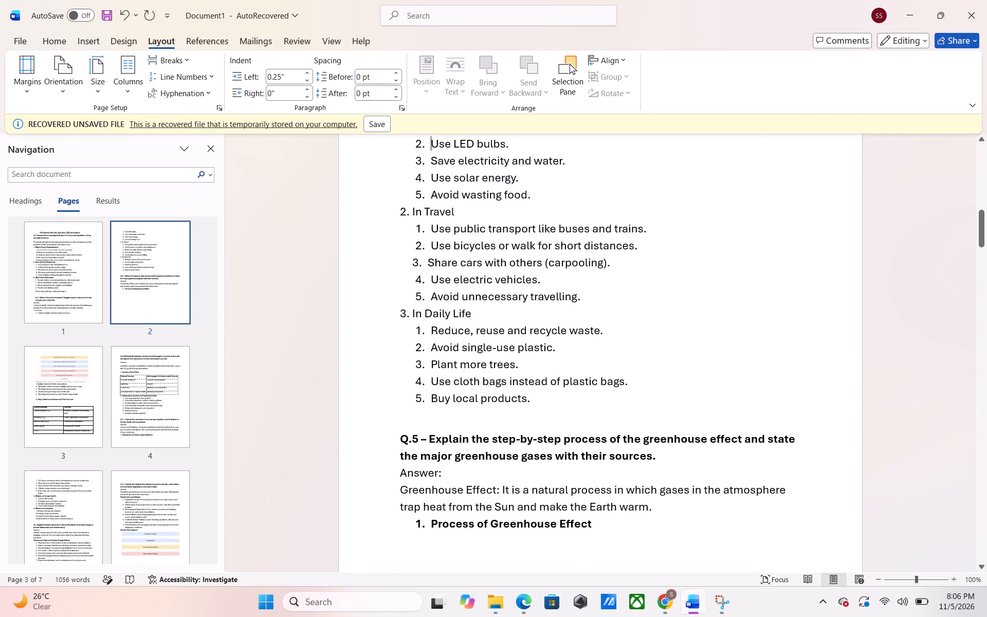
scroll(406, 476, down, 4)
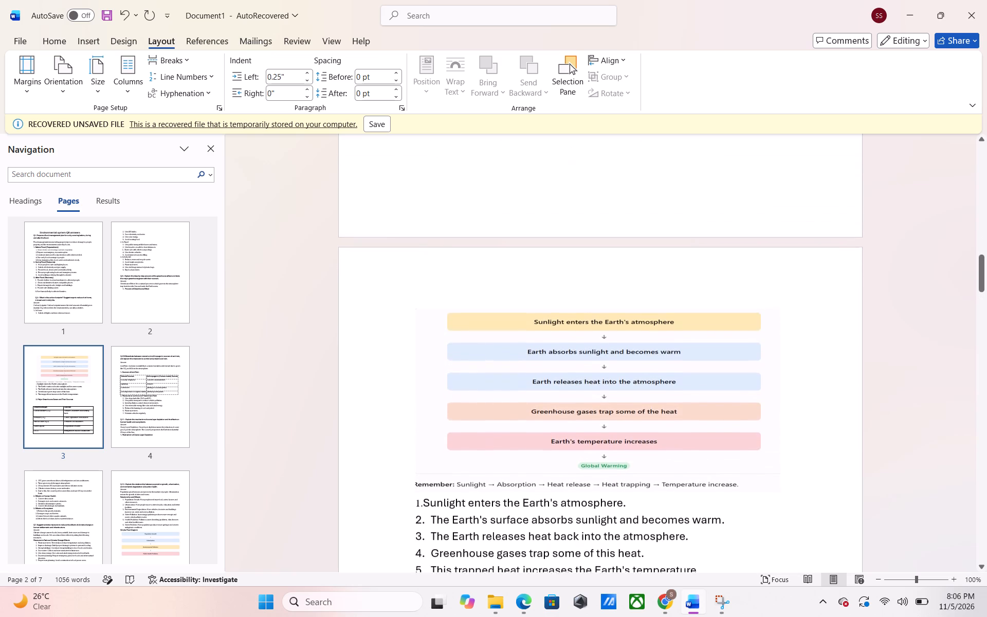
scroll(406, 476, down, 3)
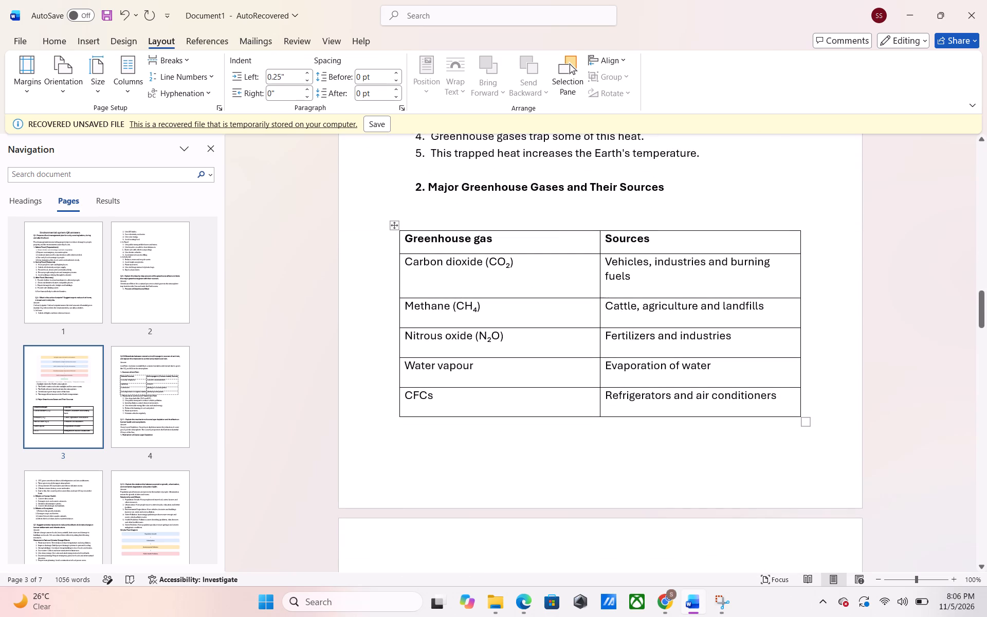
scroll(162, 427, down, 5)
scroll(162, 427, up, 7)
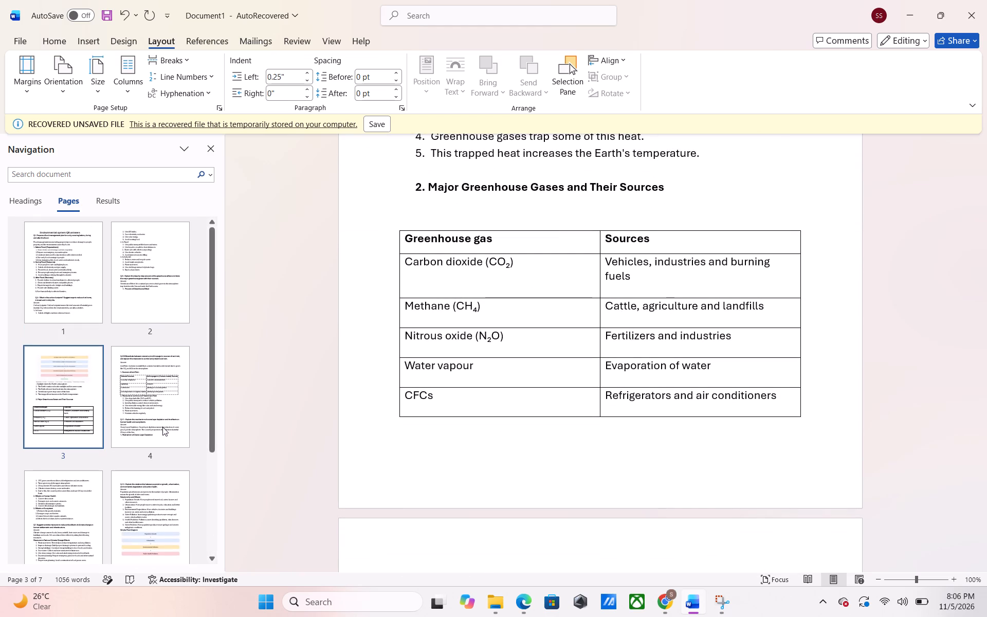
Export the document as a PDF named "es notes unit 3" in the Downloads folder.
click(21, 37)
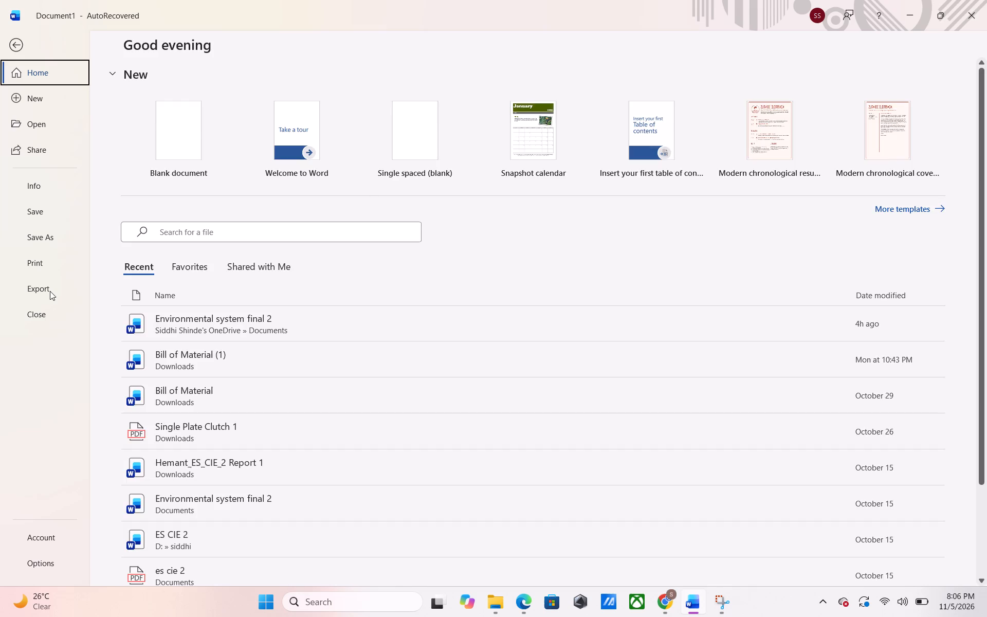
click(50, 291)
click(353, 164)
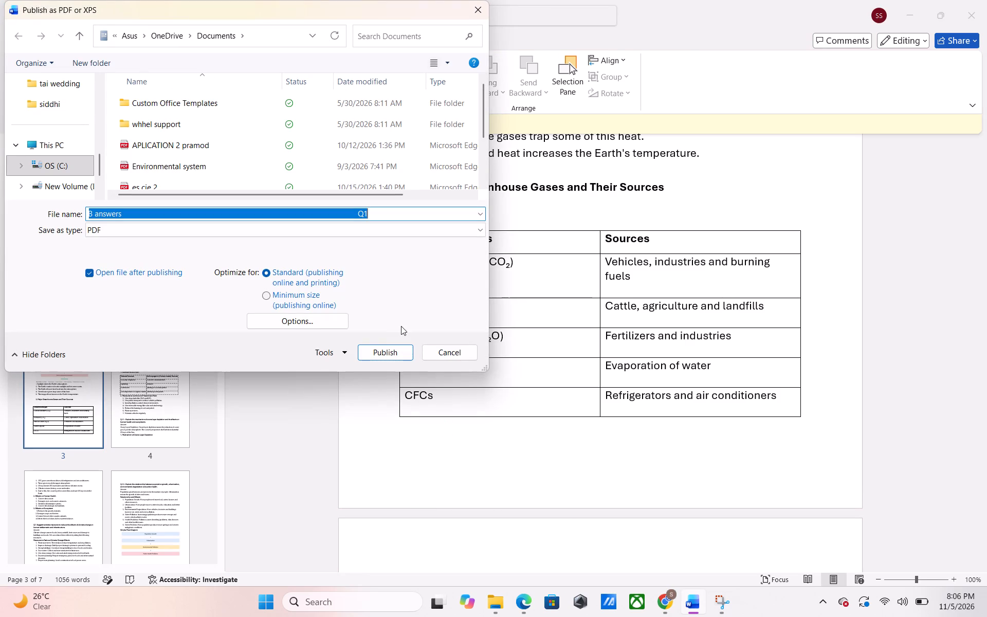
key(BackSpace)
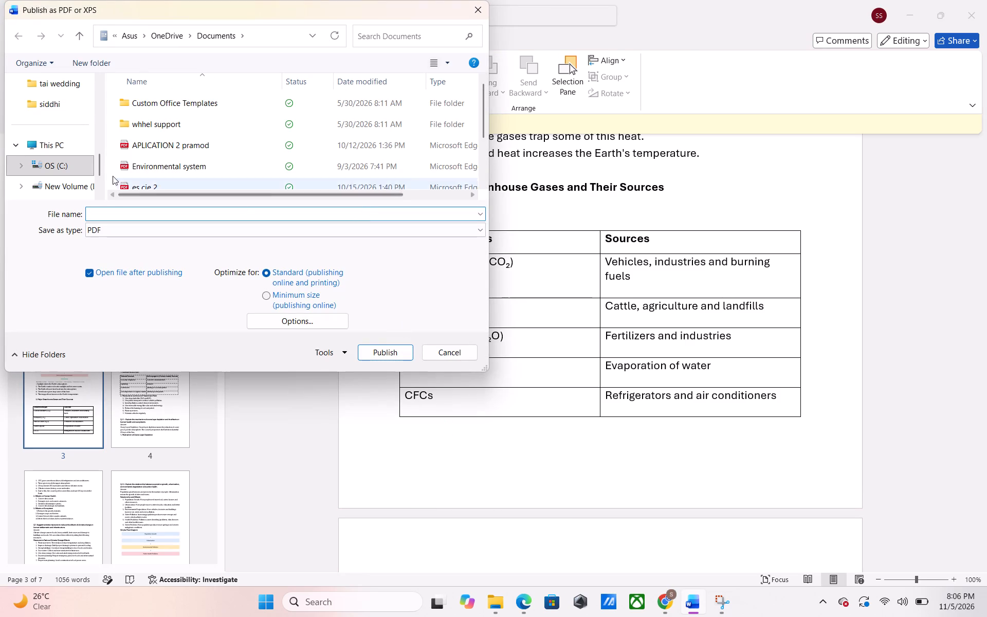
click(64, 151)
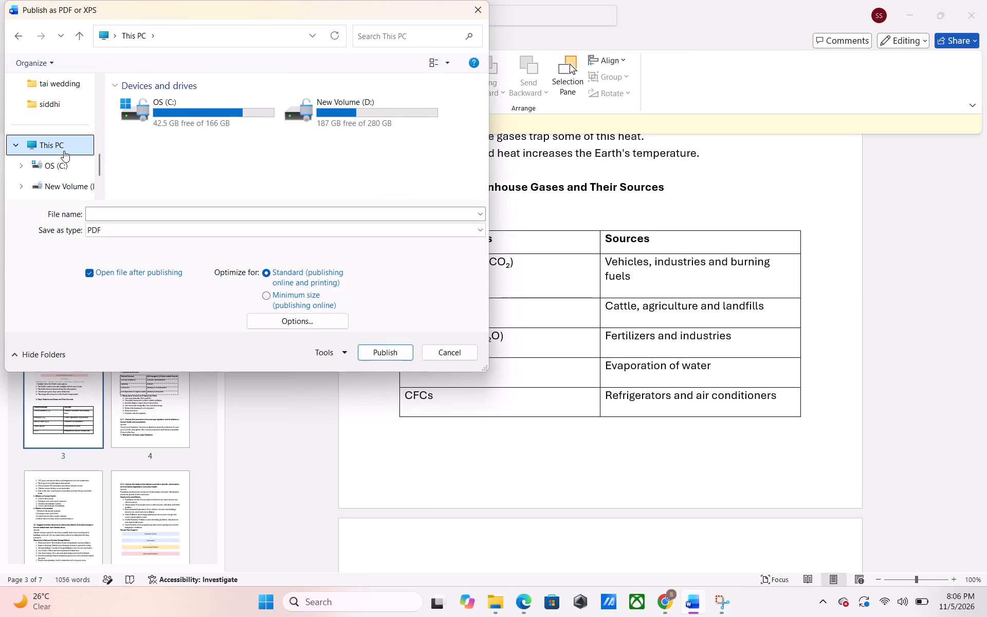
scroll(64, 151, up, 1)
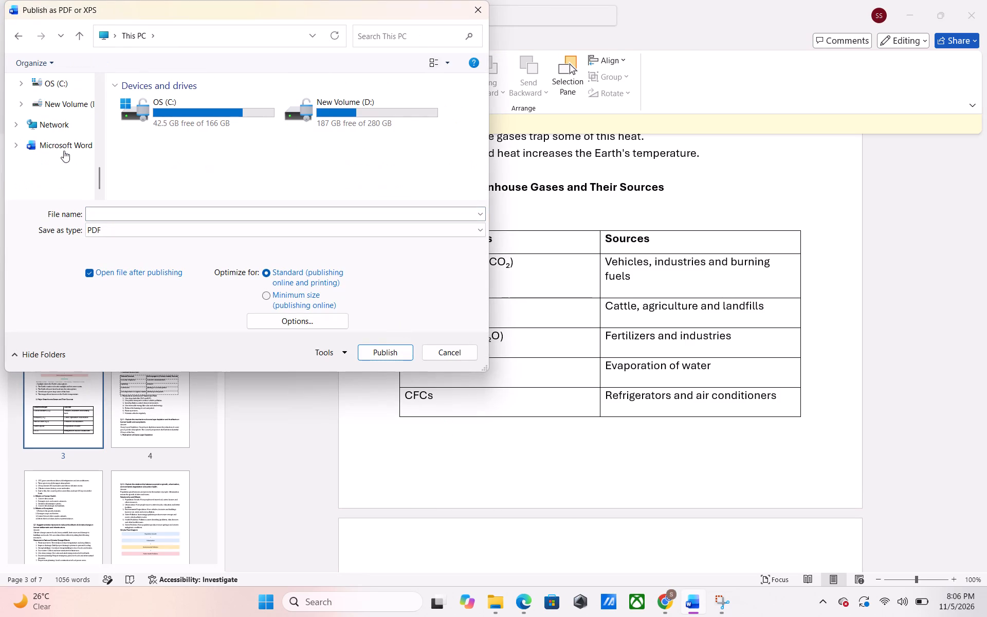
scroll(64, 151, up, 1)
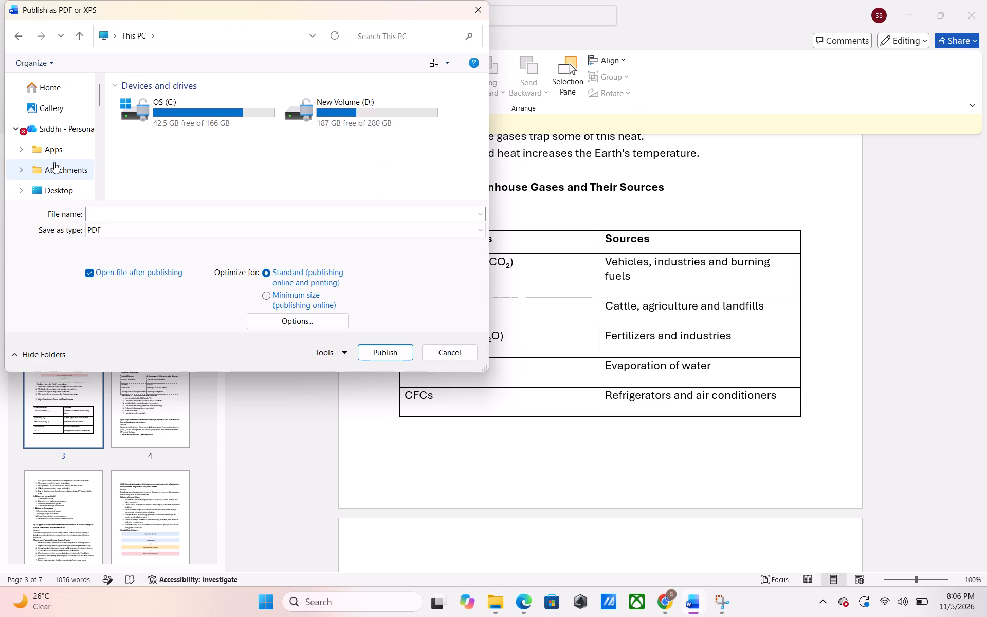
scroll(57, 202, down, 2)
scroll(50, 155, down, 1)
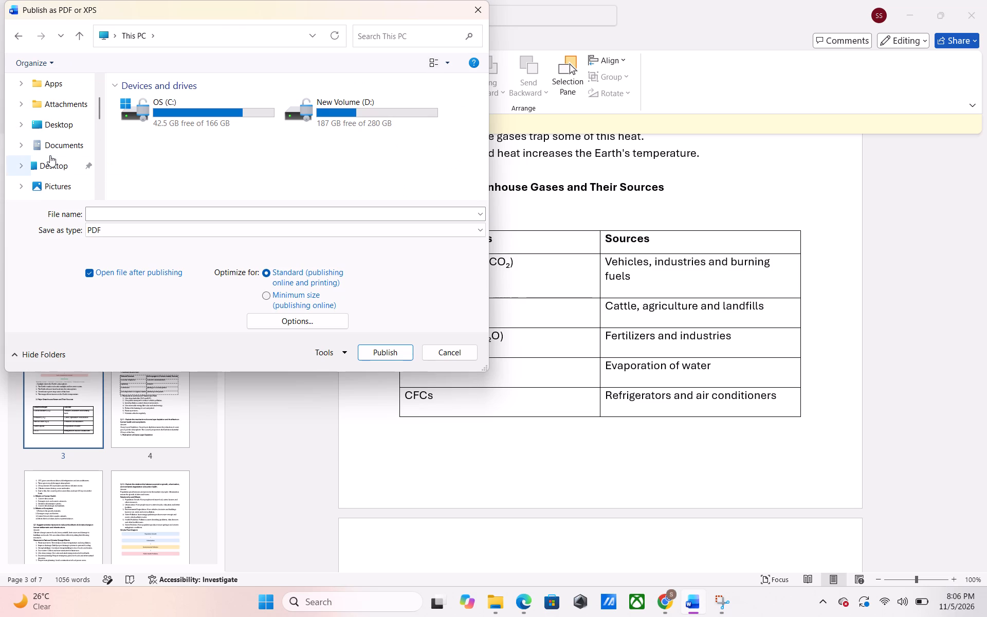
scroll(50, 155, down, 1)
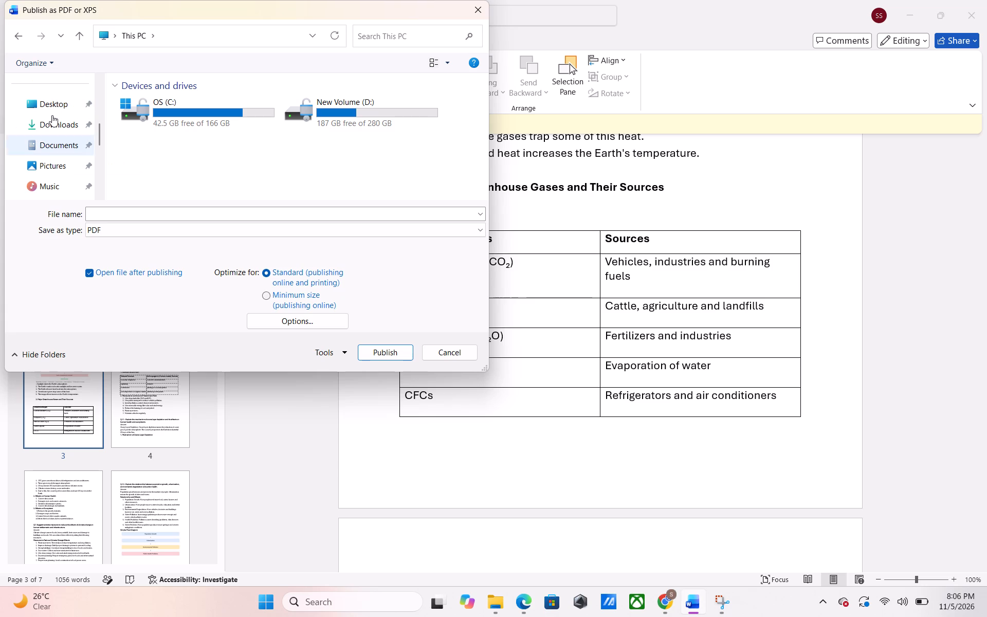
click(53, 122)
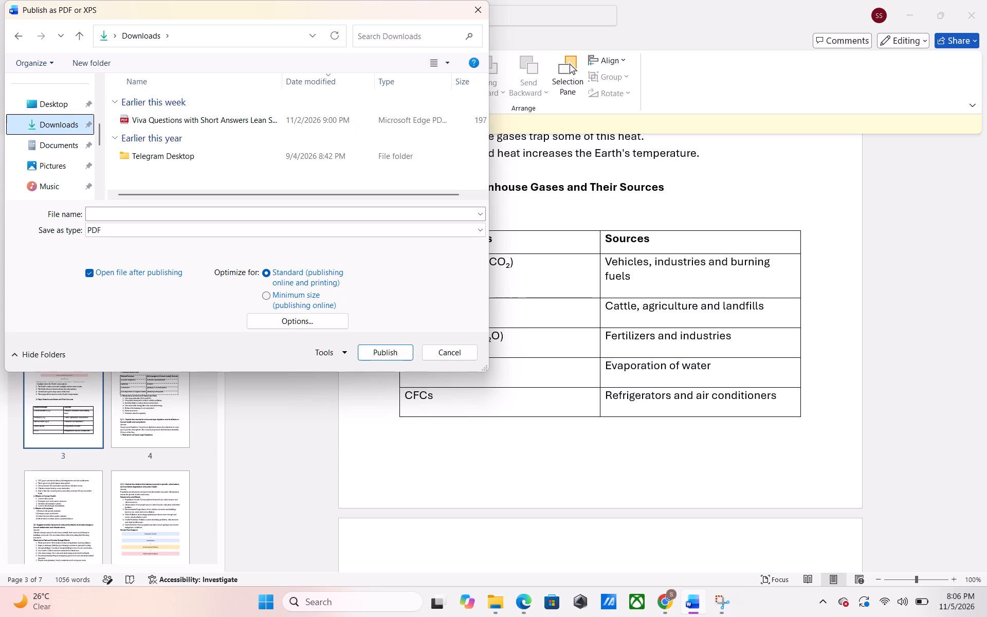
click(106, 216)
text(es notes)
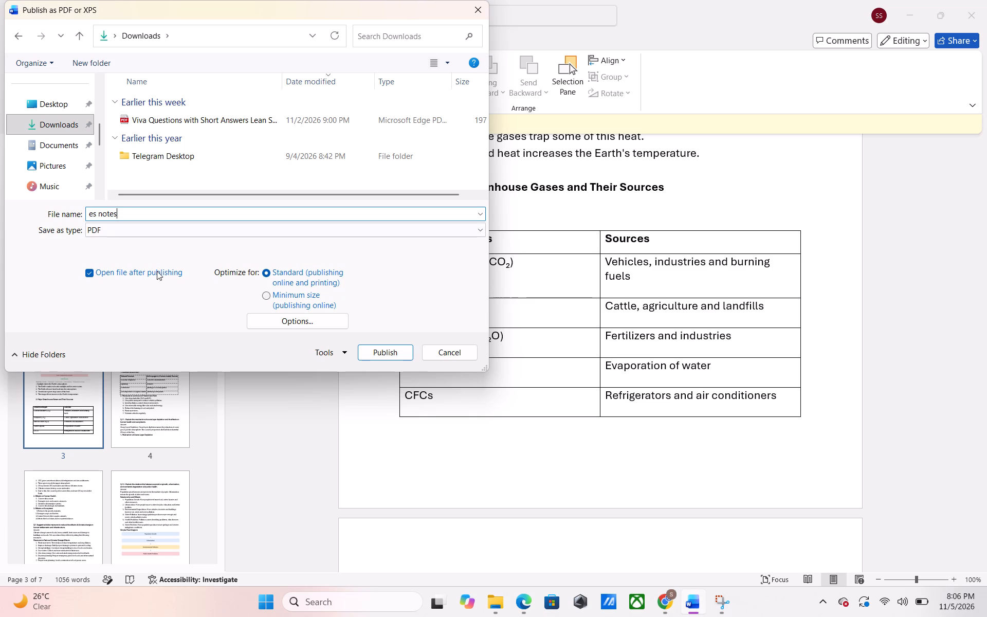
key(space)
text(unit 3)
click(366, 350)
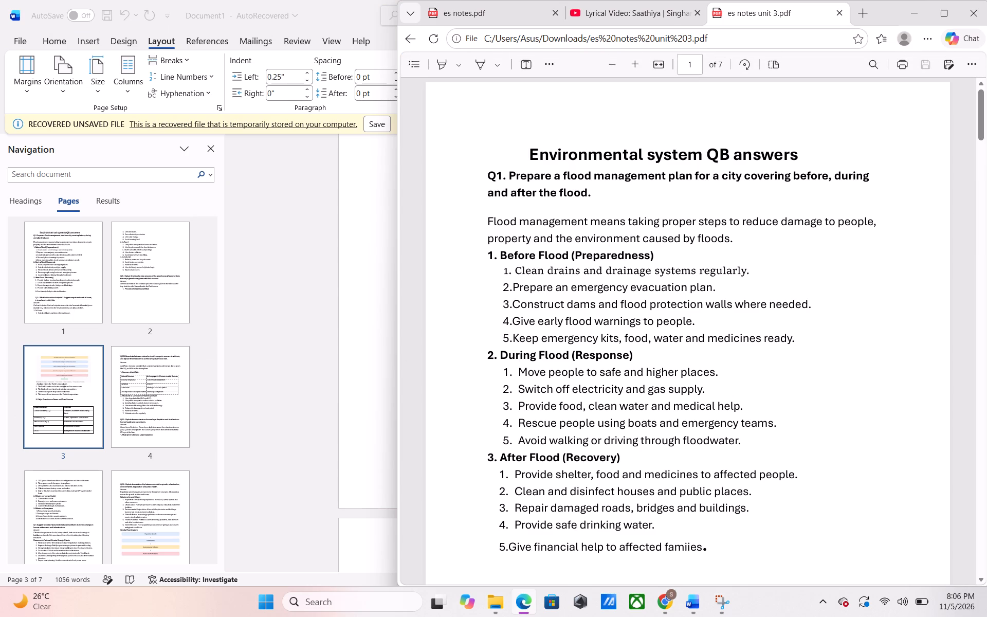